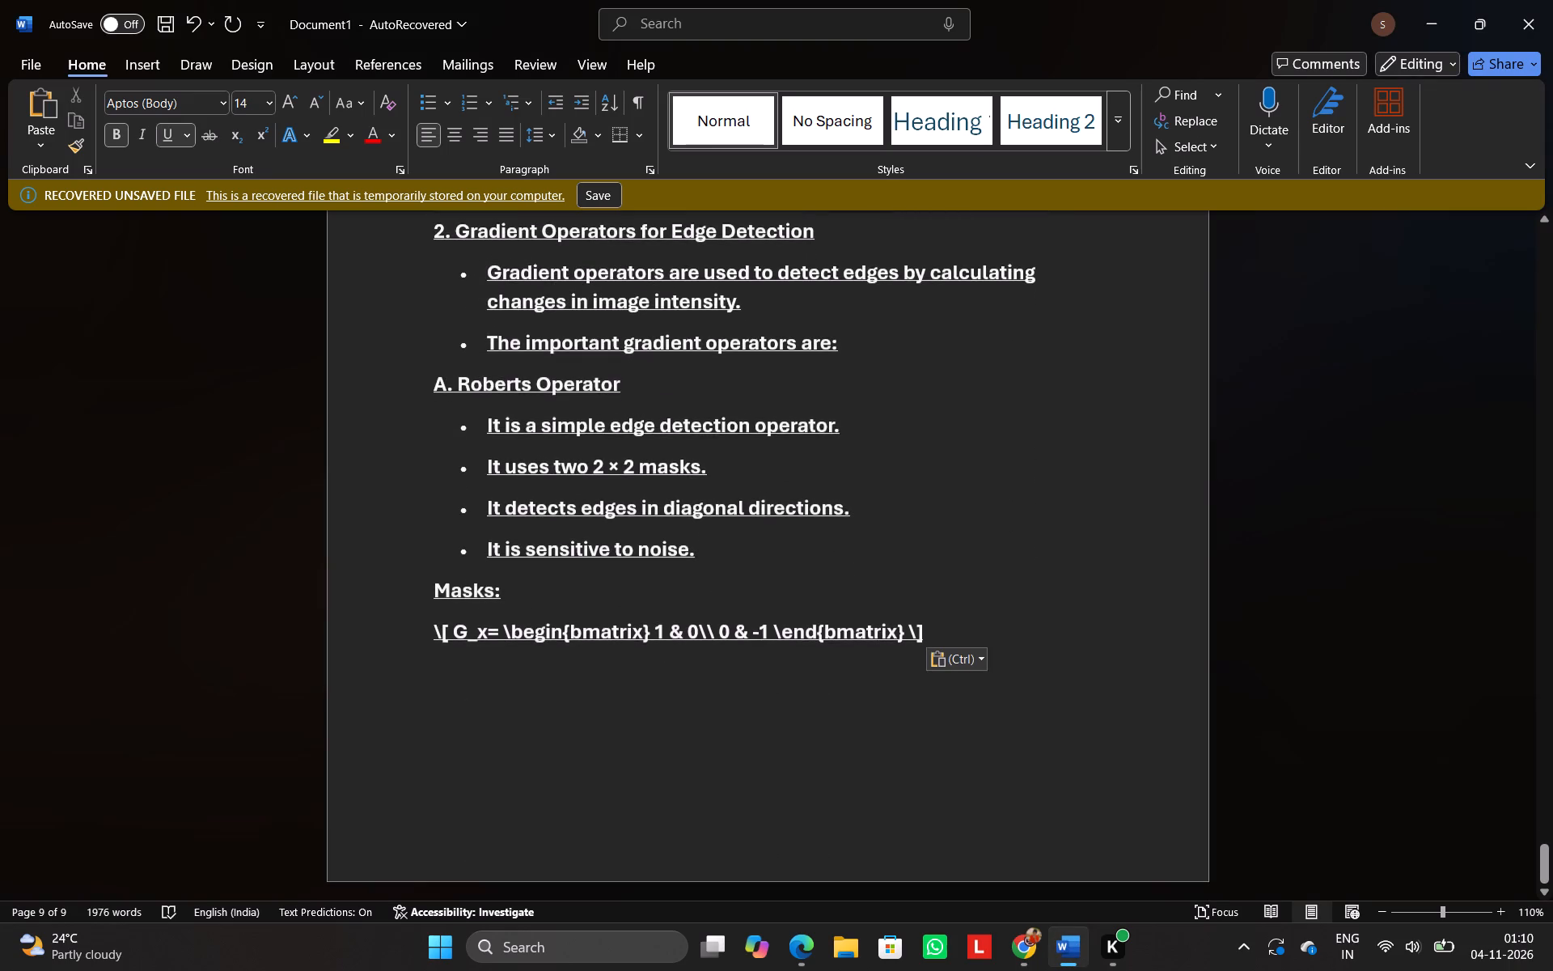
# Remove bold and underline from the "Gradient Operators for Edge Detection" heading text and the two bullets beneath it.
pyautogui.scroll(1, 635, 567)
pyautogui.moveTo(459, 496); pyautogui.dragTo(845, 592)
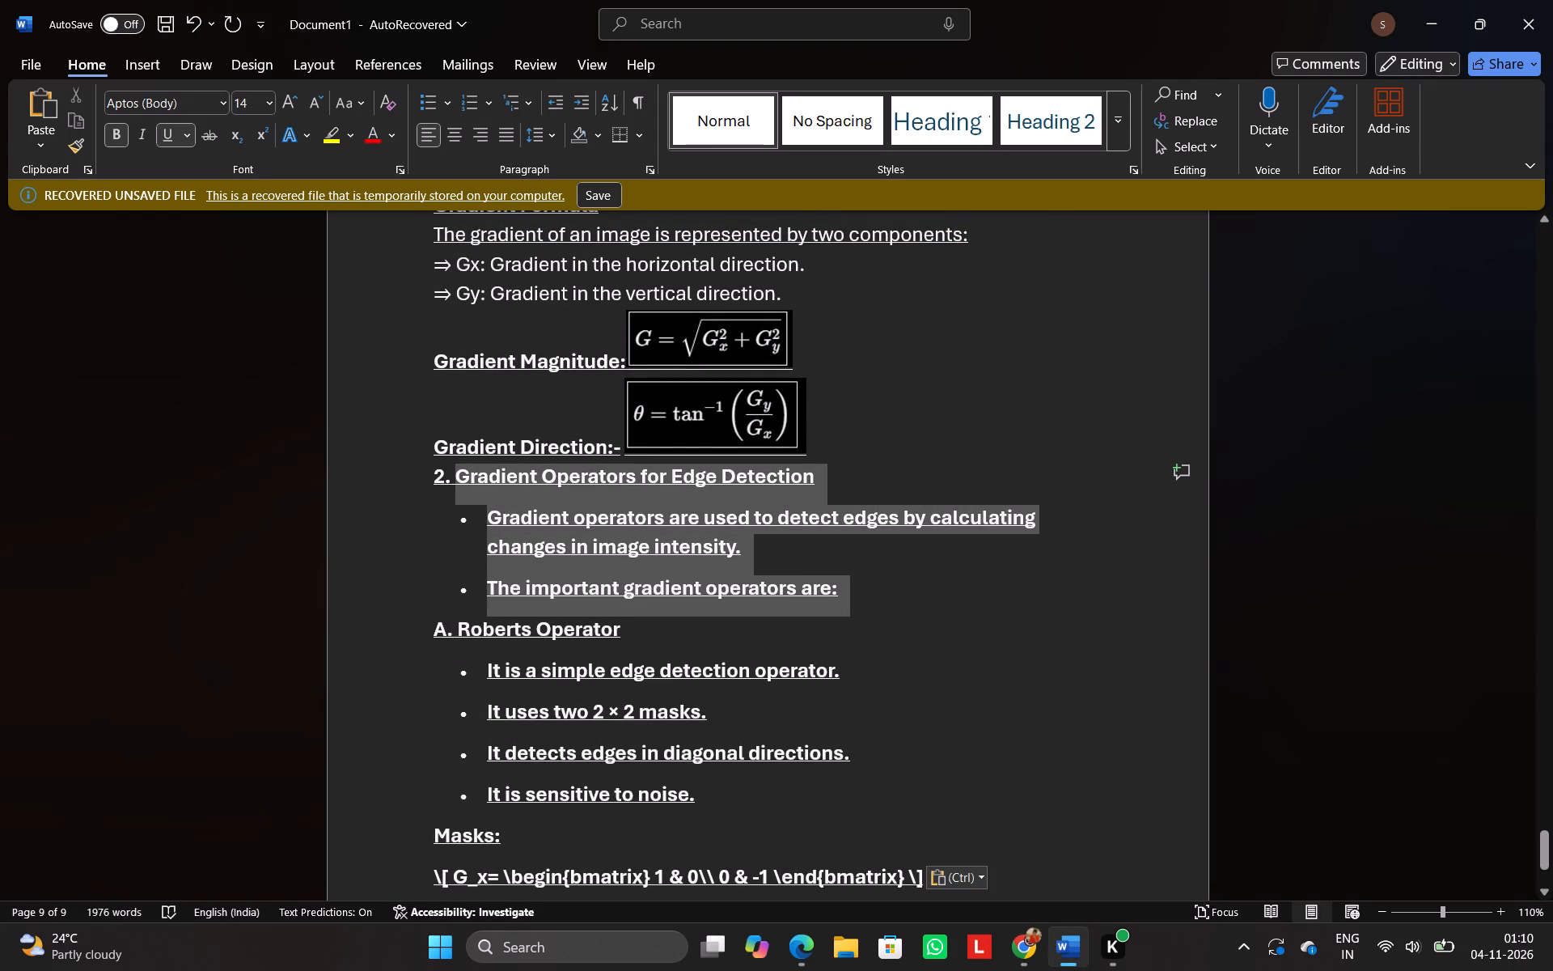
pyautogui.moveTo(845, 592); pyautogui.dragTo(847, 592)
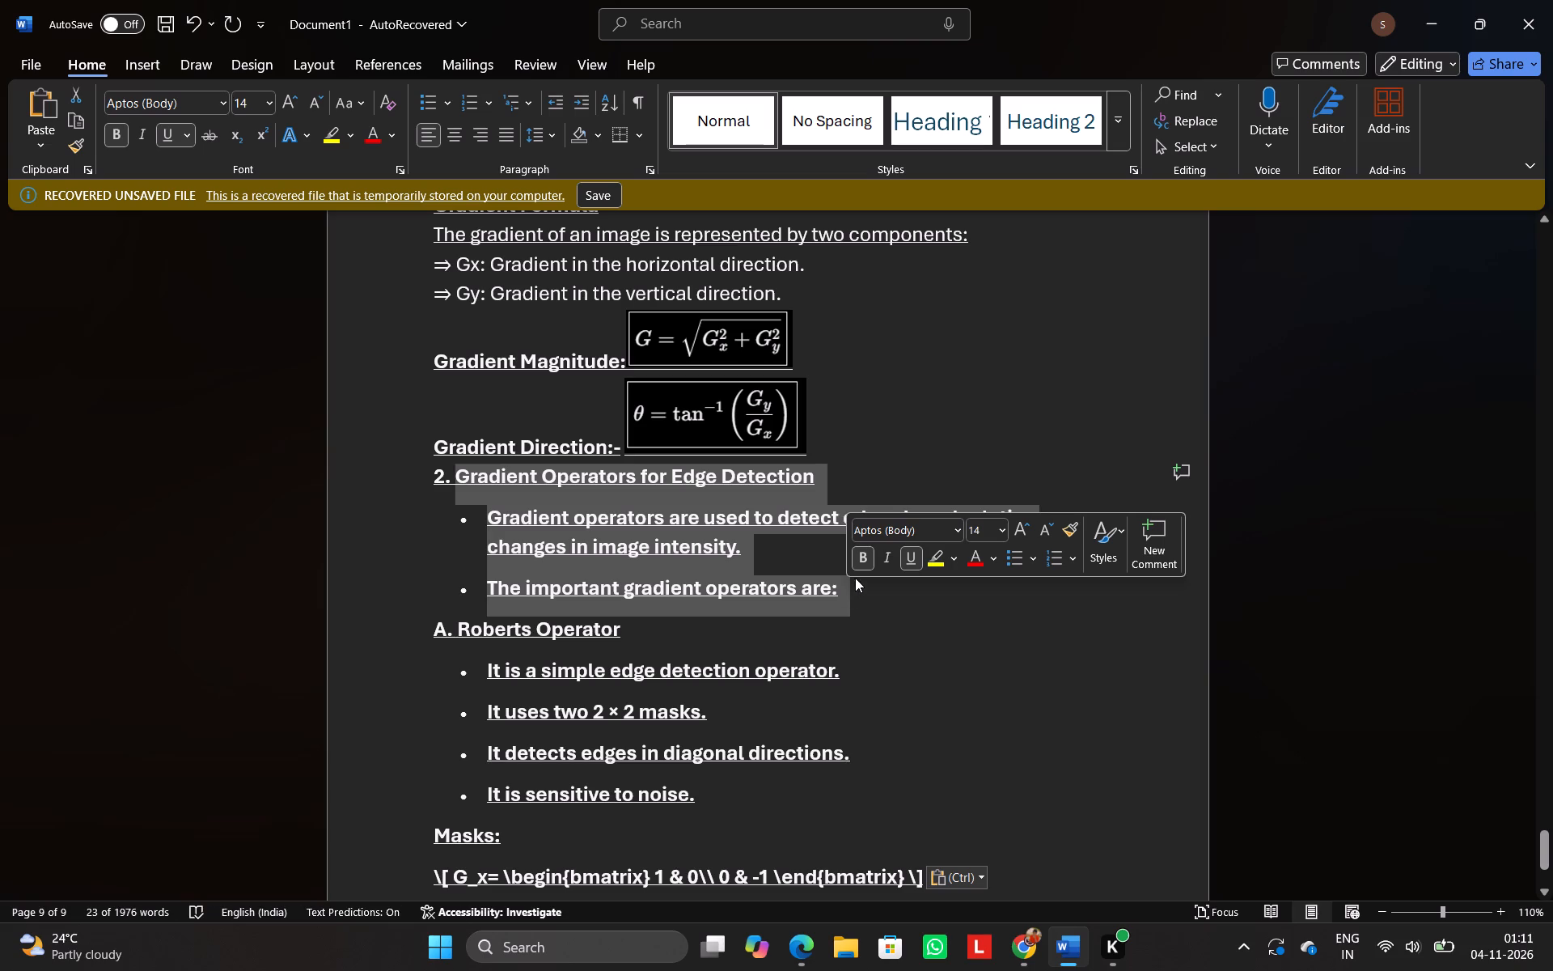
pyautogui.click(865, 542)
pyautogui.click(865, 553)
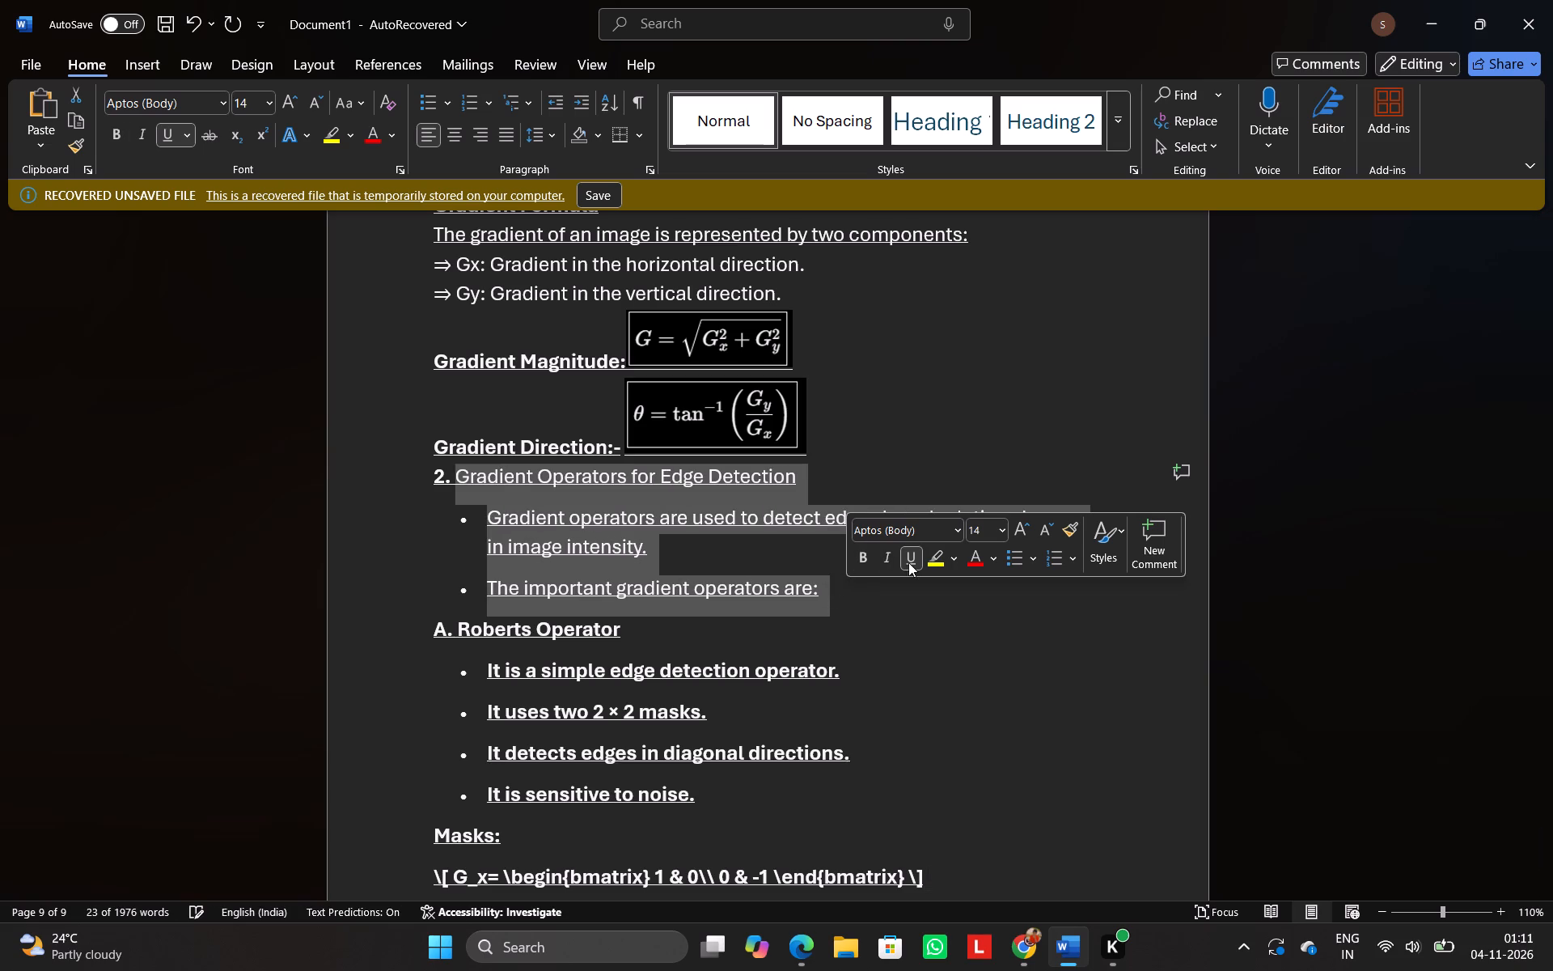
pyautogui.click(916, 565)
pyautogui.click(905, 608)
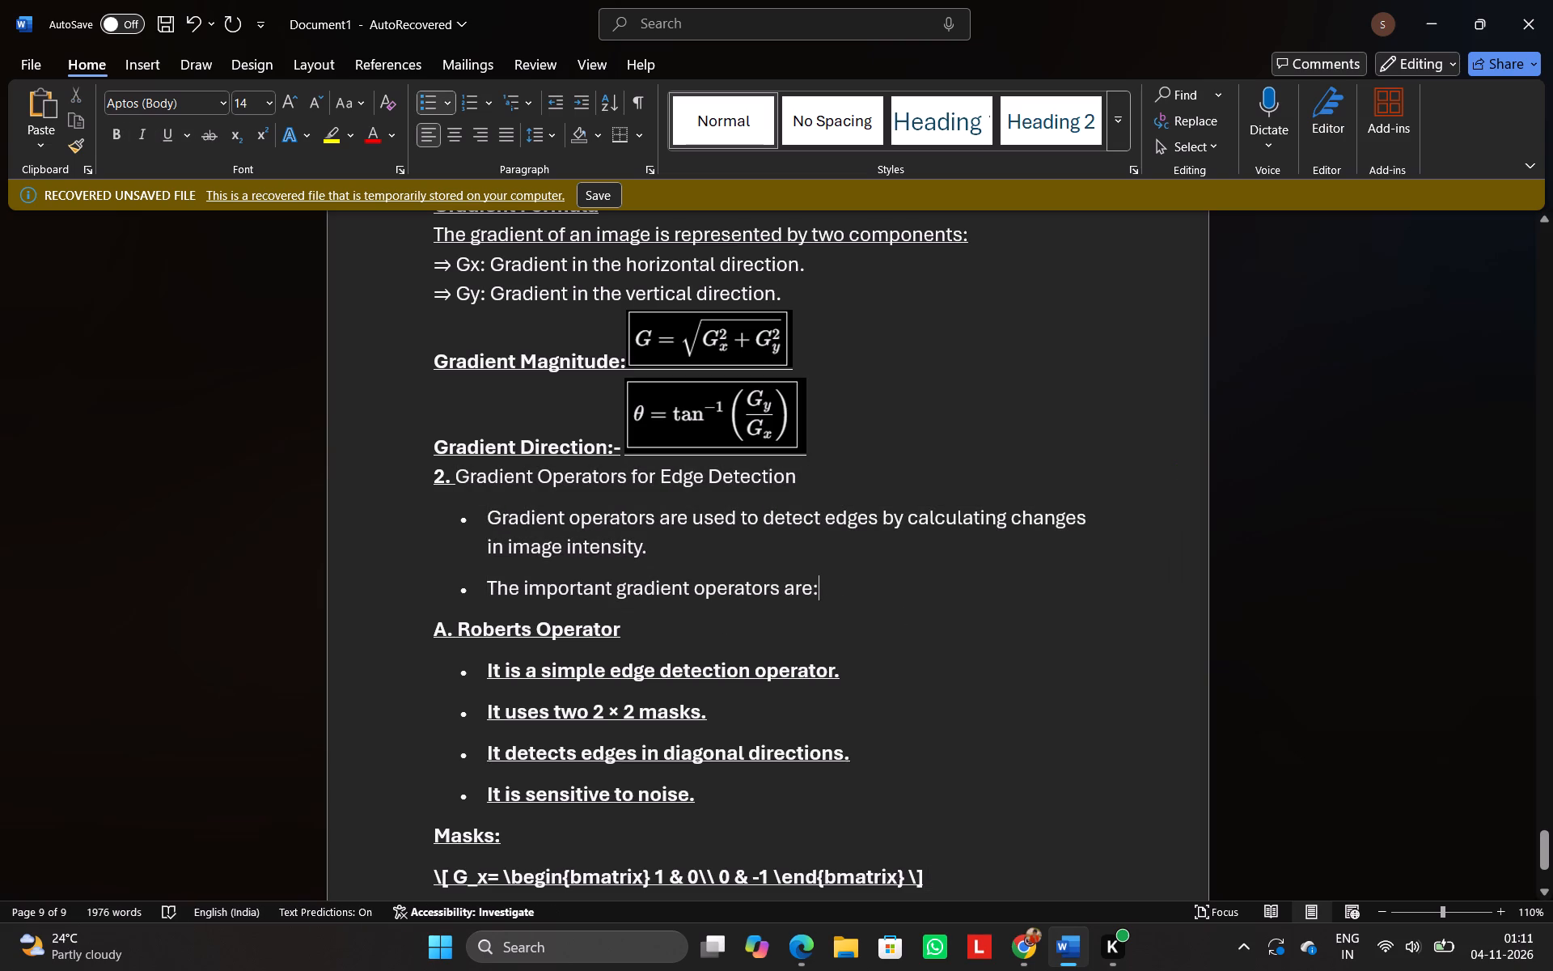
# Make the whole "2. Gradient Operators for Edge Detection" heading bold and underlined, and add ":-" at its end.
pyautogui.moveTo(438, 476); pyautogui.dragTo(453, 476)
pyautogui.moveTo(453, 476); pyautogui.dragTo(780, 478)
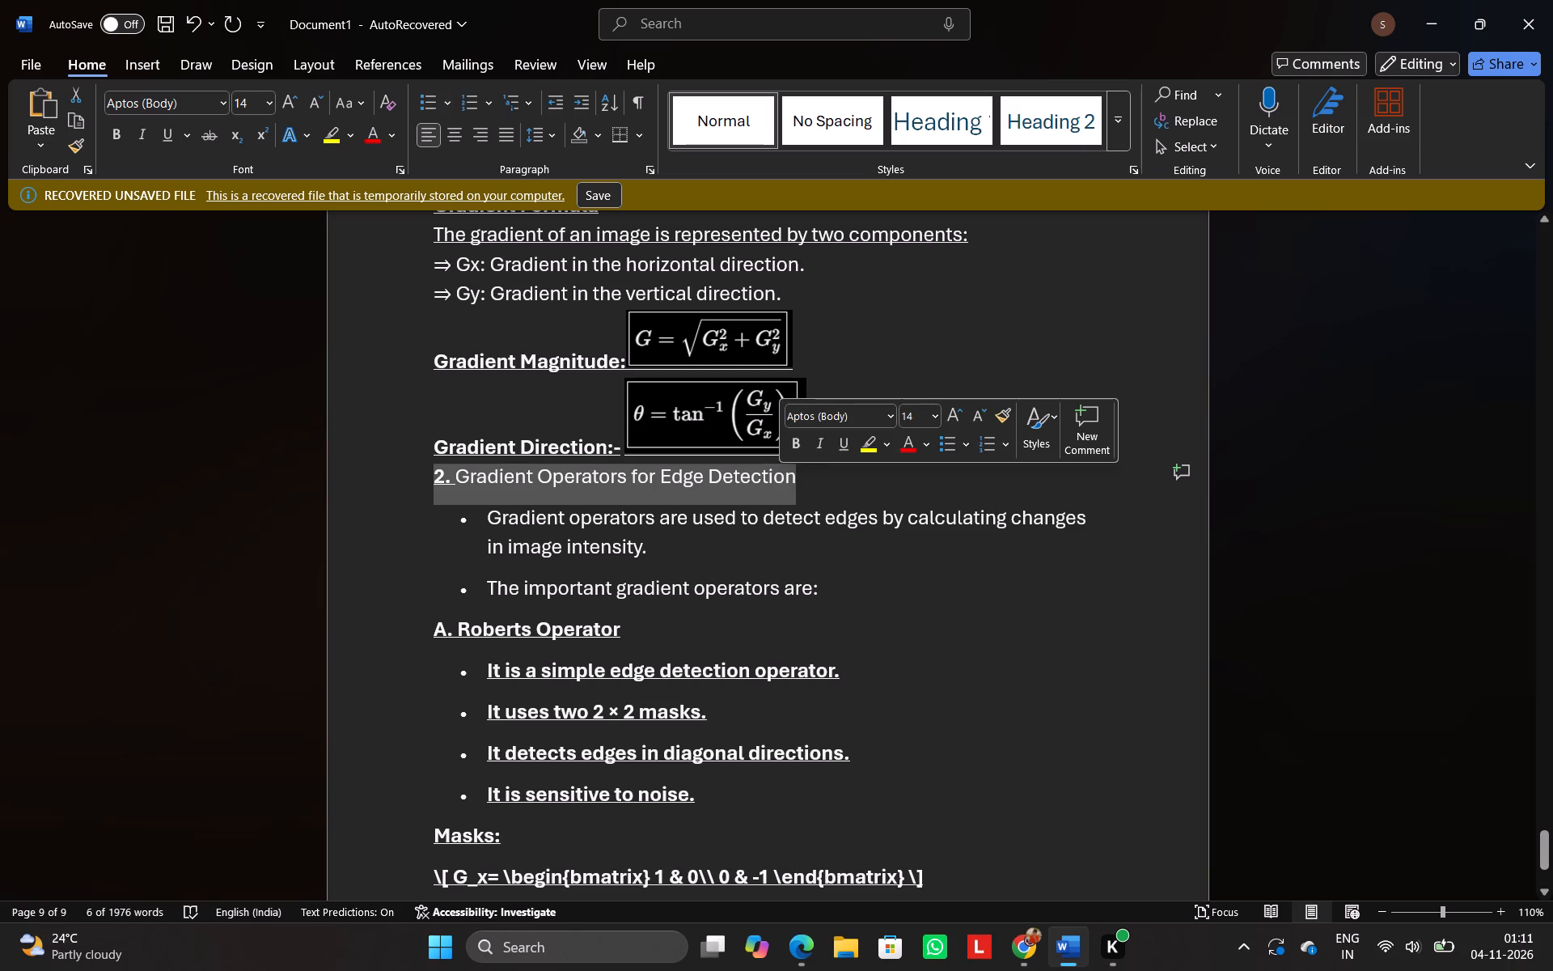
pyautogui.click(796, 456)
pyautogui.click(797, 446)
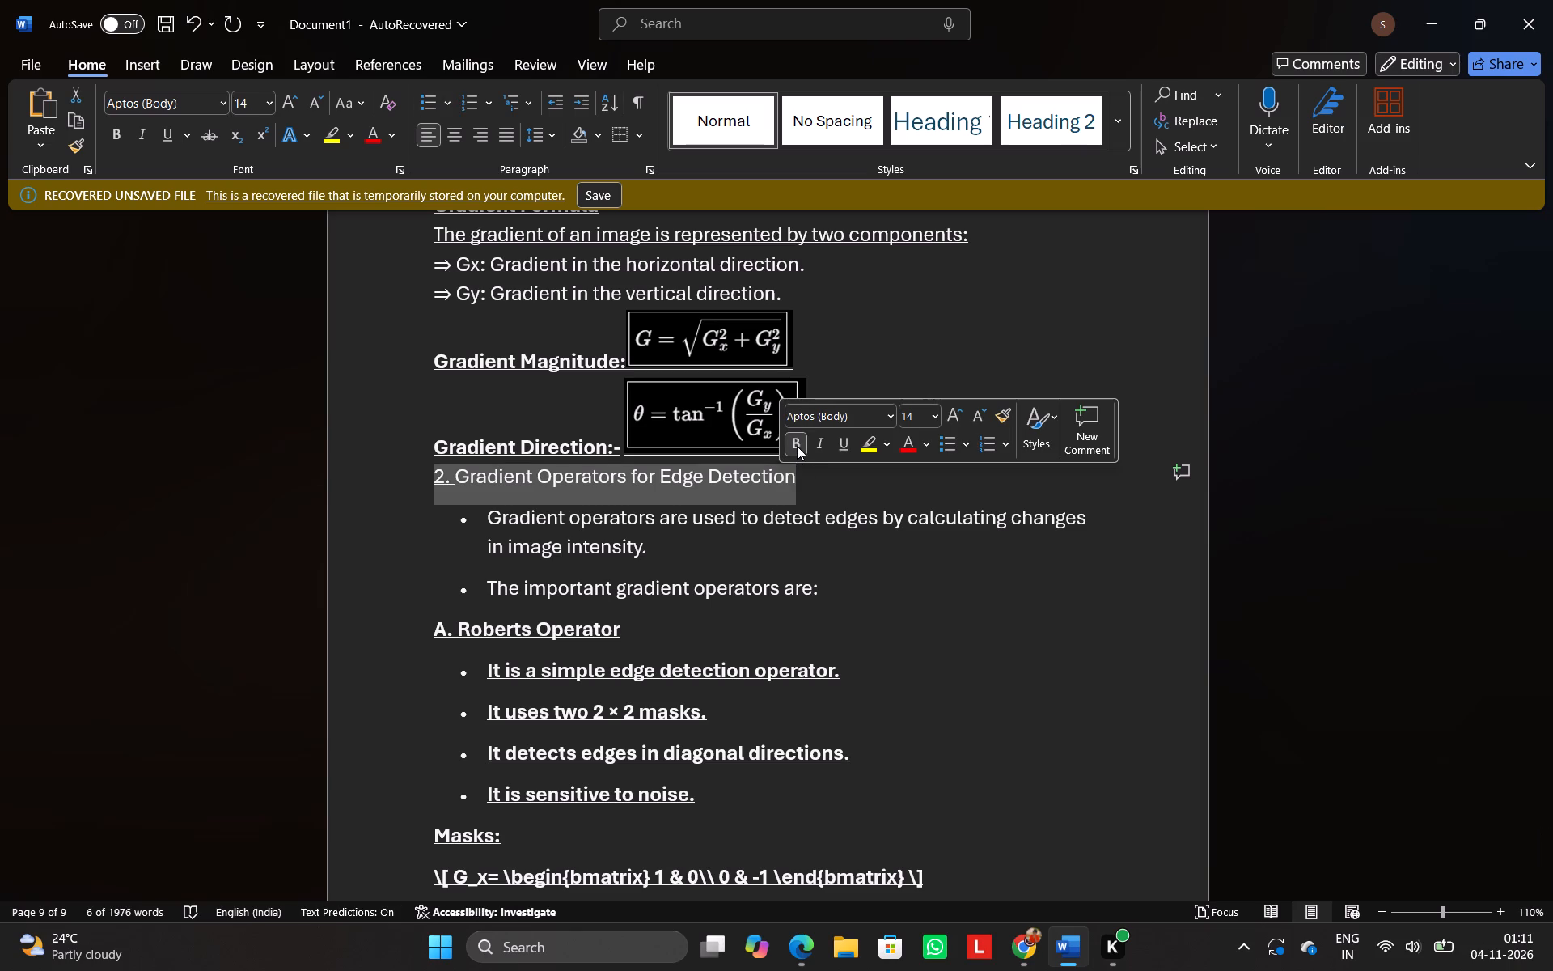
pyautogui.click(793, 443)
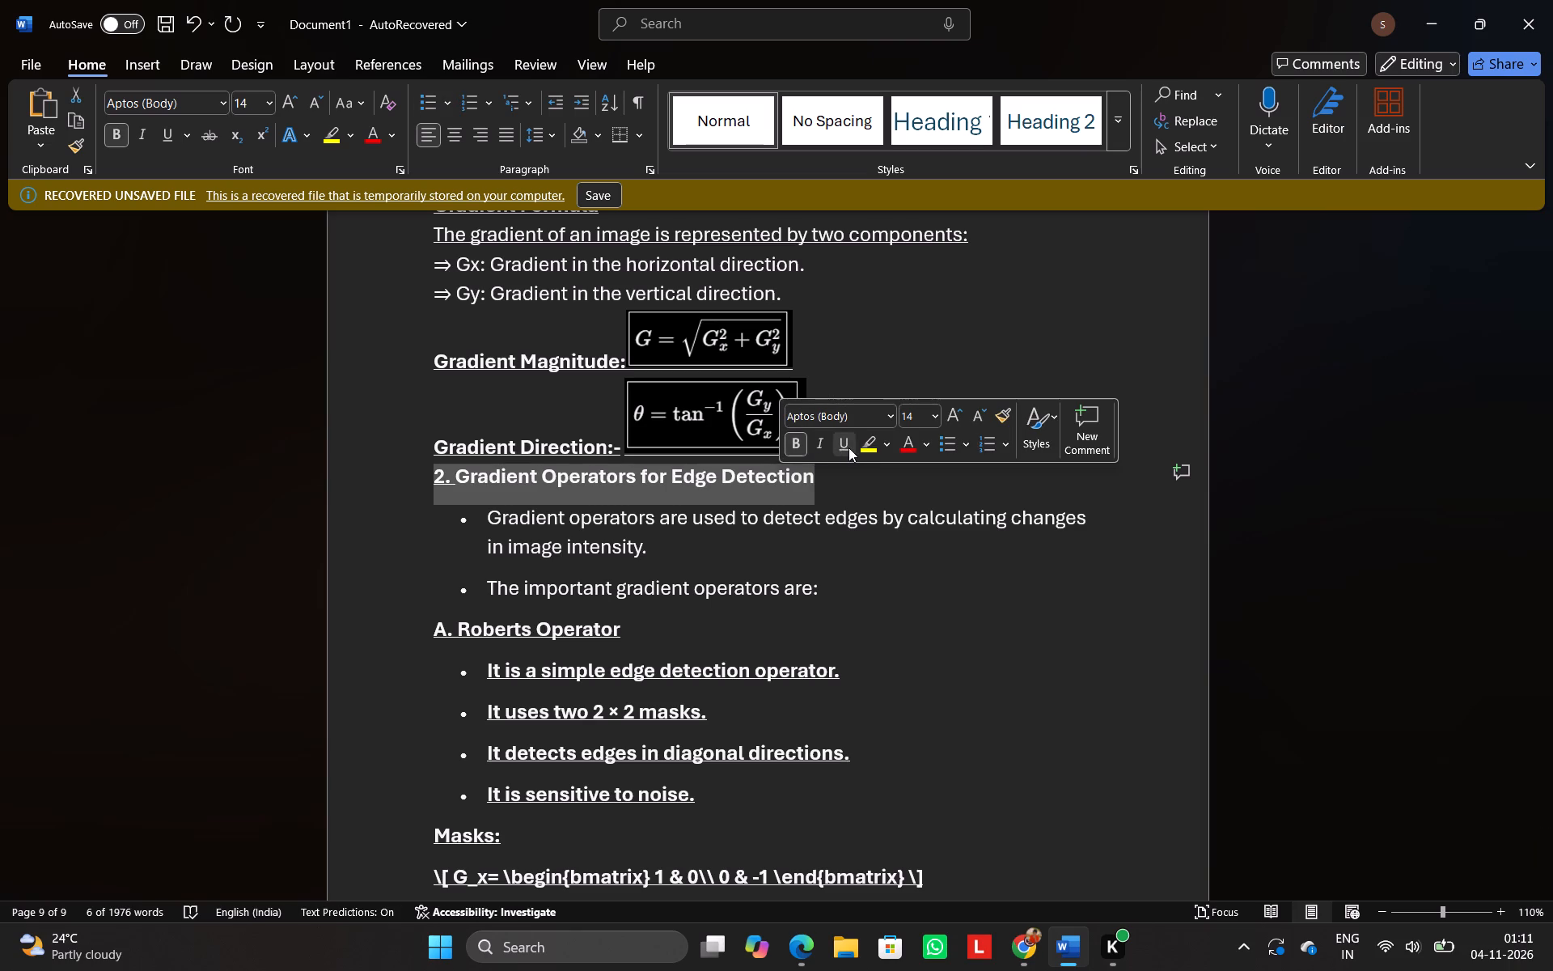
pyautogui.click(848, 448)
pyautogui.click(840, 442)
pyautogui.click(837, 471)
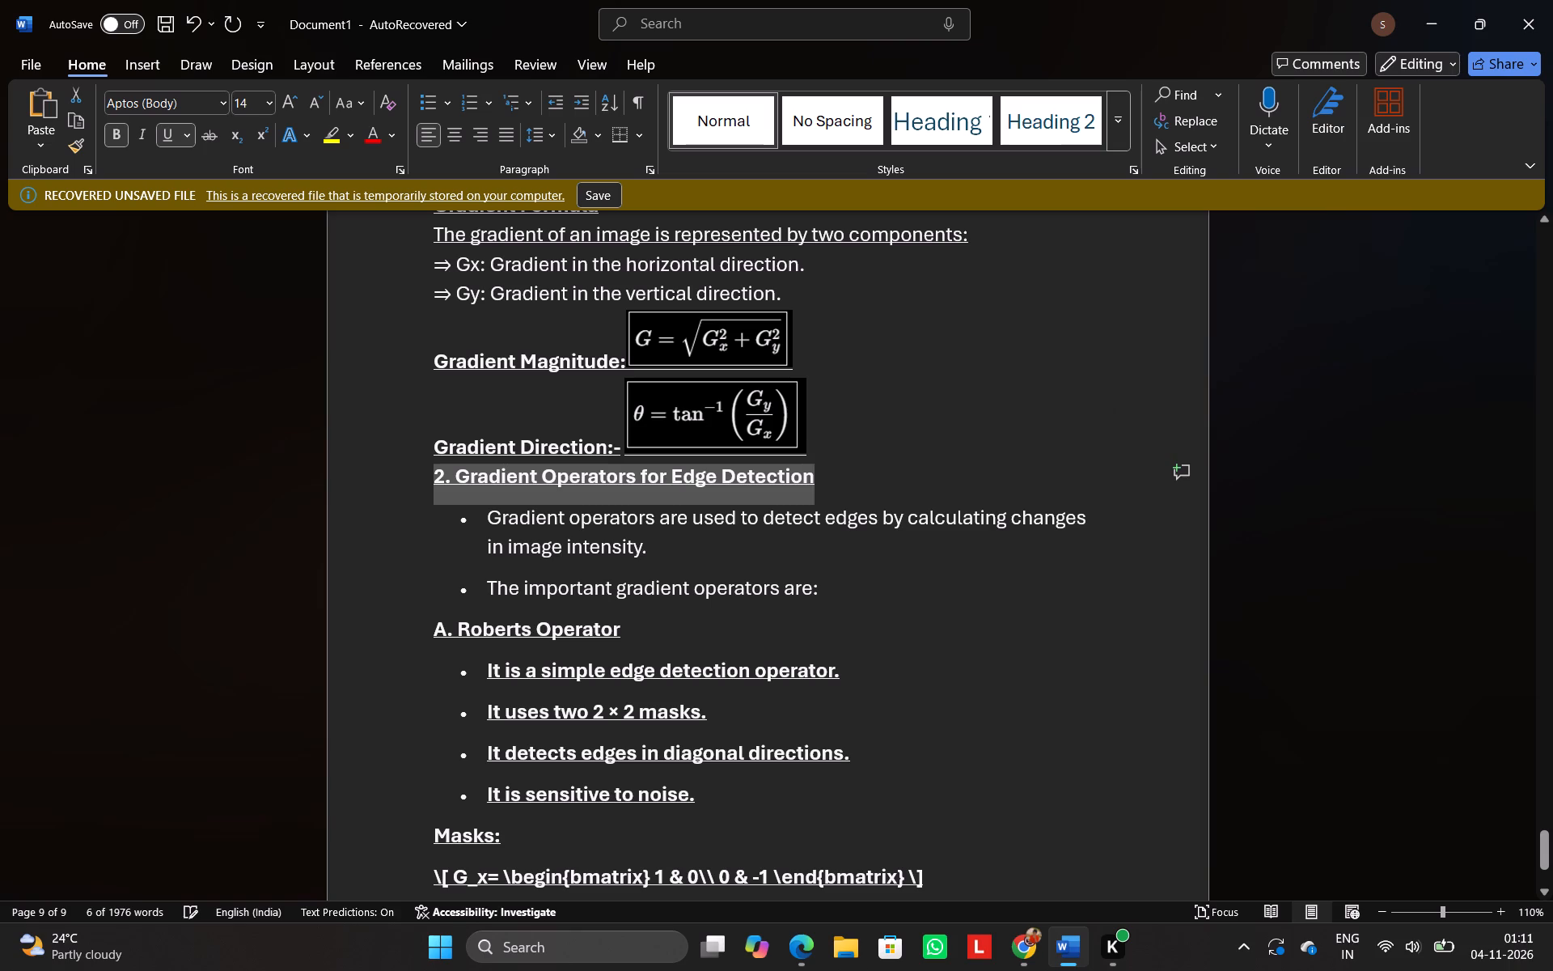
pyautogui.write(':-')
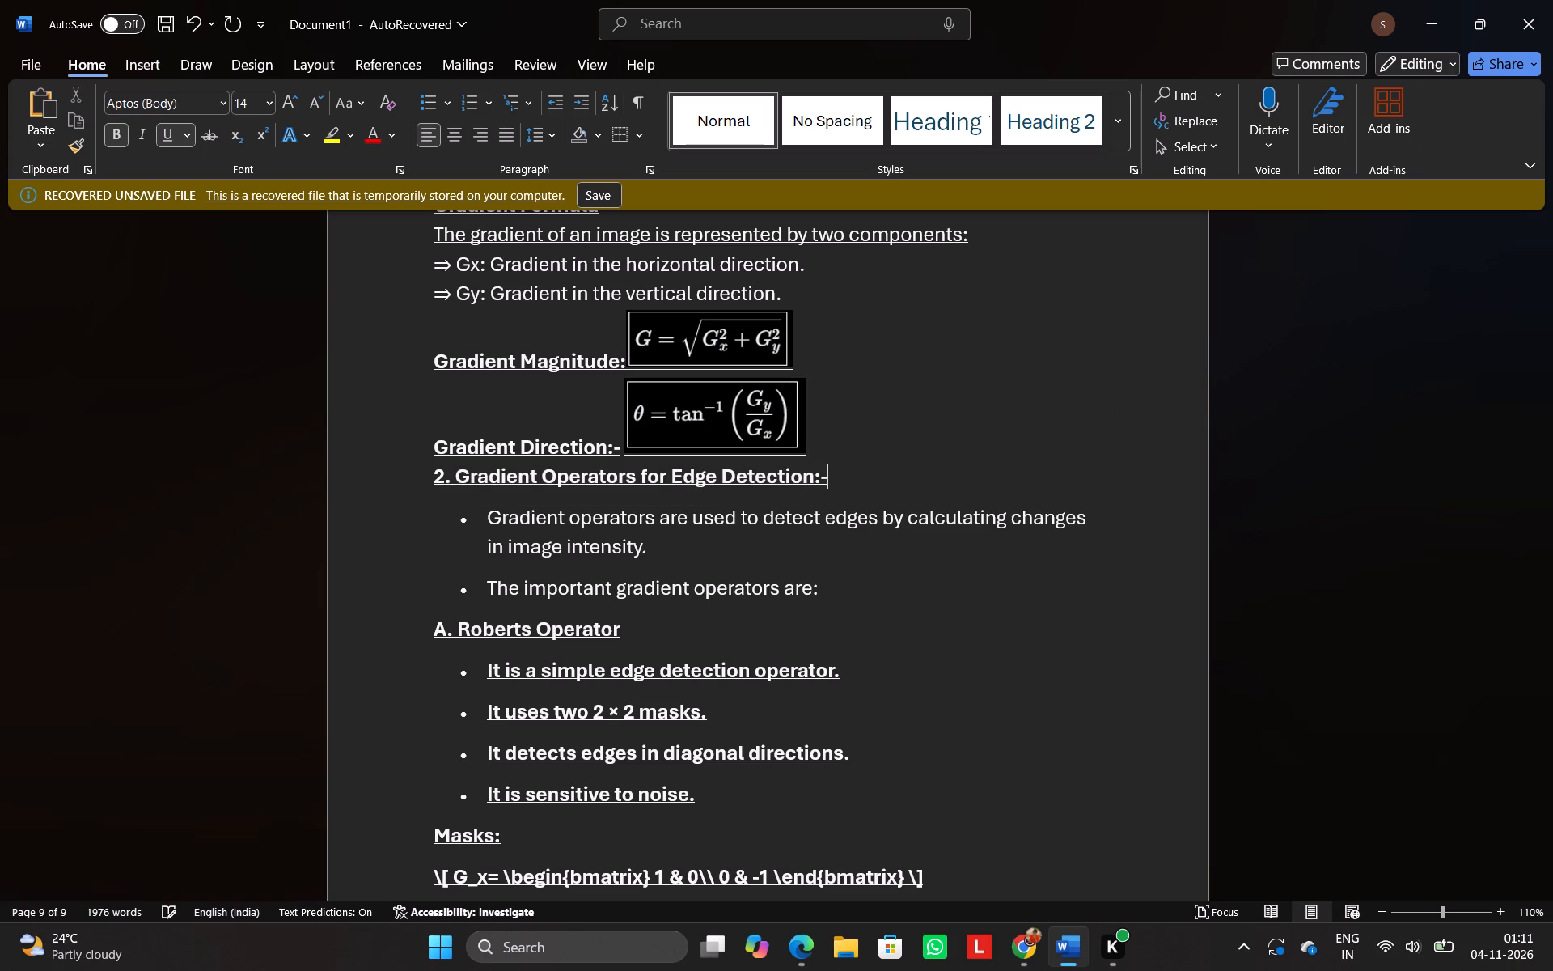
# Delete the number "2." in front of the "Gradient Operators for Edge Detection:-" heading.
pyautogui.click(453, 480)
pyautogui.press('BackSpace')
pyautogui.press('BackSpace')
pyautogui.press('BackSpace')
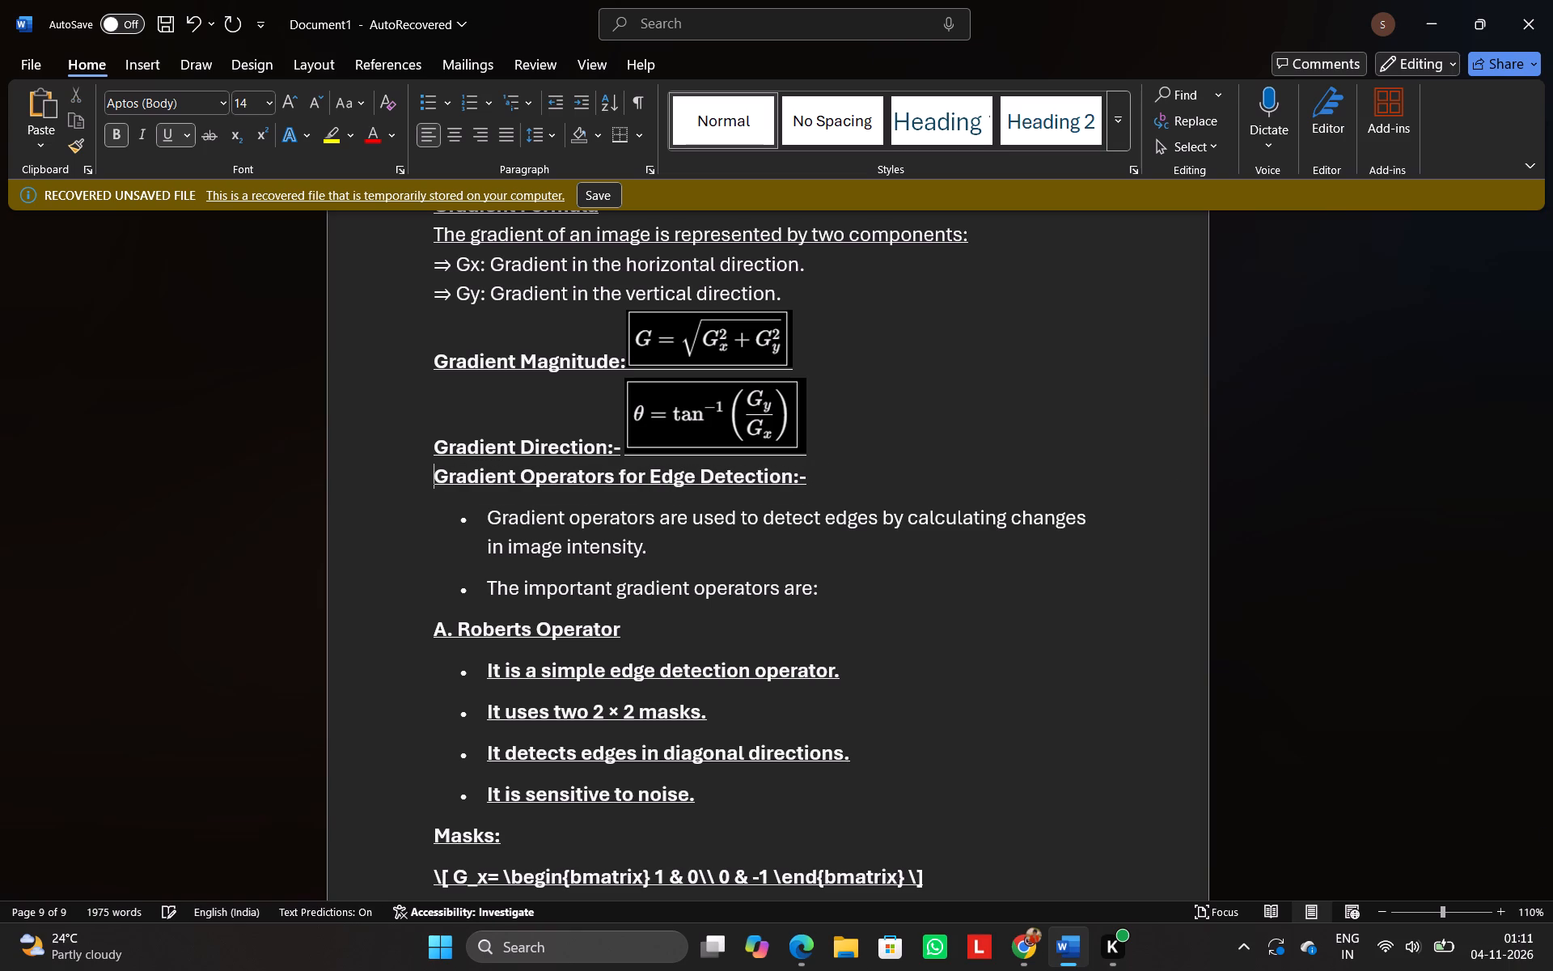
# Remove the bullet before "Gradient operators are used to detect edges" and join that sentence to the end of the "Gradient Operators for Edge Detection:-" heading line.
pyautogui.scroll(1, 539, 487)
pyautogui.scroll(-1, 539, 487)
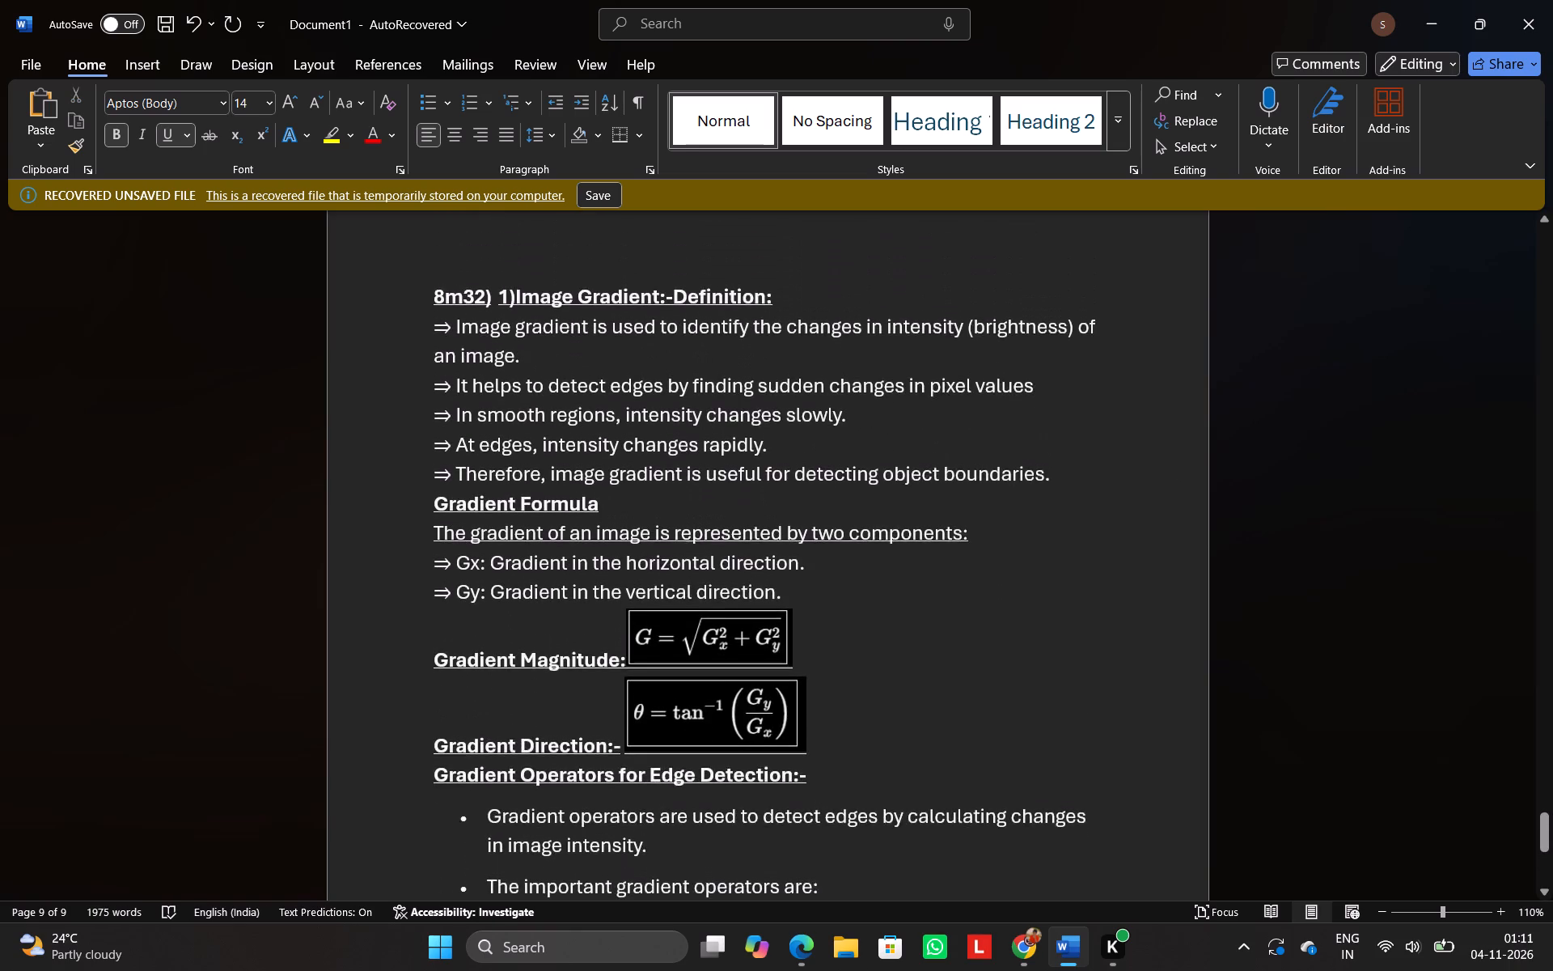
pyautogui.scroll(-2, 539, 487)
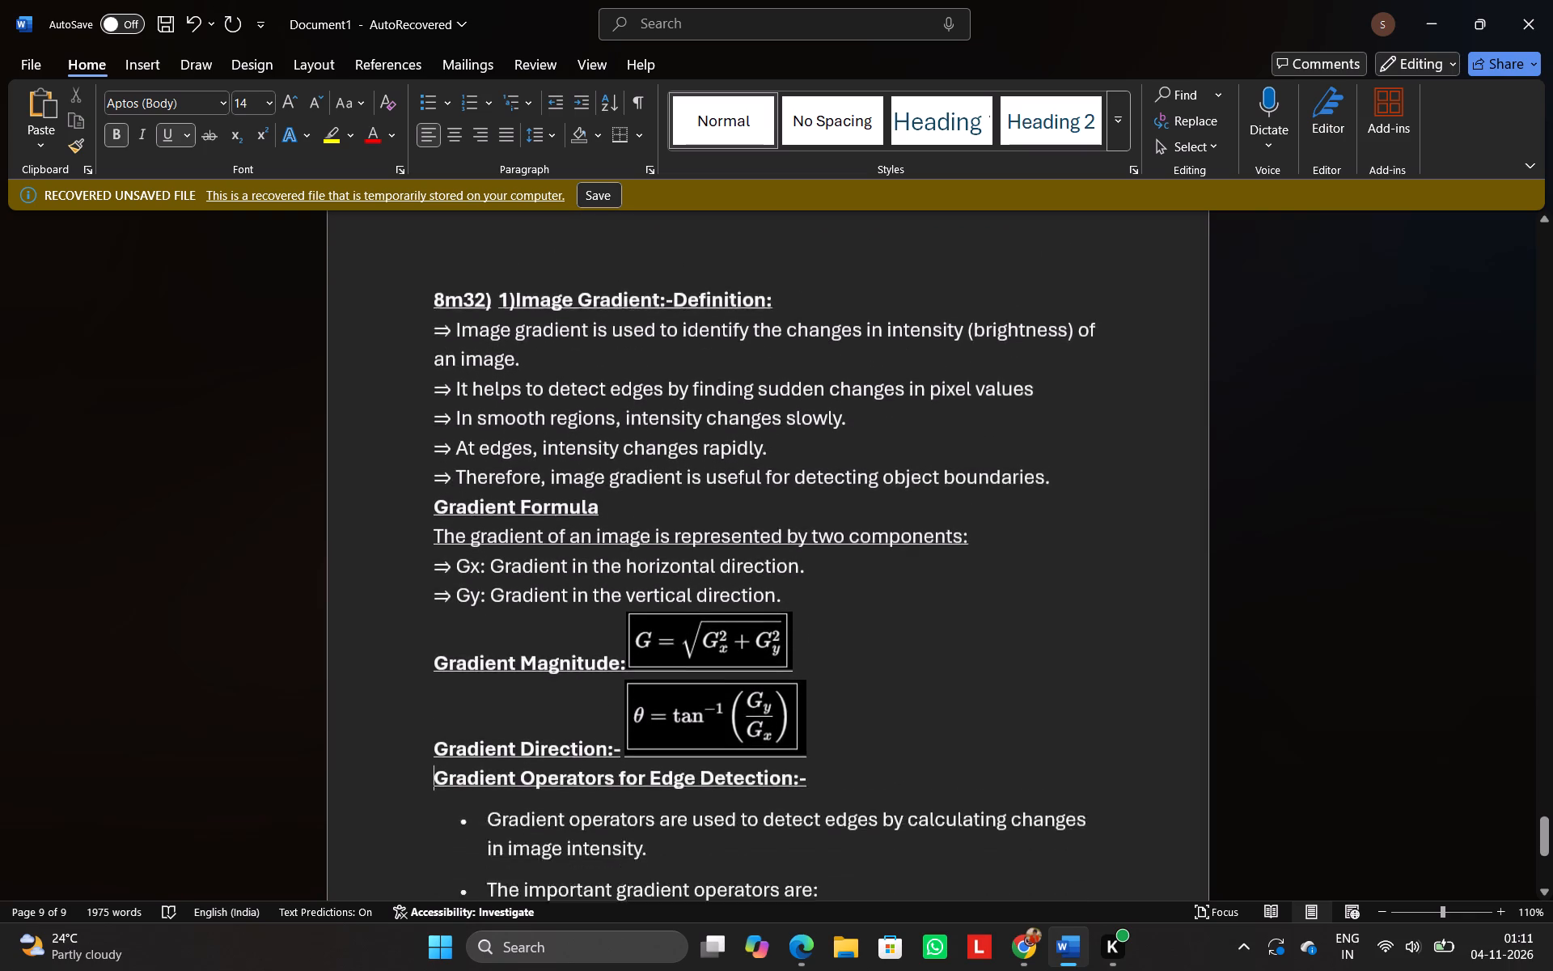
pyautogui.scroll(-2, 539, 487)
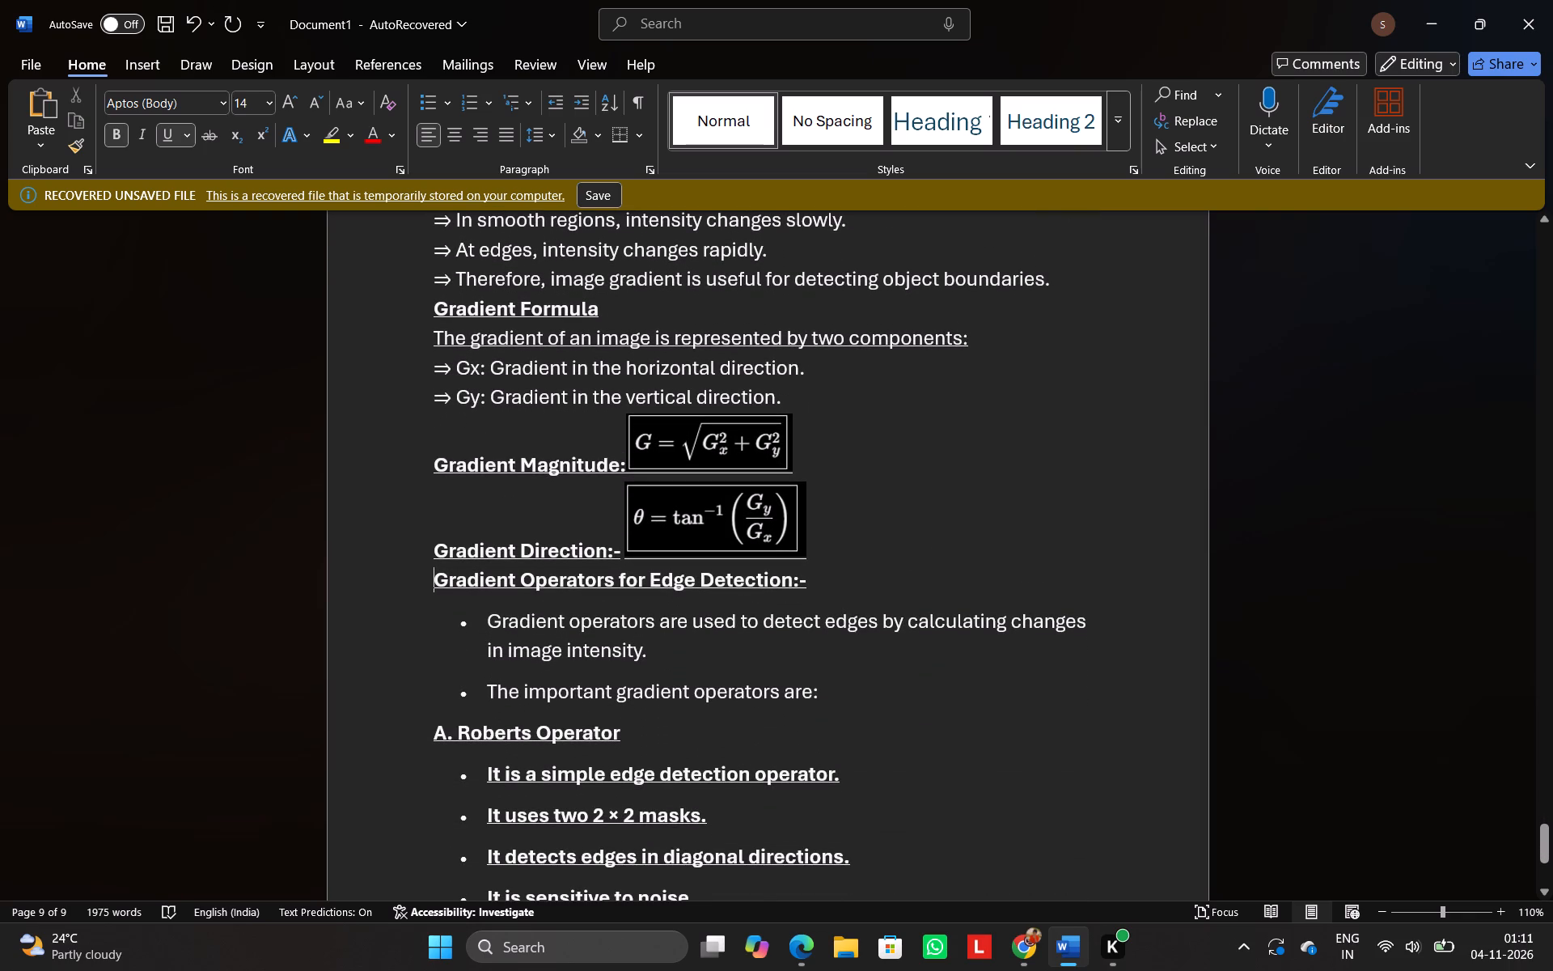
pyautogui.click(490, 622)
pyautogui.press('BackSpace')
pyautogui.press('BackSpace')
pyautogui.press('BackSpace')
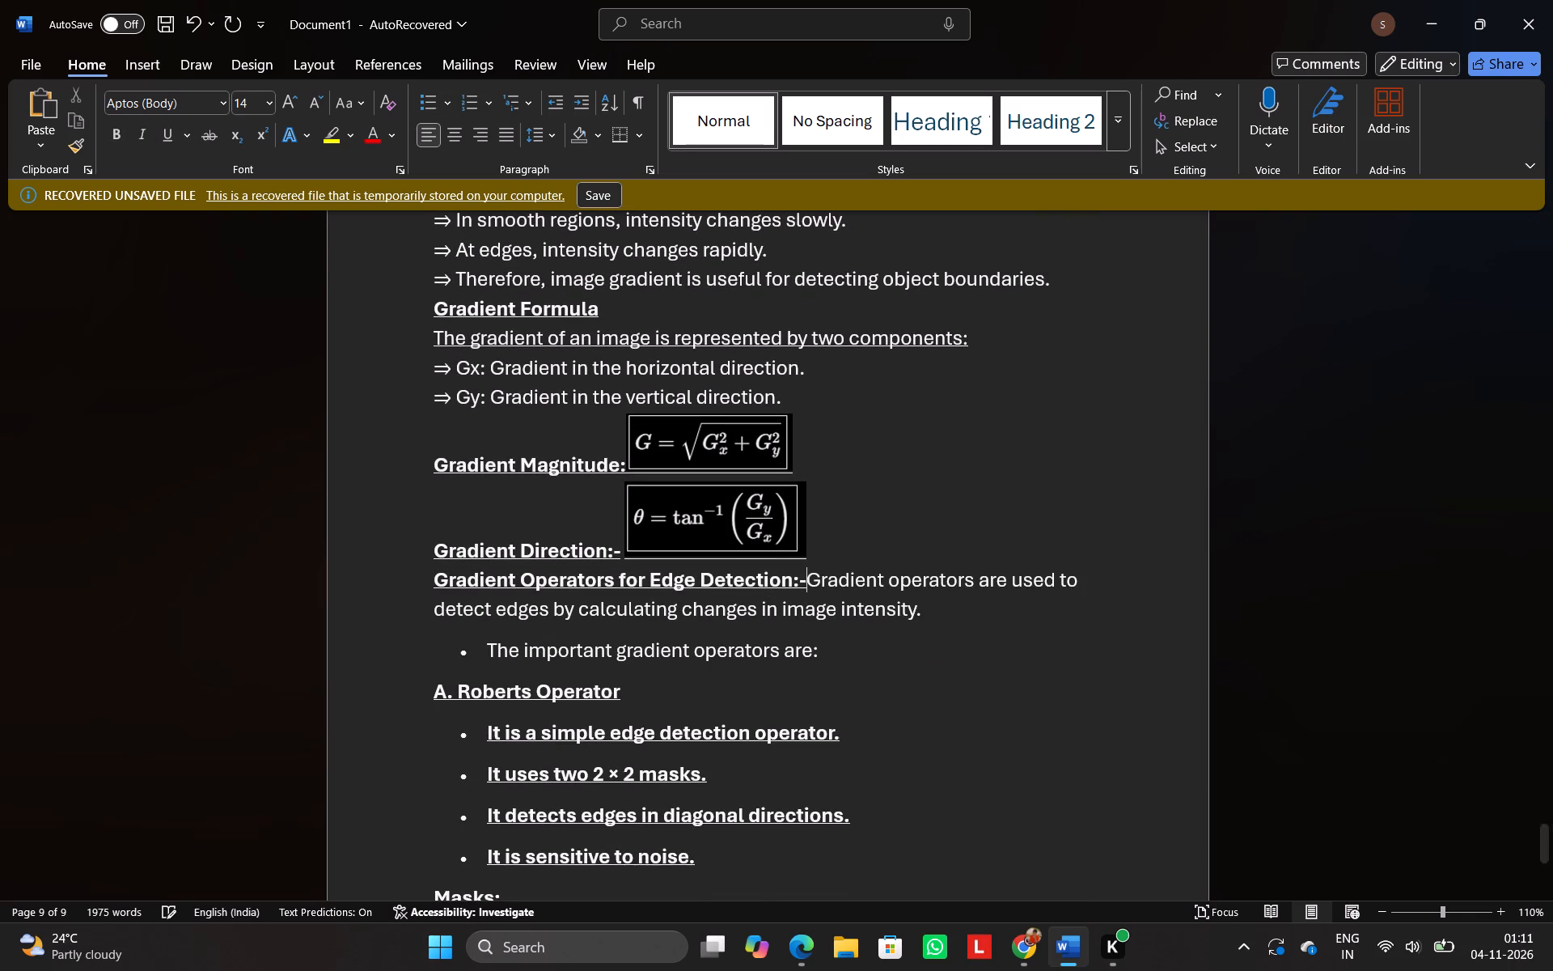
# Copy the ⇒ arrow from the "At edges, intensity changes rapidly" line and insert it before "Gradient operators are used to detect edges".
pyautogui.scroll(1, 490, 622)
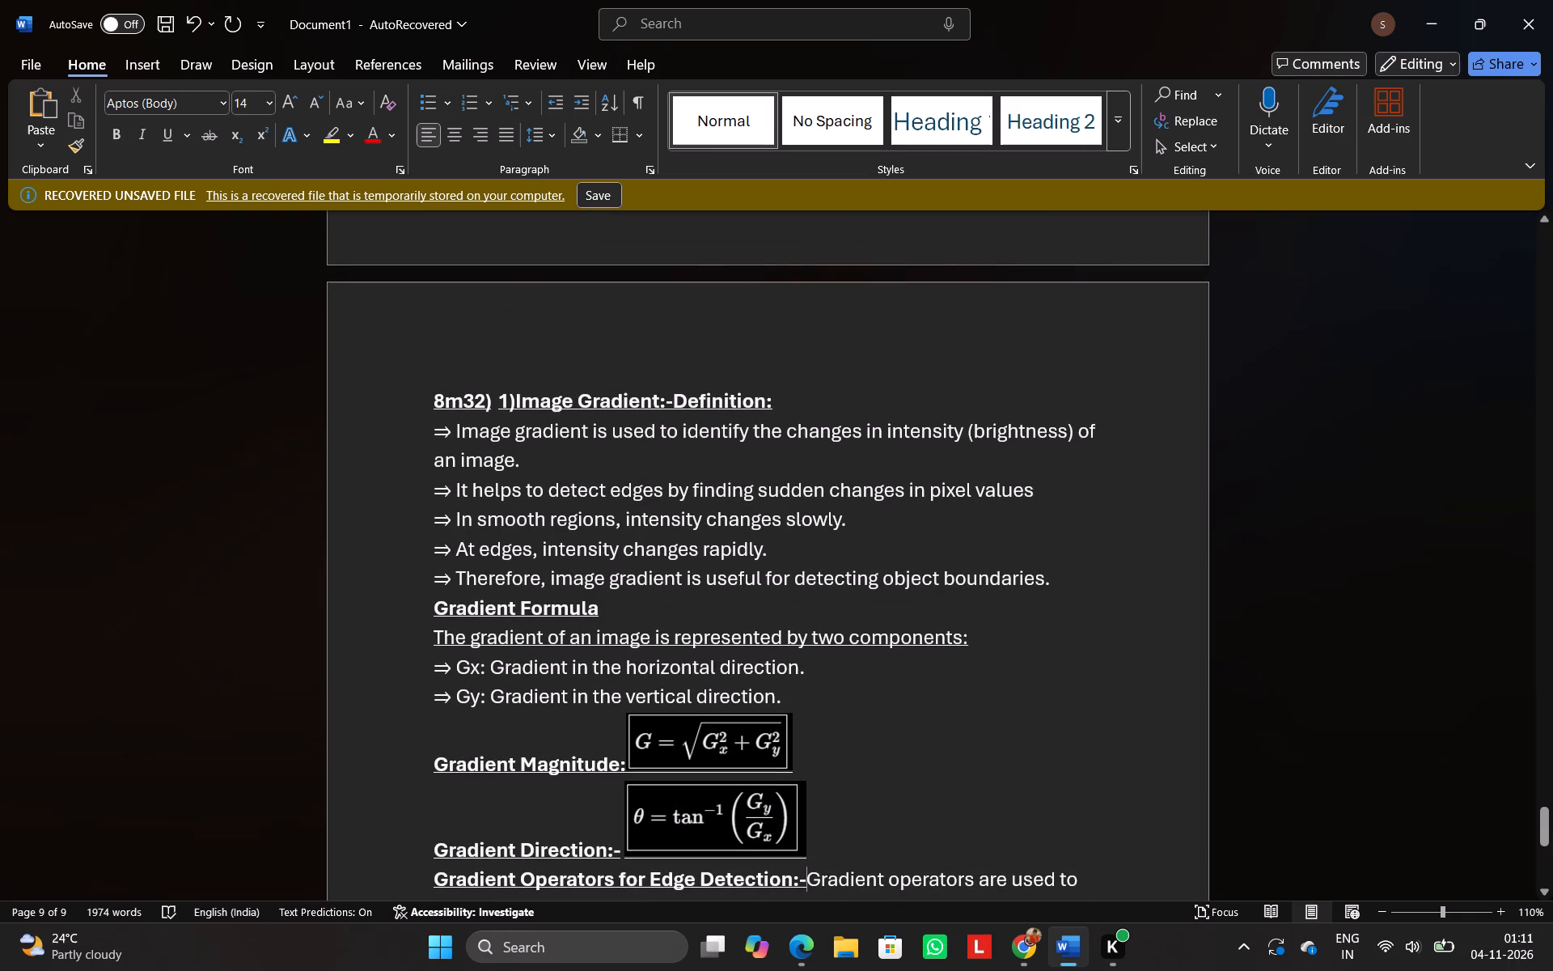
pyautogui.doubleClick(435, 549)
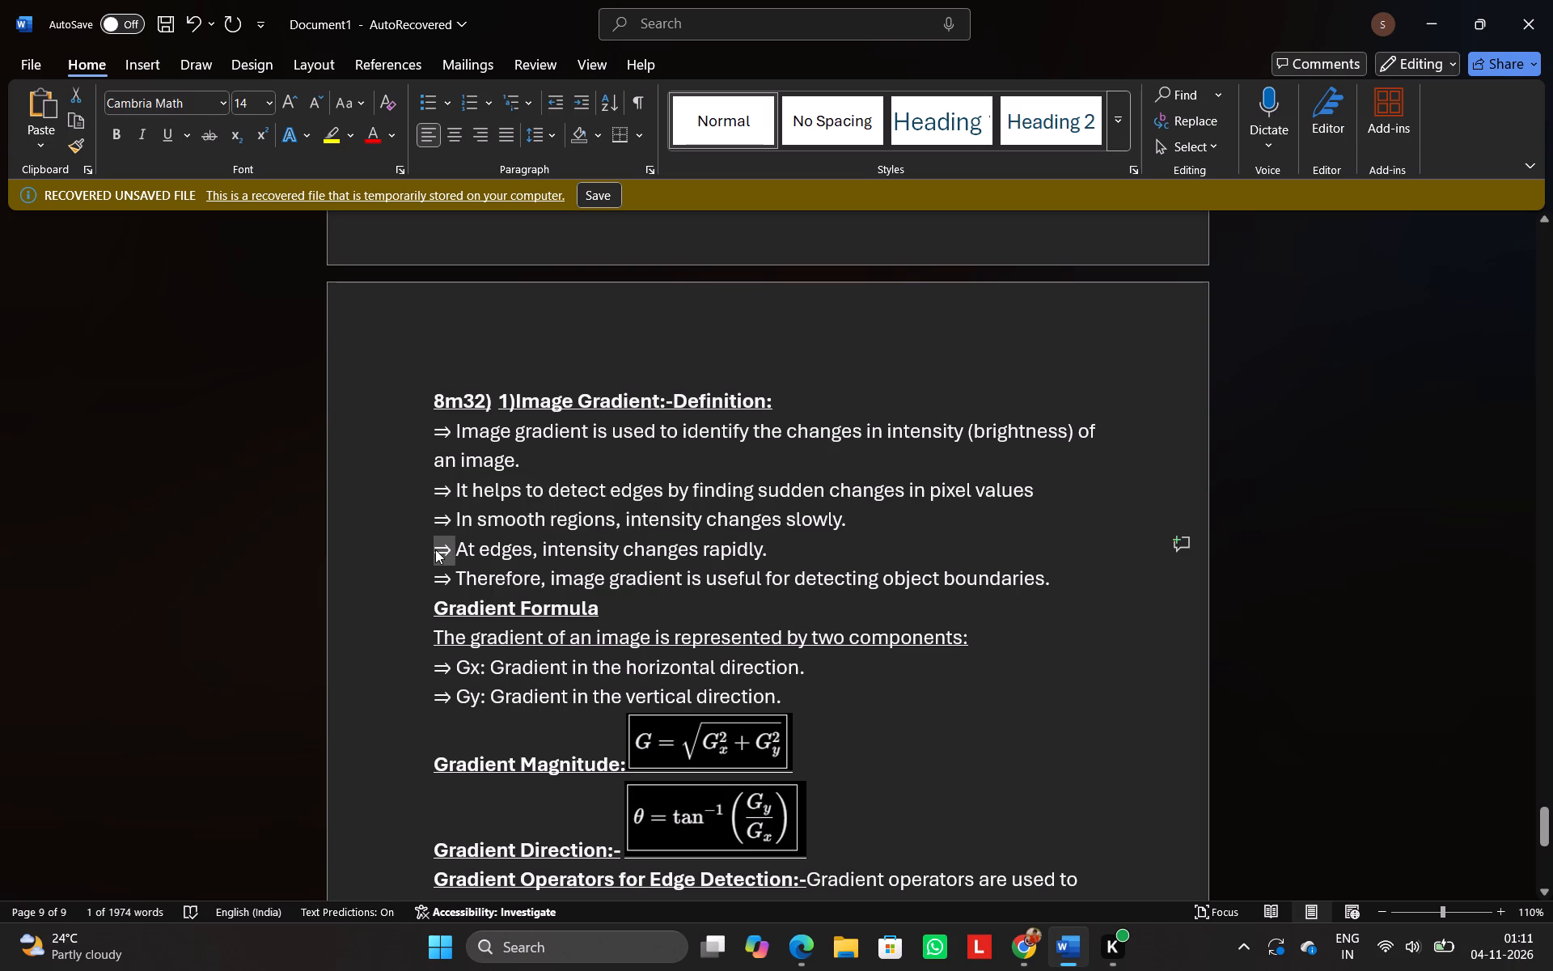
pyautogui.hotkey('ctrl', 'c')
pyautogui.scroll(-2, 713, 553)
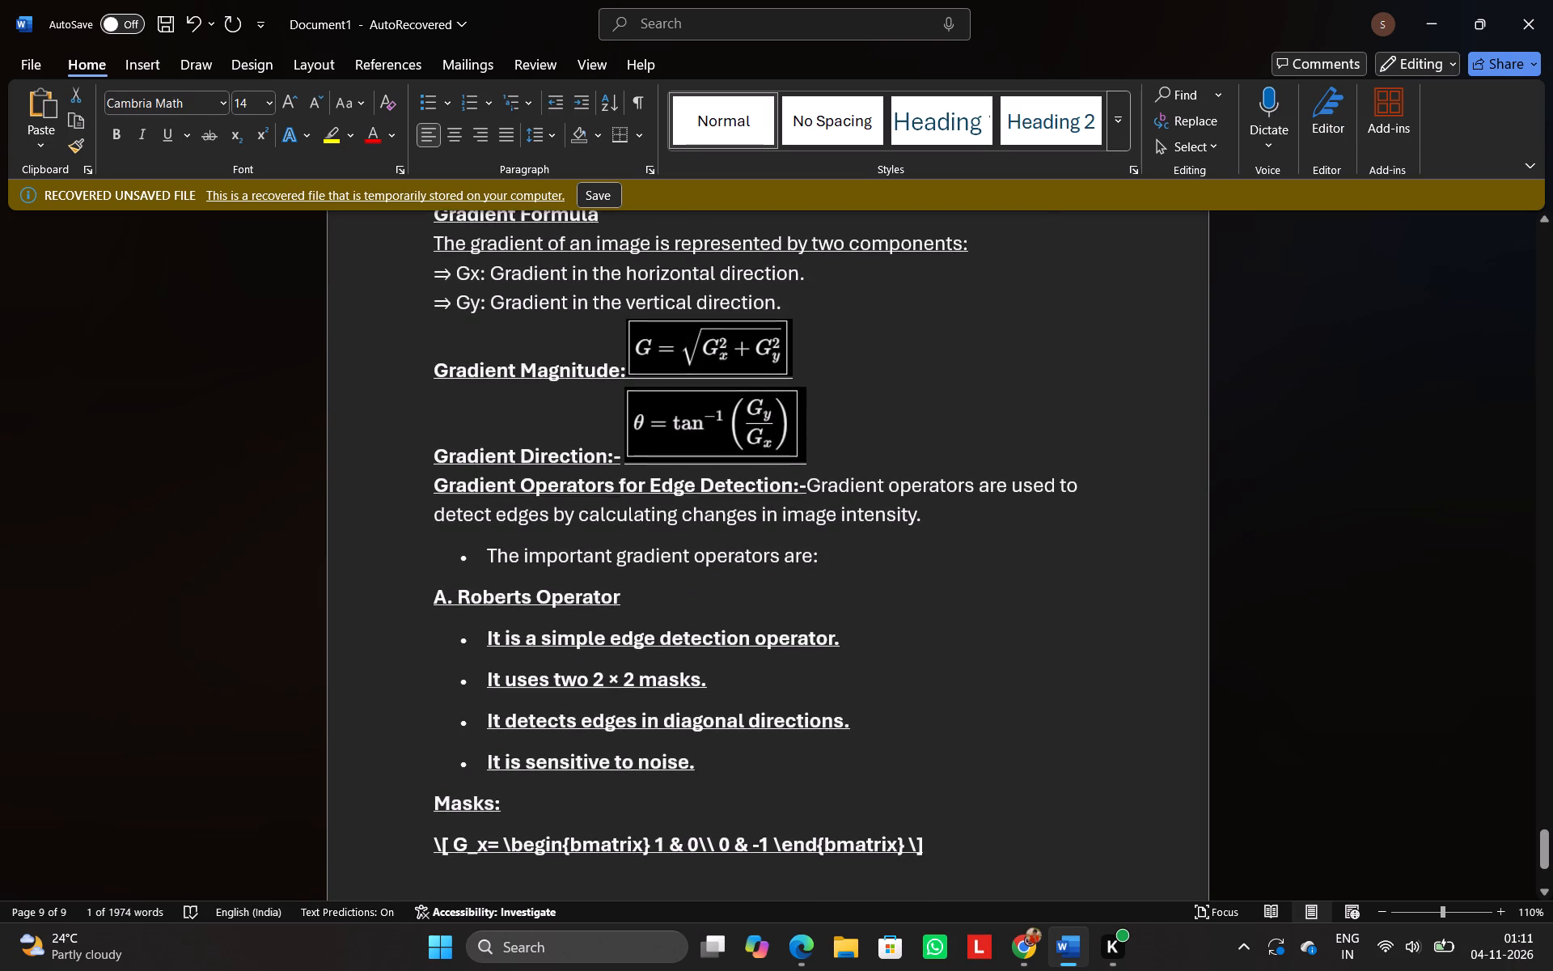
pyautogui.click(809, 494)
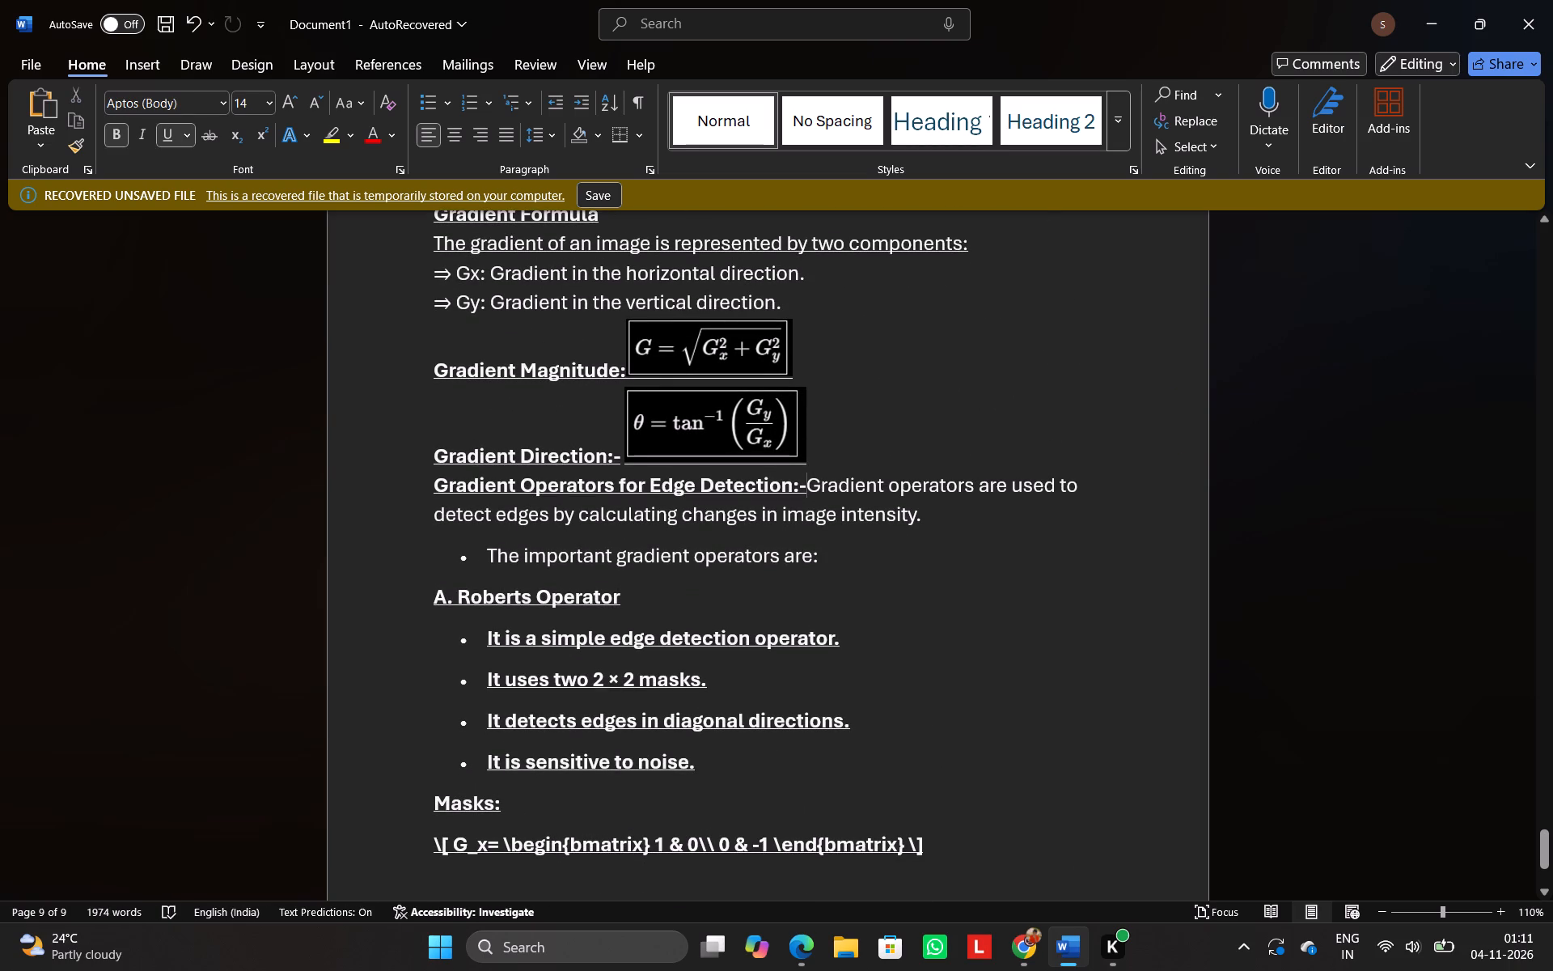
pyautogui.hotkey('ctrl', 'v')
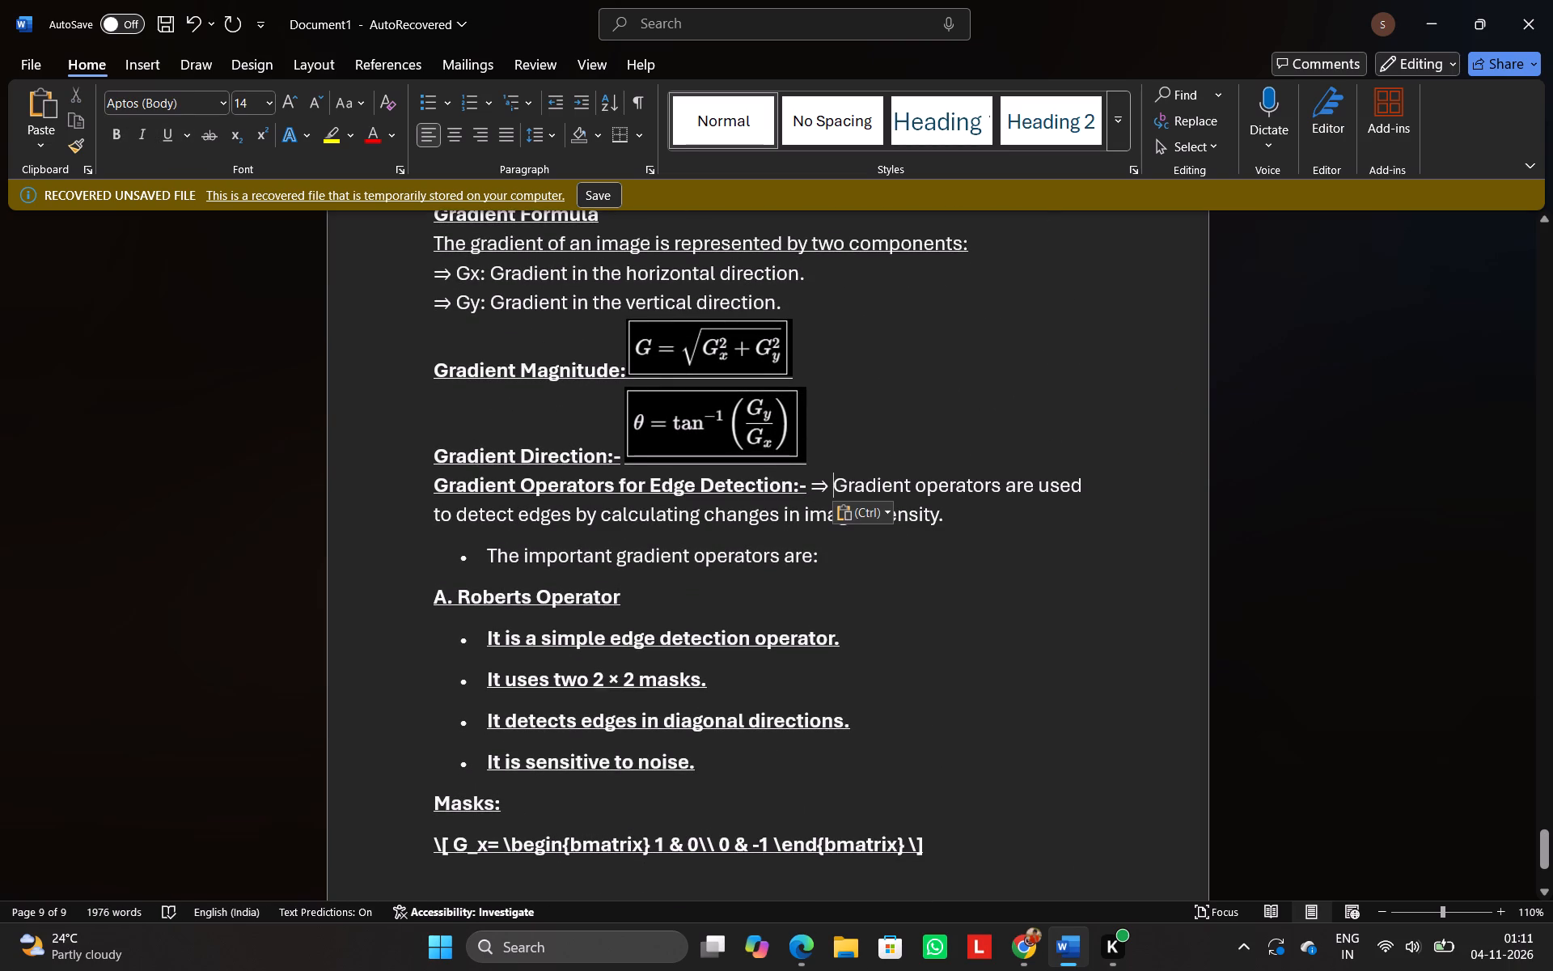
# Replace the bullet before "The important gradient operators are:" with a ⇒ arrow, keeping the sentence on its own line without paragraph spacing.
pyautogui.click(485, 557)
pyautogui.press('BackSpace')
pyautogui.press('BackSpace')
pyautogui.press('BackSpace')
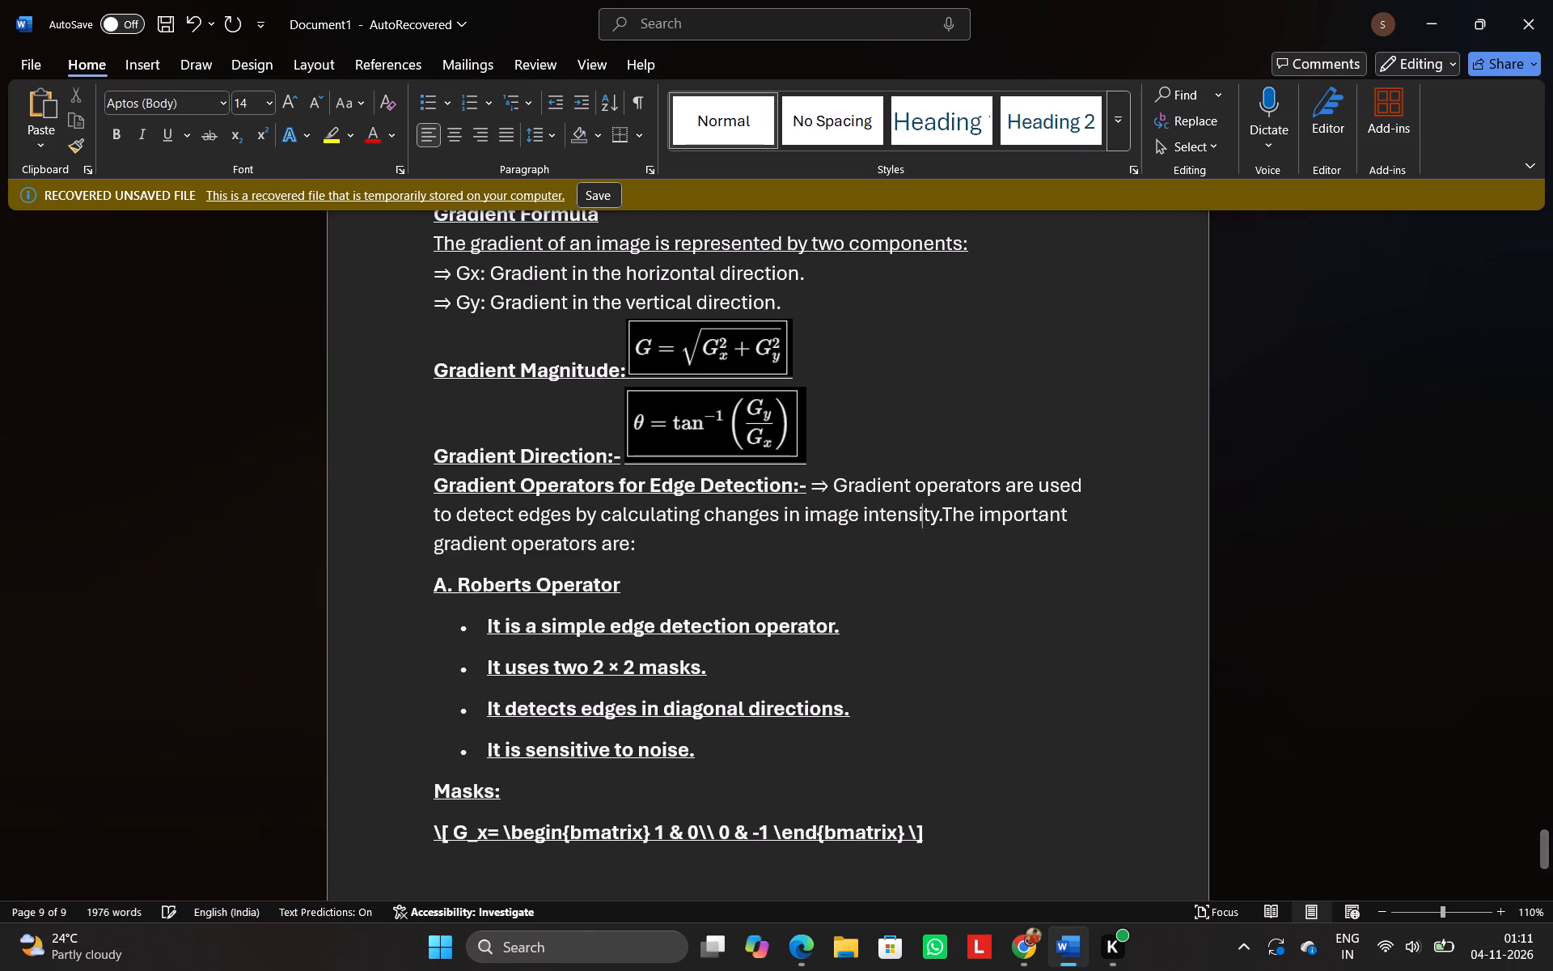
pyautogui.hotkey('shift', 'Return')
pyautogui.hotkey('ctrl', 'v')
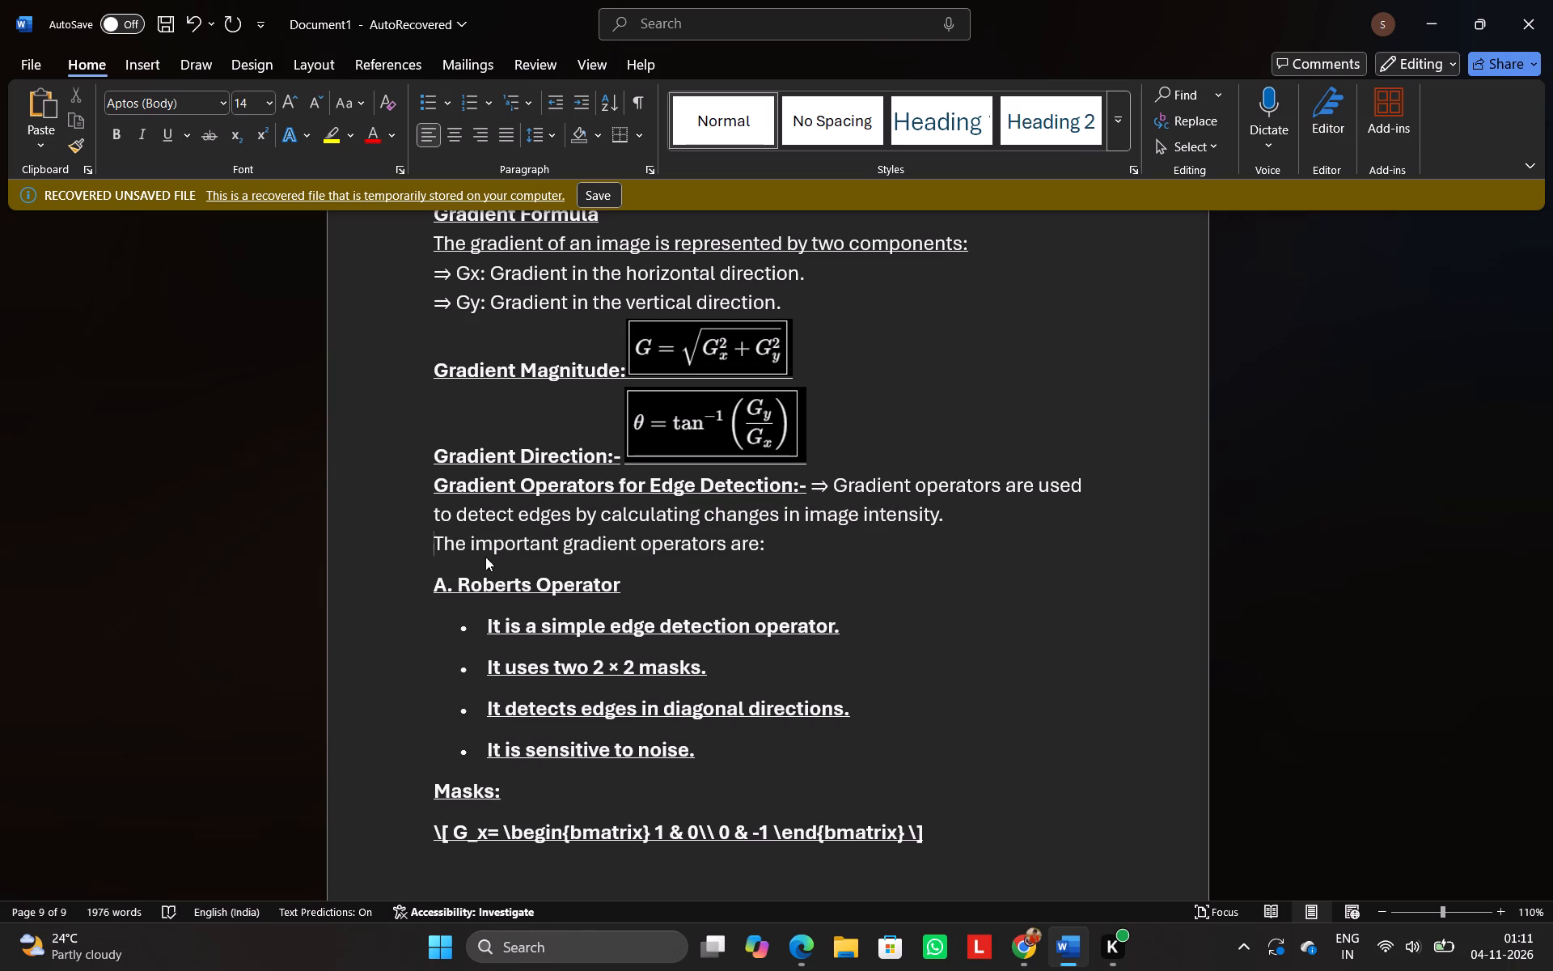
pyautogui.click(435, 625)
# Switch to the handwritten notes PDF in Edge and review the gradient pages through the Roberts and Prewitt operator sections.
pyautogui.click(789, 941)
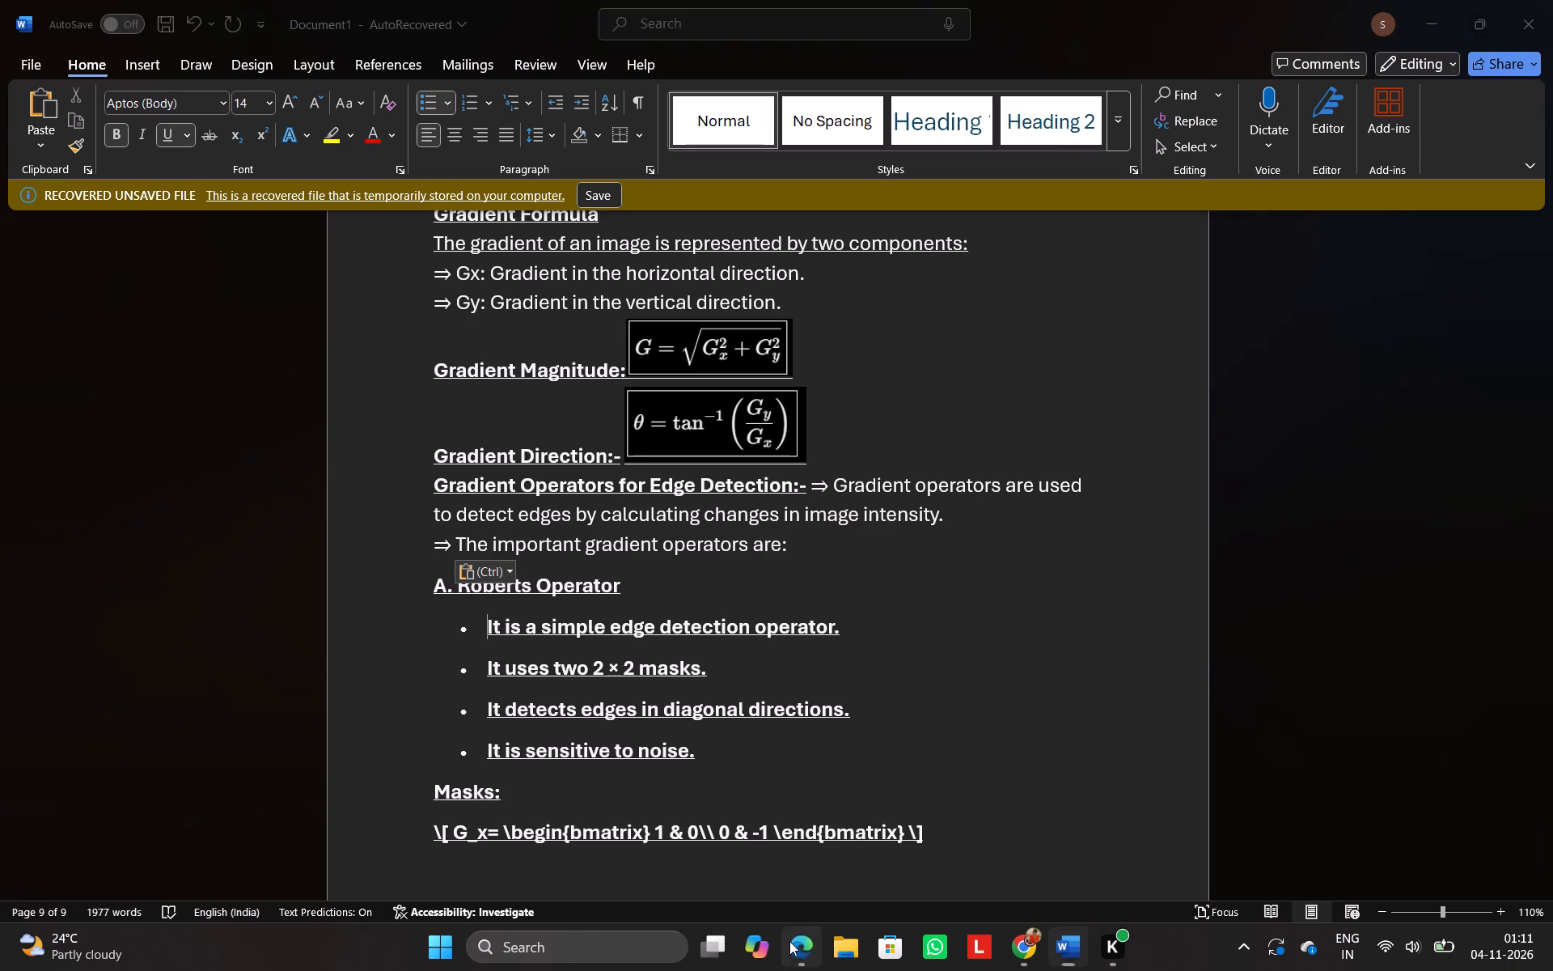
pyautogui.scroll(1, 711, 445)
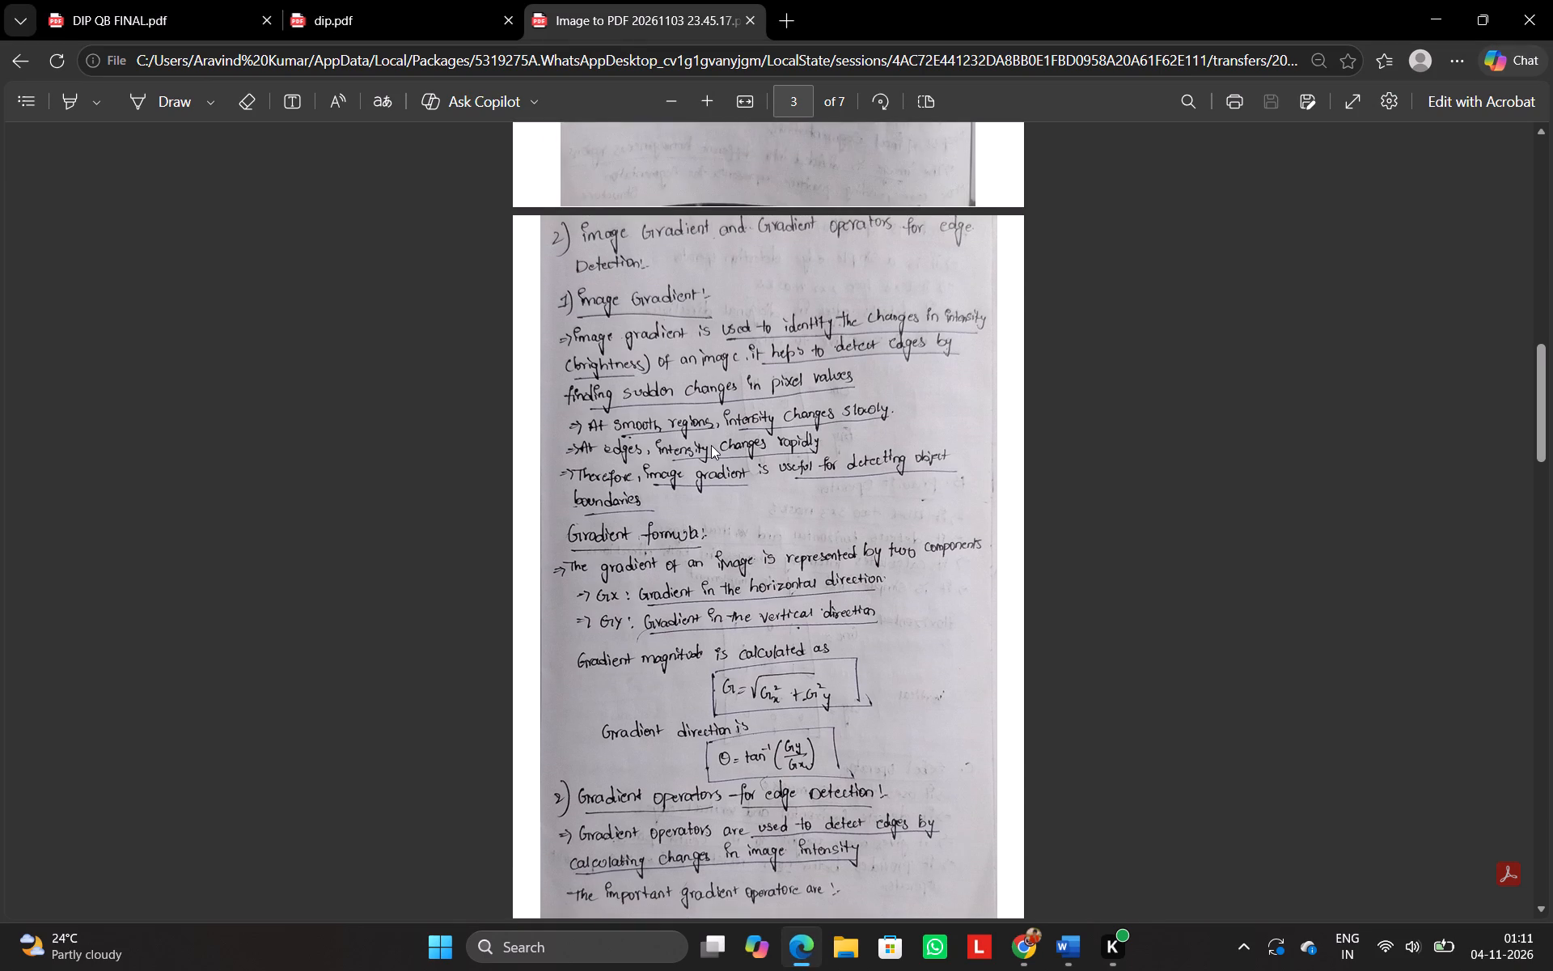
pyautogui.scroll(3, 711, 445)
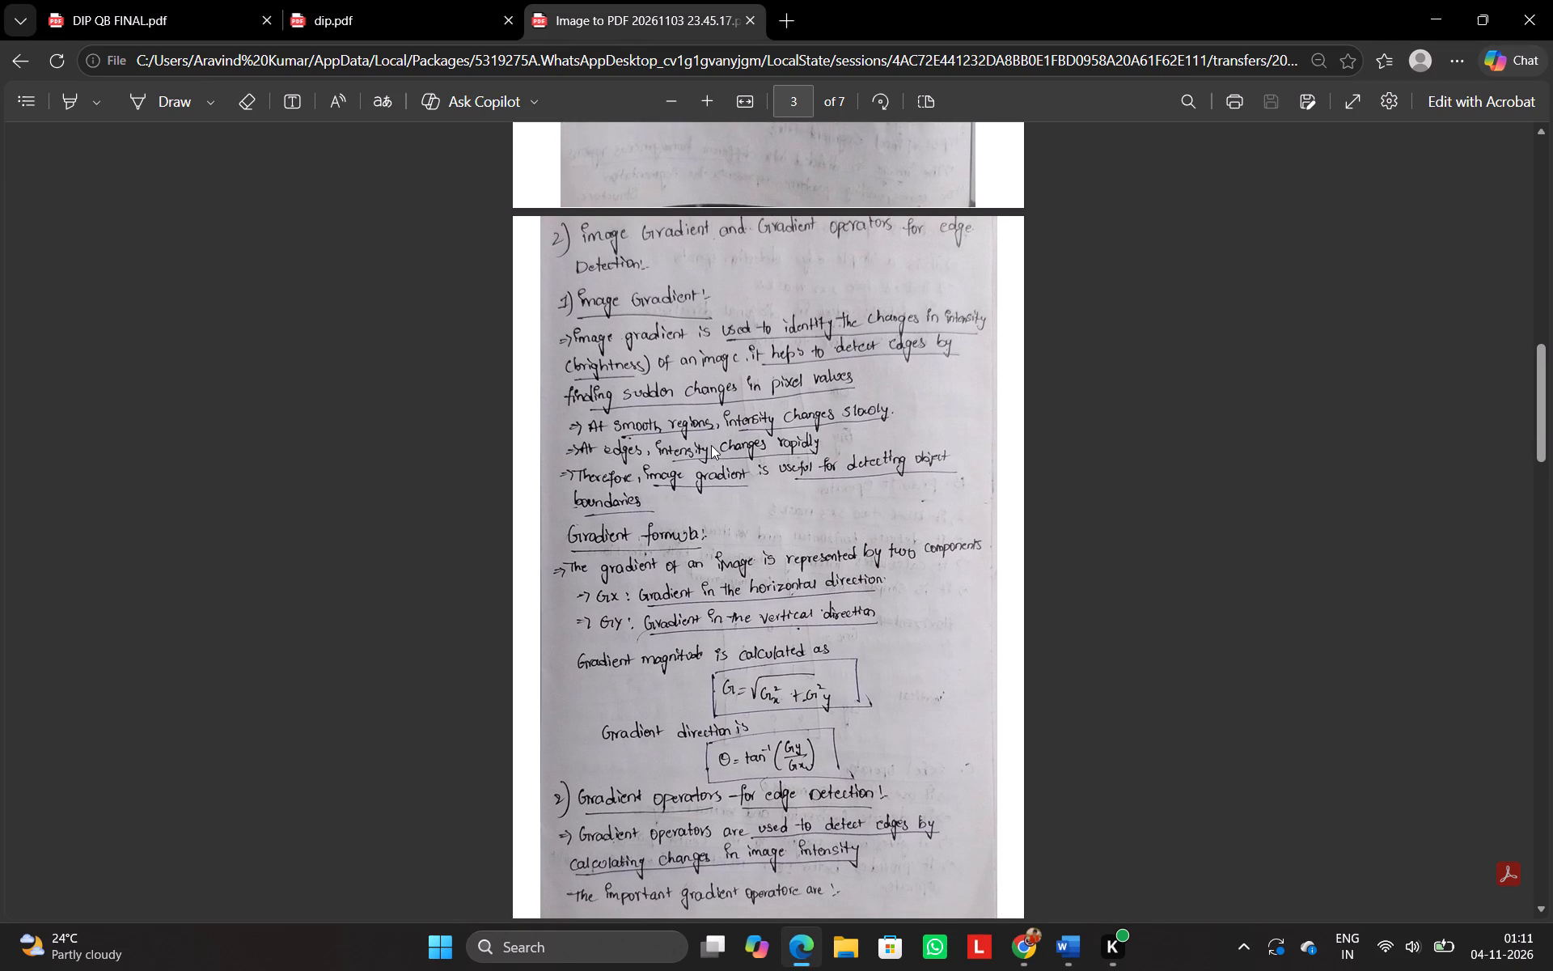
pyautogui.scroll(3, 711, 445)
pyautogui.scroll(-7, 711, 445)
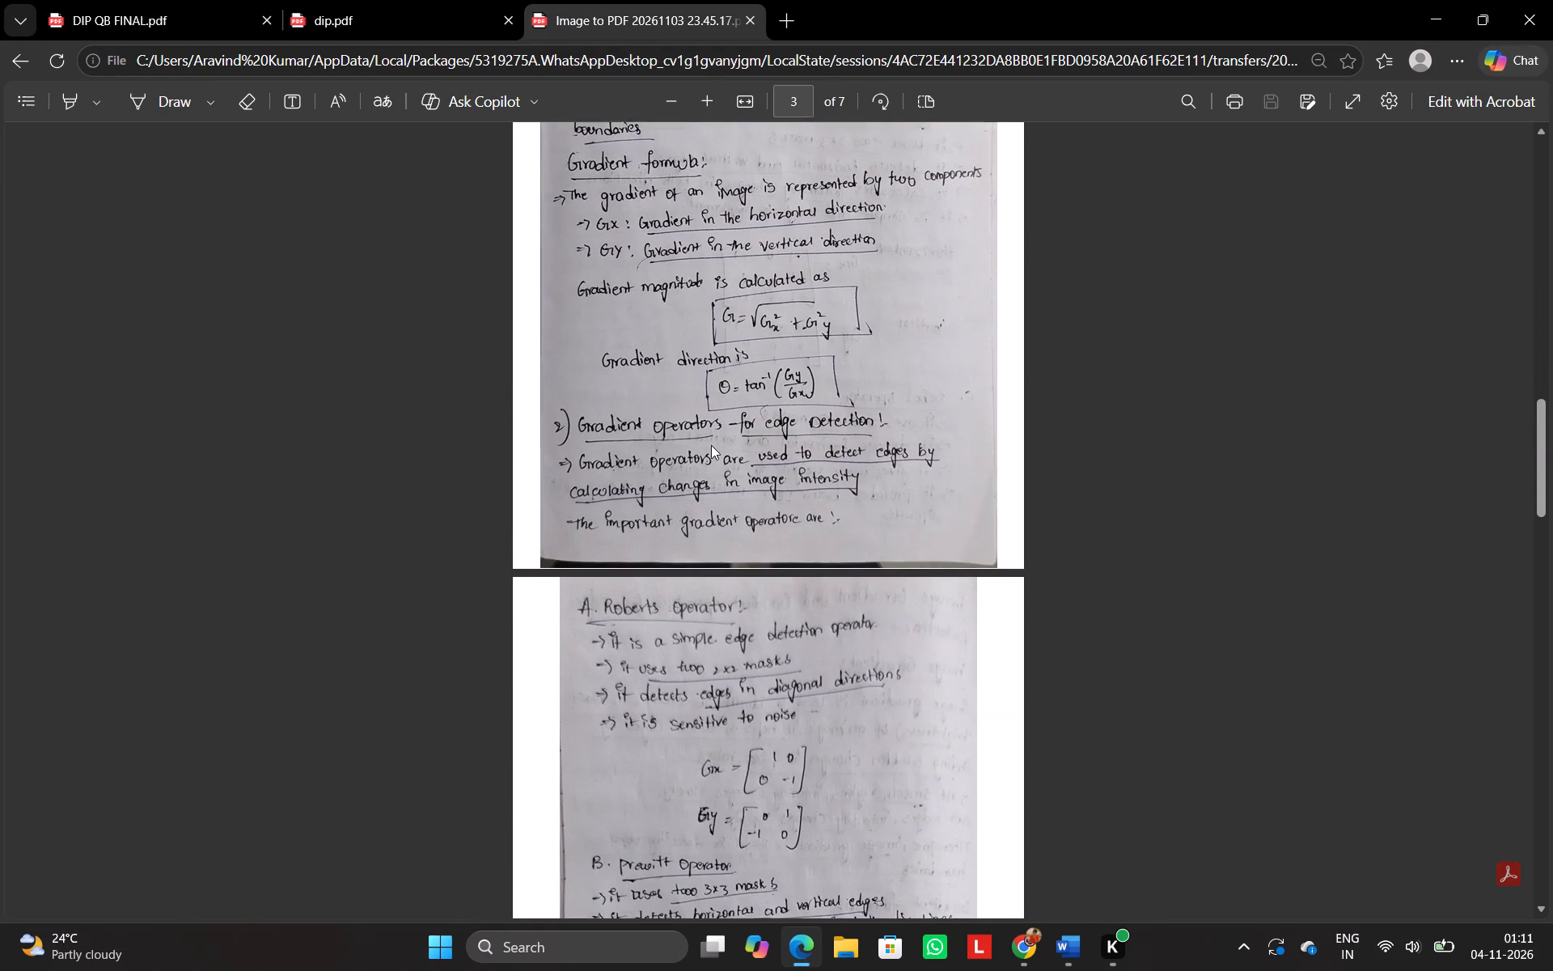
pyautogui.scroll(-3, 711, 445)
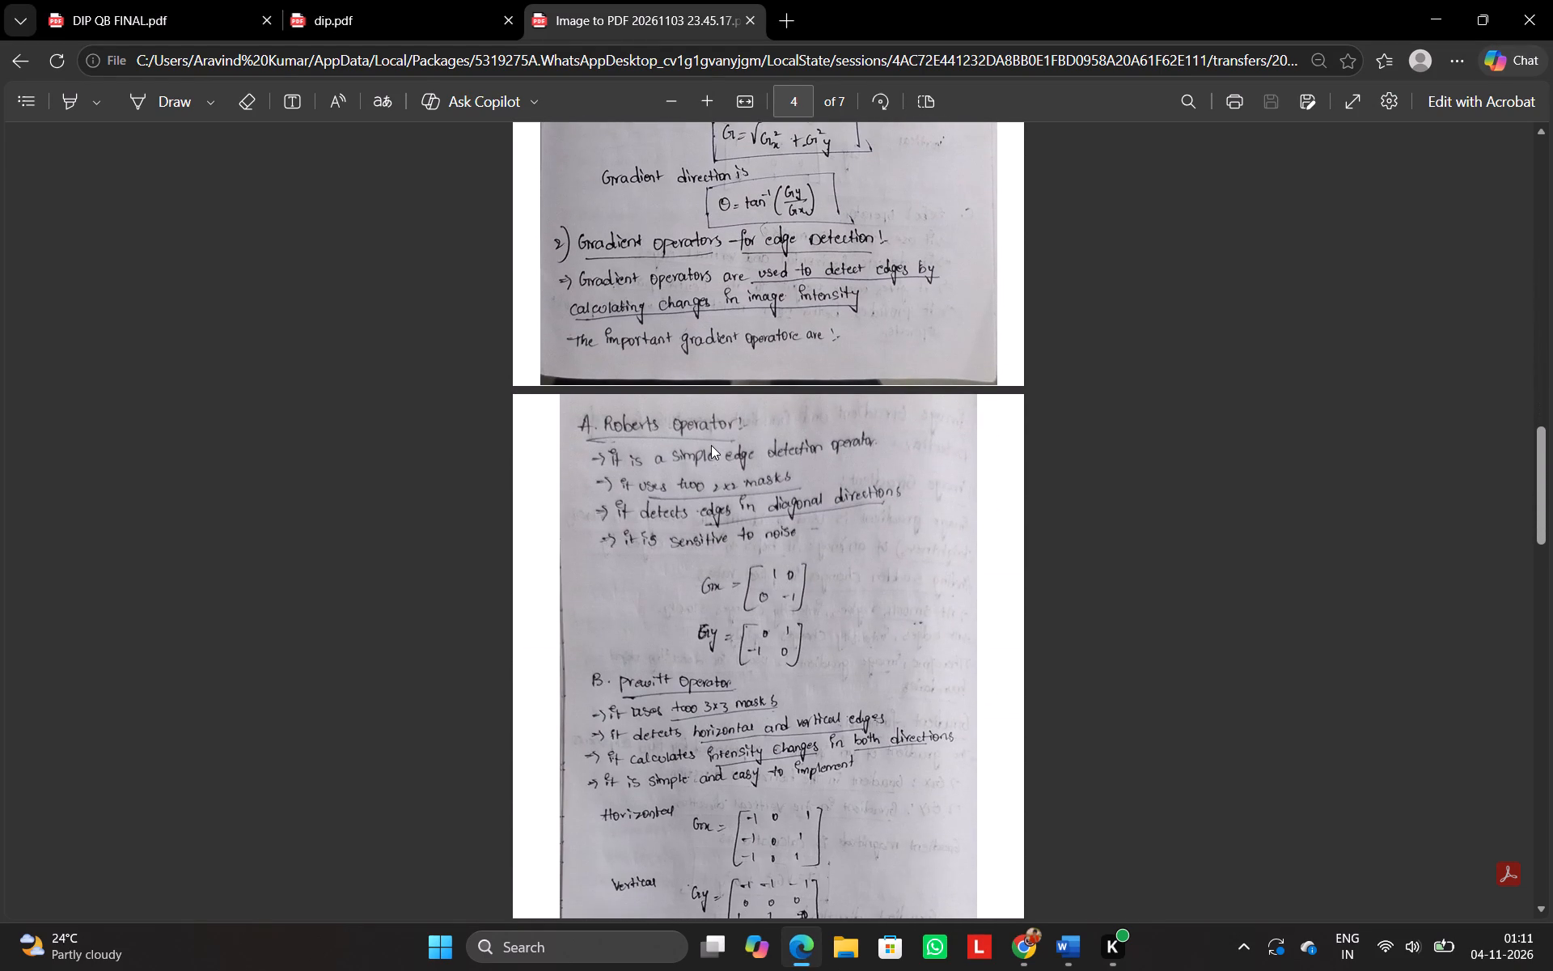
pyautogui.click(1021, 947)
# Back in Word, remove the paragraph gap above "A. Roberts Operator" so the heading follows "The important gradient operators are:" on a new line.
pyautogui.click(1068, 951)
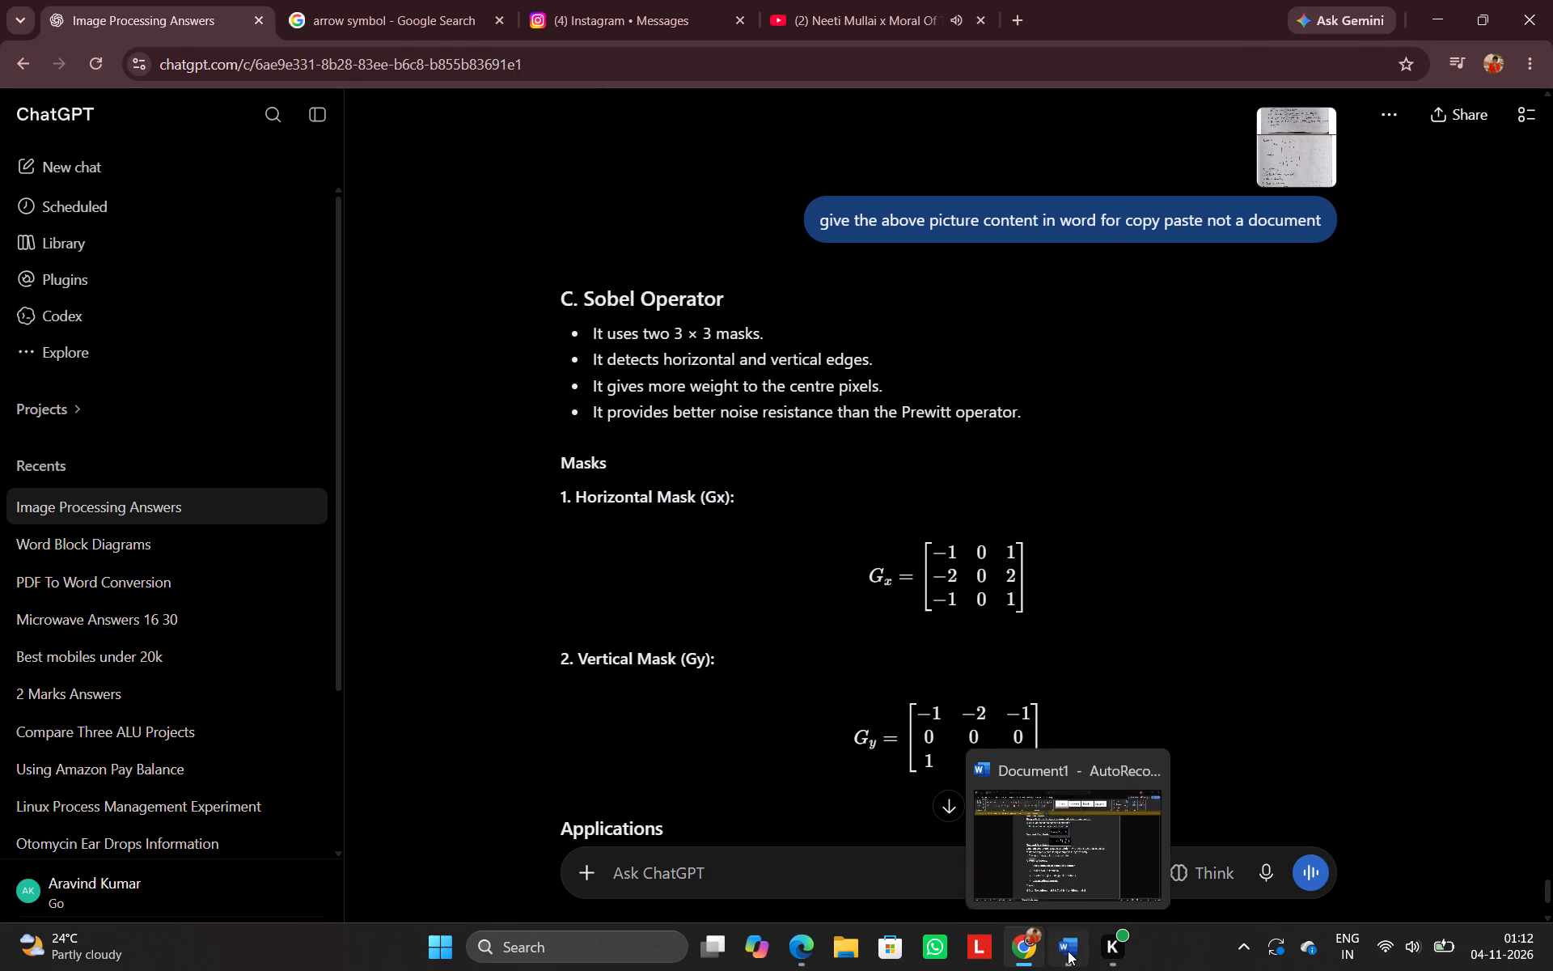
pyautogui.scroll(-1, 800, 651)
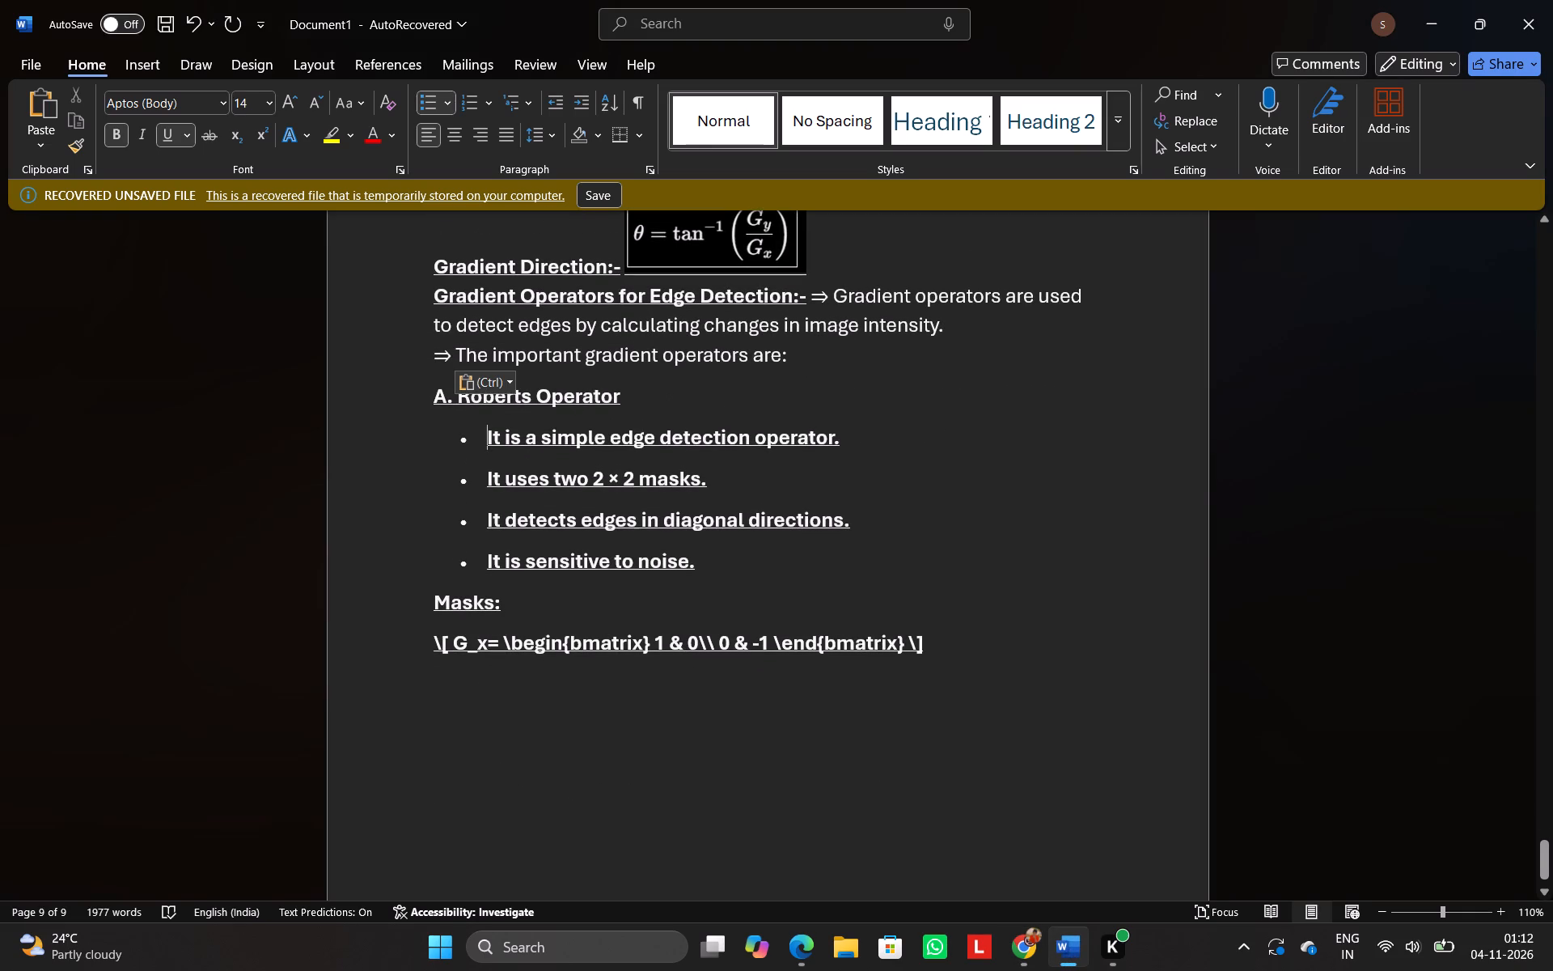
pyautogui.click(433, 401)
pyautogui.press('BackSpace')
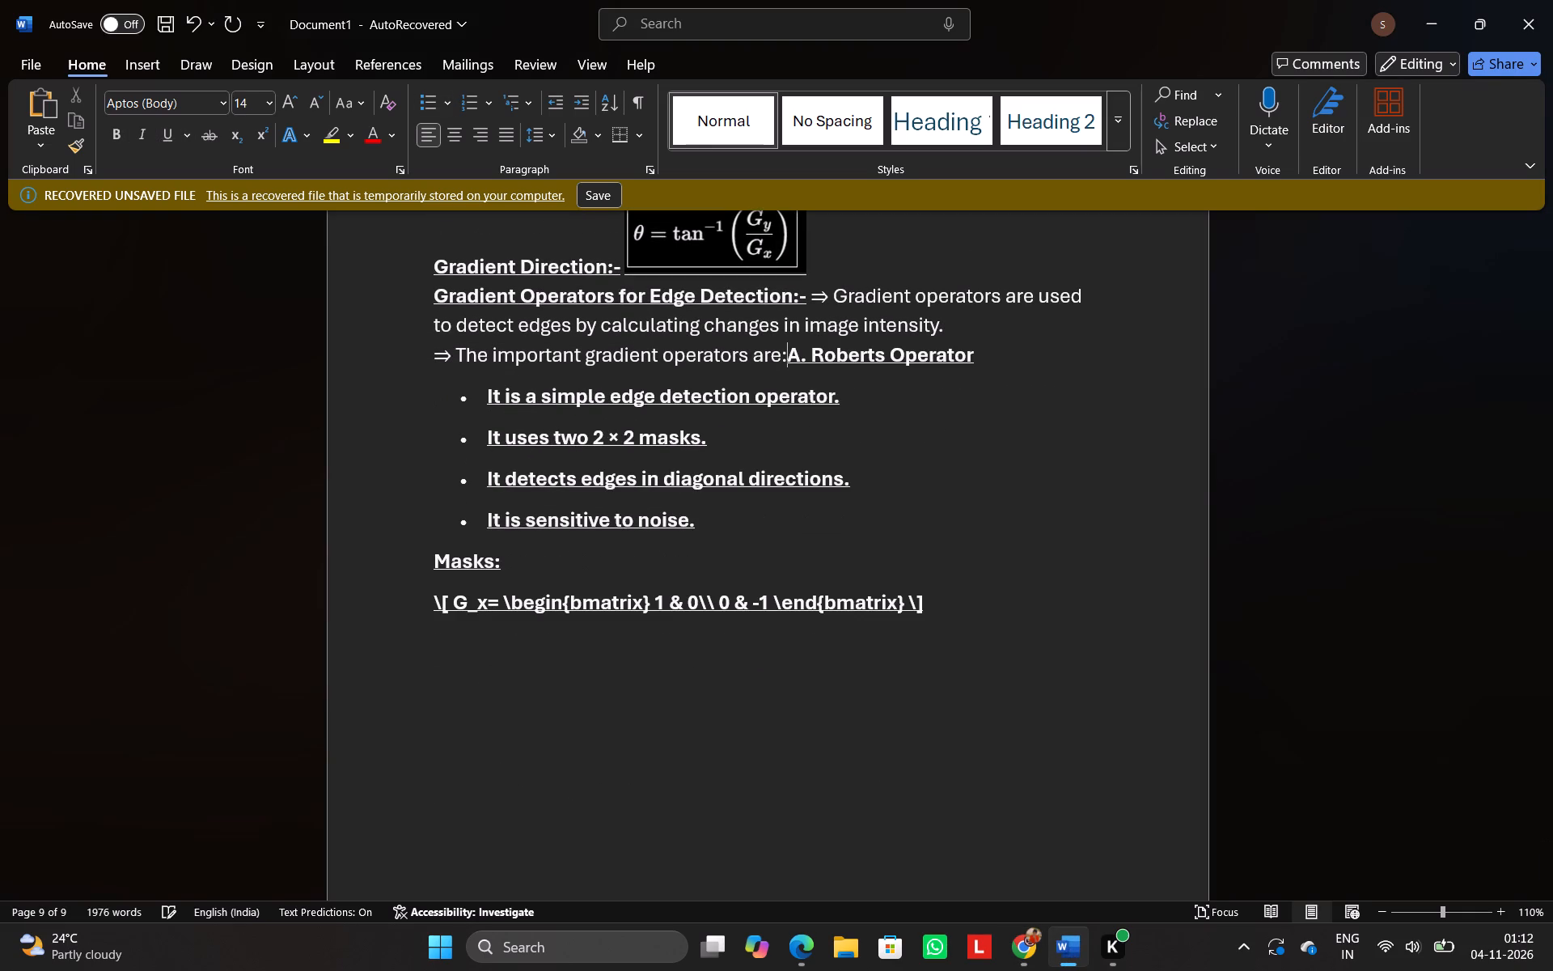
pyautogui.hotkey('shift', 'Return')
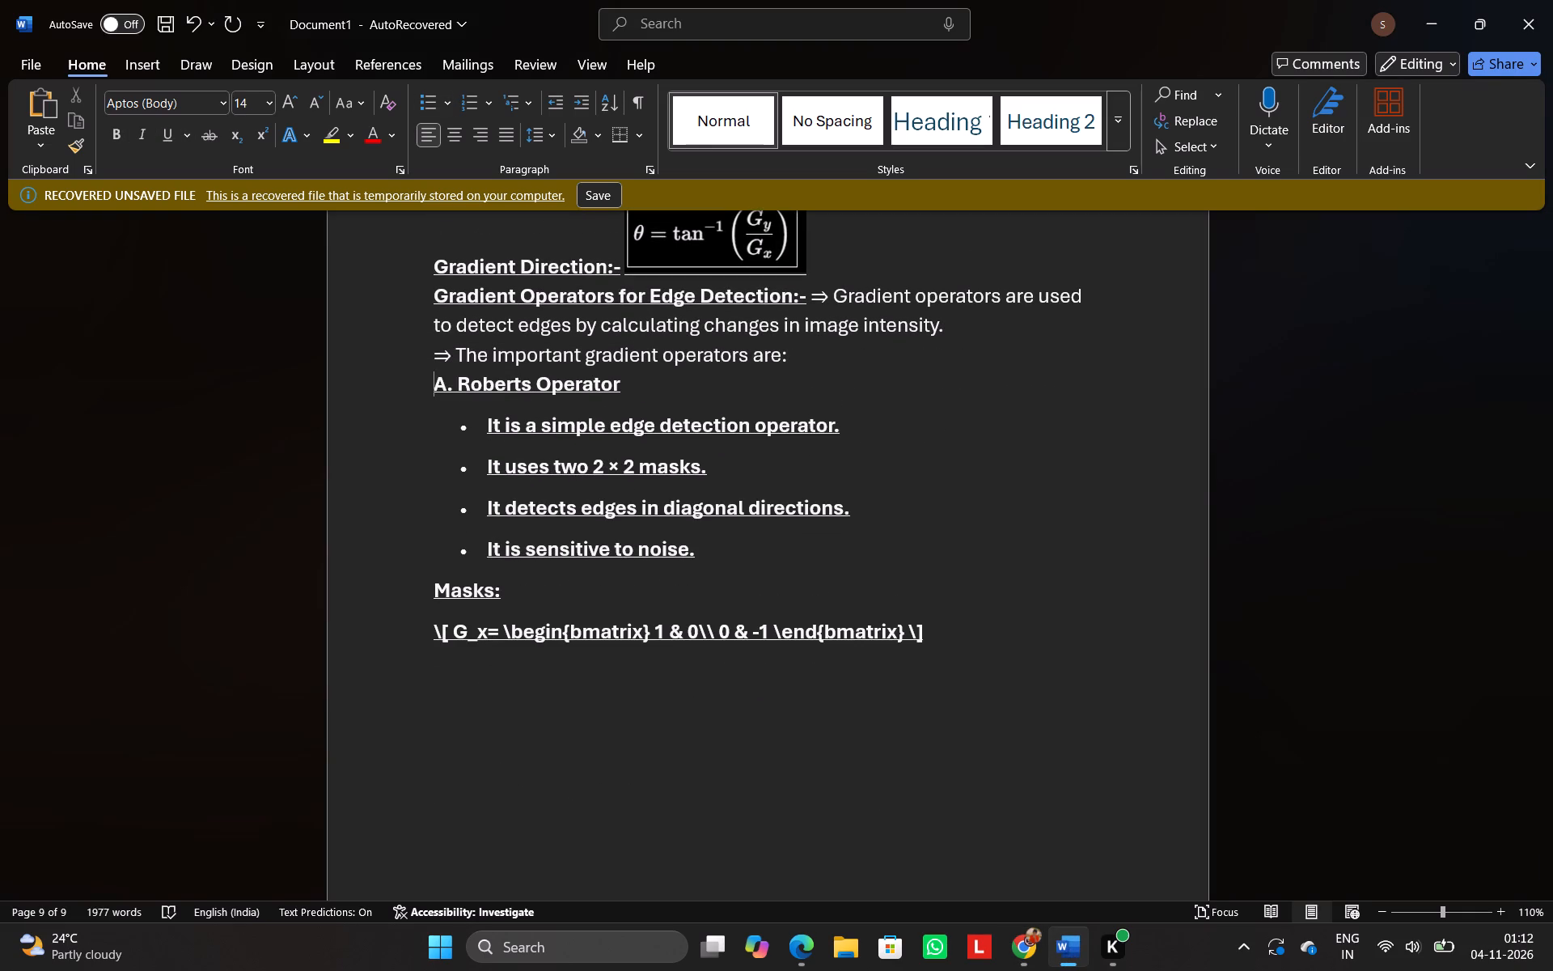
pyautogui.press('BackSpace')
pyautogui.hotkey('shift', 'Return')
pyautogui.click(480, 430)
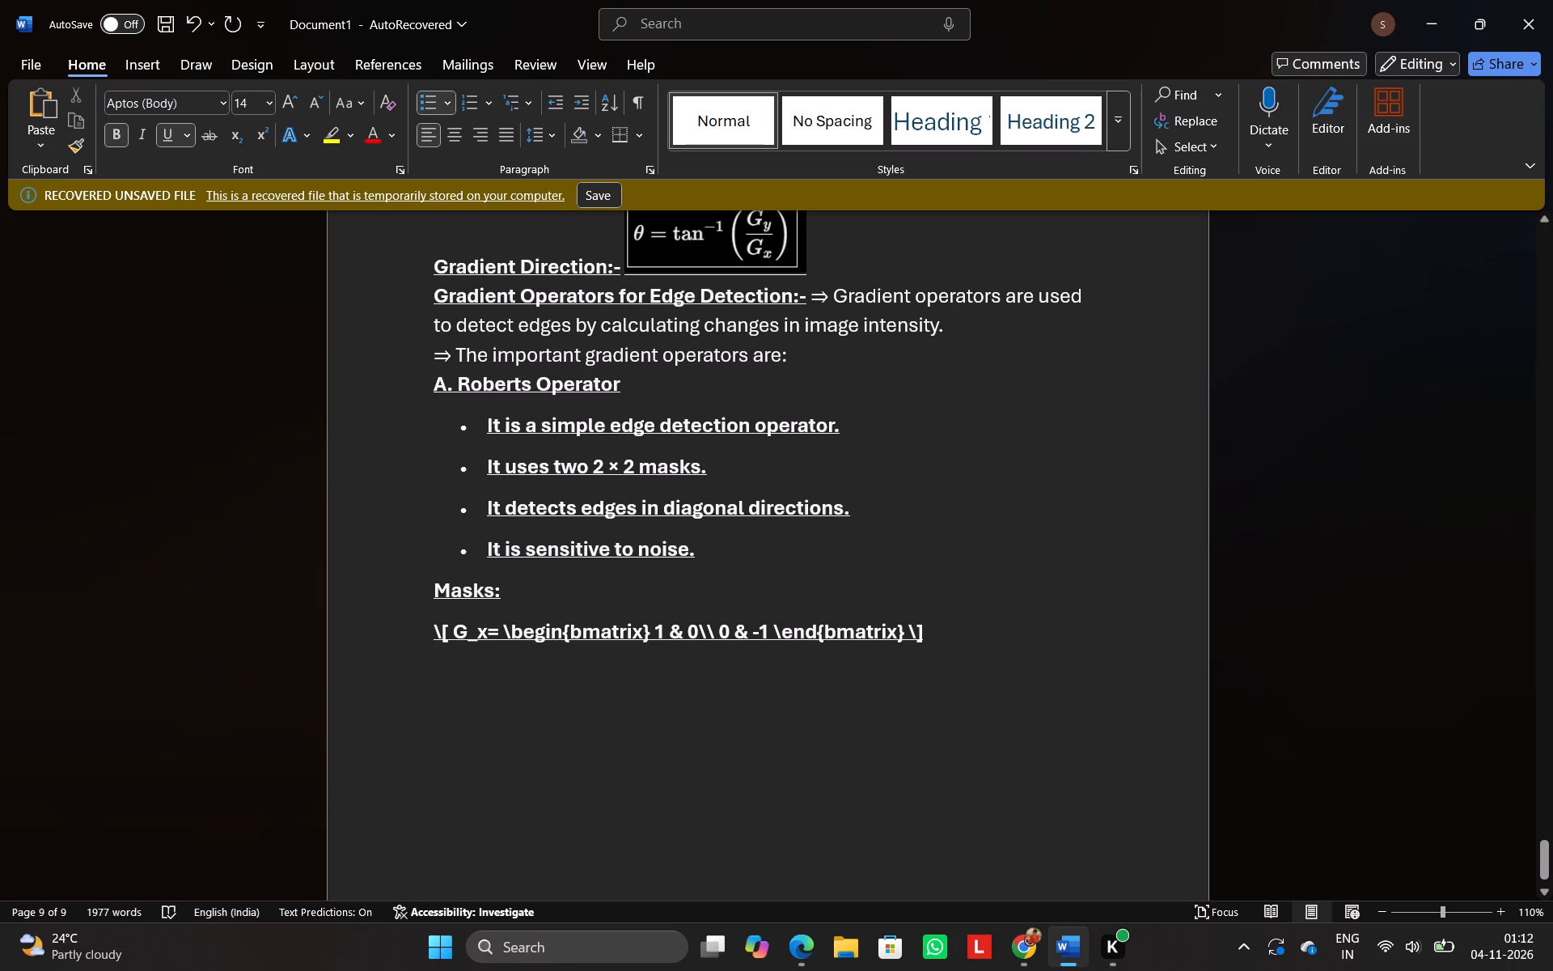
pyautogui.moveTo(451, 413); pyautogui.dragTo(707, 578)
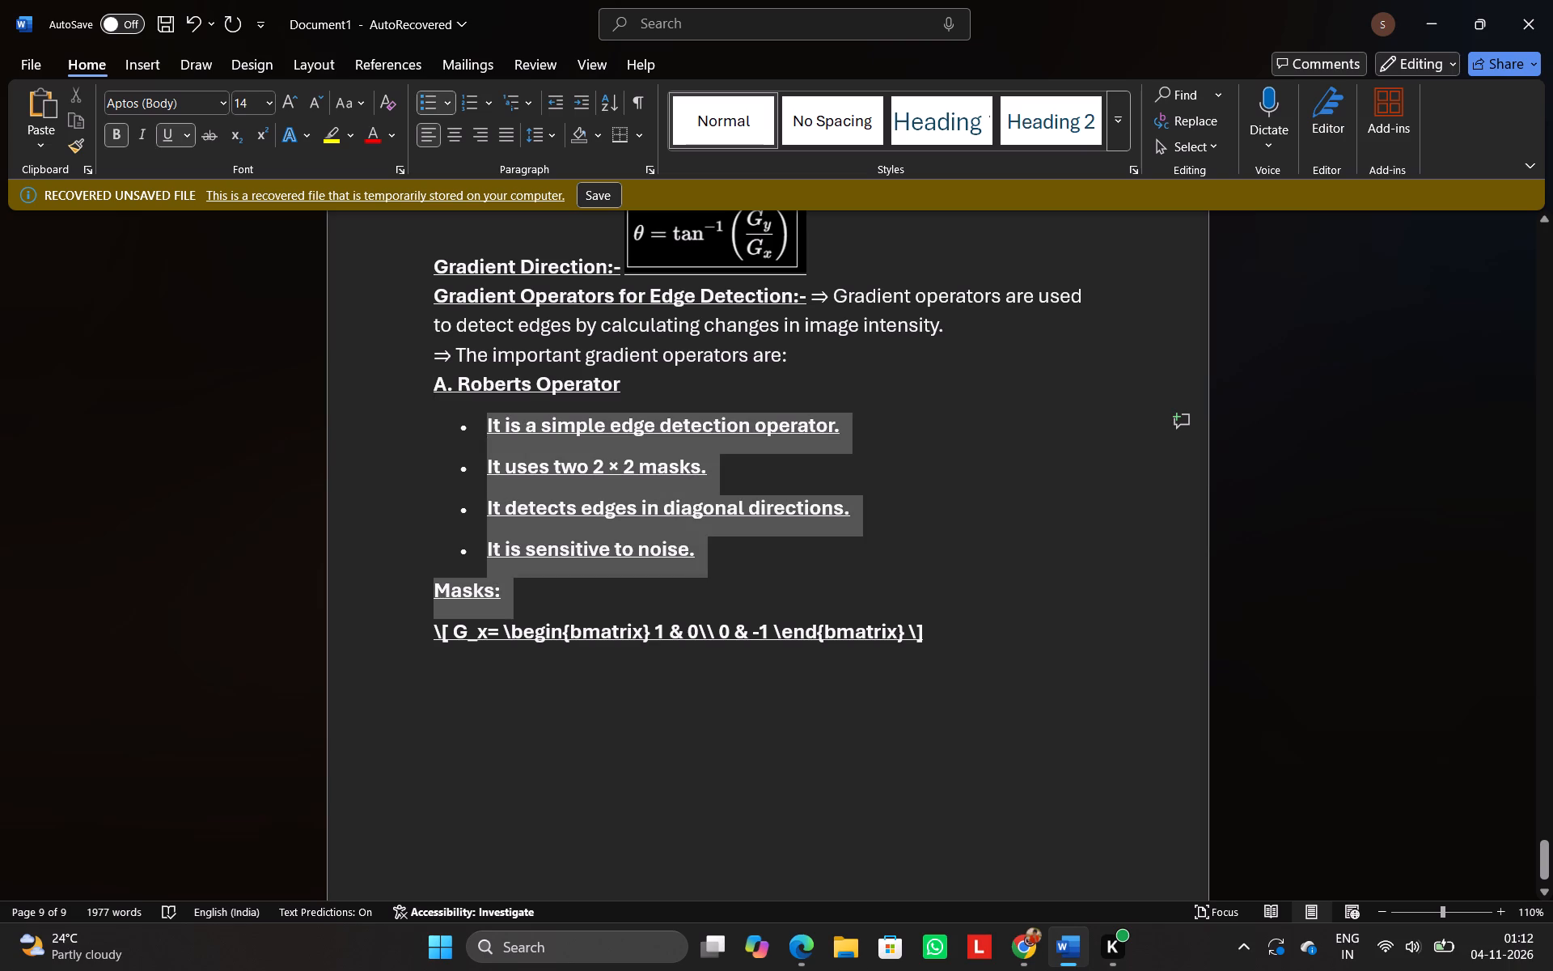
pyautogui.moveTo(707, 578); pyautogui.dragTo(715, 565)
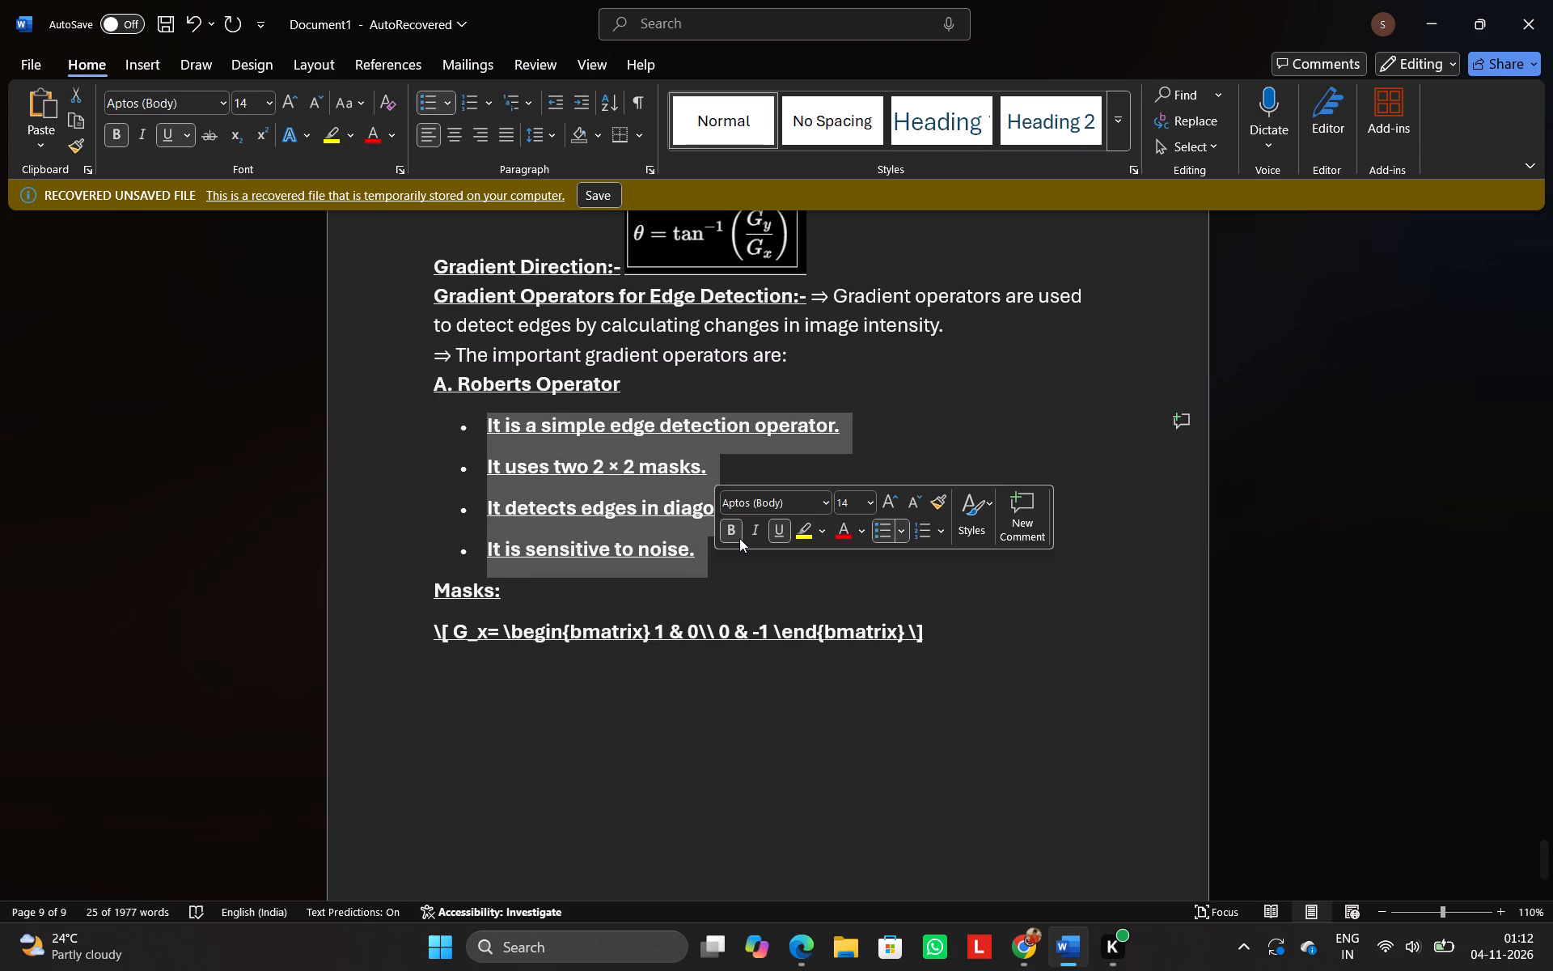
pyautogui.click(739, 538)
pyautogui.click(774, 535)
pyautogui.click(740, 577)
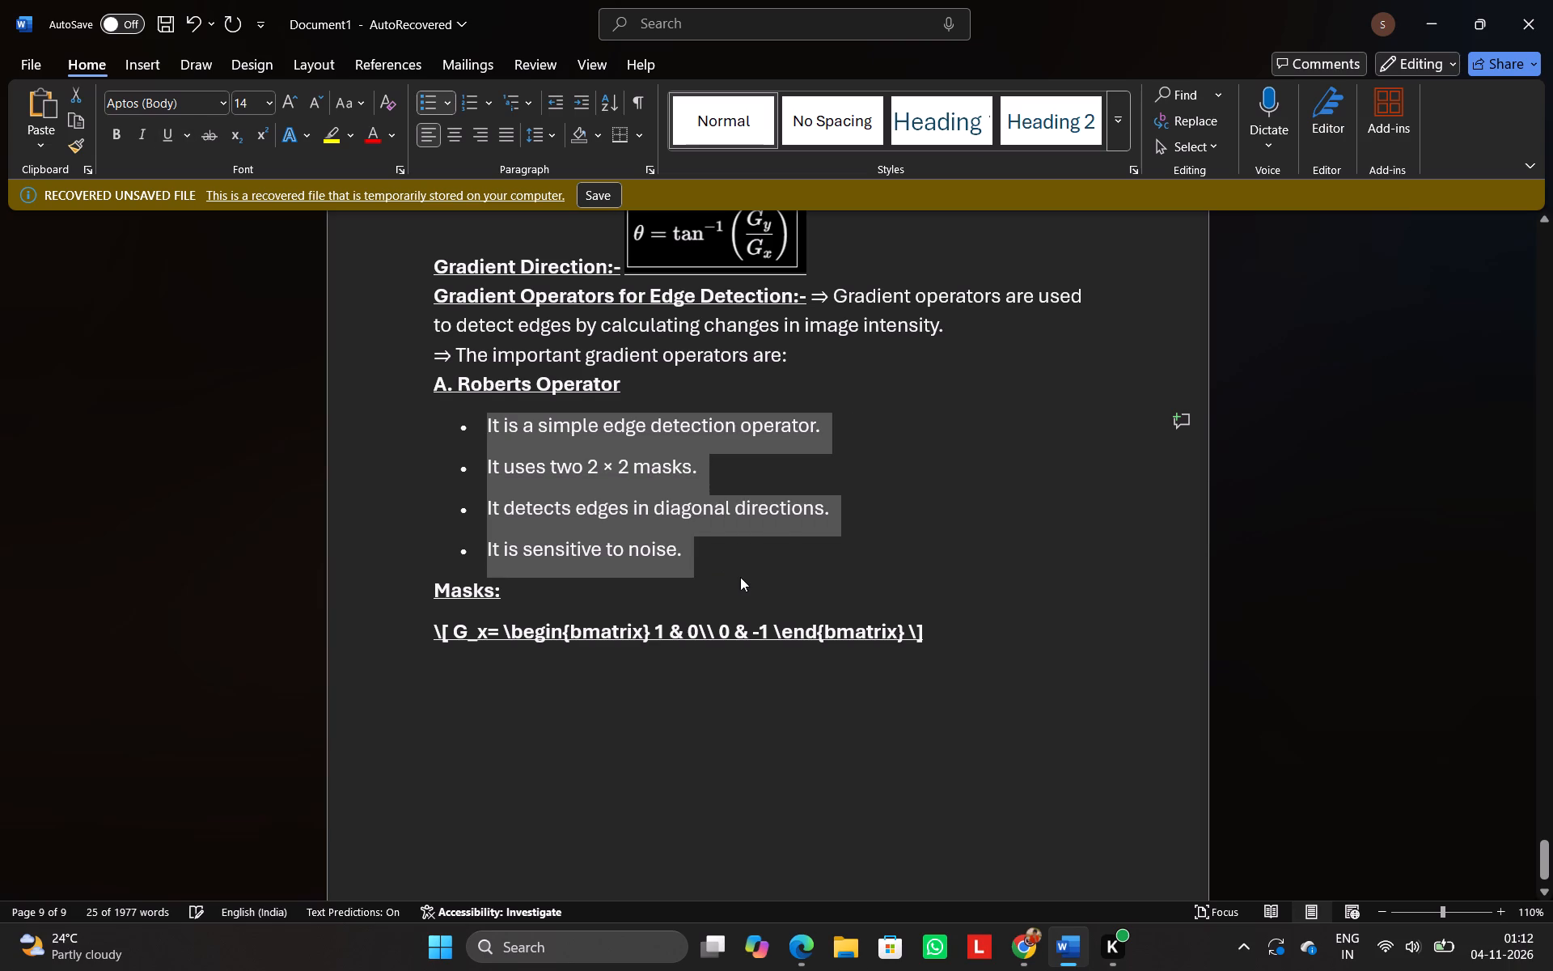
# Replace the bullets of the first two Roberts Operator points with ⇒ arrows on closely spaced lines directly under the heading.
pyautogui.click(489, 430)
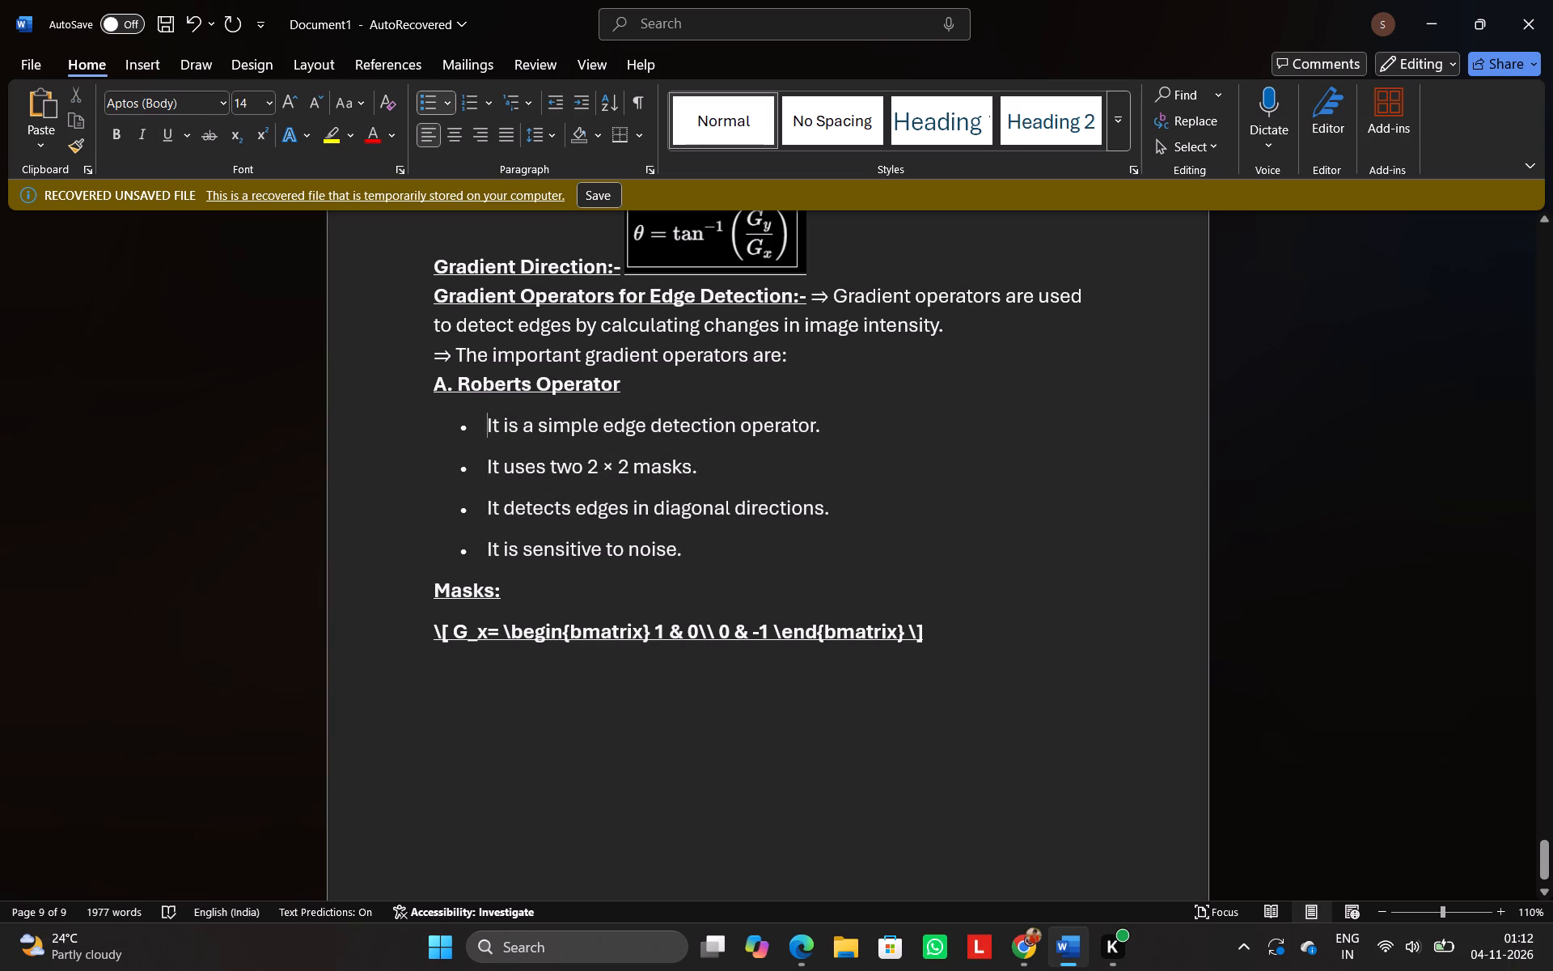
pyautogui.press('BackSpace')
pyautogui.press('BackSpace')
pyautogui.press('BackSpace')
pyautogui.hotkey('shift', 'Return')
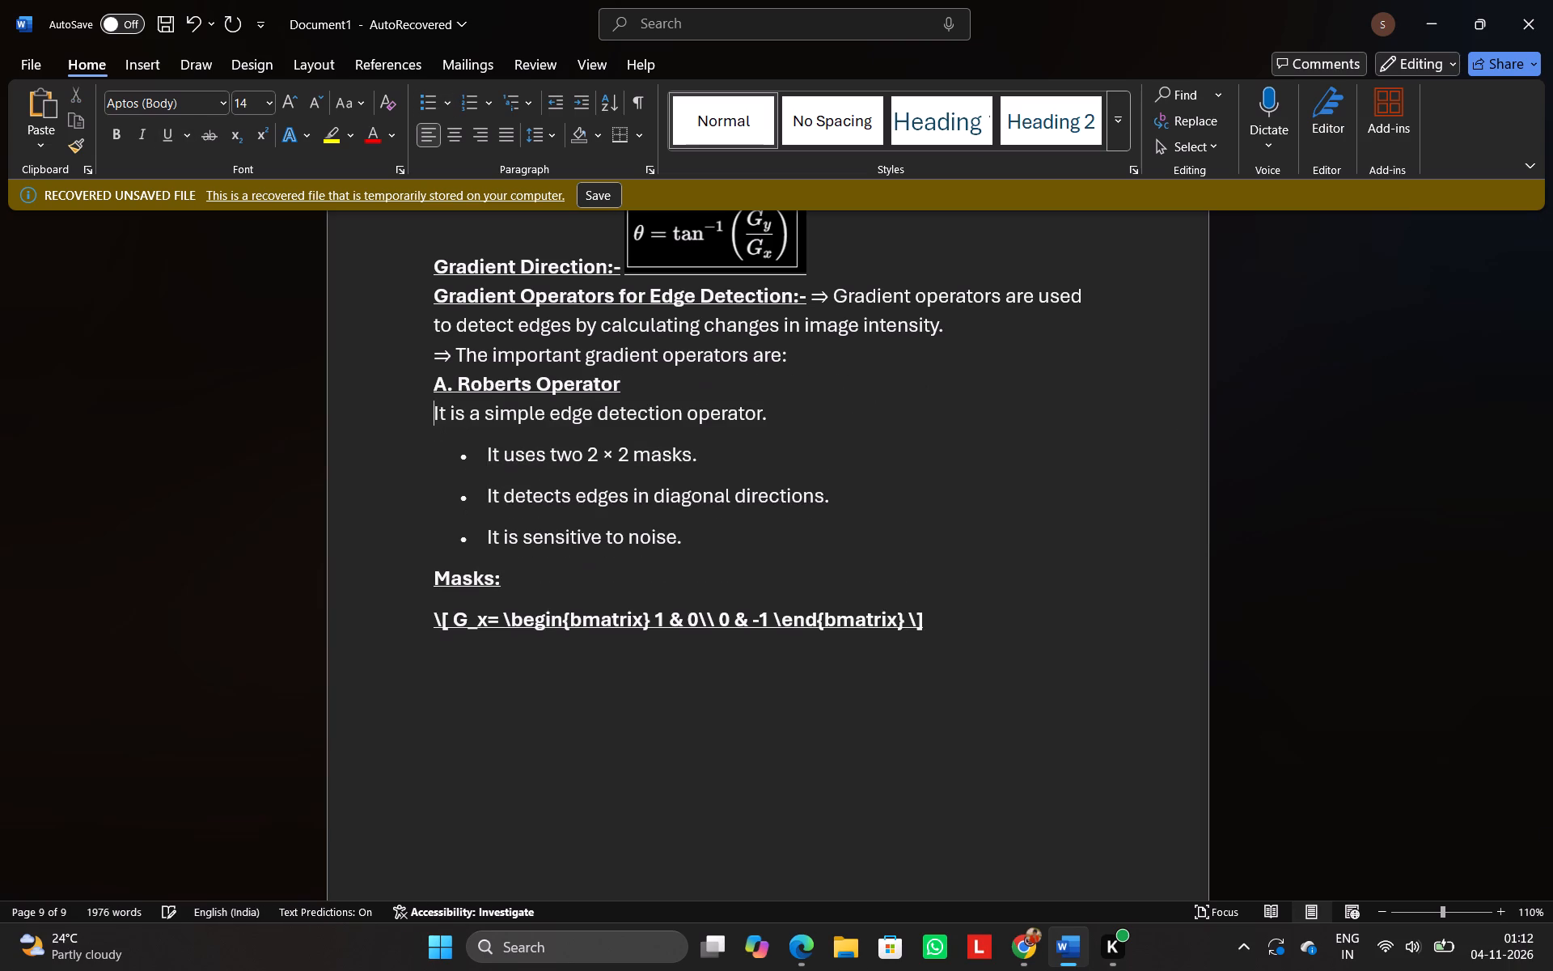
pyautogui.hotkey('ctrl', 'v')
pyautogui.press('Down')
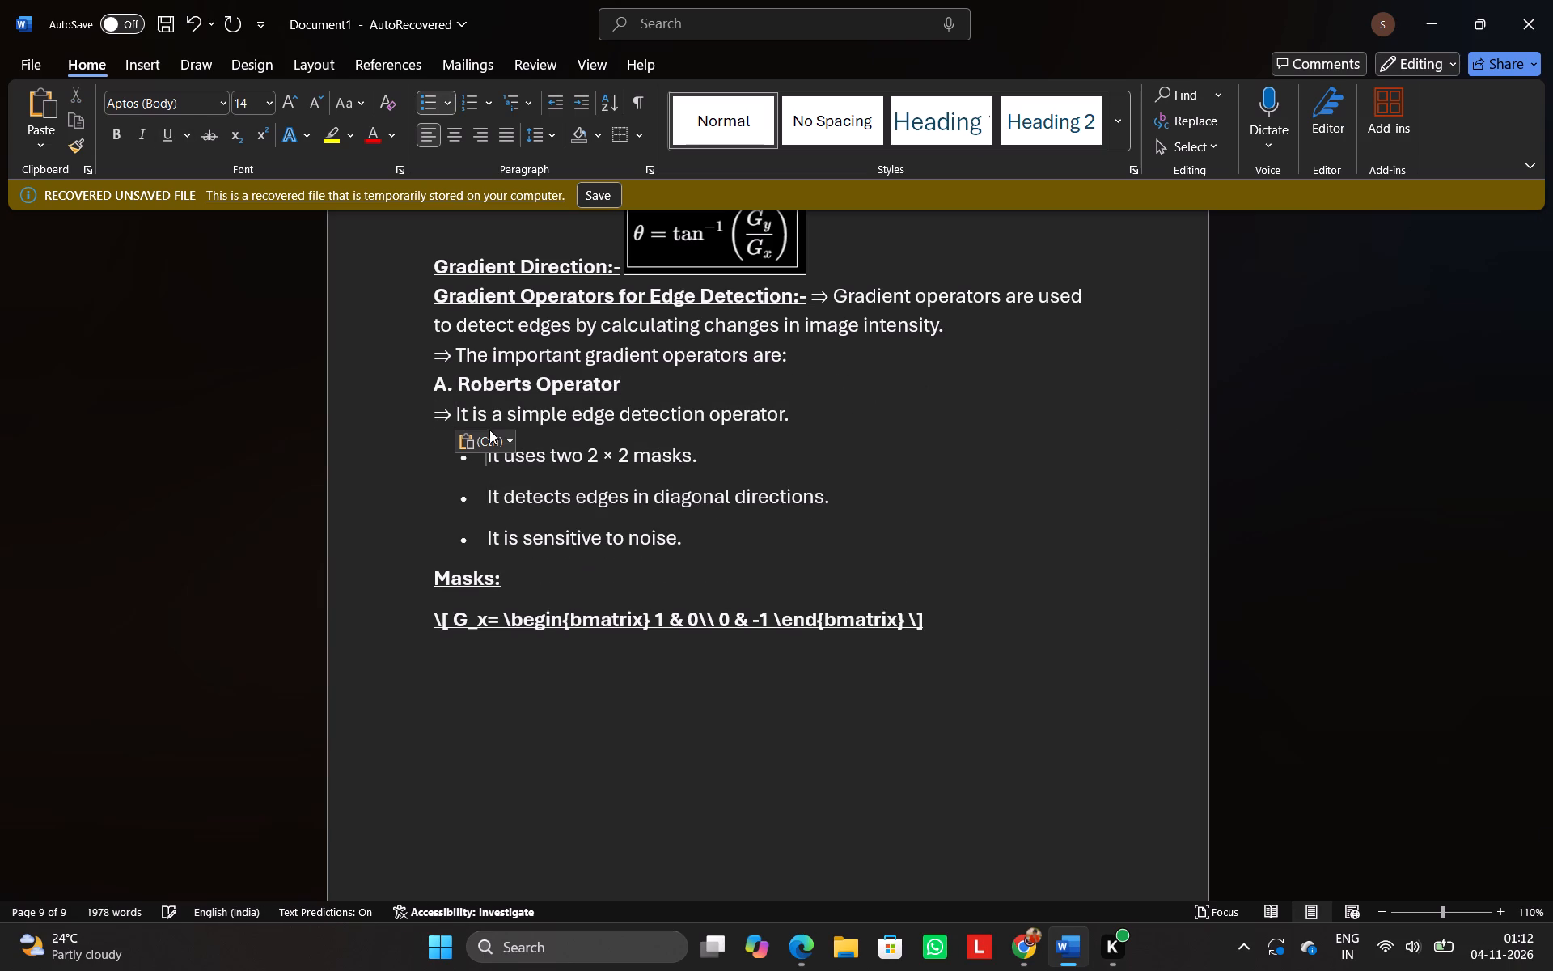
pyautogui.press('BackSpace')
pyautogui.press('BackSpace')
pyautogui.press('BackSpace')
pyautogui.hotkey('shift', 'Return')
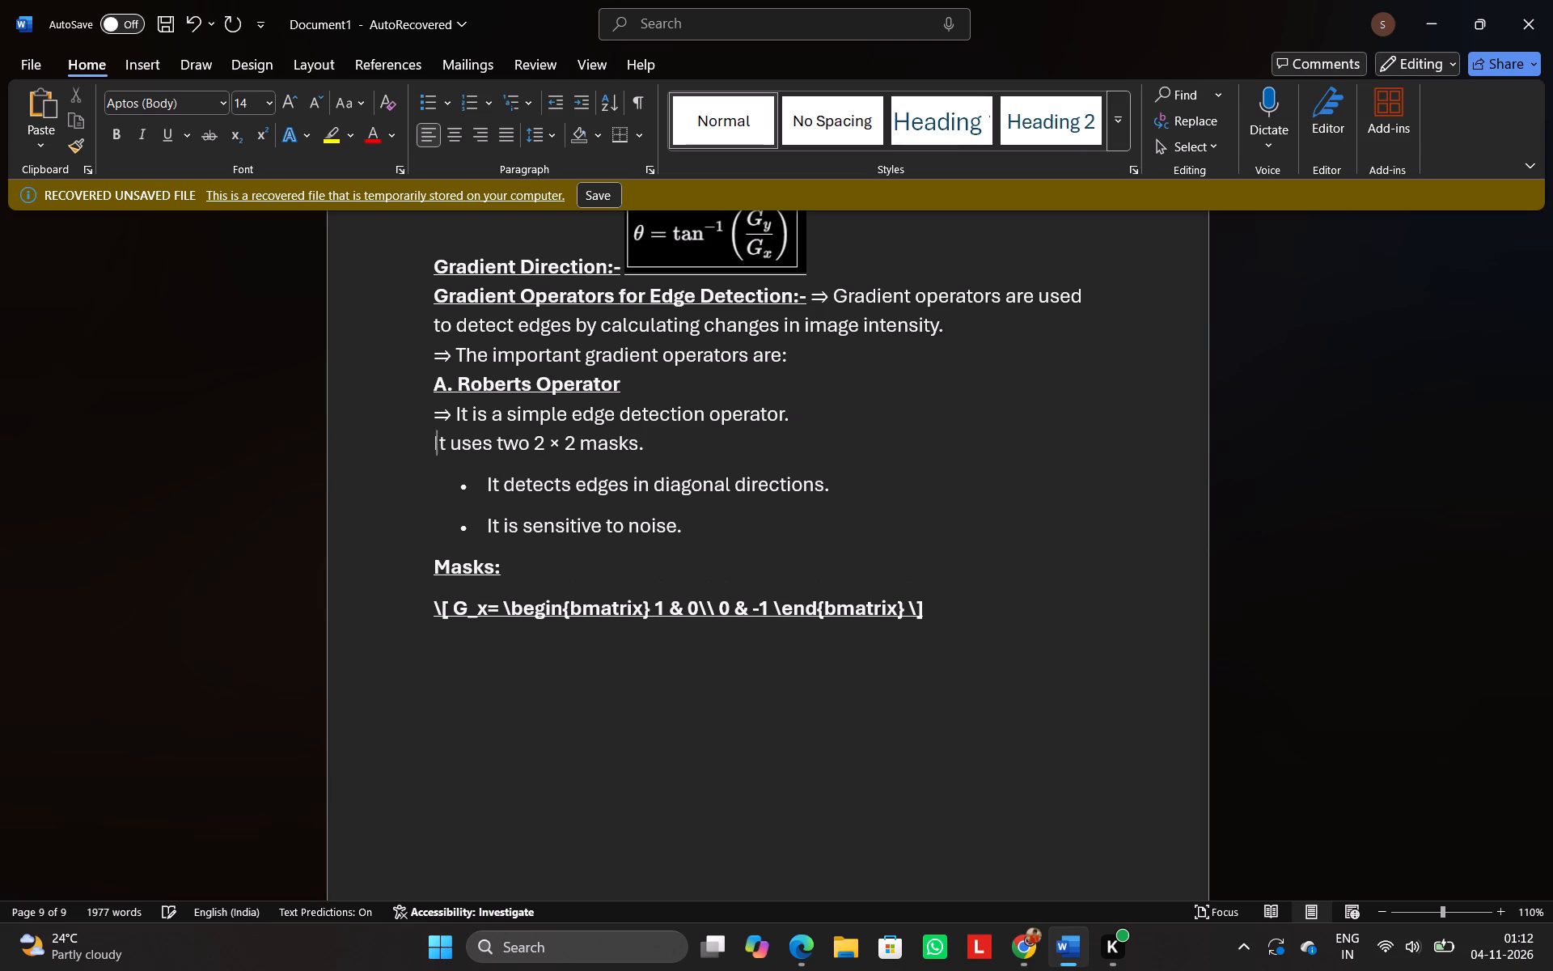
pyautogui.press('v')
pyautogui.press('BackSpace')
pyautogui.hotkey('ctrl', 'v')
# Replace the bullets before "It detects edges in diagonal directions" and "It is sensitive to noise" with ⇒ arrows on closely spaced lines.
pyautogui.press('Down')
pyautogui.press('BackSpace')
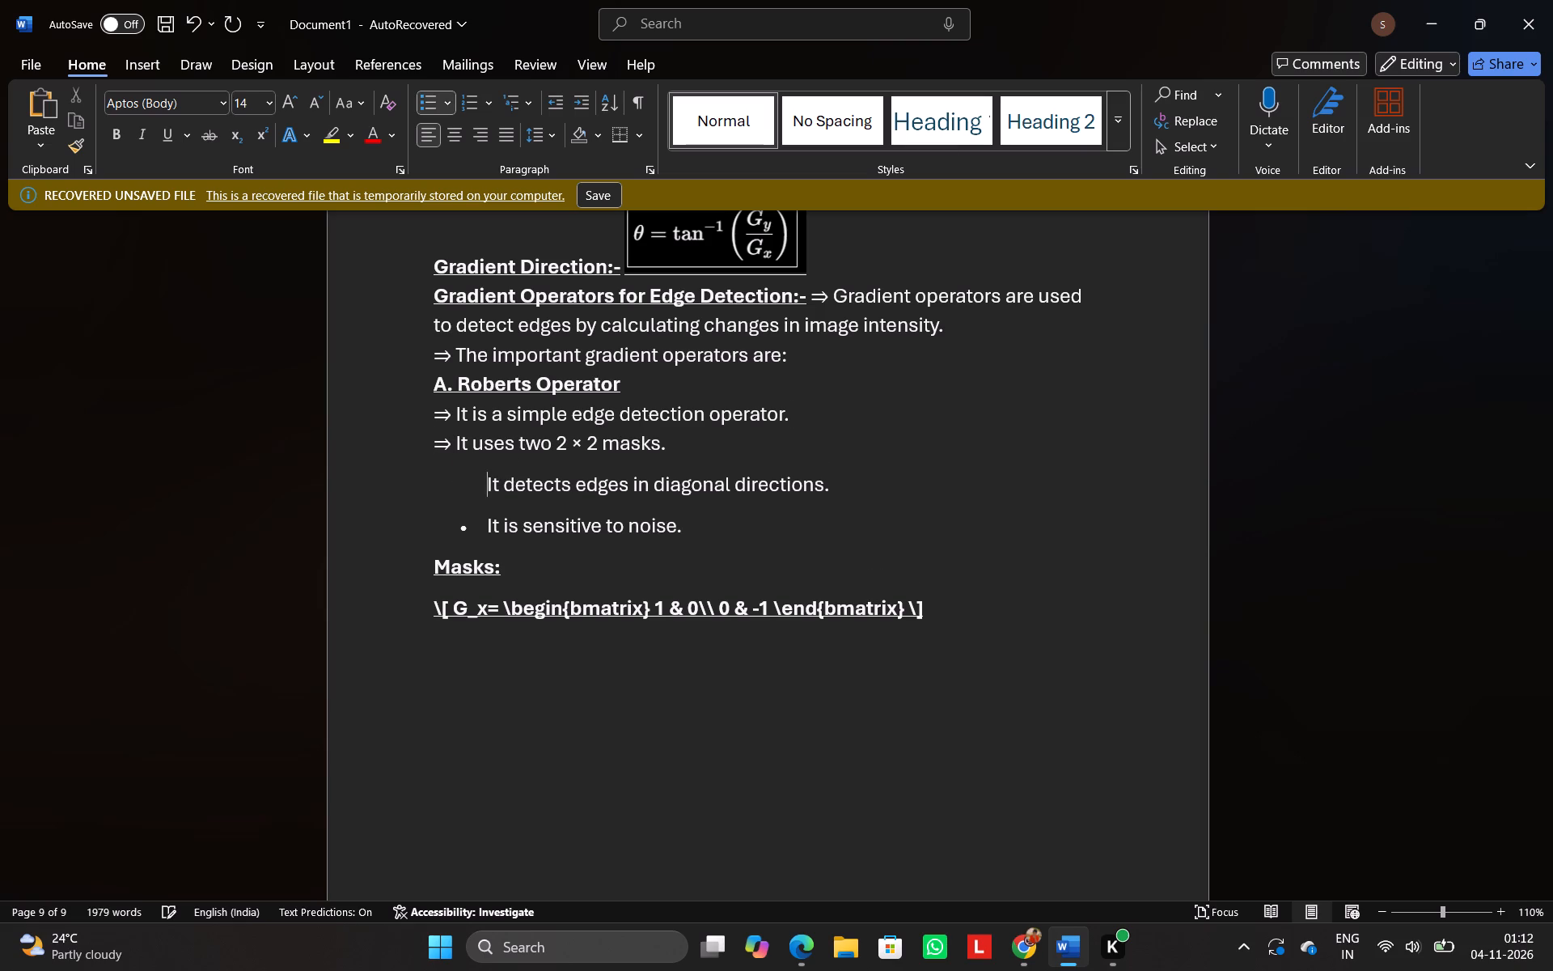
pyautogui.press('BackSpace')
pyautogui.press('BackSpace')
pyautogui.hotkey('shift', 'Return')
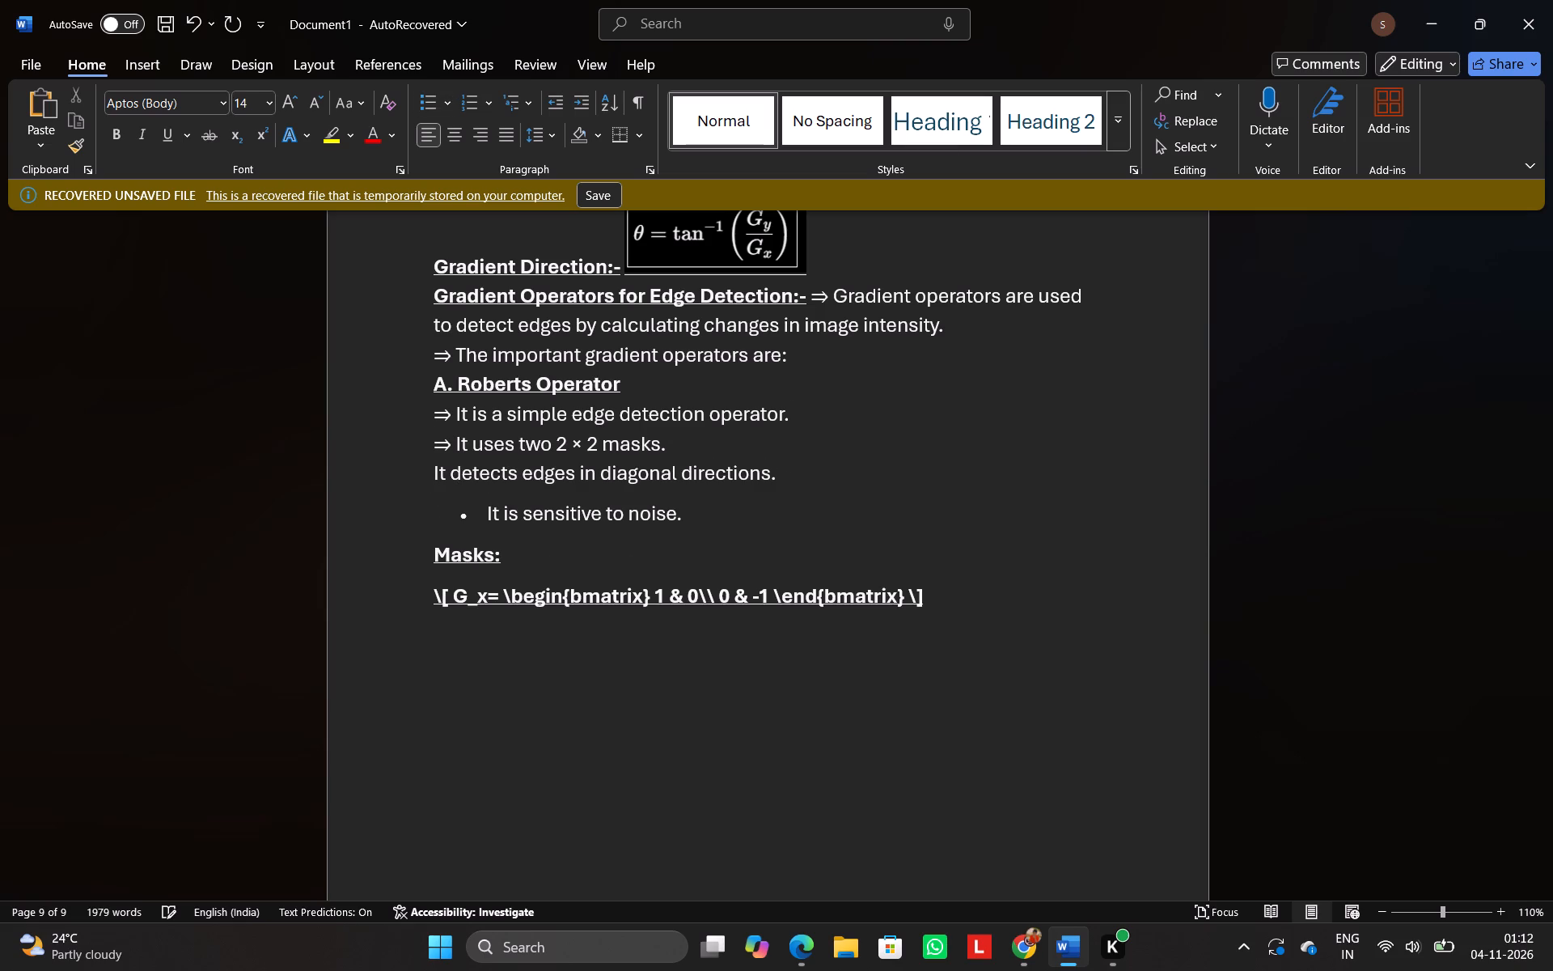
pyautogui.hotkey('ctrl', 'v')
pyautogui.press('Down')
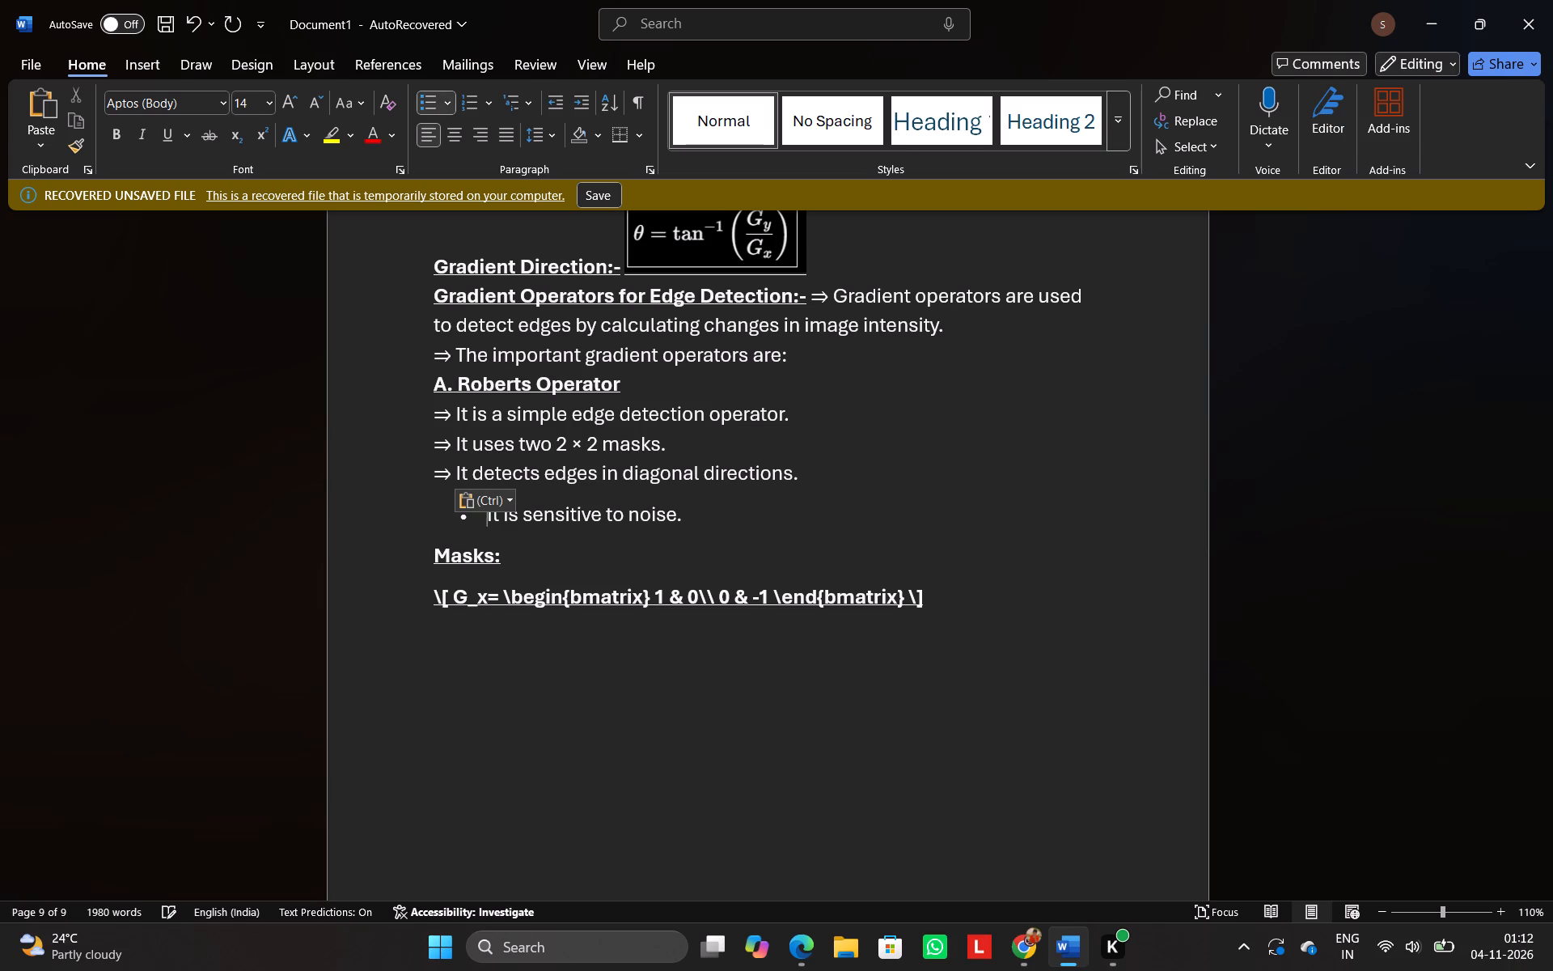
pyautogui.press('BackSpace')
pyautogui.press('BackSpace')
pyautogui.press('BackSpace')
pyautogui.hotkey('shift', 'Return')
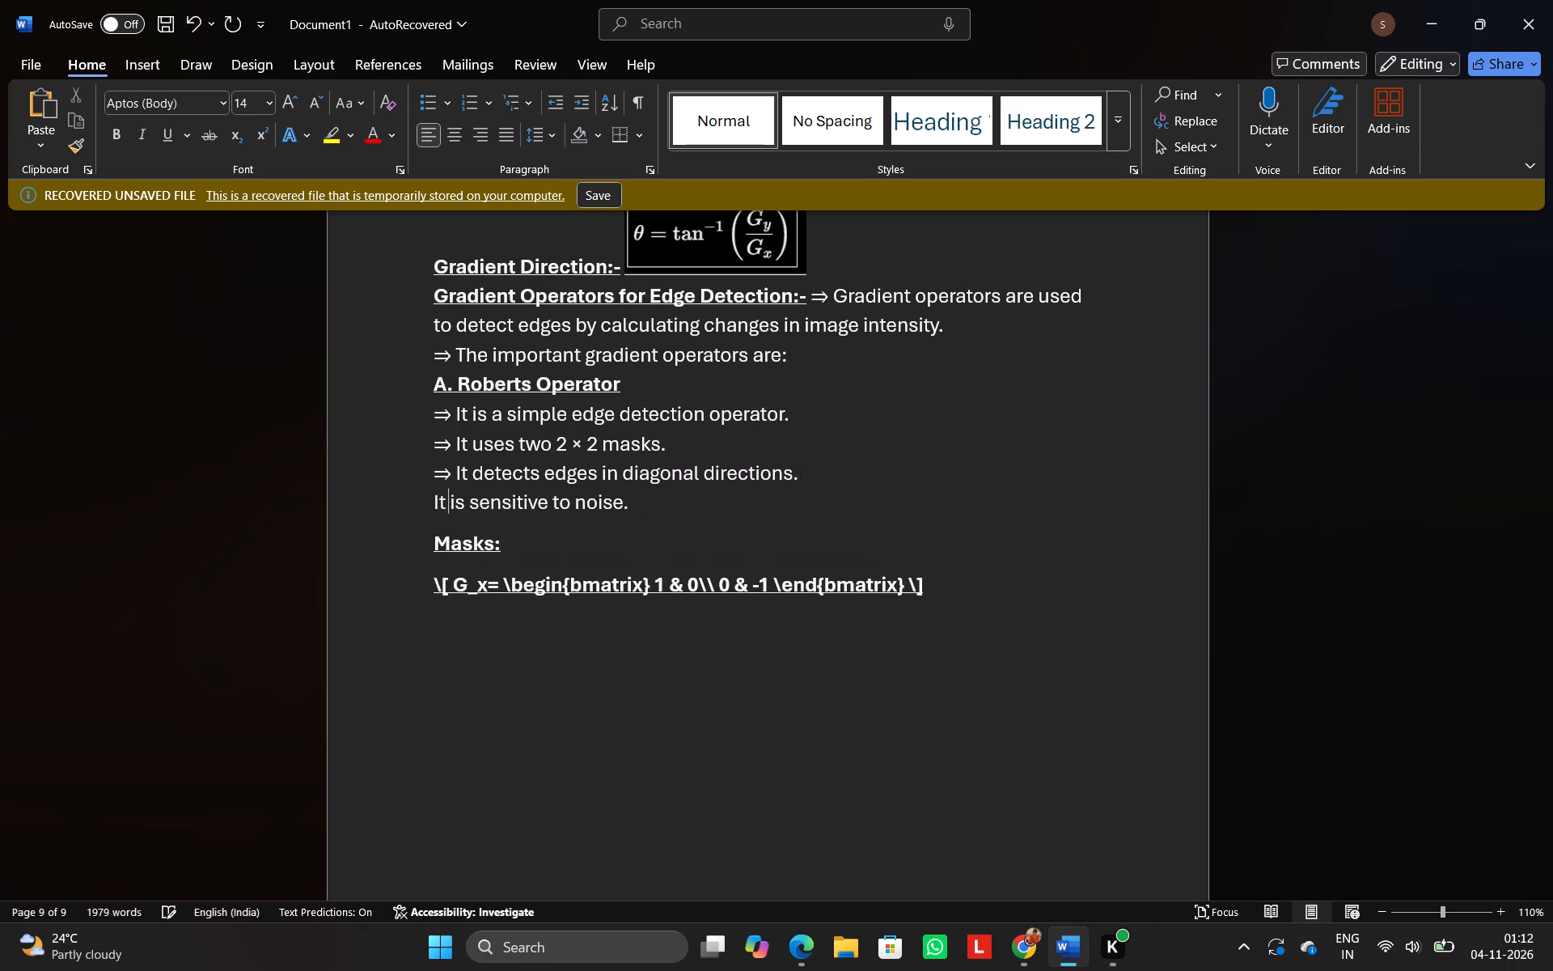
pyautogui.hotkey('ctrl', 'v')
# Join the G_x matrix code line to the end of the "Masks:" heading line.
pyautogui.scroll(-1, 592, 477)
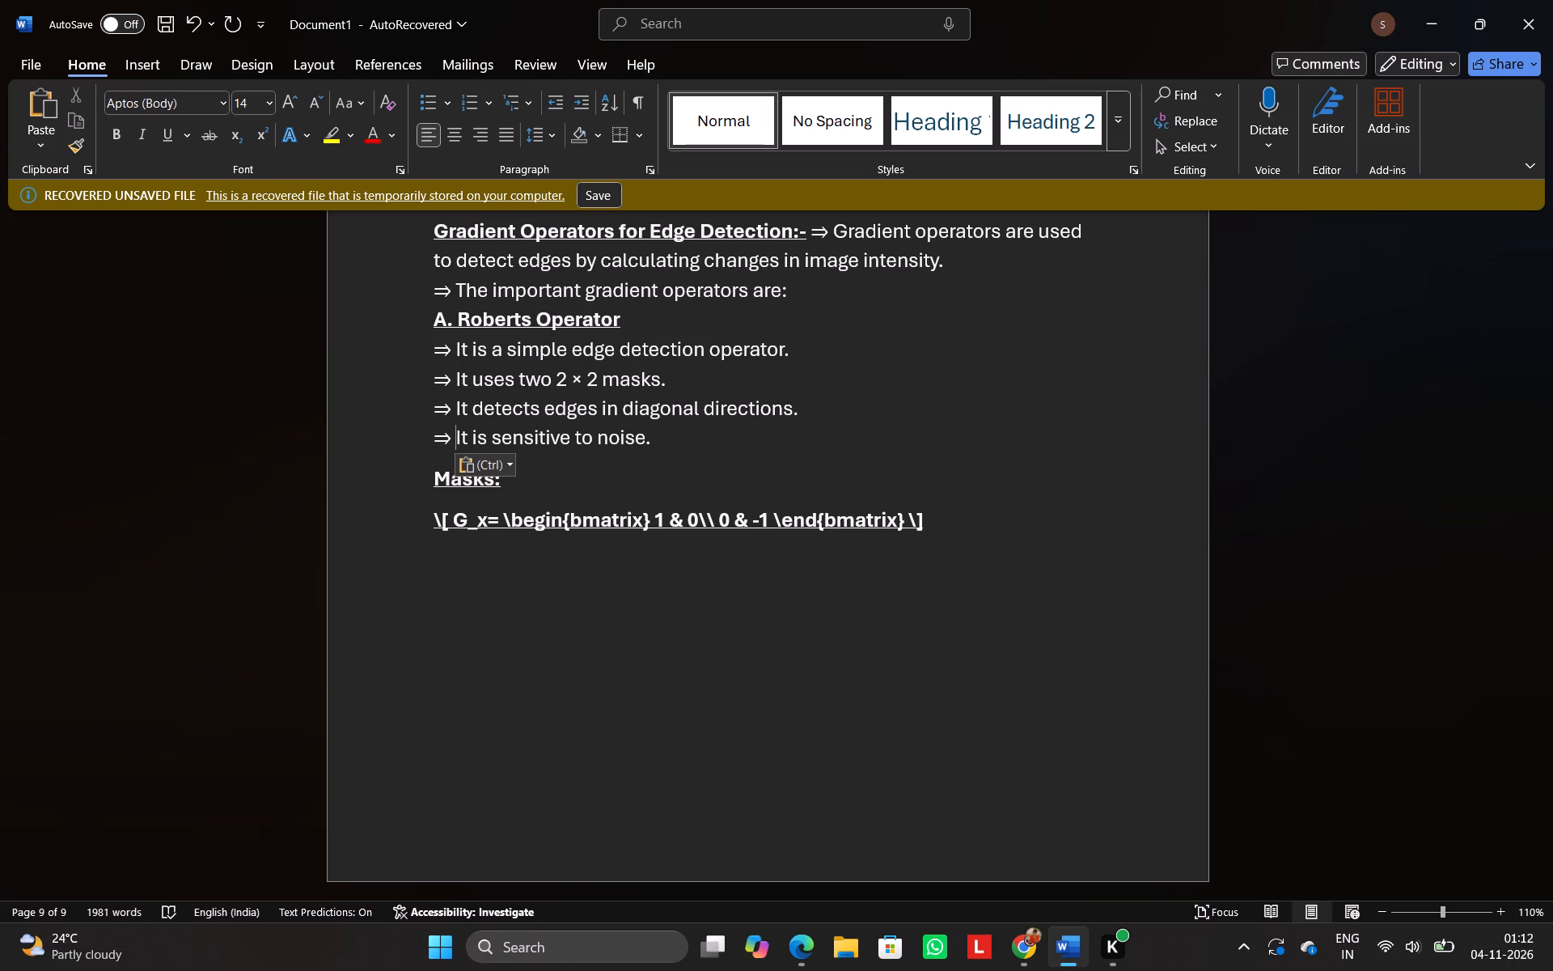
pyautogui.click(437, 522)
pyautogui.press('BackSpace')
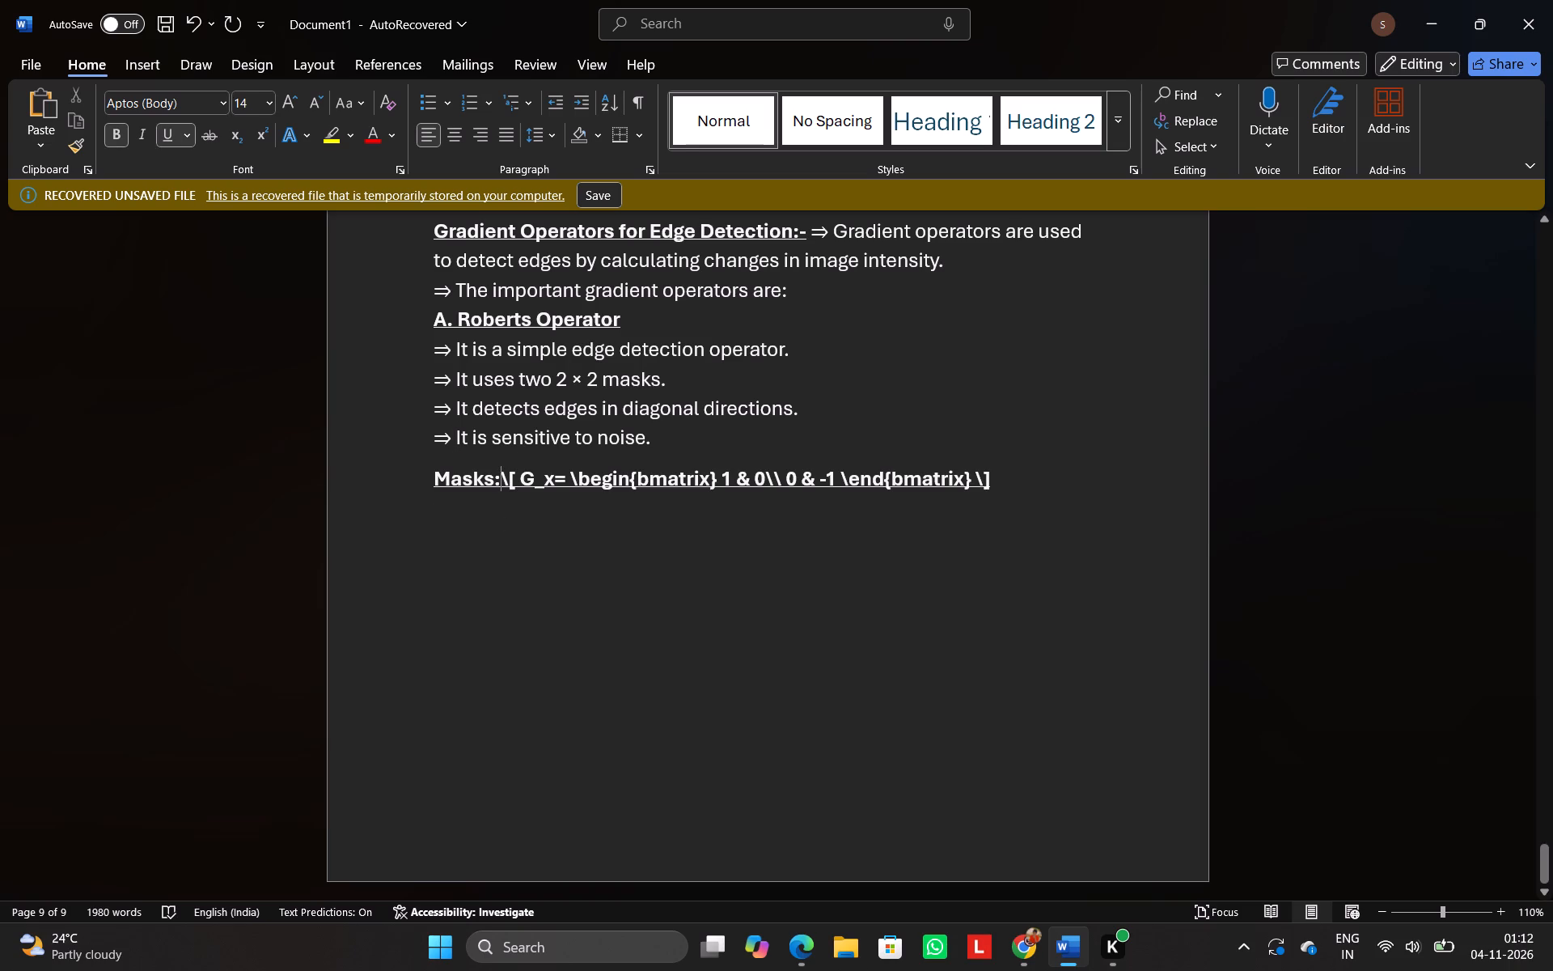
# Remove bold and underline from the G_x matrix code on the "Masks:" line.
pyautogui.moveTo(503, 477); pyautogui.dragTo(961, 496)
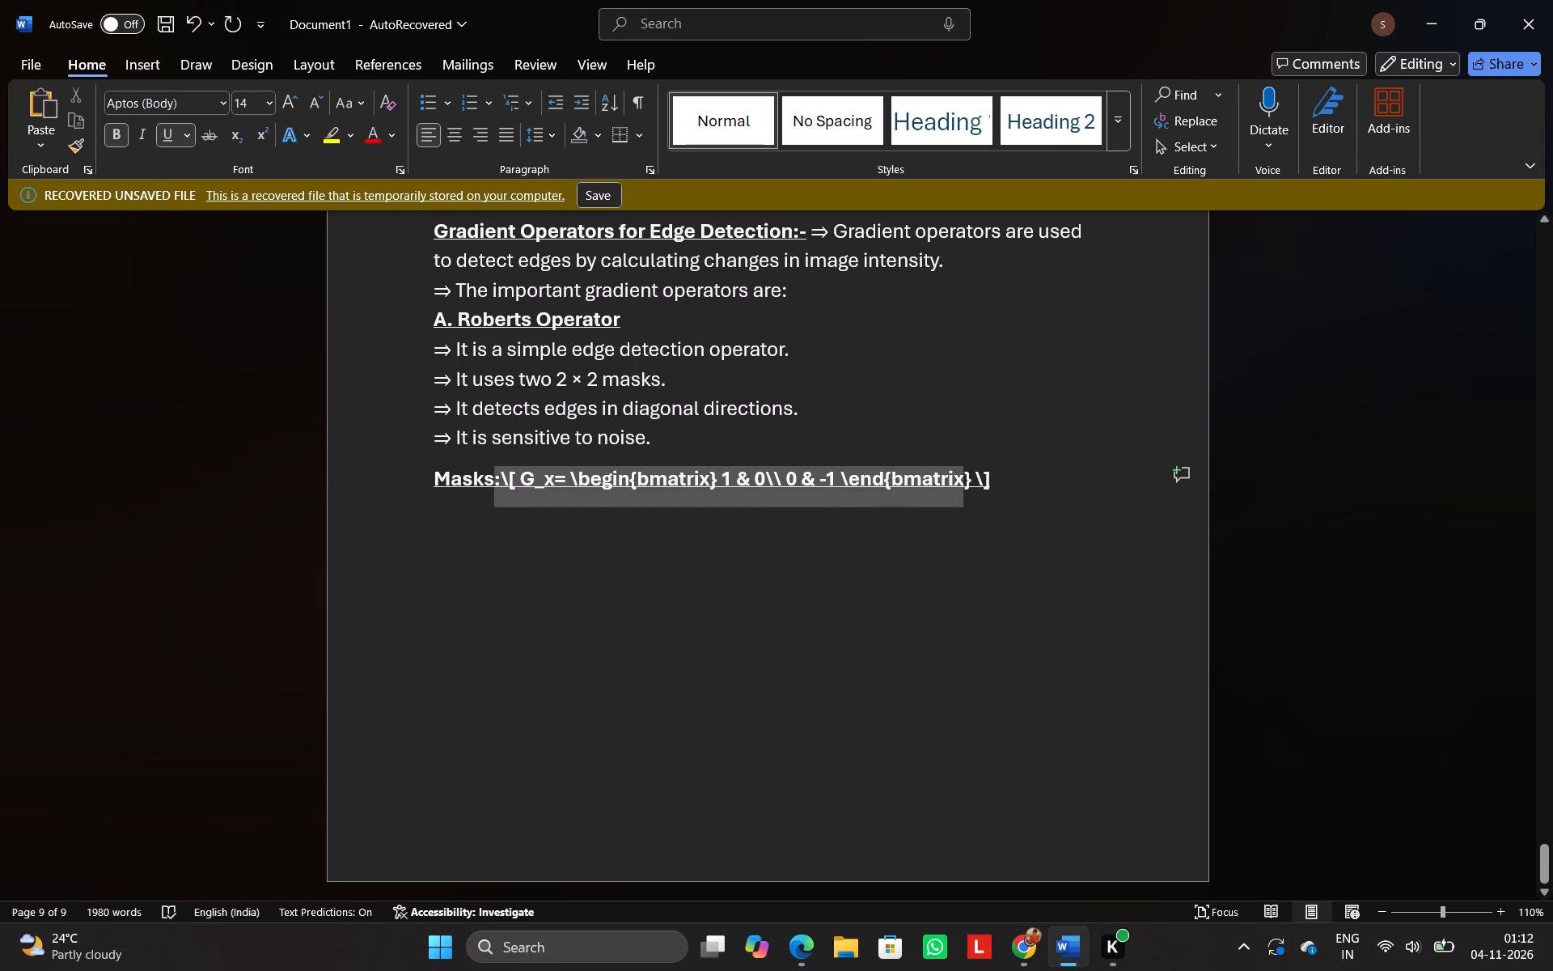
pyautogui.moveTo(961, 496); pyautogui.dragTo(986, 496)
pyautogui.click(1002, 461)
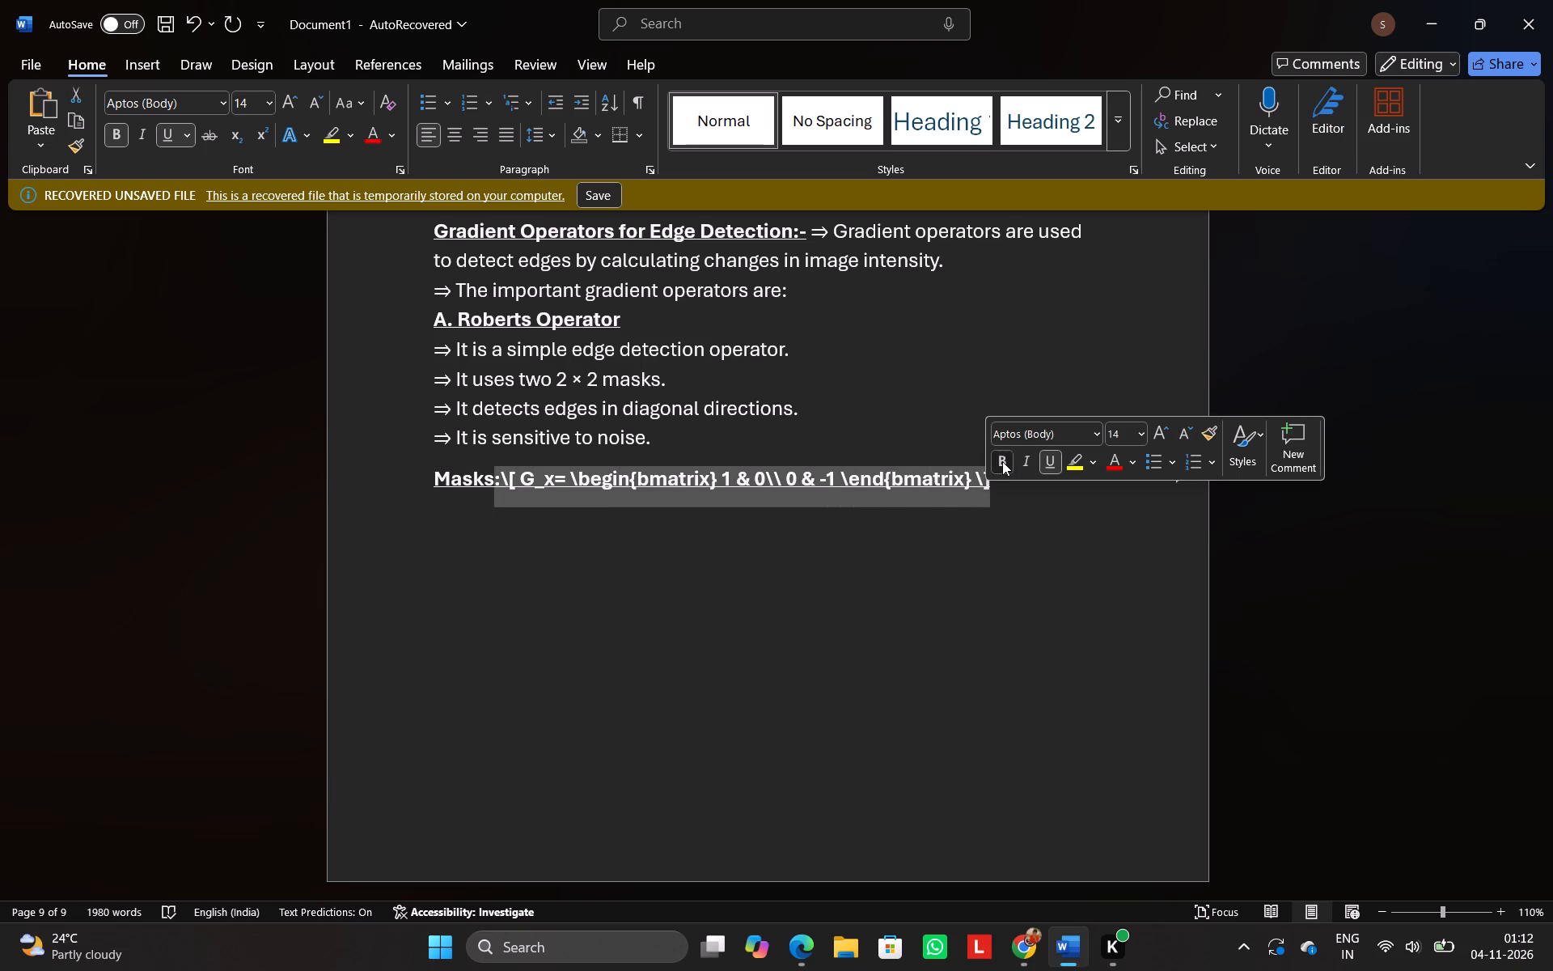
pyautogui.click(1052, 460)
pyautogui.click(963, 571)
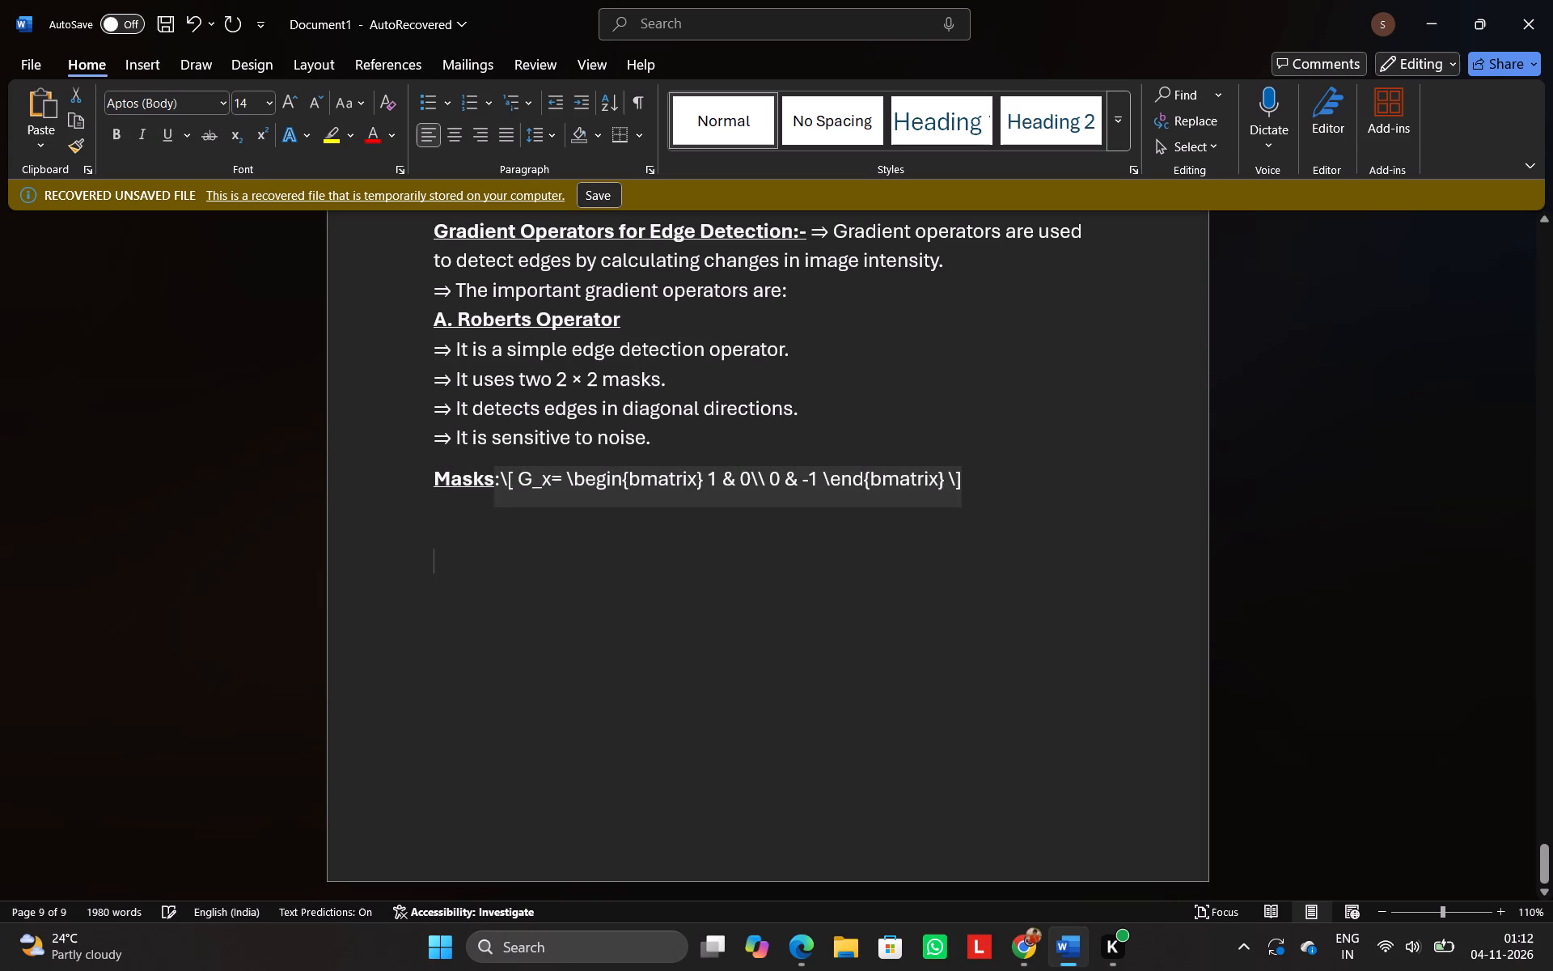
# Replace the opening "\[" after "Masks:" with a spaced hyphen and delete the closing "\]" of the G_x code.
pyautogui.click(519, 487)
pyautogui.press('BackSpace')
pyautogui.press('BackSpace')
pyautogui.press('BackSpace')
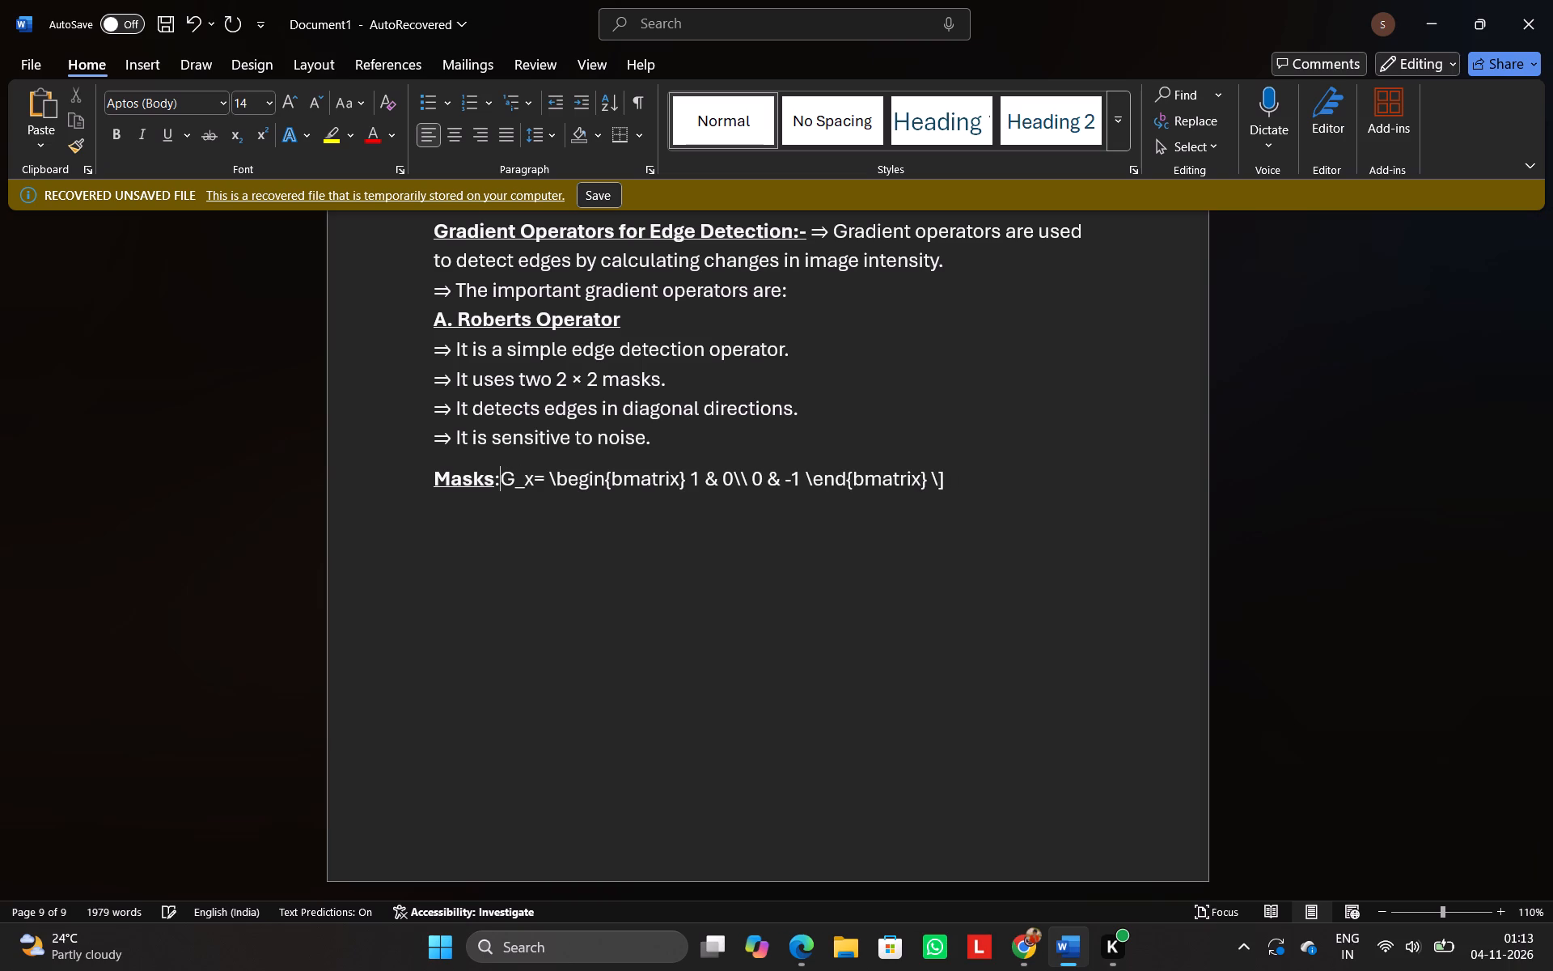
pyautogui.press('space')
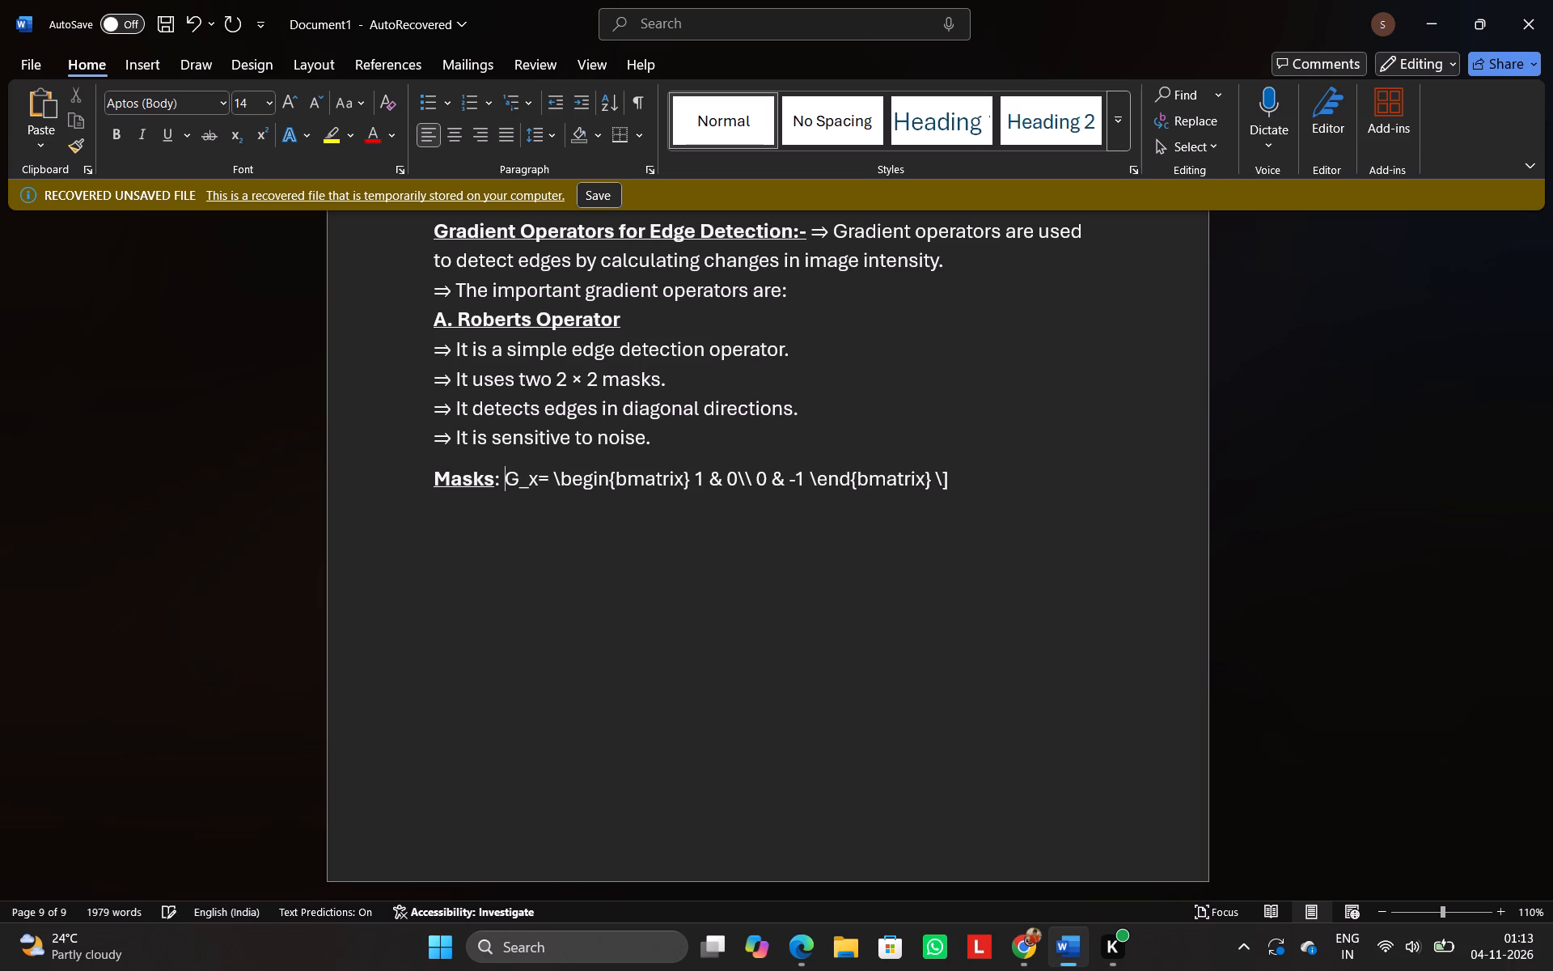
pyautogui.press('-')
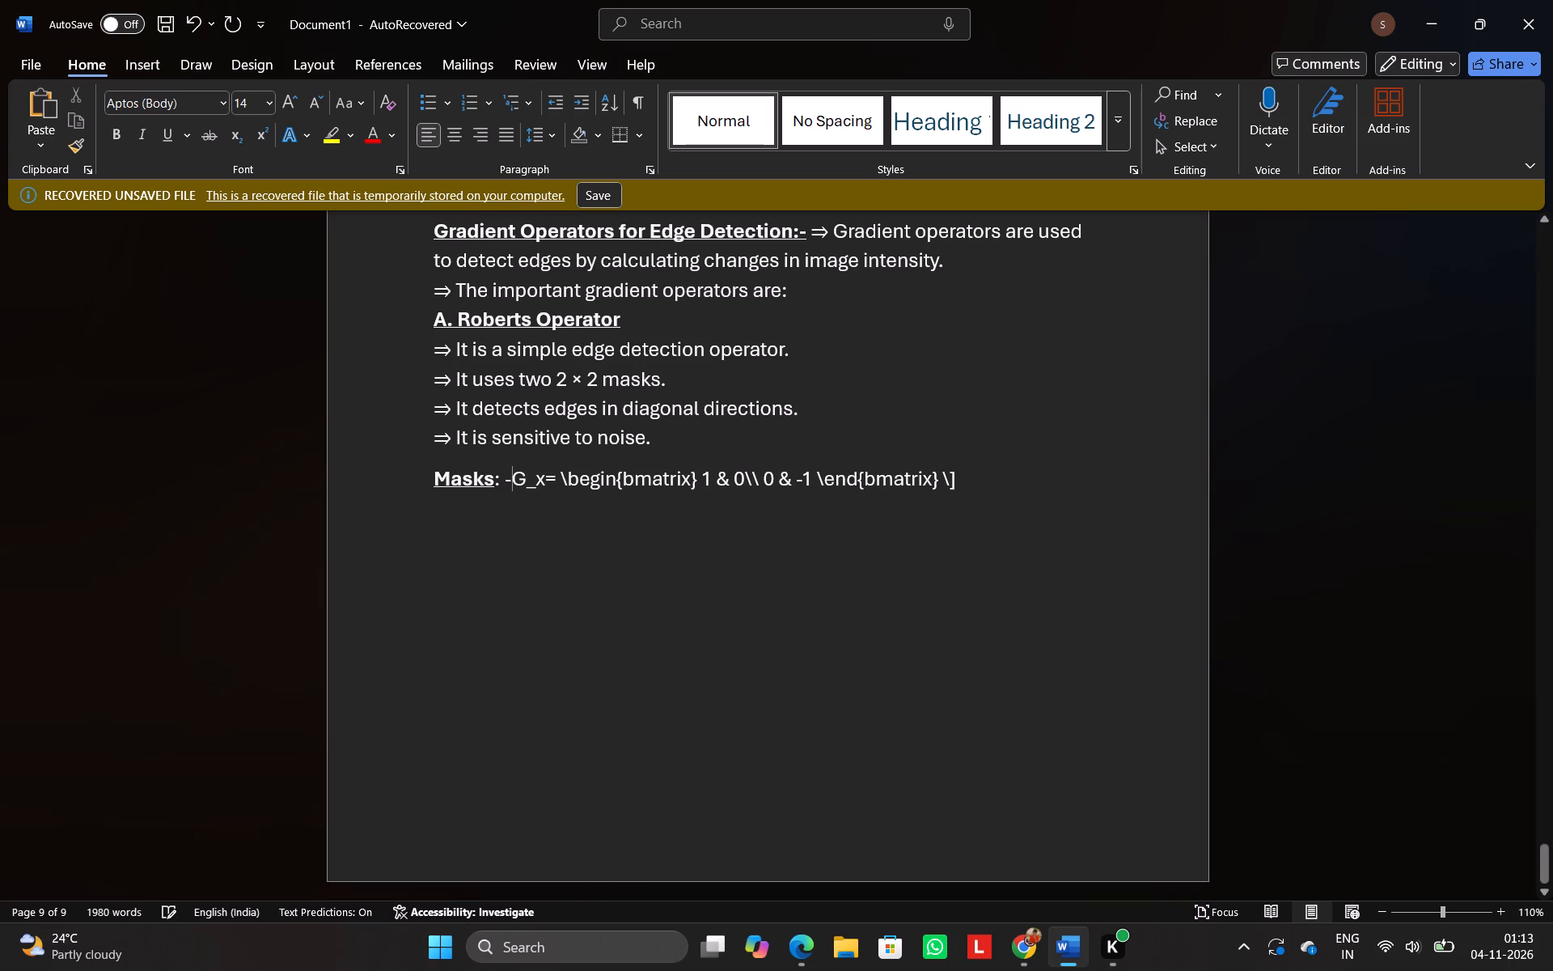
pyautogui.press('space')
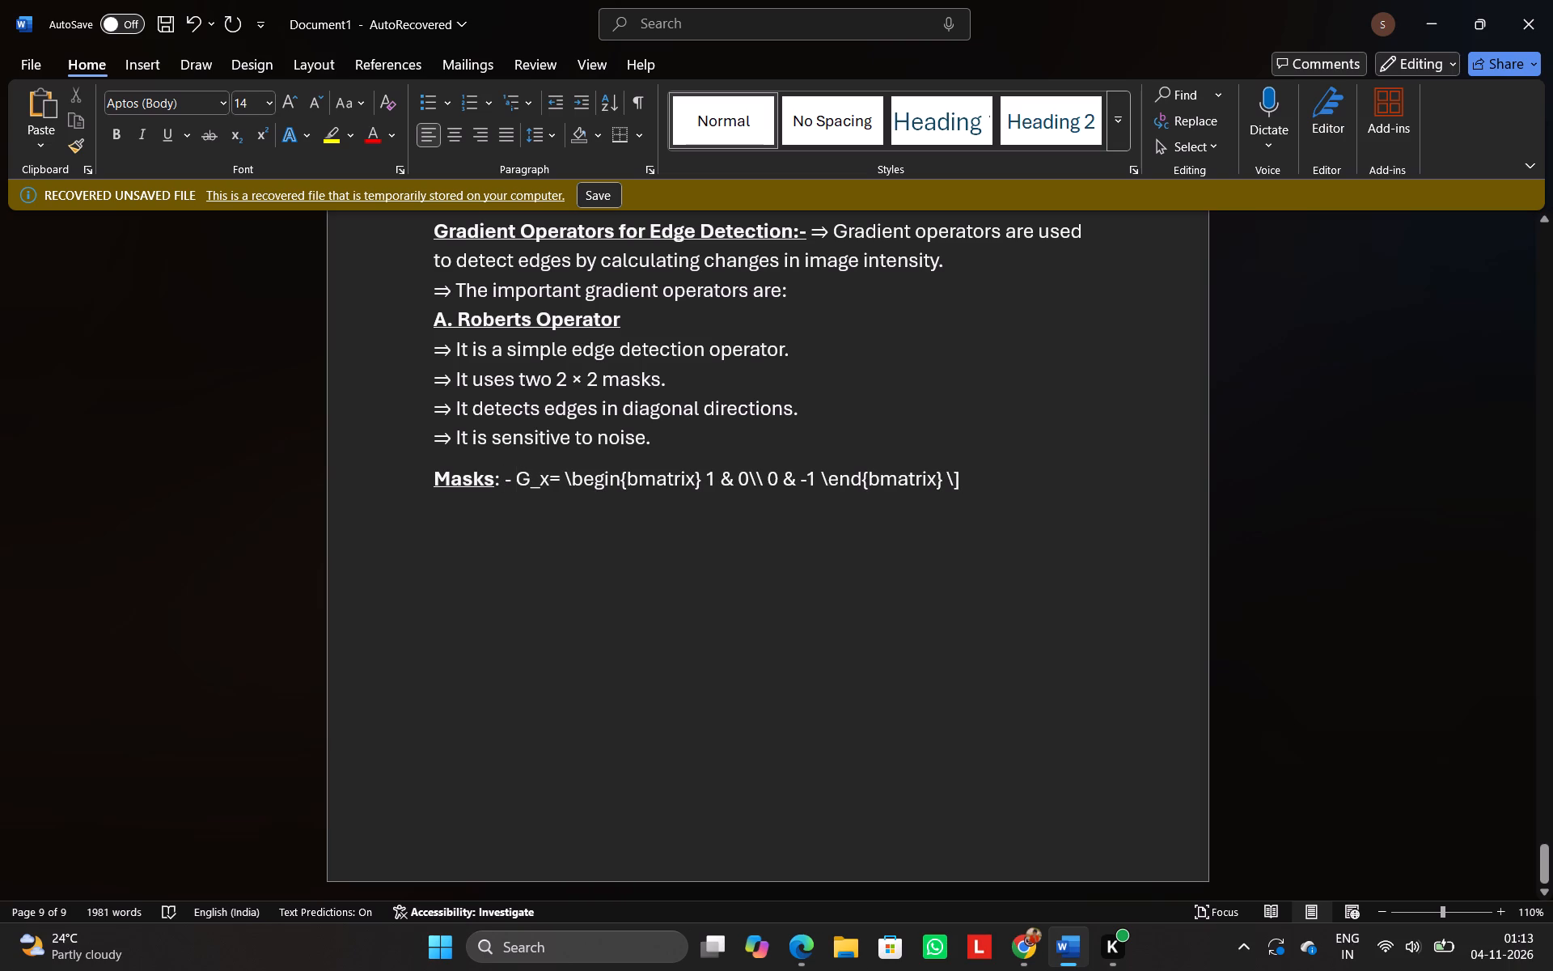
pyautogui.click(970, 494)
pyautogui.press('BackSpace')
pyautogui.press('BackSpace')
pyautogui.click(1020, 946)
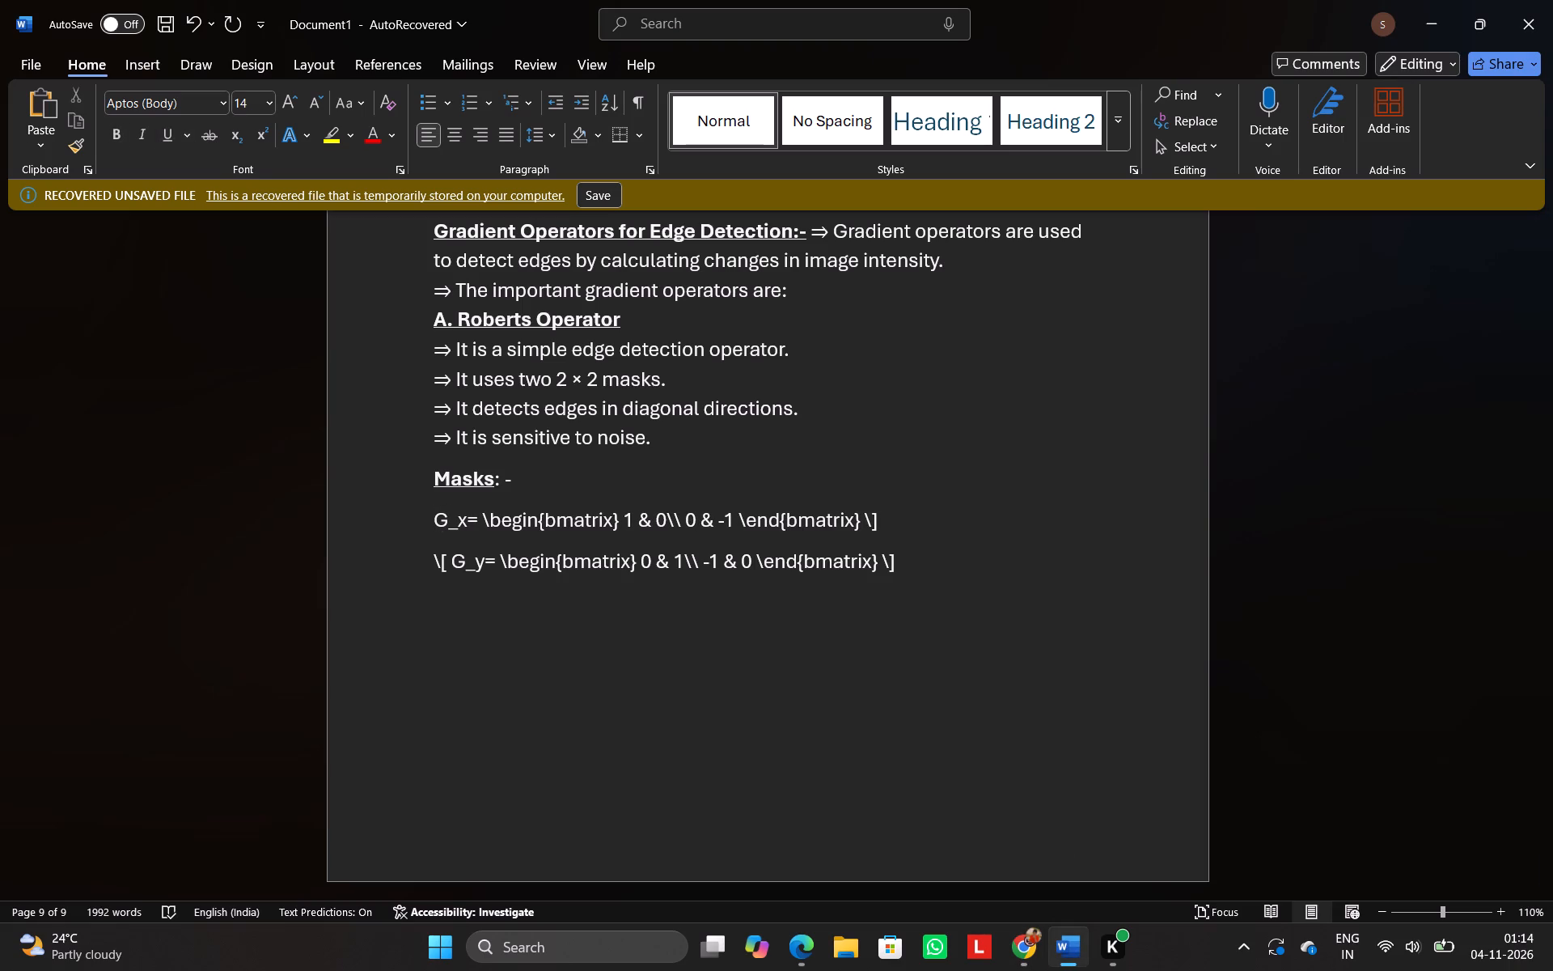
pyautogui.press('Right')
pyautogui.press('BackSpace')
pyautogui.press('BackSpace')
pyautogui.press('BackSpace')
pyautogui.press('BackSpace')
pyautogui.press('BackSpace')
pyautogui.press('BackSpace')
pyautogui.press('BackSpace')
pyautogui.press('BackSpace')
pyautogui.press('BackSpace')
pyautogui.press('BackSpace')
pyautogui.press('BackSpace')
pyautogui.press('BackSpace')
pyautogui.press('BackSpace')
pyautogui.press('BackSpace')
pyautogui.press('BackSpace')
pyautogui.press('BackSpace')
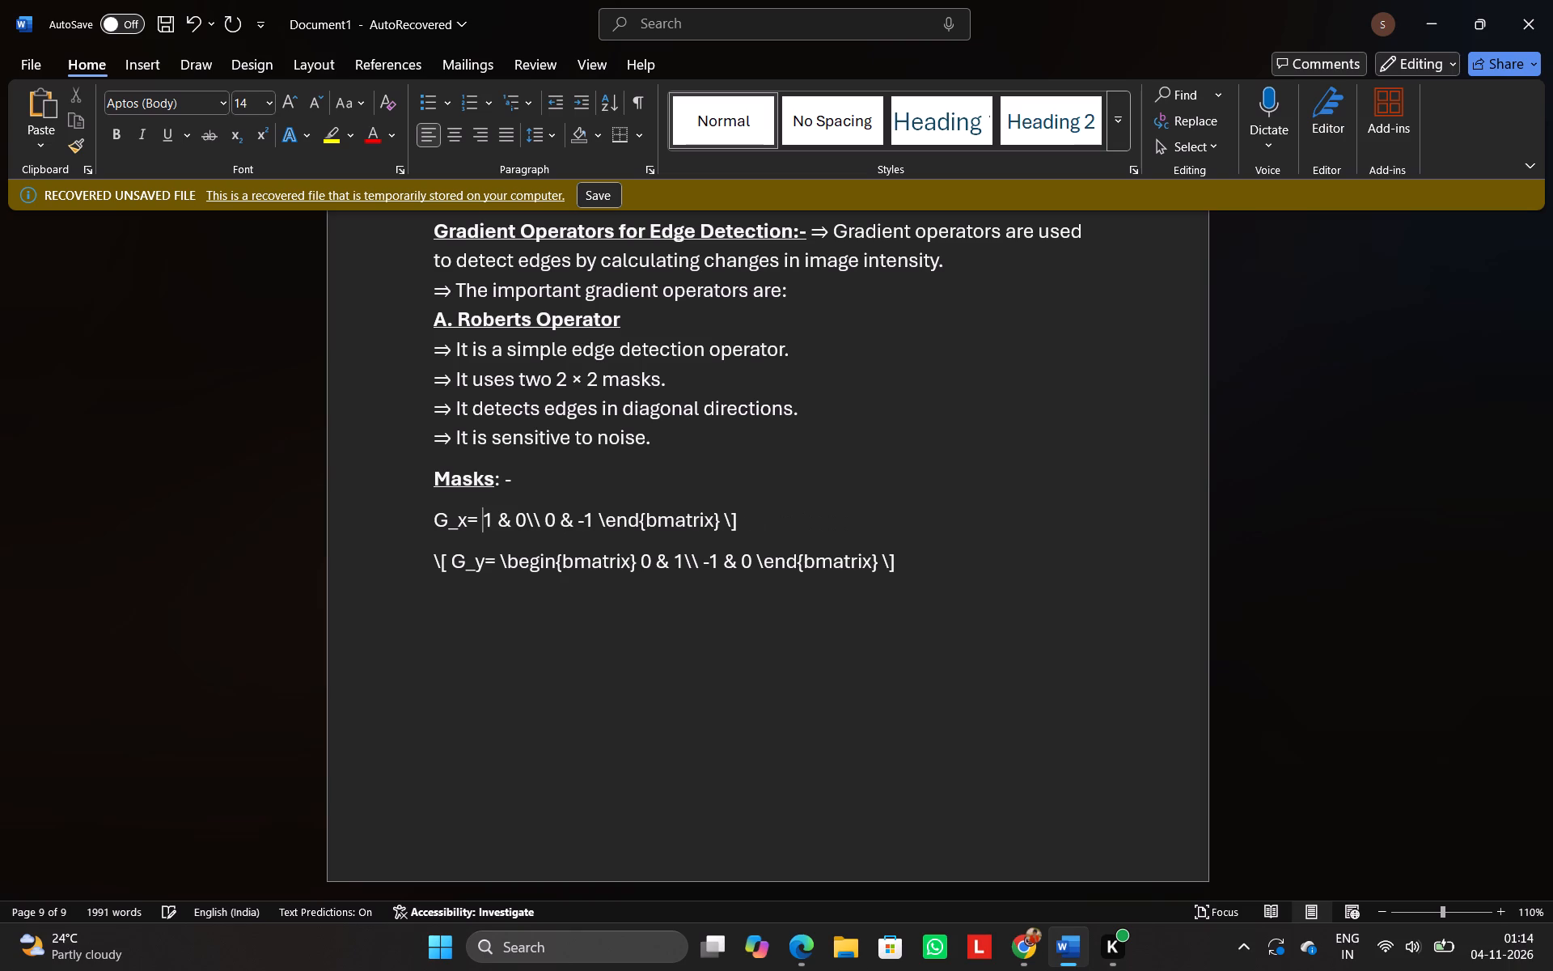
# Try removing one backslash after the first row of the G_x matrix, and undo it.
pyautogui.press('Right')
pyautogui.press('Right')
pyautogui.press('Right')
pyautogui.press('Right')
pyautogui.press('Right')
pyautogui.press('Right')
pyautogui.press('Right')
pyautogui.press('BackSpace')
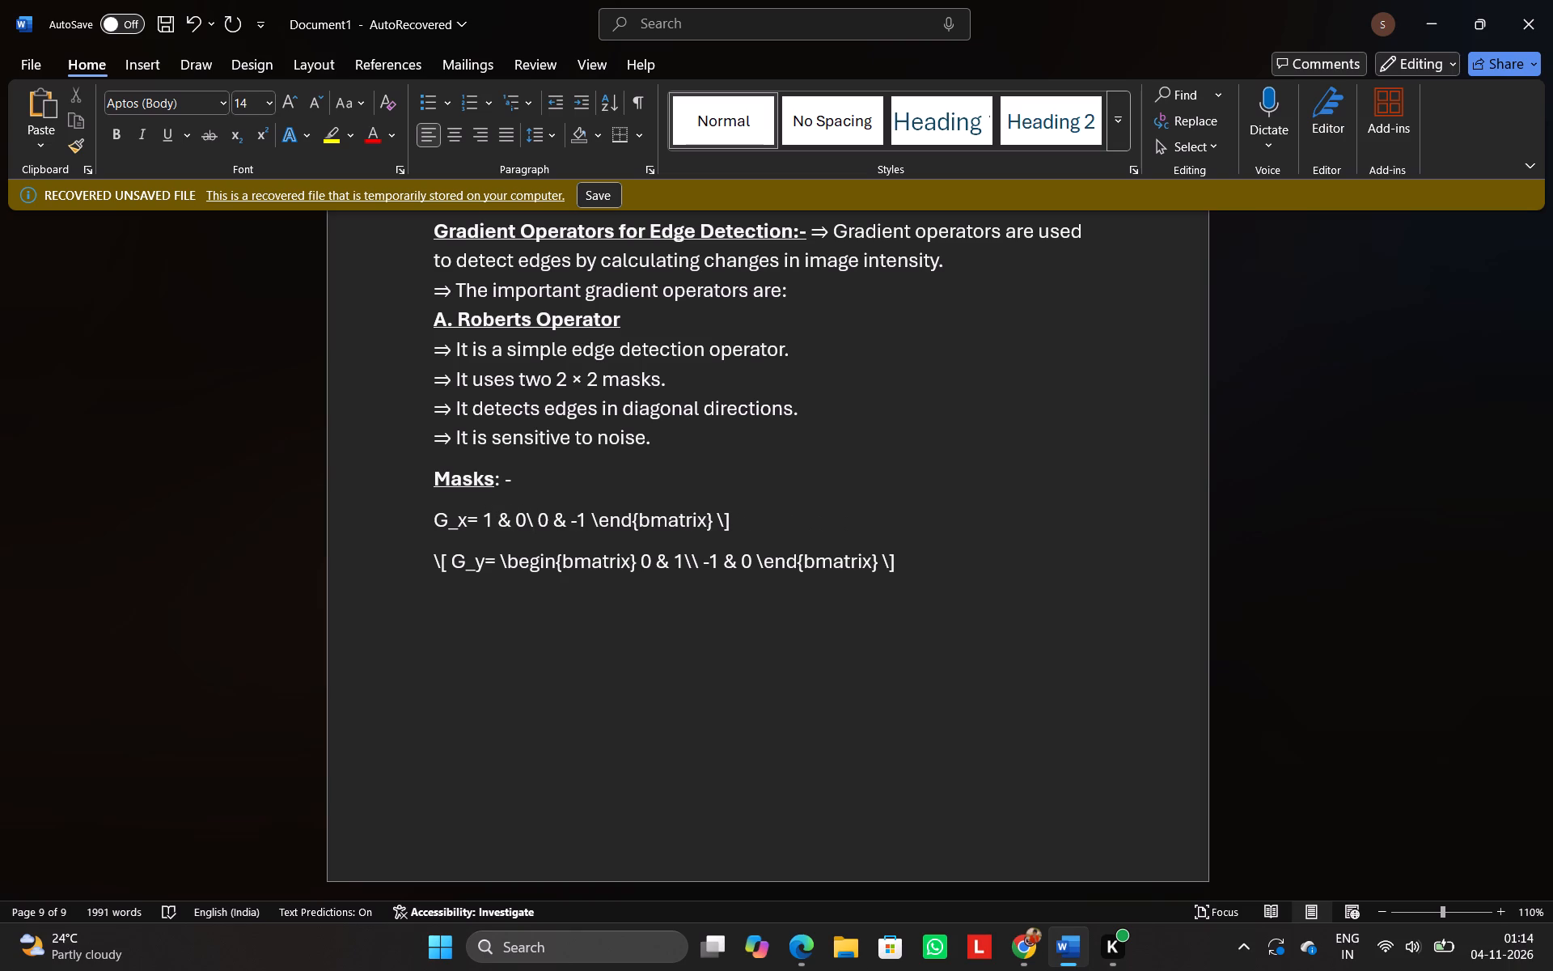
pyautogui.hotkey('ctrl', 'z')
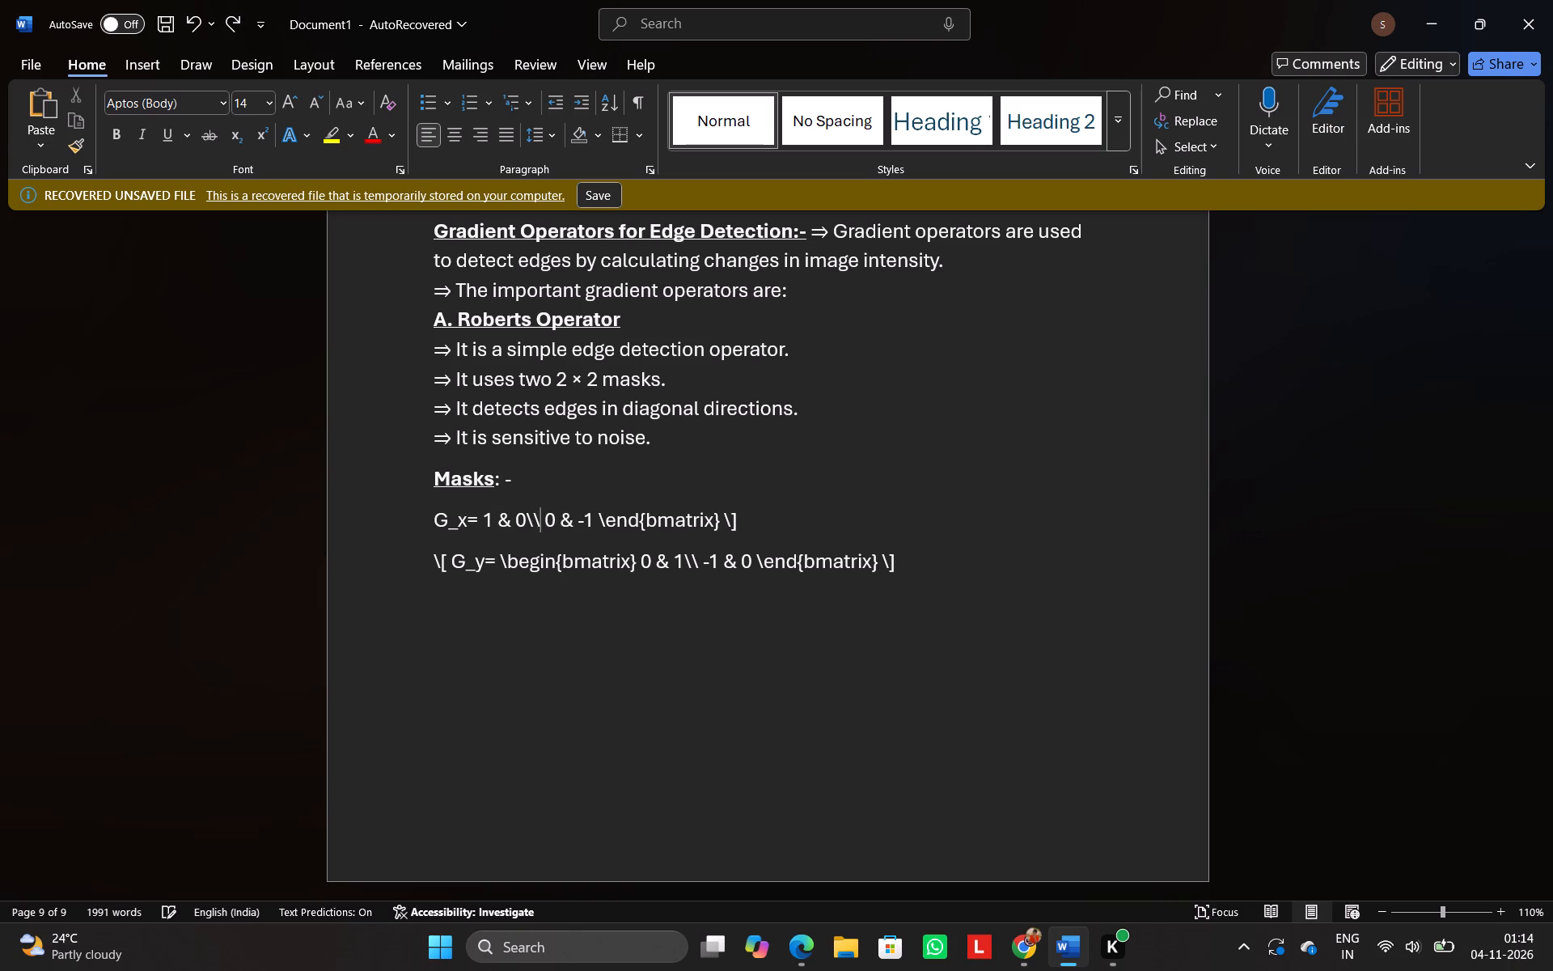
# Delete the closing "\]" and the space before it at the end of the G_x line.
pyautogui.press('Right')
pyautogui.press('Right')
pyautogui.press('Right')
pyautogui.press('Right')
pyautogui.press('Right')
pyautogui.press('Right')
pyautogui.press('Right')
pyautogui.press('Right')
pyautogui.press('Right')
pyautogui.press('Right')
pyautogui.press('Right')
pyautogui.press('Right')
pyautogui.press('Right')
pyautogui.press('Right')
pyautogui.press('Right')
pyautogui.press('Right')
pyautogui.press('Right')
pyautogui.press('Right')
pyautogui.press('Right')
pyautogui.press('Right')
pyautogui.press('Right')
pyautogui.press('Right')
pyautogui.press('Right')
pyautogui.press('Right')
pyautogui.press('BackSpace')
pyautogui.press('BackSpace')
pyautogui.press('BackSpace')
# Delete "\end{bmatrix" after the last G_x value, keeping only the closing brace directly after -1.
pyautogui.press('Left')
pyautogui.press('BackSpace')
pyautogui.press('BackSpace')
pyautogui.press('BackSpace')
pyautogui.press('BackSpace')
pyautogui.press('BackSpace')
pyautogui.press('BackSpace')
pyautogui.press('BackSpace')
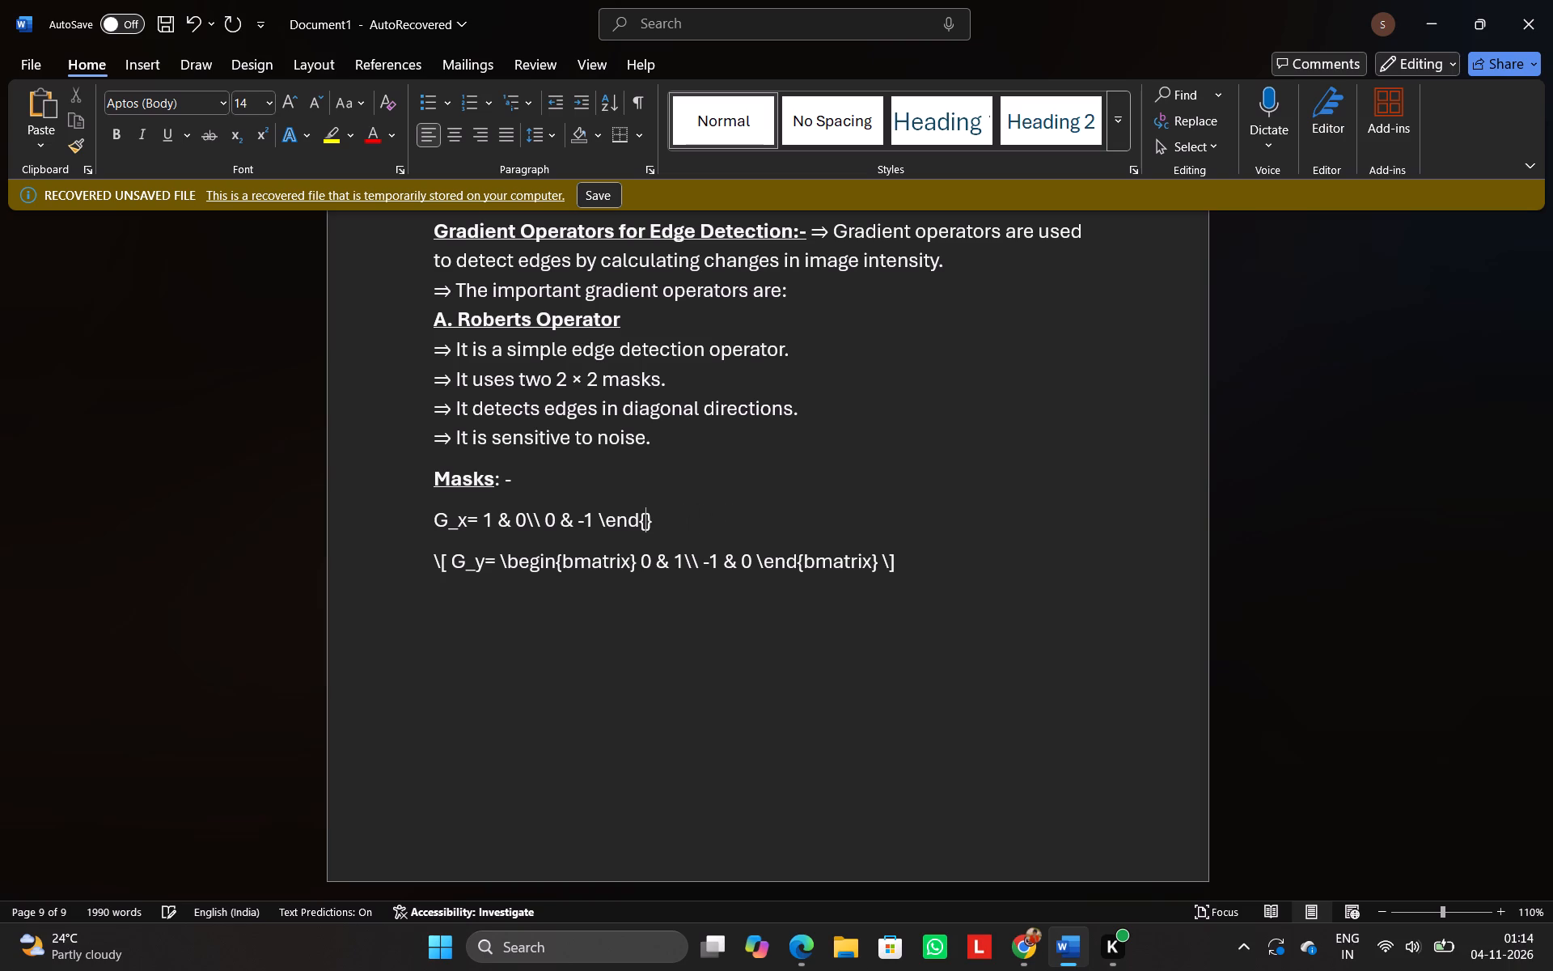
pyautogui.press('BackSpace')
pyautogui.press('BackSpace')
pyautogui.press('BackSpace')
pyautogui.press('BackSpace')
pyautogui.press('BackSpace')
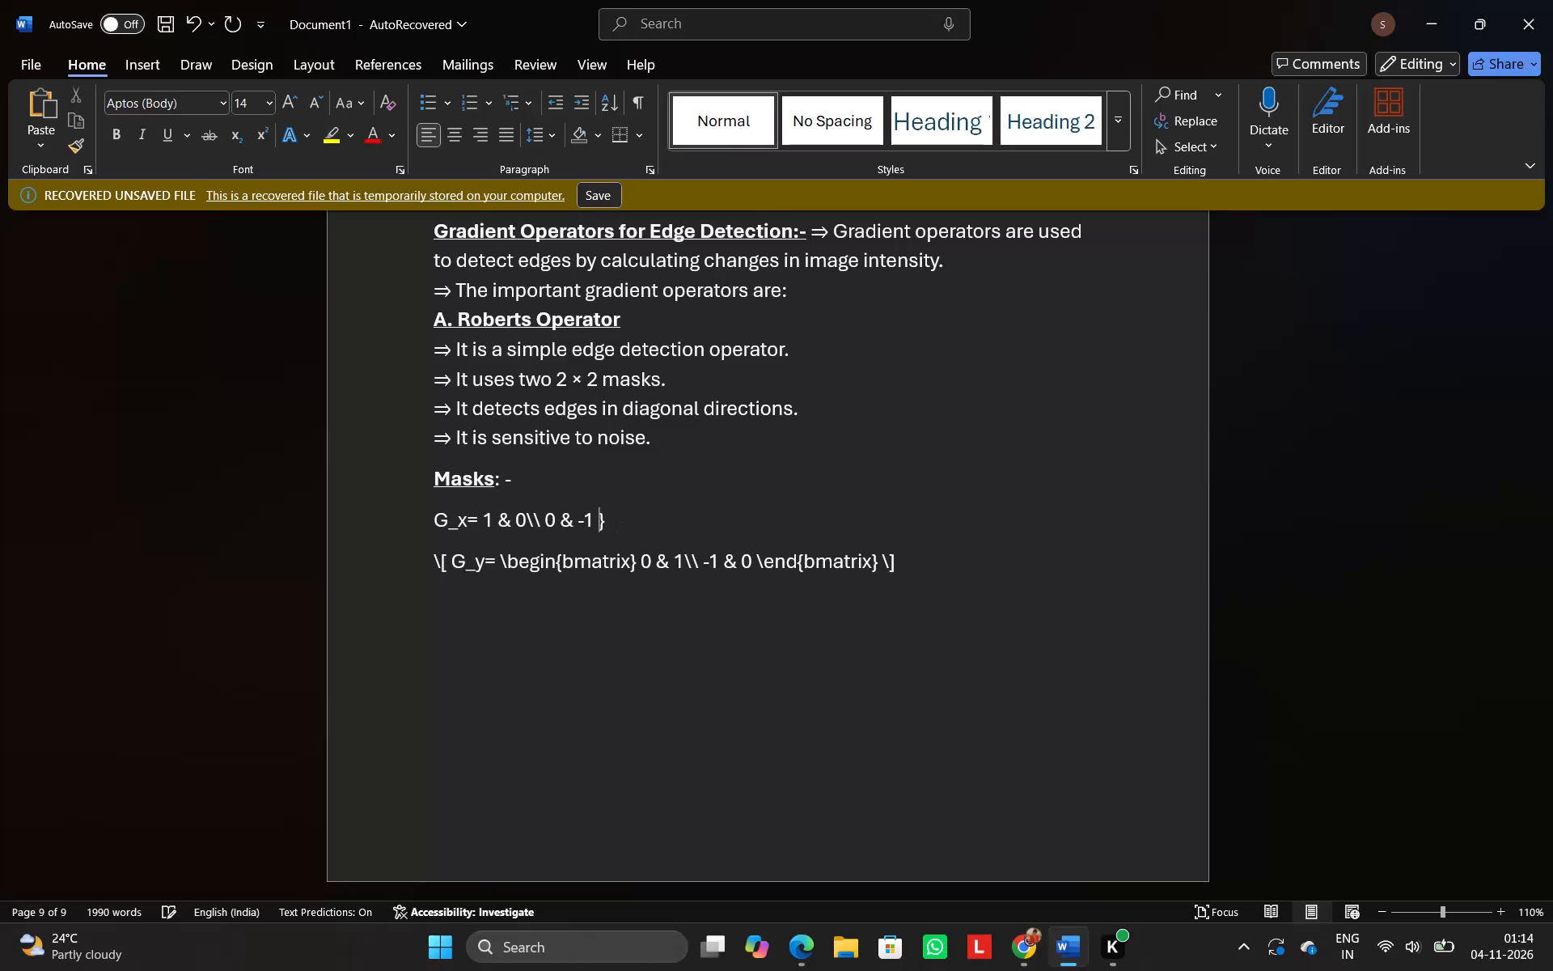
pyautogui.press('BackSpace')
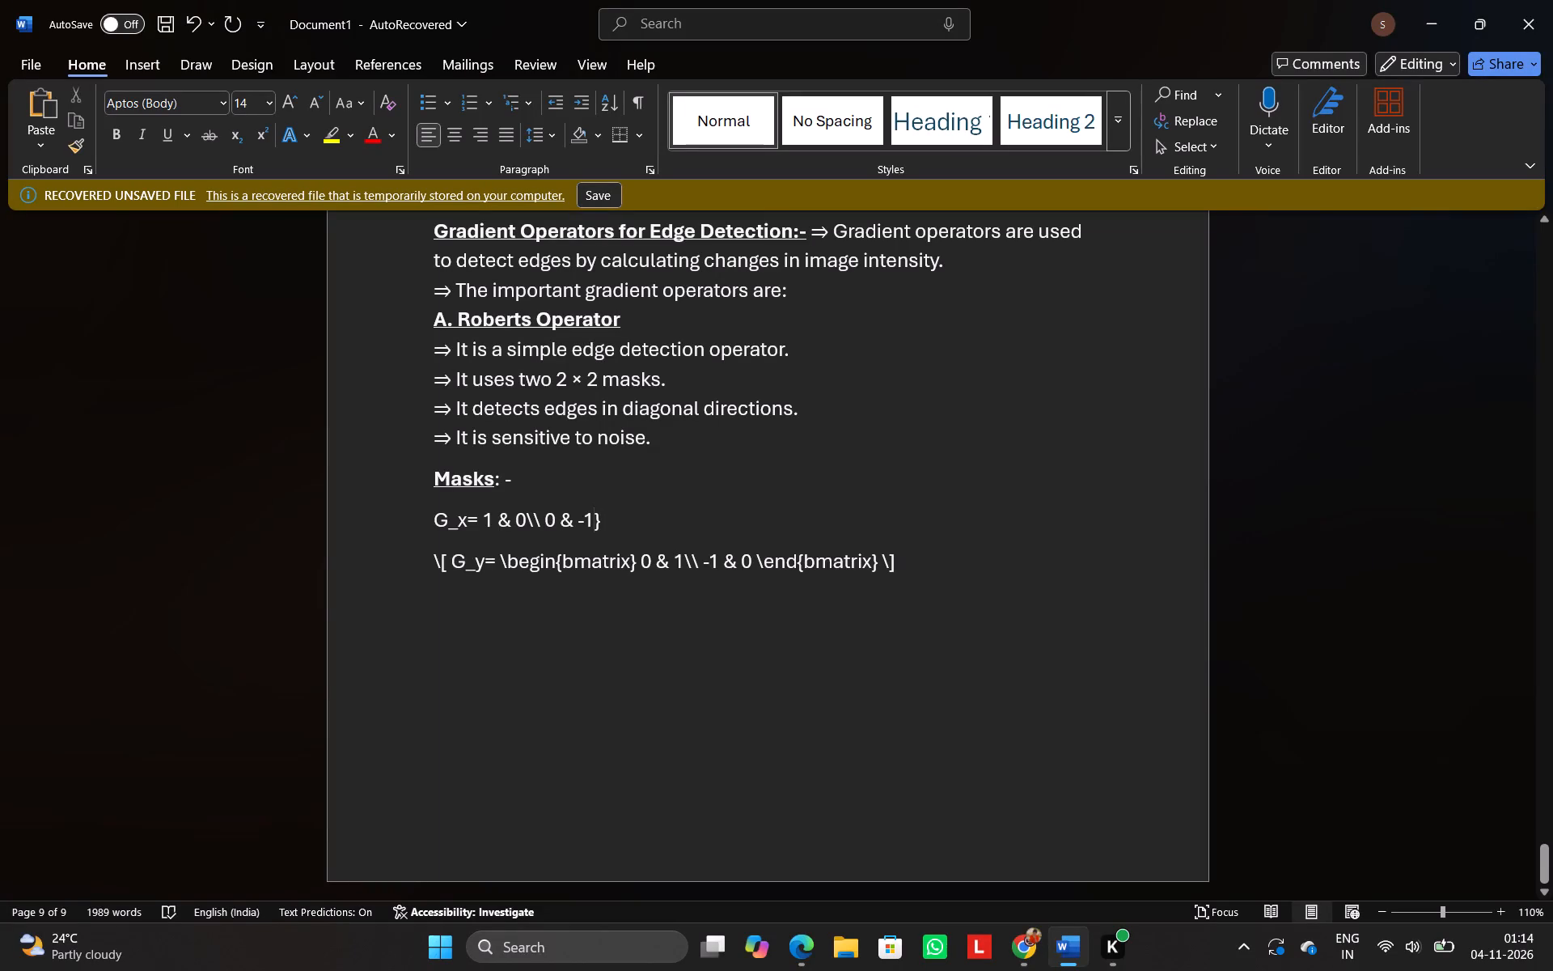
# Insert an opening brace "{" before the first value of the G_x matrix.
pyautogui.click(485, 530)
pyautogui.hotkey('shift', '{')
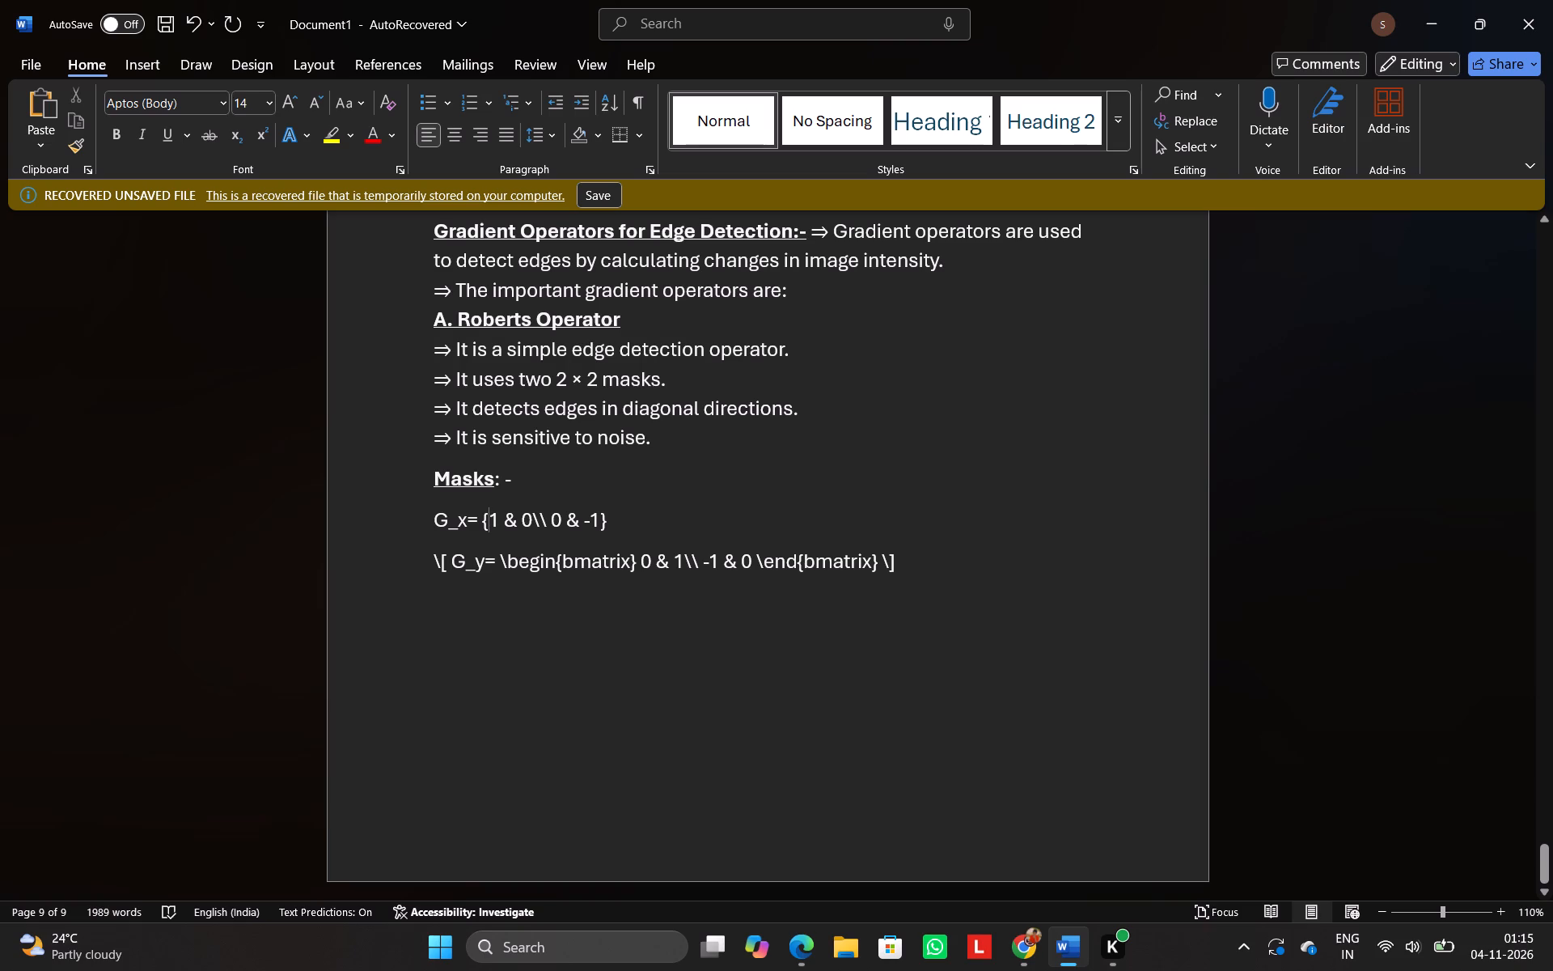
# Delete the opening "\[" before G_y and join its line to the end of the G_x line.
pyautogui.click(453, 566)
pyautogui.press('BackSpace')
pyautogui.press('BackSpace')
pyautogui.press('BackSpace')
pyautogui.press('BackSpace')
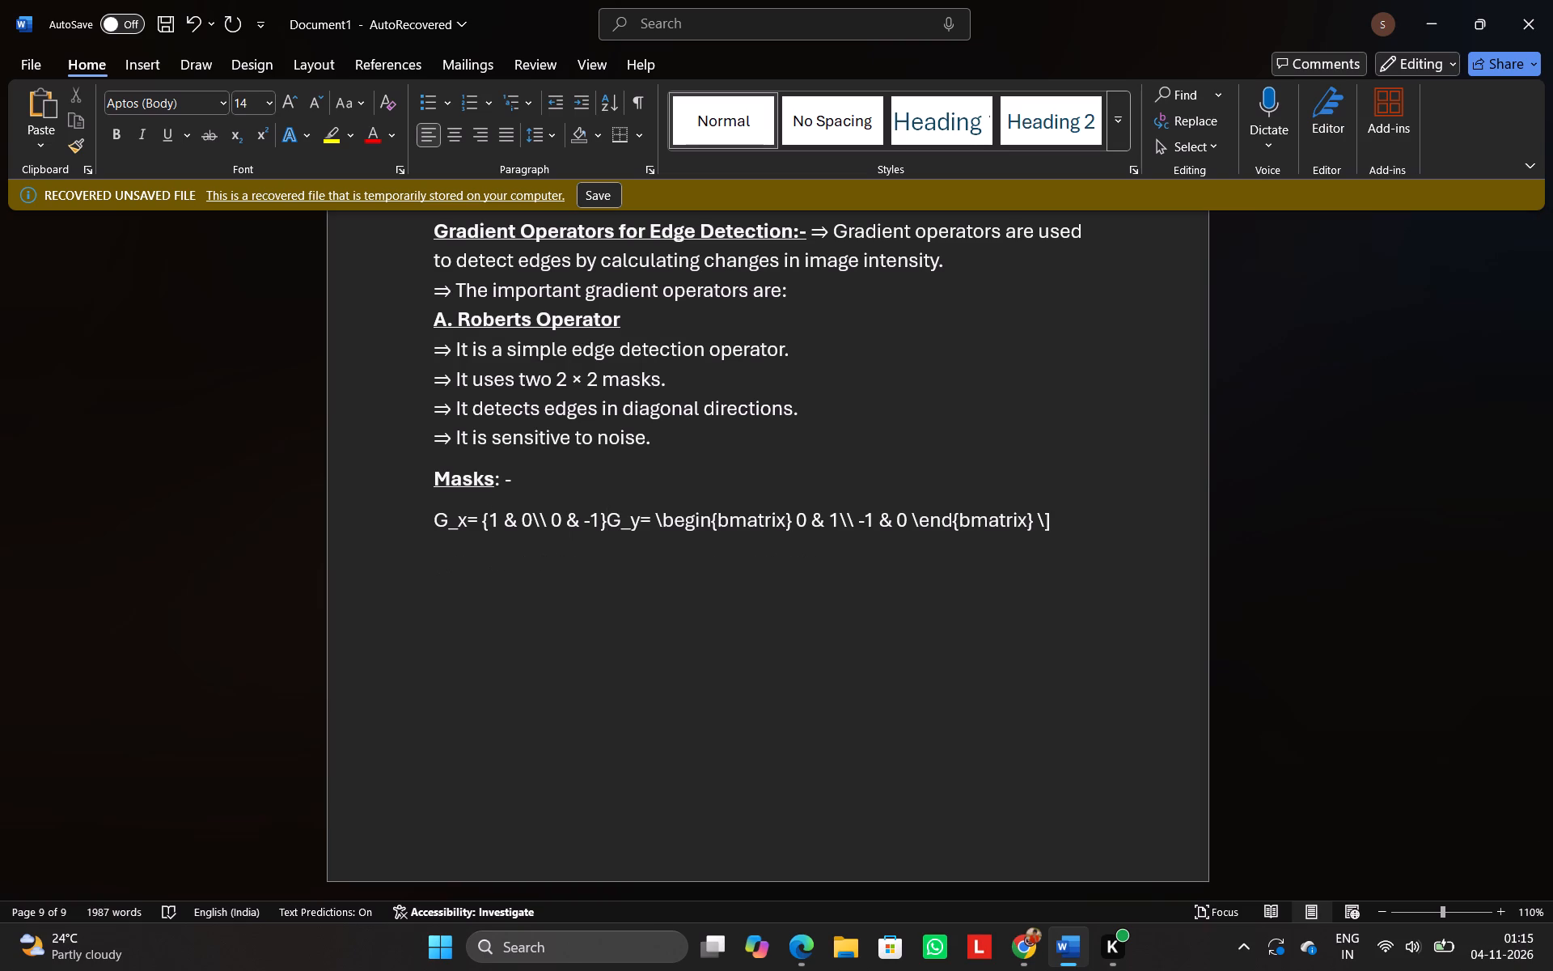
# Insert a "//" separator with a space on each side between the G_x matrix and G_y.
pyautogui.write('//')
pyautogui.press('space')
pyautogui.press('Left')
pyautogui.press('Left')
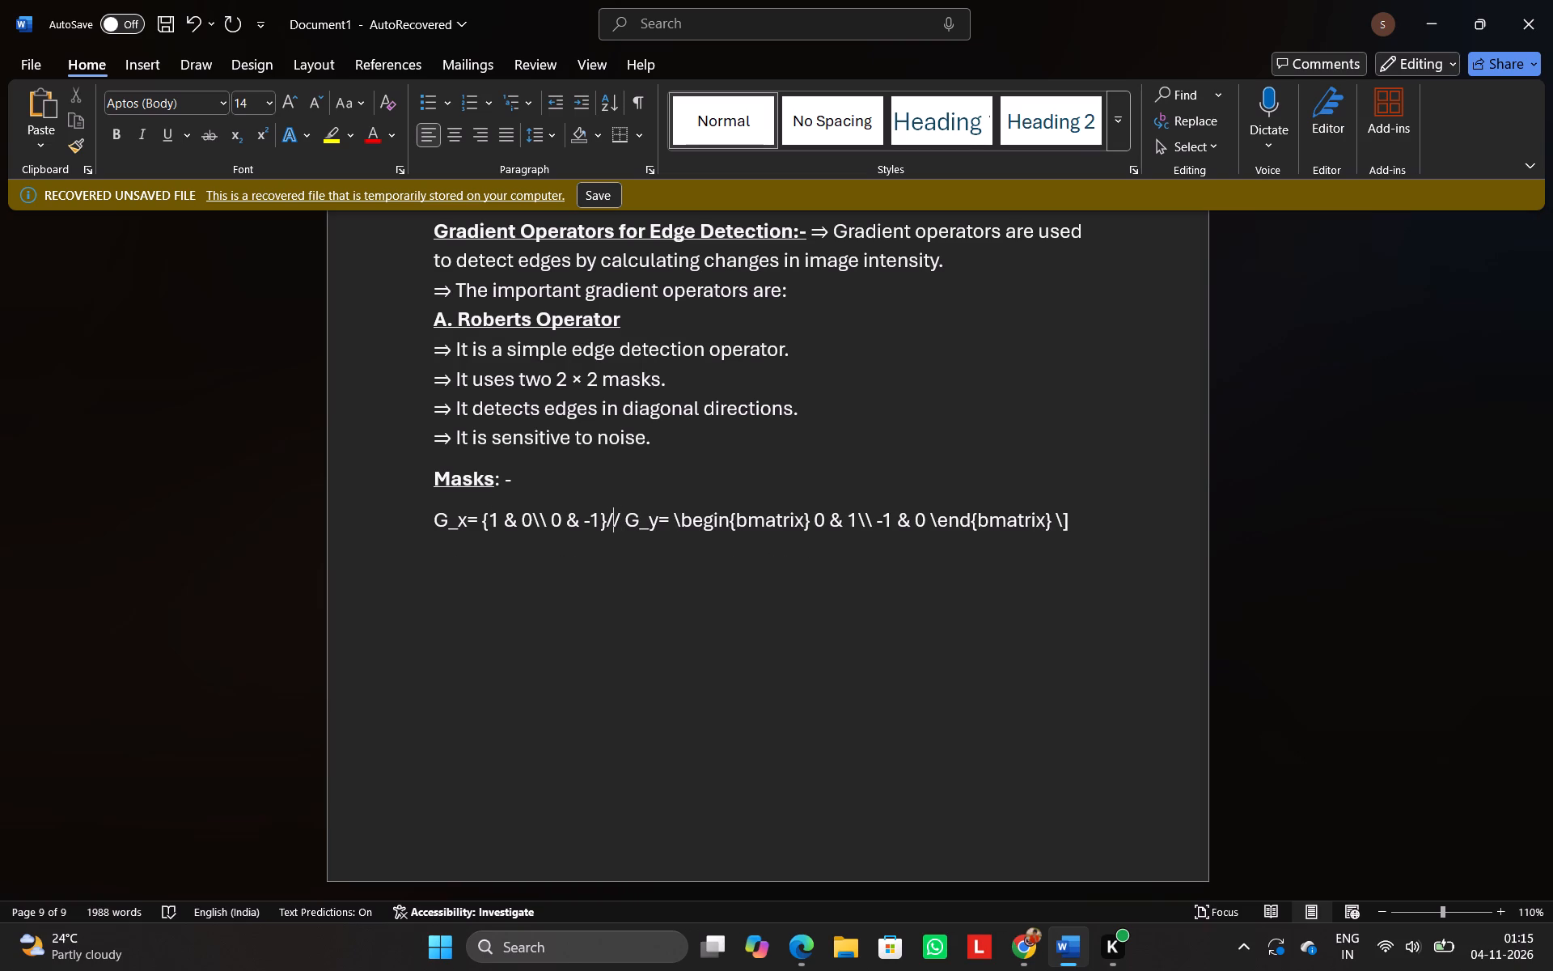
pyautogui.press('Left')
pyautogui.press('space')
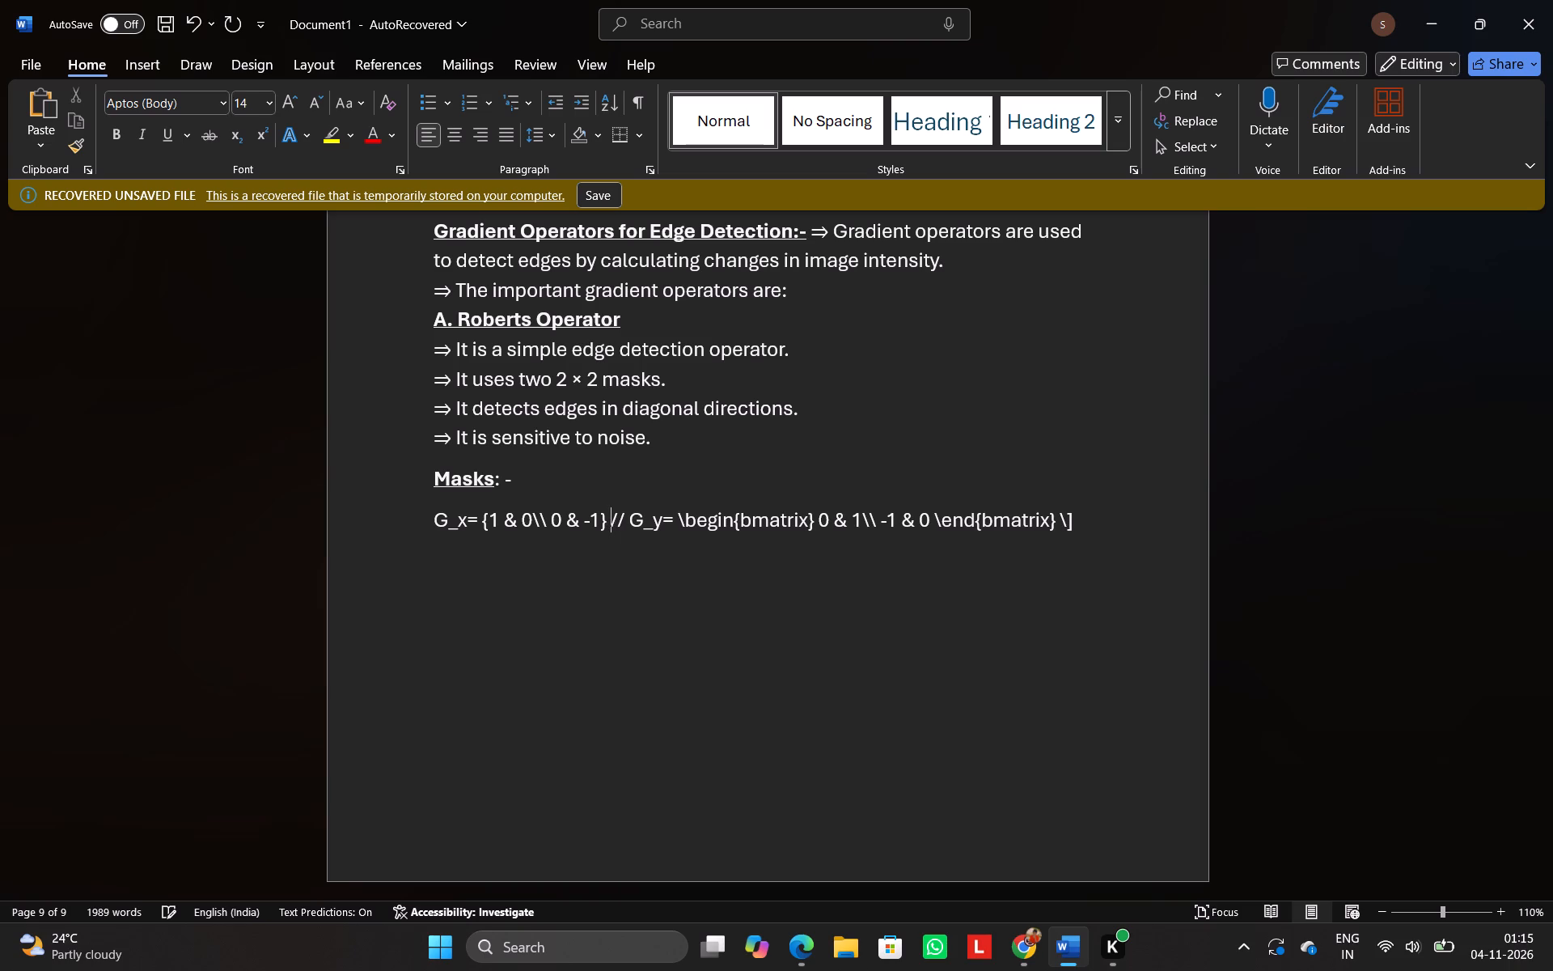
# Join the G_x and G_y matrix line onto the "Masks: -" line.
pyautogui.click(436, 519)
pyautogui.press('BackSpace')
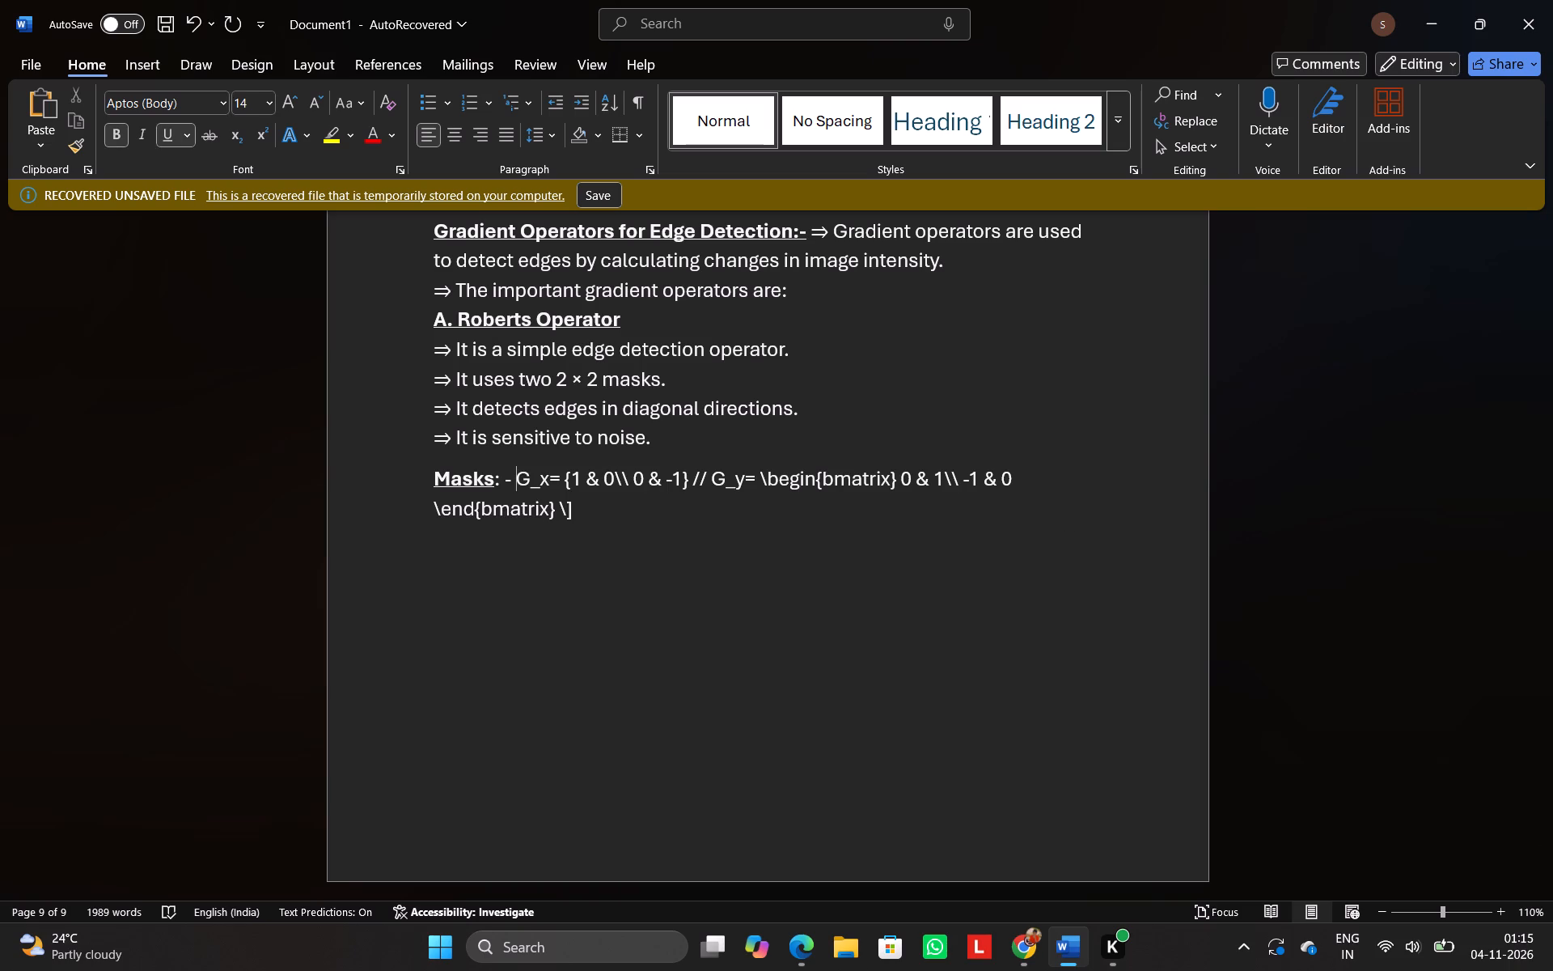
# Replace the "//" between the G_x and G_y matrices with a copy of the ⇒ arrow from the points above.
pyautogui.click(689, 481)
pyautogui.doubleClick(442, 382)
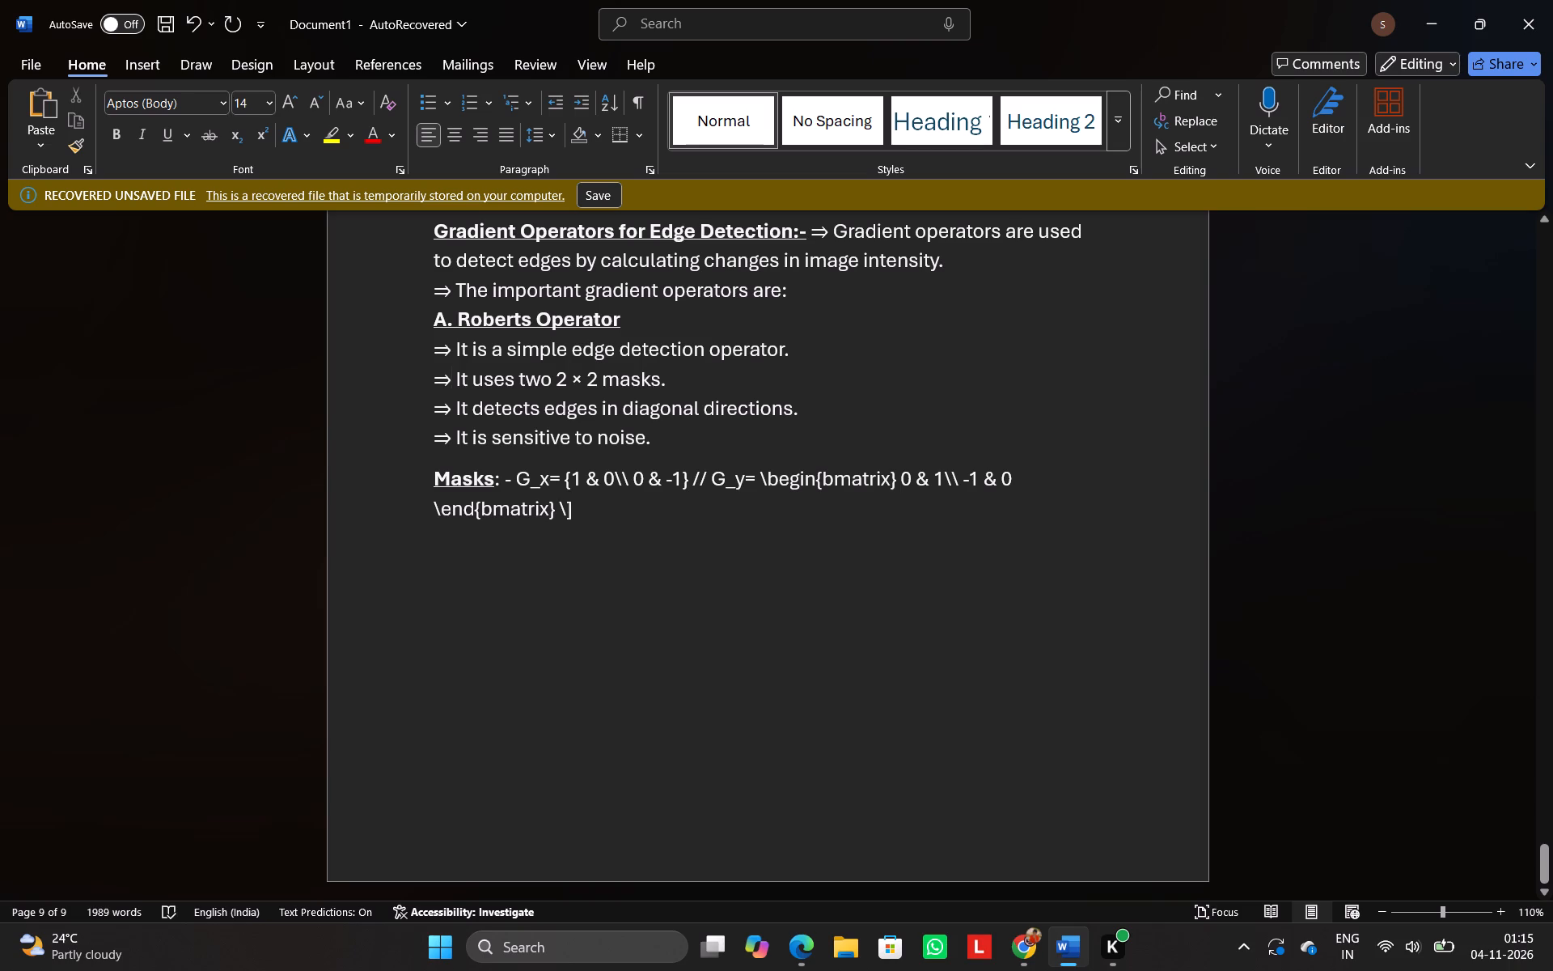
pyautogui.hotkey('ctrl', 'c')
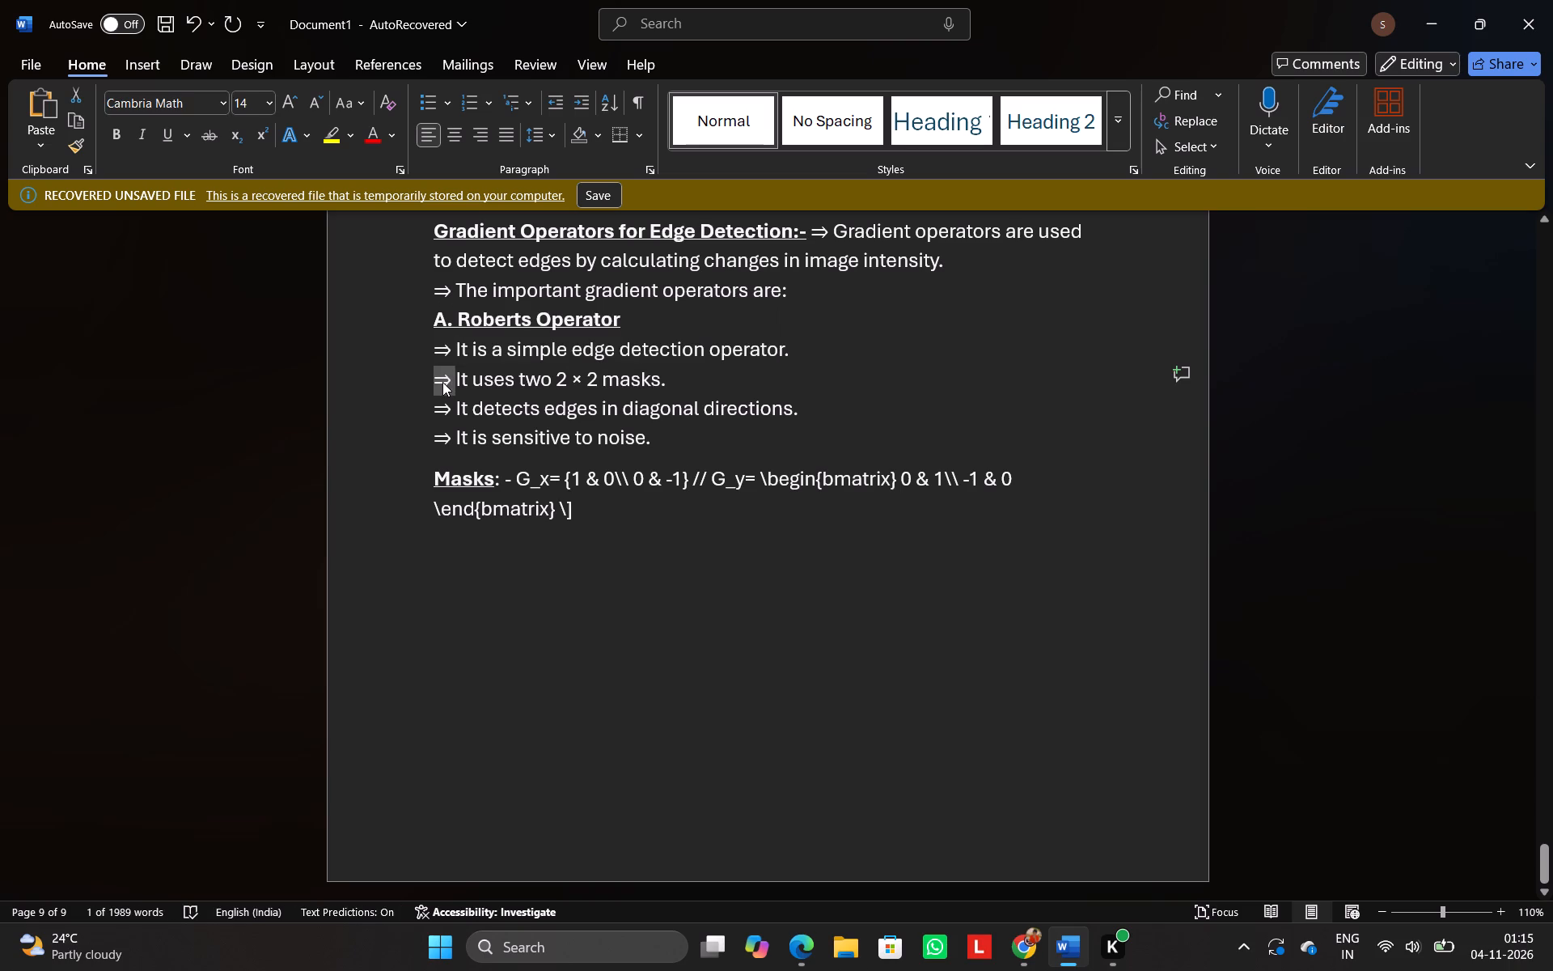
pyautogui.click(703, 485)
pyautogui.press('Right')
pyautogui.press('BackSpace')
pyautogui.press('BackSpace')
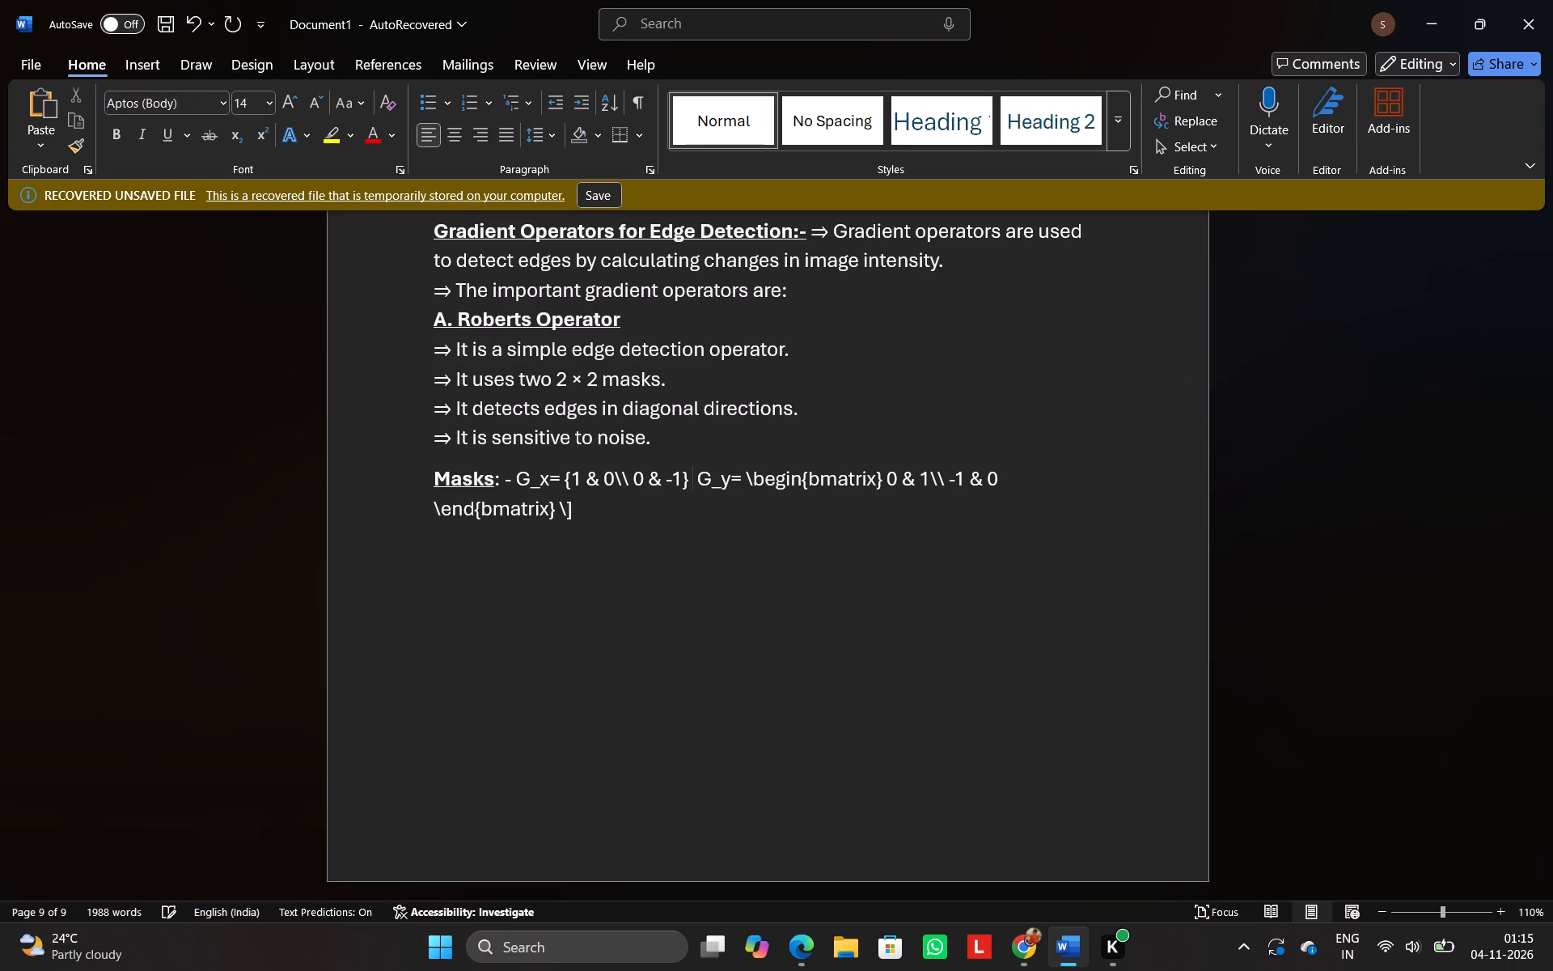
pyautogui.hotkey('ctrl', 'v')
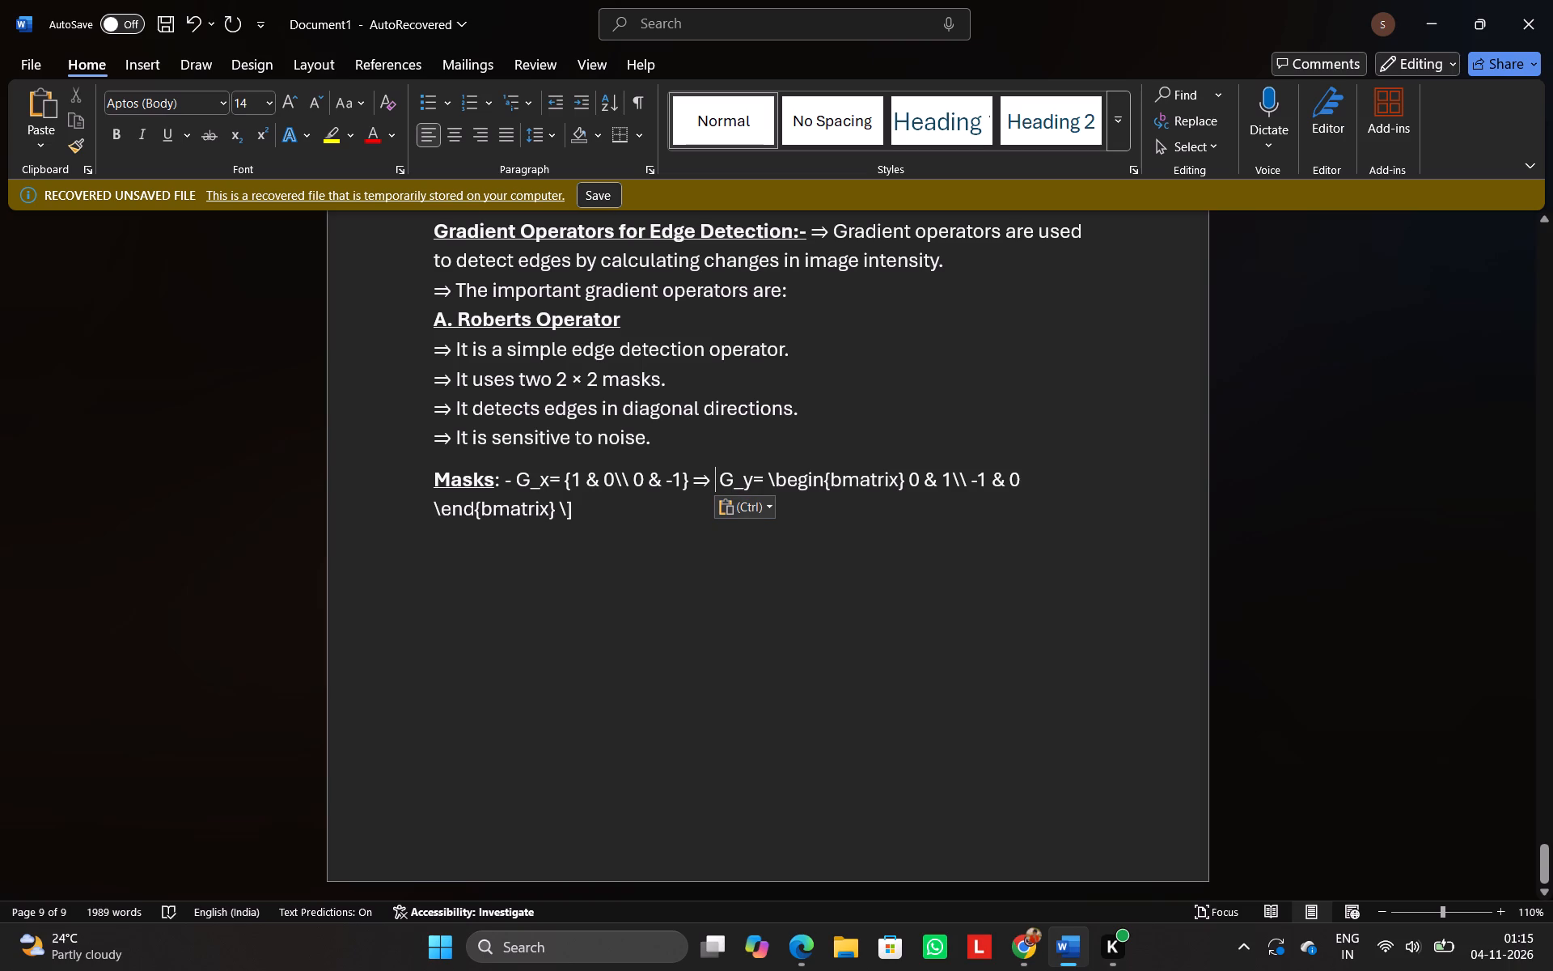
# Reduce the "\begin{bmatrix}" code after "G_y=" to a single opening brace "{".
pyautogui.moveTo(832, 479); pyautogui.dragTo(904, 481)
pyautogui.press('BackSpace')
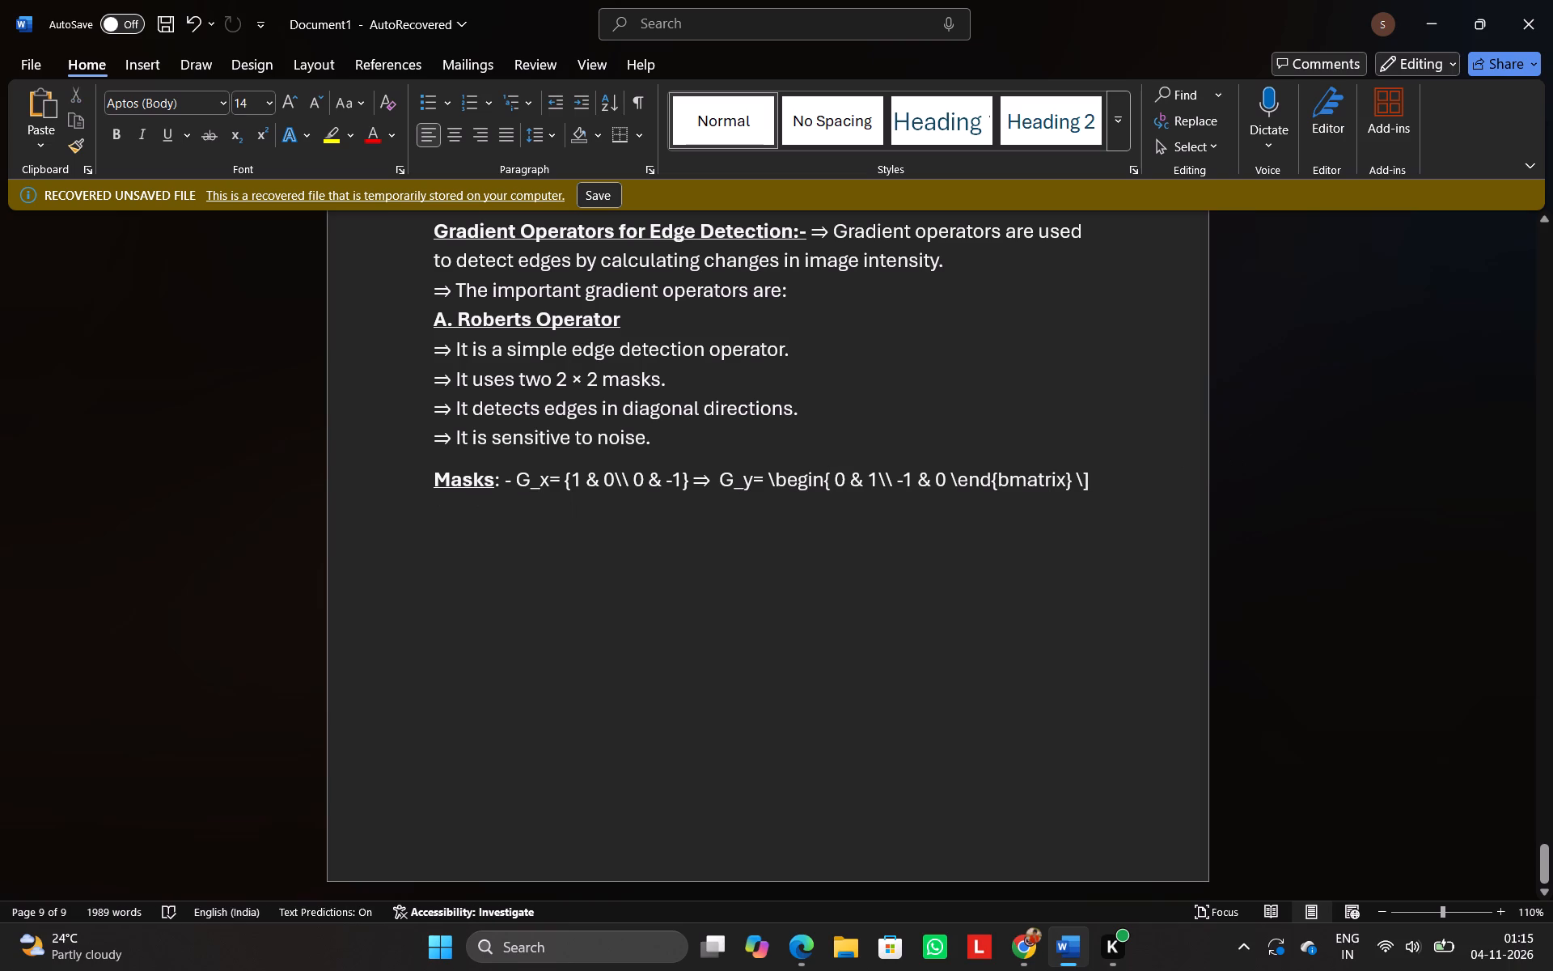
pyautogui.press('Left')
pyautogui.press('BackSpace')
pyautogui.press('BackSpace')
pyautogui.press('BackSpace')
pyautogui.press('BackSpace')
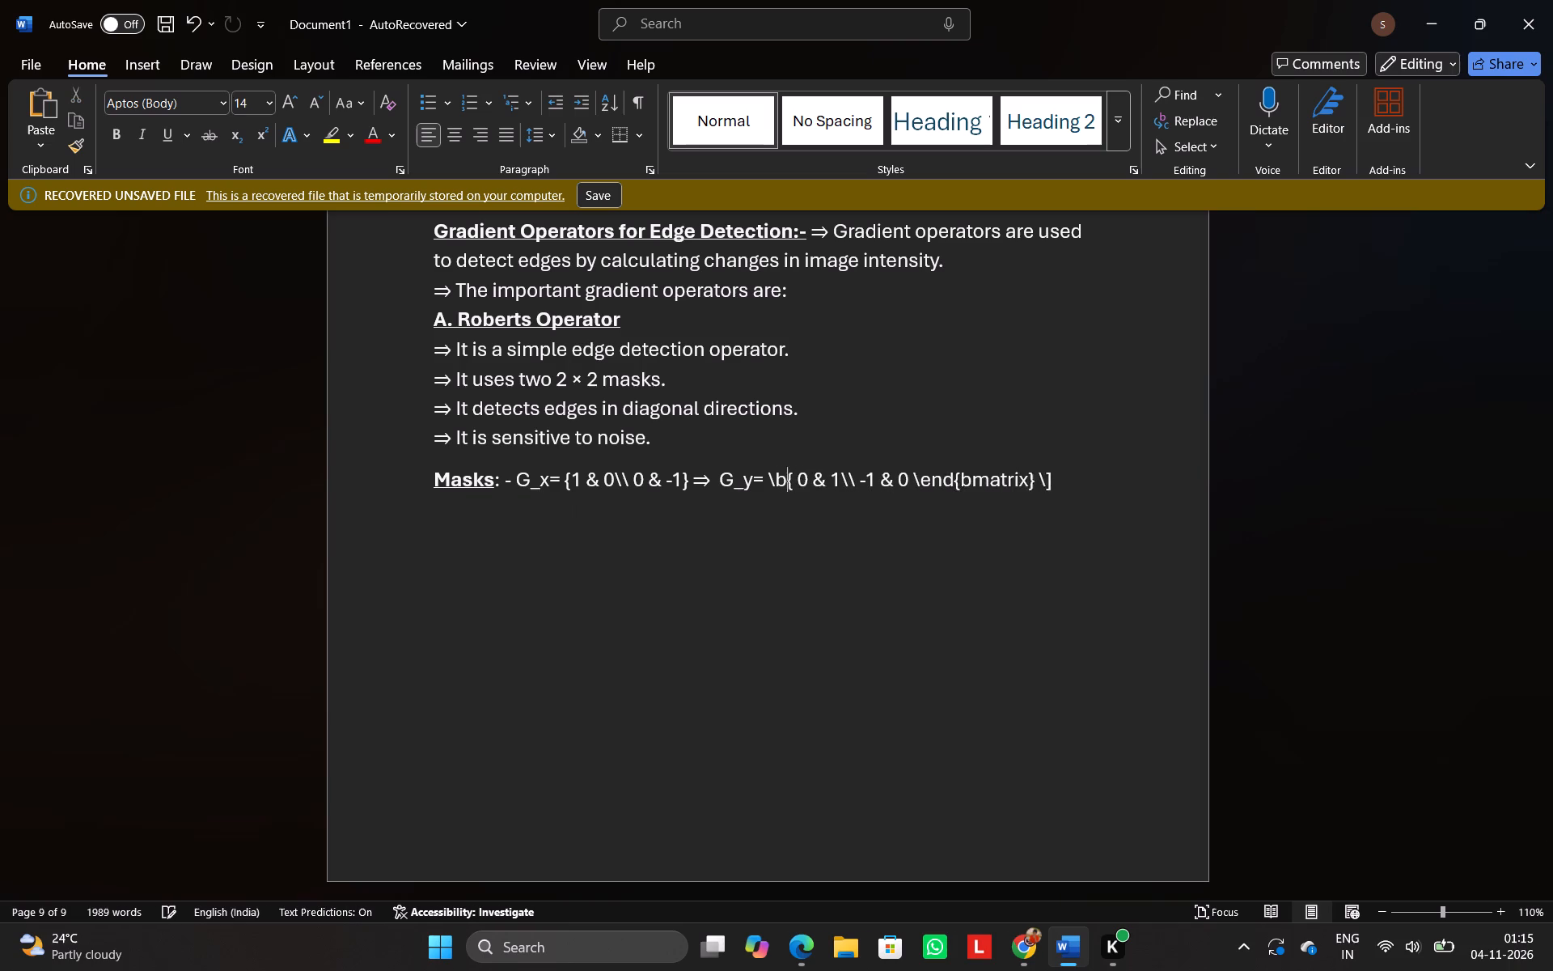
pyautogui.press('BackSpace')
pyautogui.press('BackSpace')
# Delete the stray "\]" and the space before it at the end of the G_y matrix line.
pyautogui.press('Right')
pyautogui.press('Right')
pyautogui.press('Right')
pyautogui.press('Right')
pyautogui.press('Right')
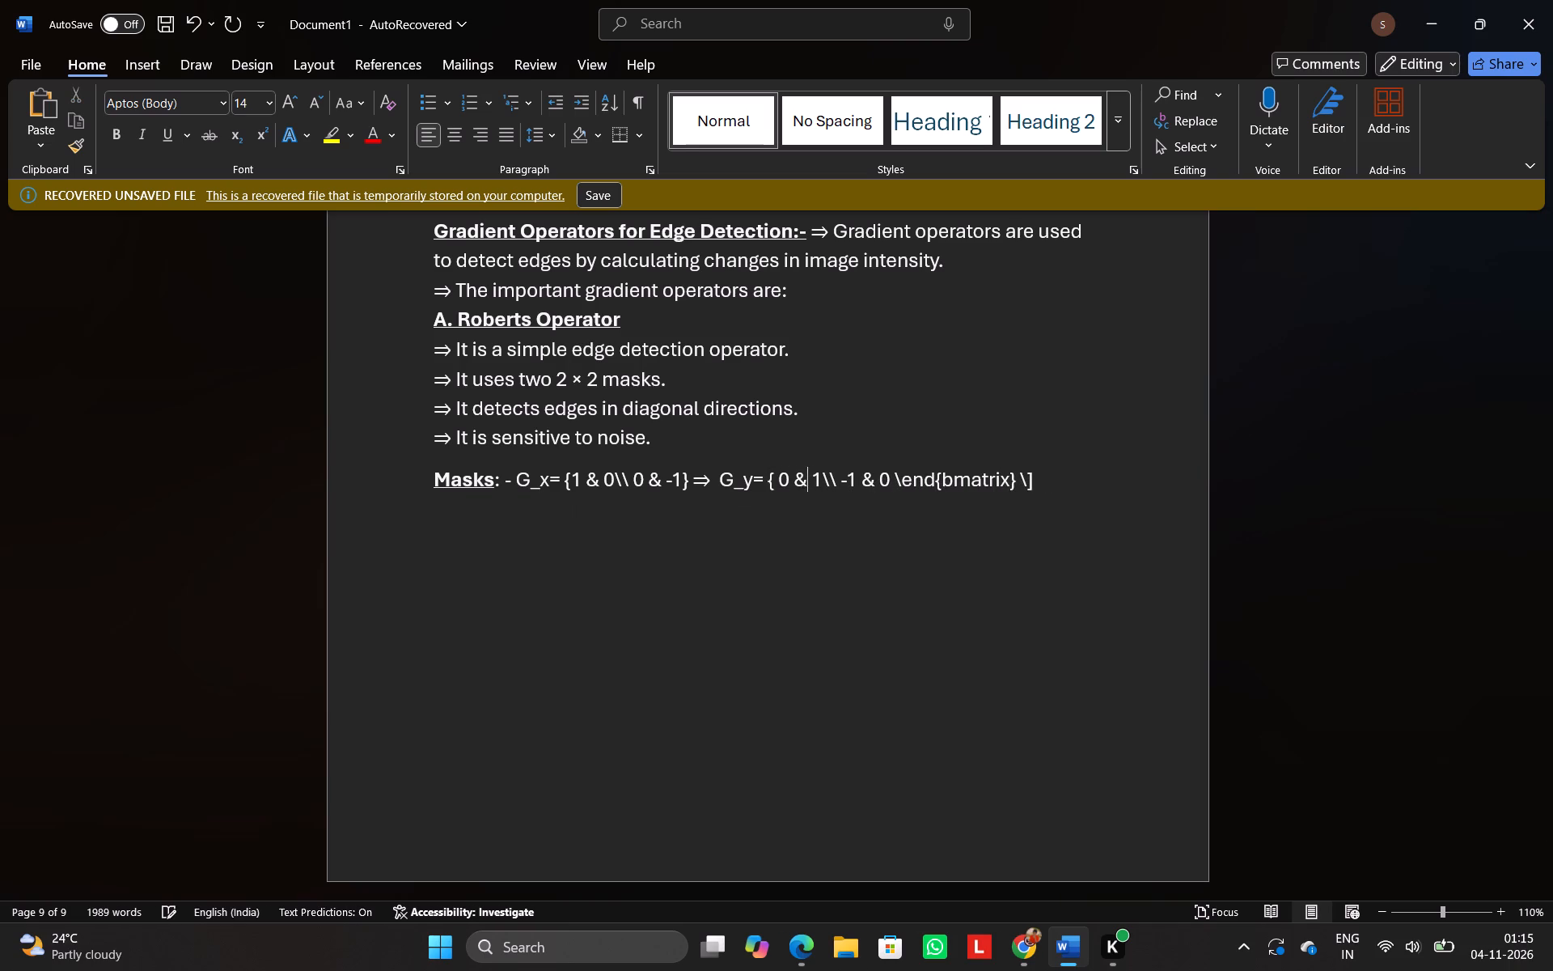
pyautogui.press('Right')
pyautogui.press('Right')
pyautogui.press('Right')
pyautogui.press('Right')
pyautogui.press('Right')
pyautogui.press('Right')
pyautogui.press('Right')
pyautogui.press('Right')
pyautogui.press('Right')
pyautogui.press('Right')
pyautogui.press('Right')
pyautogui.press('Right')
pyautogui.press('Right')
pyautogui.press('Right')
pyautogui.press('Right')
pyautogui.press('Right')
pyautogui.press('Right')
pyautogui.press('Right')
pyautogui.press('Right')
pyautogui.press('Right')
pyautogui.press('Right')
pyautogui.press('Right')
pyautogui.press('Right')
pyautogui.press('Right')
pyautogui.press('Right')
pyautogui.press('Right')
pyautogui.press('Right')
pyautogui.press('Right')
pyautogui.press('BackSpace')
pyautogui.press('BackSpace')
pyautogui.press('BackSpace')
# Reduce the "\end{bmatrix}" code after "-1 & 0" in the G_y matrix to a single closing brace.
pyautogui.press('Left')
pyautogui.press('BackSpace')
pyautogui.press('BackSpace')
pyautogui.press('BackSpace')
pyautogui.press('BackSpace')
pyautogui.press('BackSpace')
pyautogui.press('BackSpace')
pyautogui.press('BackSpace')
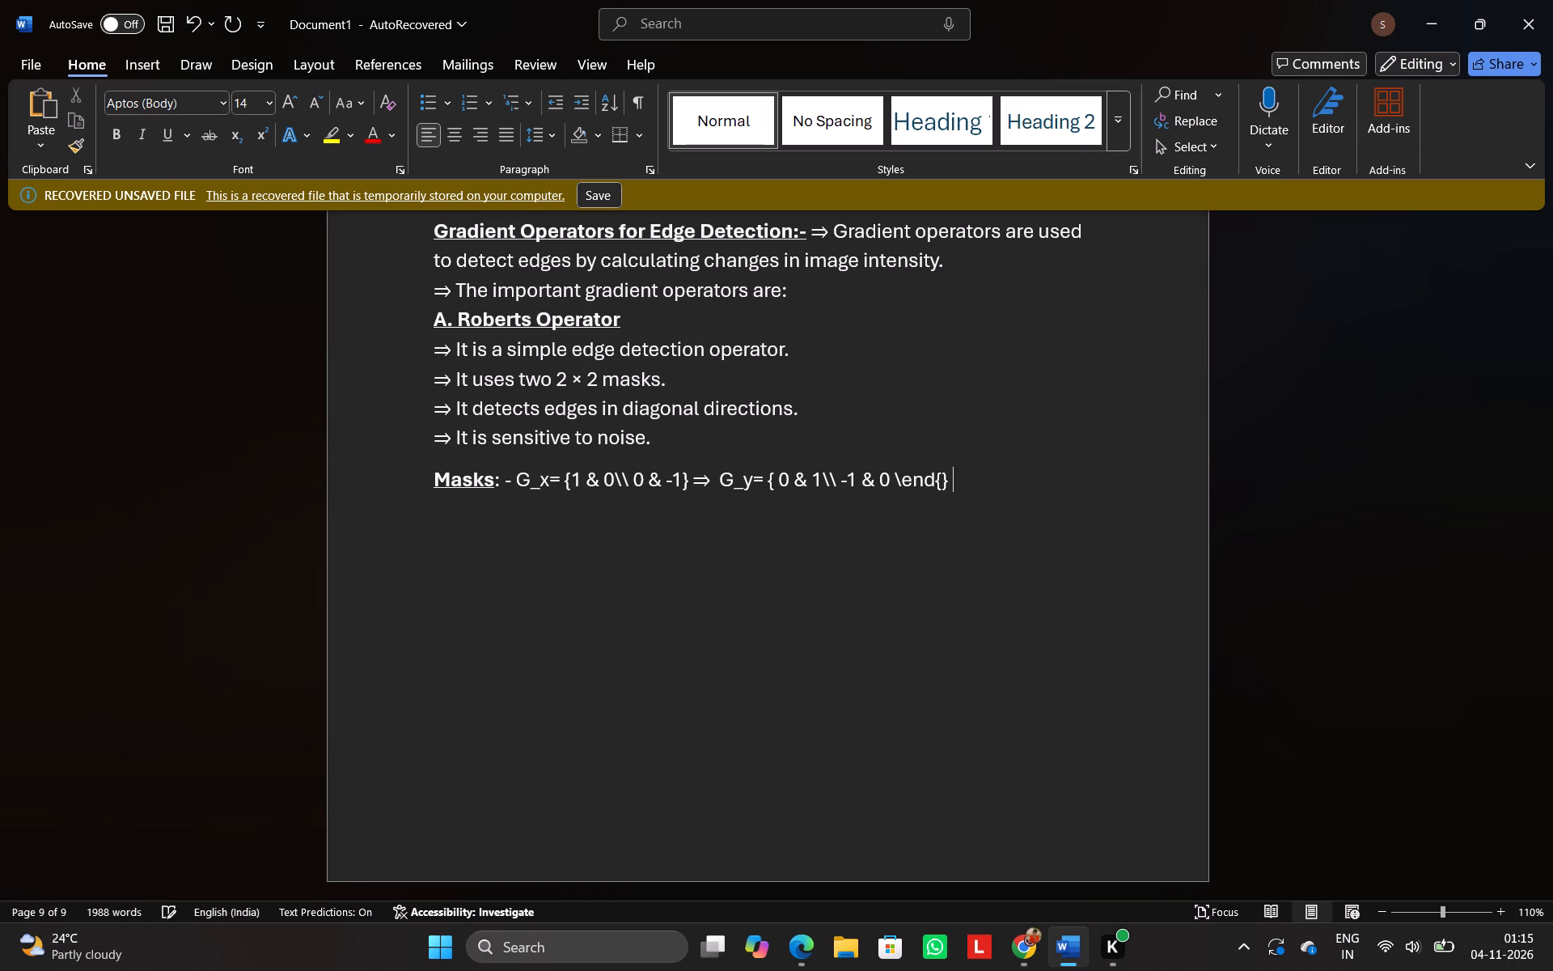
pyautogui.press('BackSpace')
pyautogui.press('BackSpace')
pyautogui.press('BackSpace')
pyautogui.press('BackSpace')
pyautogui.press('BackSpace')
pyautogui.press('BackSpace')
pyautogui.click(924, 489)
# Replace the paragraph break before "Masks" with a line break so it sits directly under "It is sensitive to noise.".
pyautogui.click(431, 481)
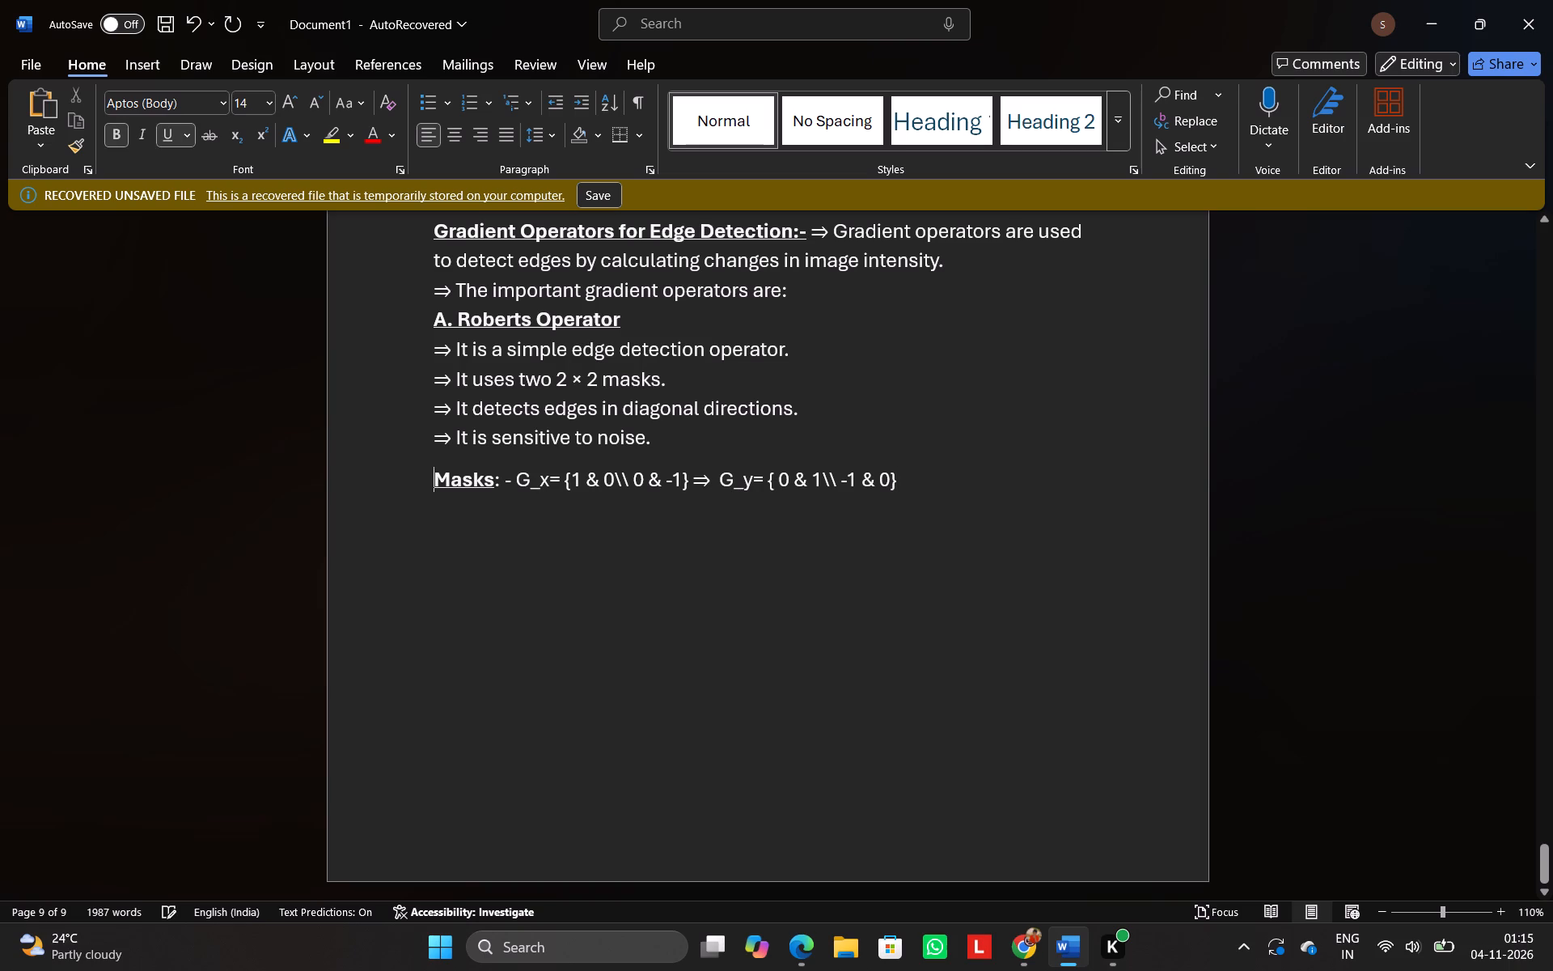
pyautogui.press('BackSpace')
pyautogui.hotkey('shift', 'Return')
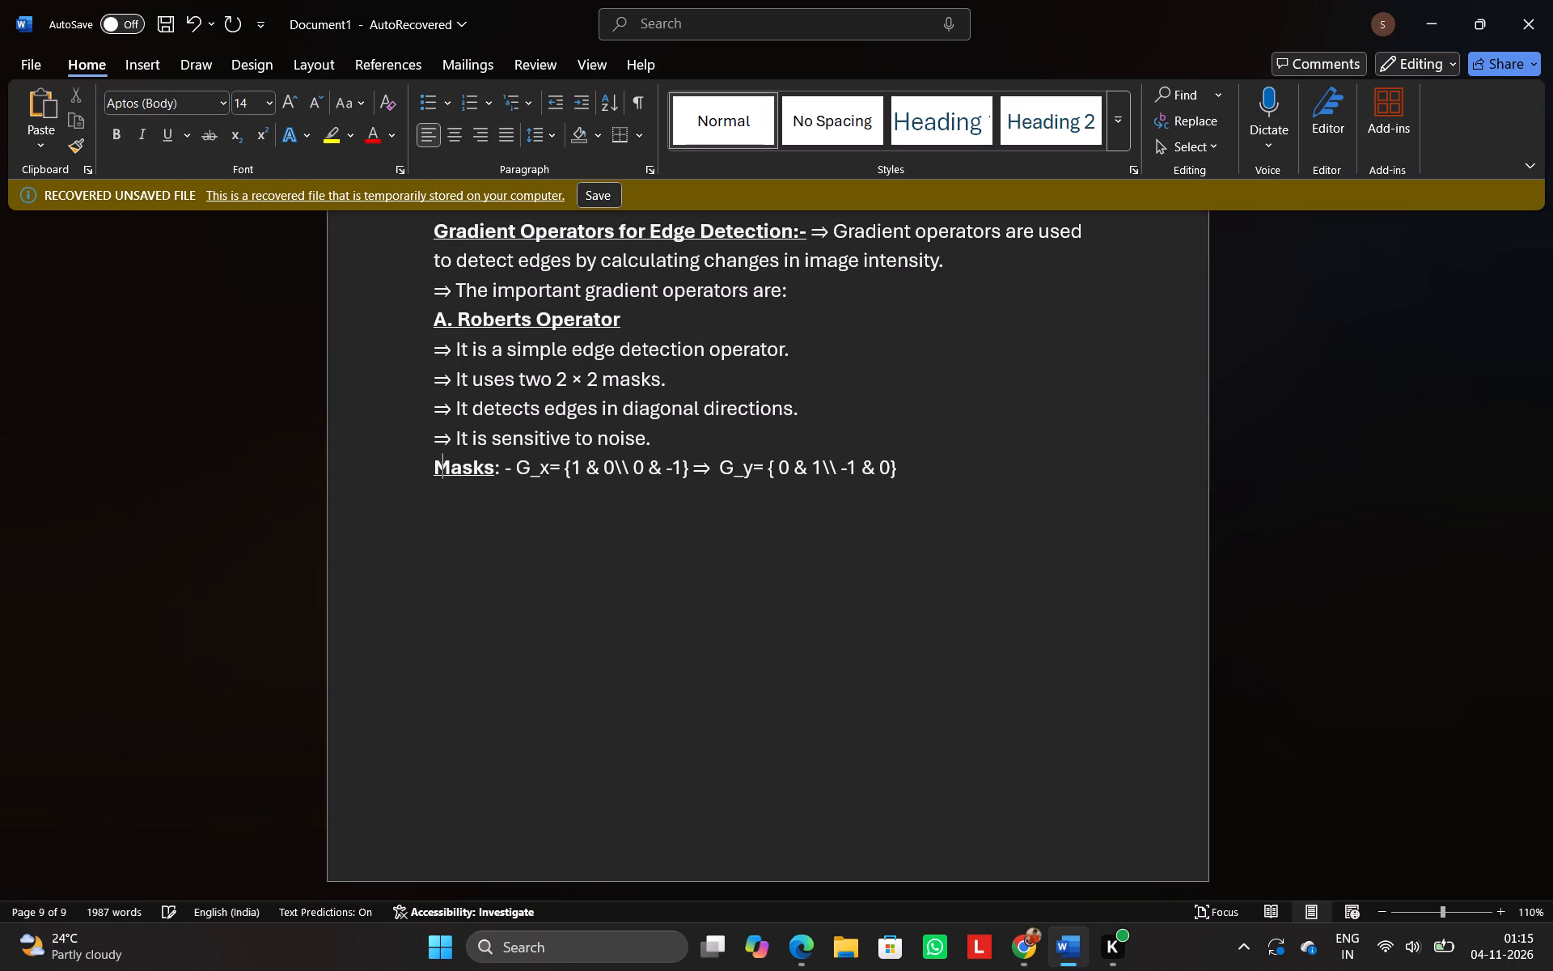
# Replace the paragraph break after the Masks line with a line break, starting a new line directly below it.
pyautogui.click(627, 559)
pyautogui.press('BackSpace')
pyautogui.hotkey('shift', 'Return')
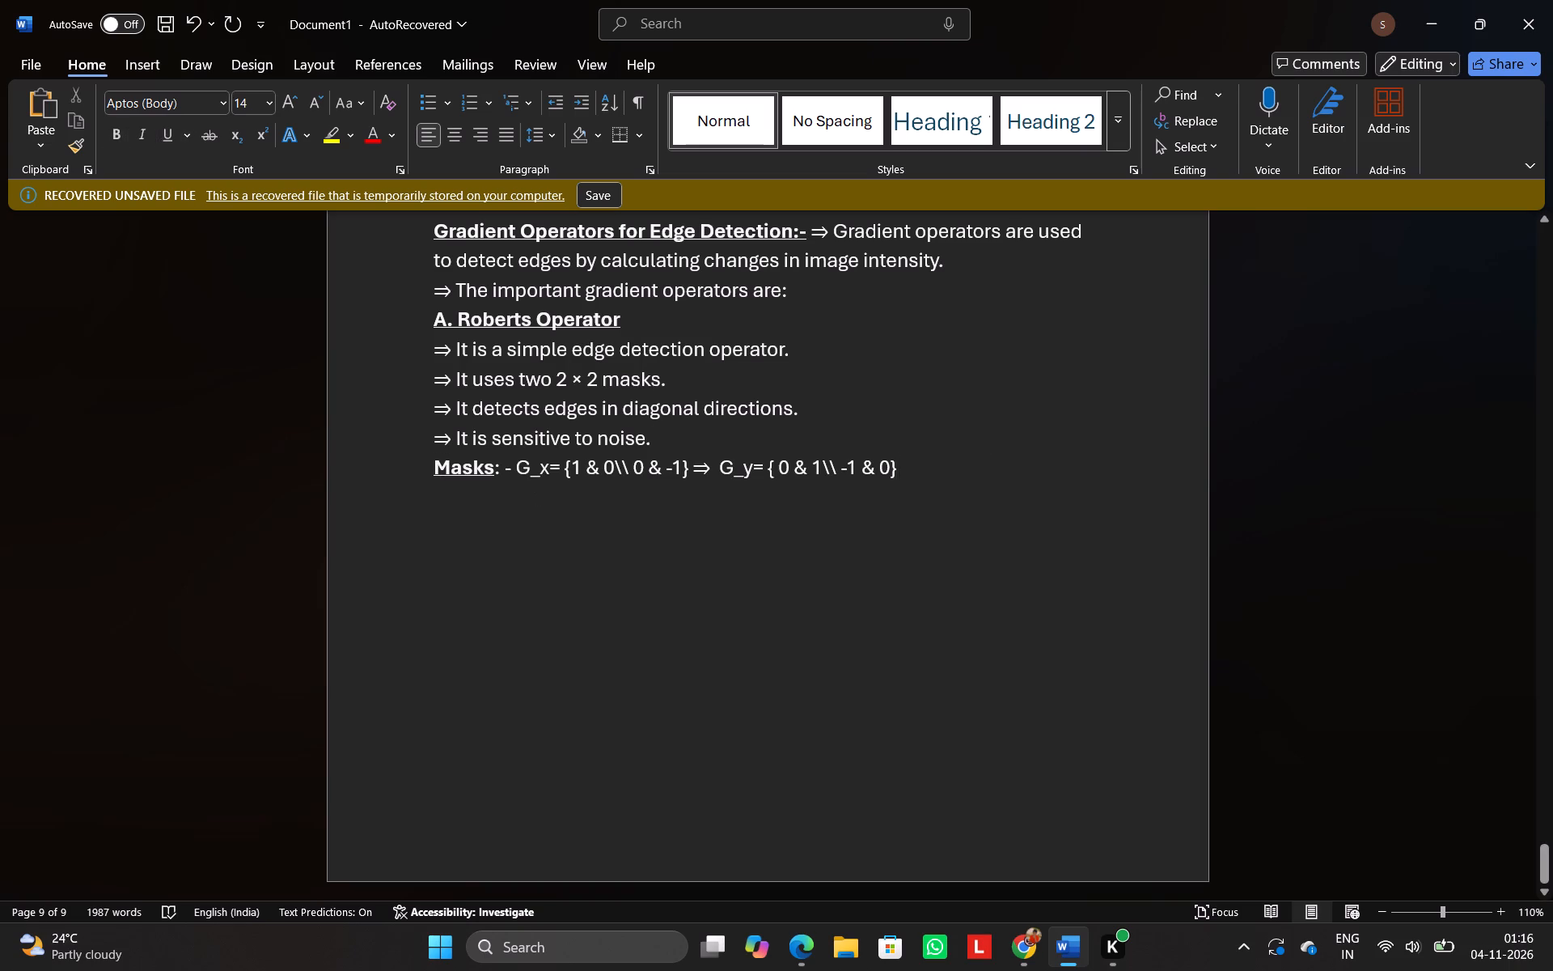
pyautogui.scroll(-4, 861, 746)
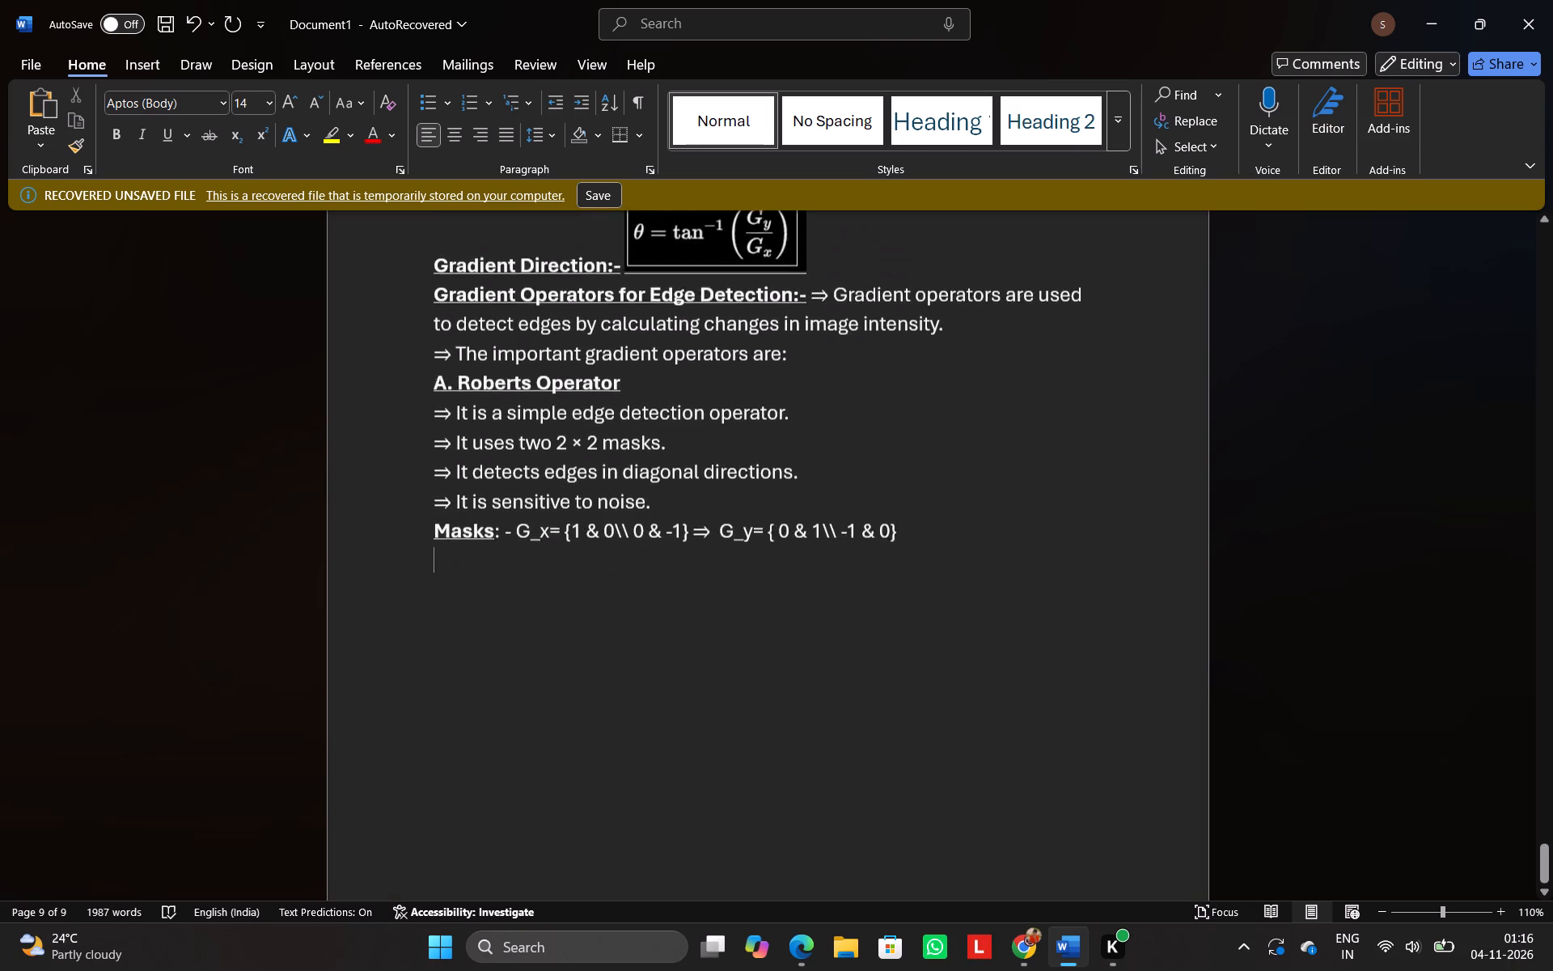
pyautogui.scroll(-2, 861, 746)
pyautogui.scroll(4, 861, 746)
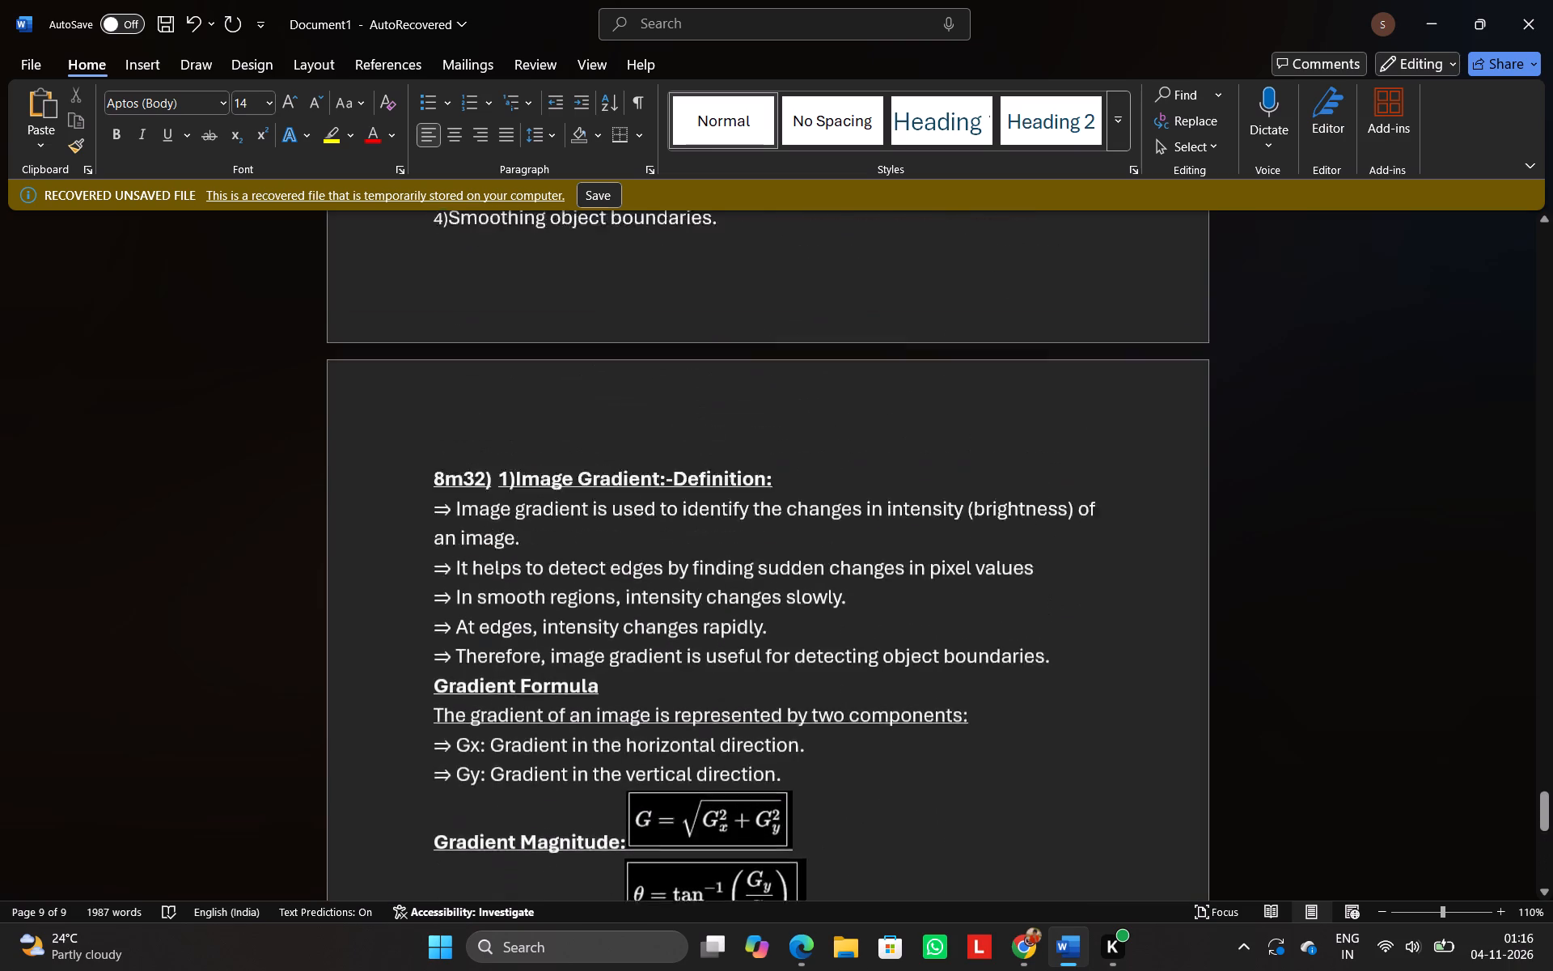
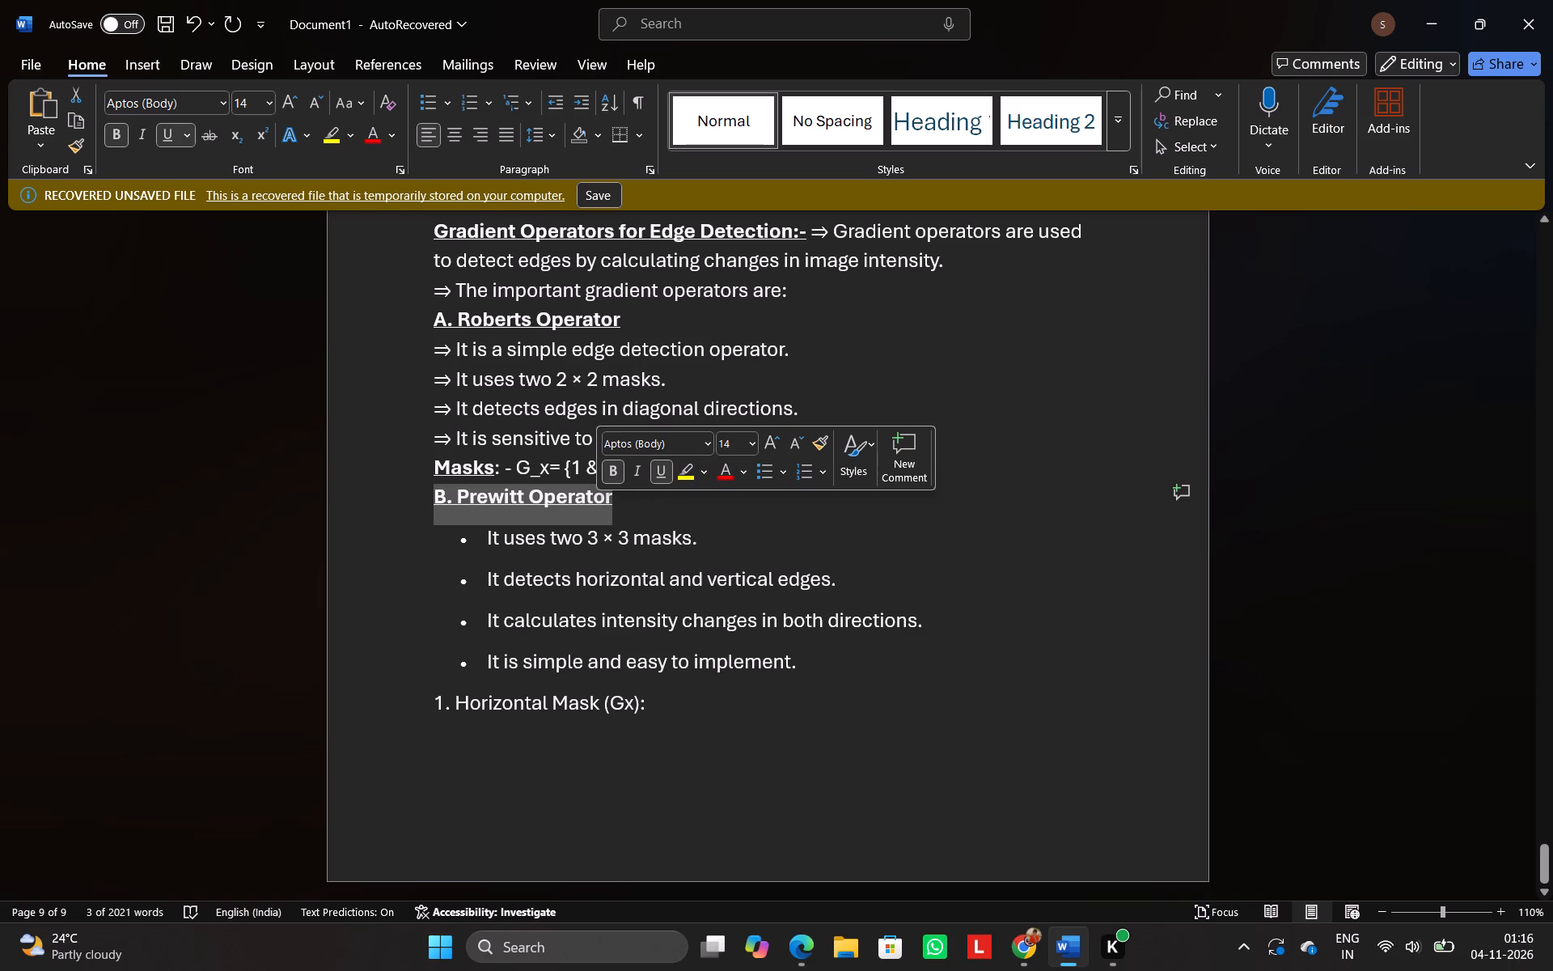
# Turn the first two Prewitt bullets, on 3 × 3 masks and on horizontal and vertical edges, into unbulleted lines separated by line breaks.
pyautogui.click(497, 559)
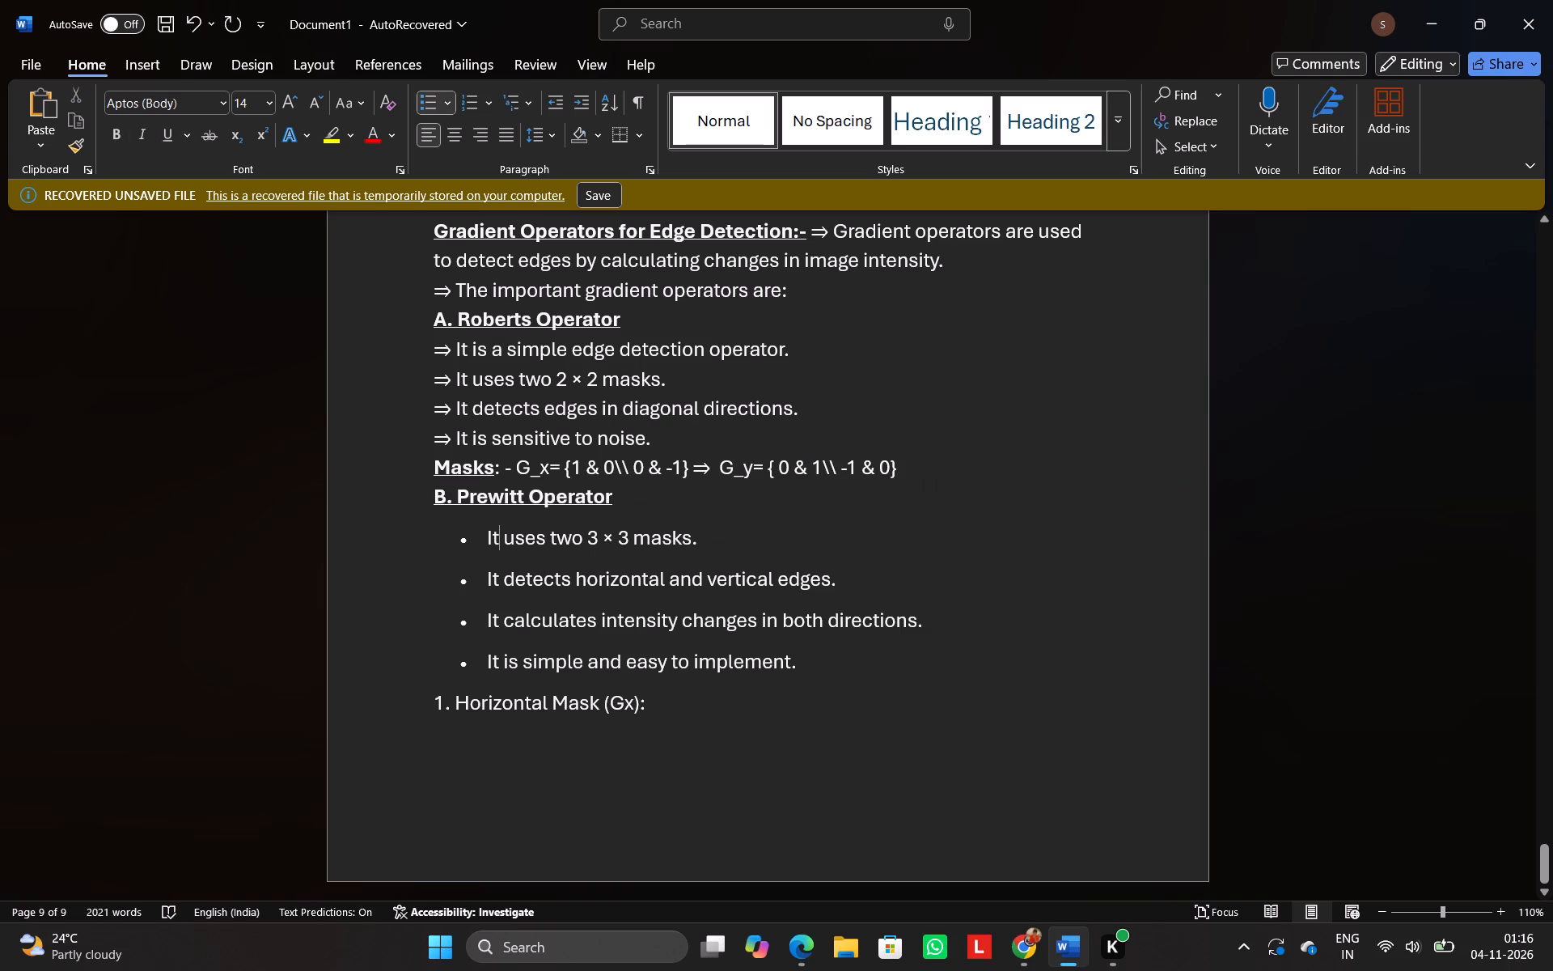
pyautogui.press('Left')
pyautogui.press('Left')
pyautogui.press('BackSpace')
pyautogui.press('BackSpace')
pyautogui.press('BackSpace')
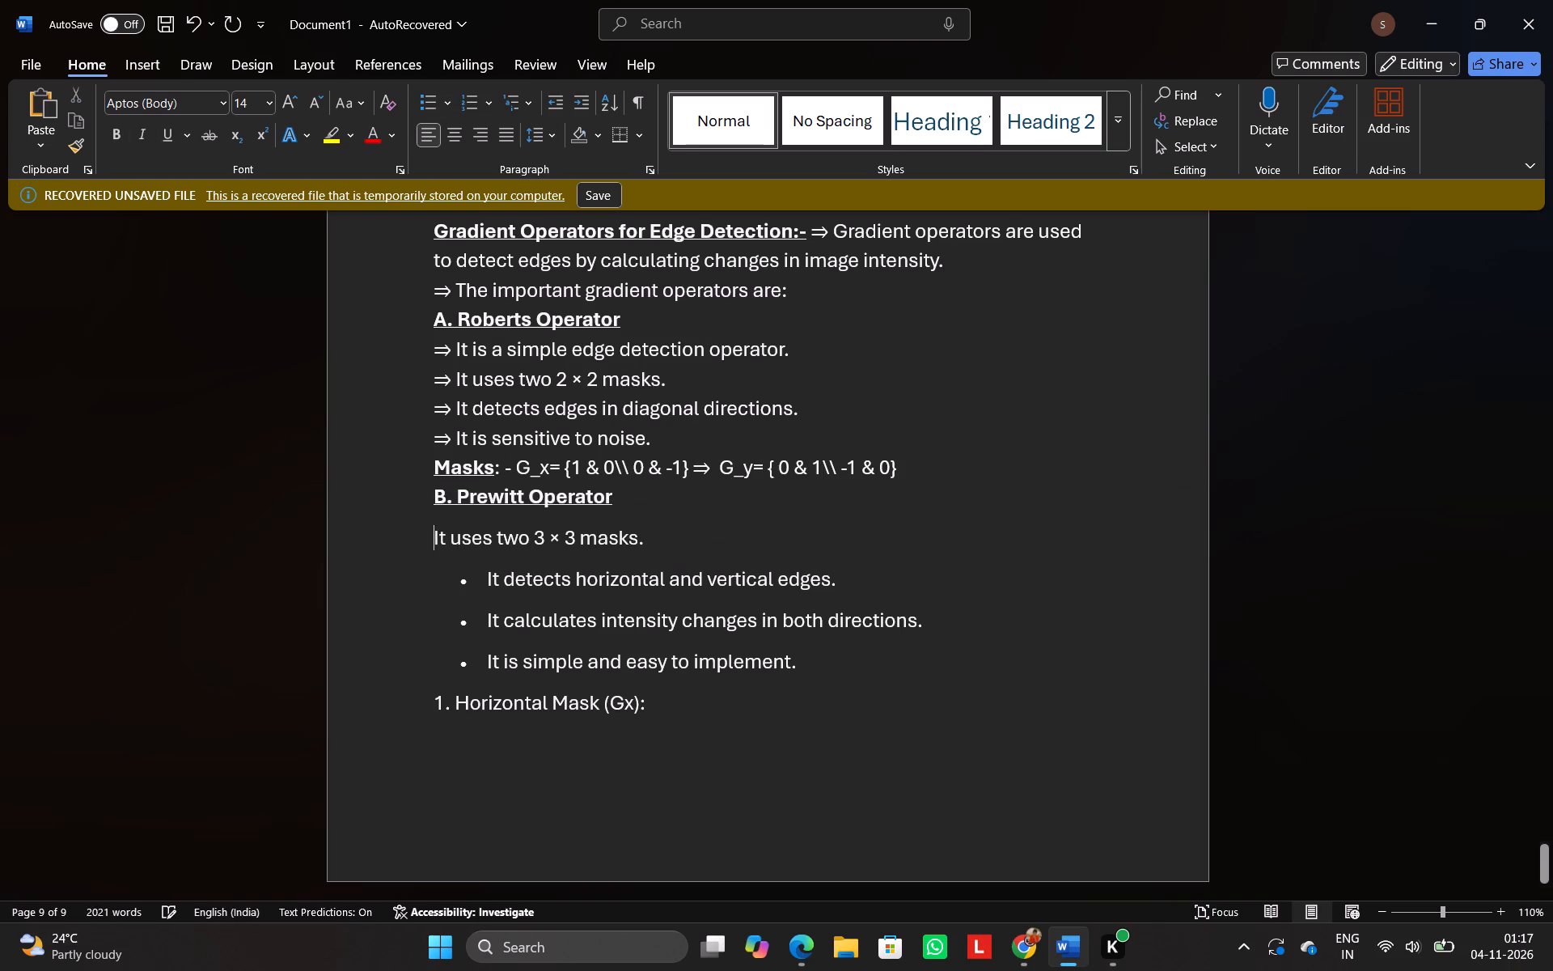
pyautogui.hotkey('shift', 'Return')
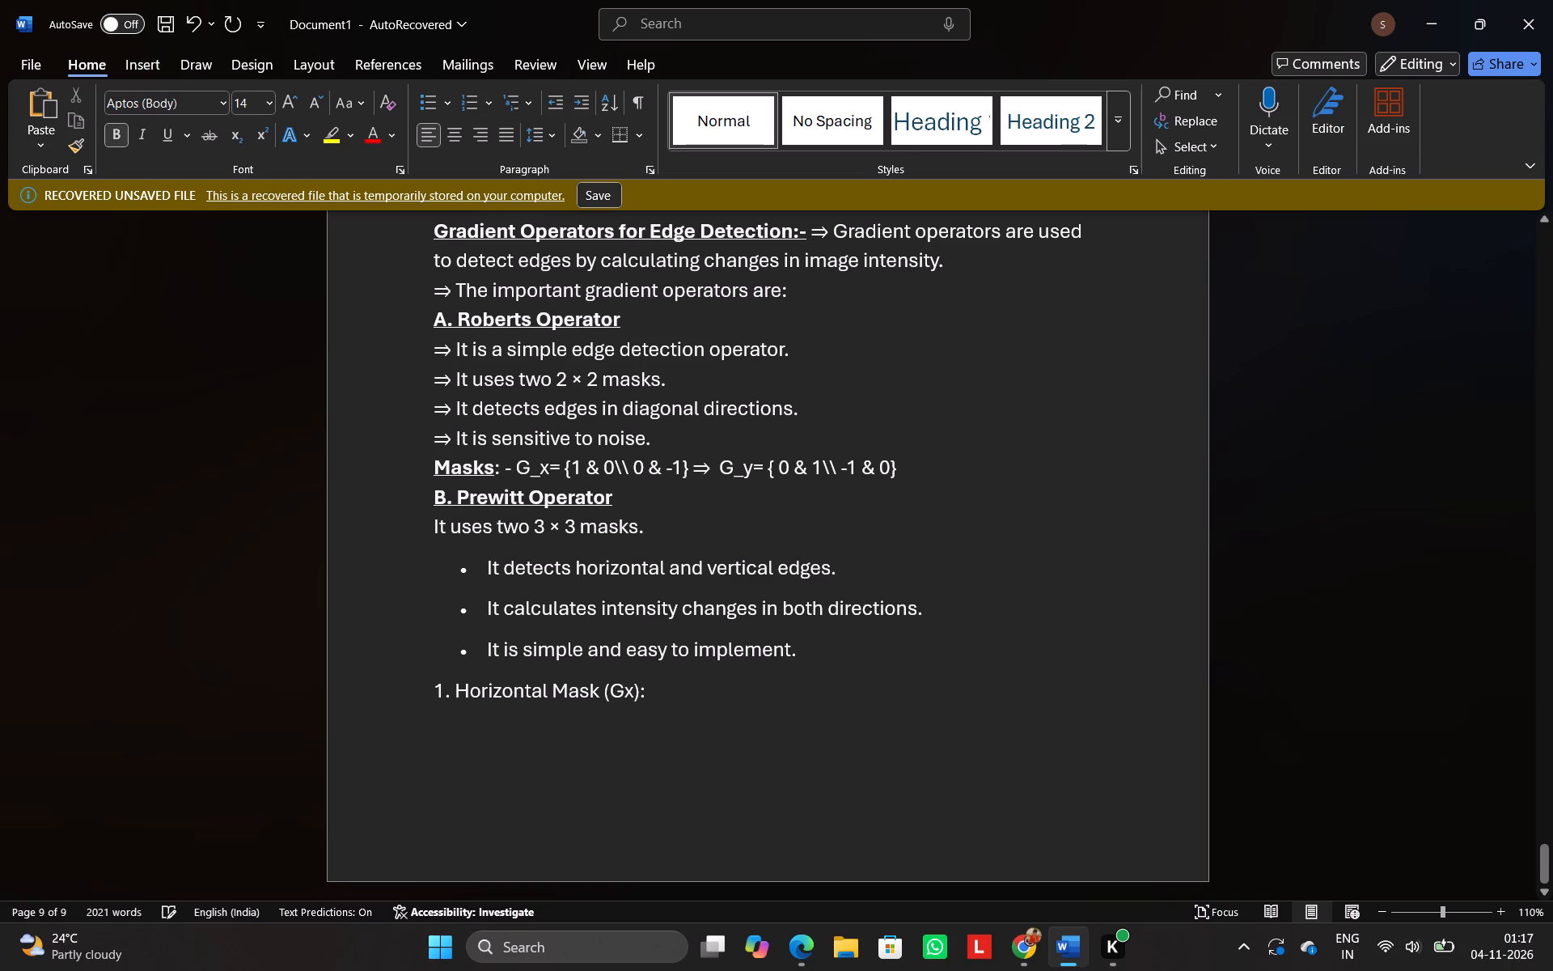
pyautogui.click(486, 579)
pyautogui.press('BackSpace')
pyautogui.press('BackSpace')
pyautogui.press('BackSpace')
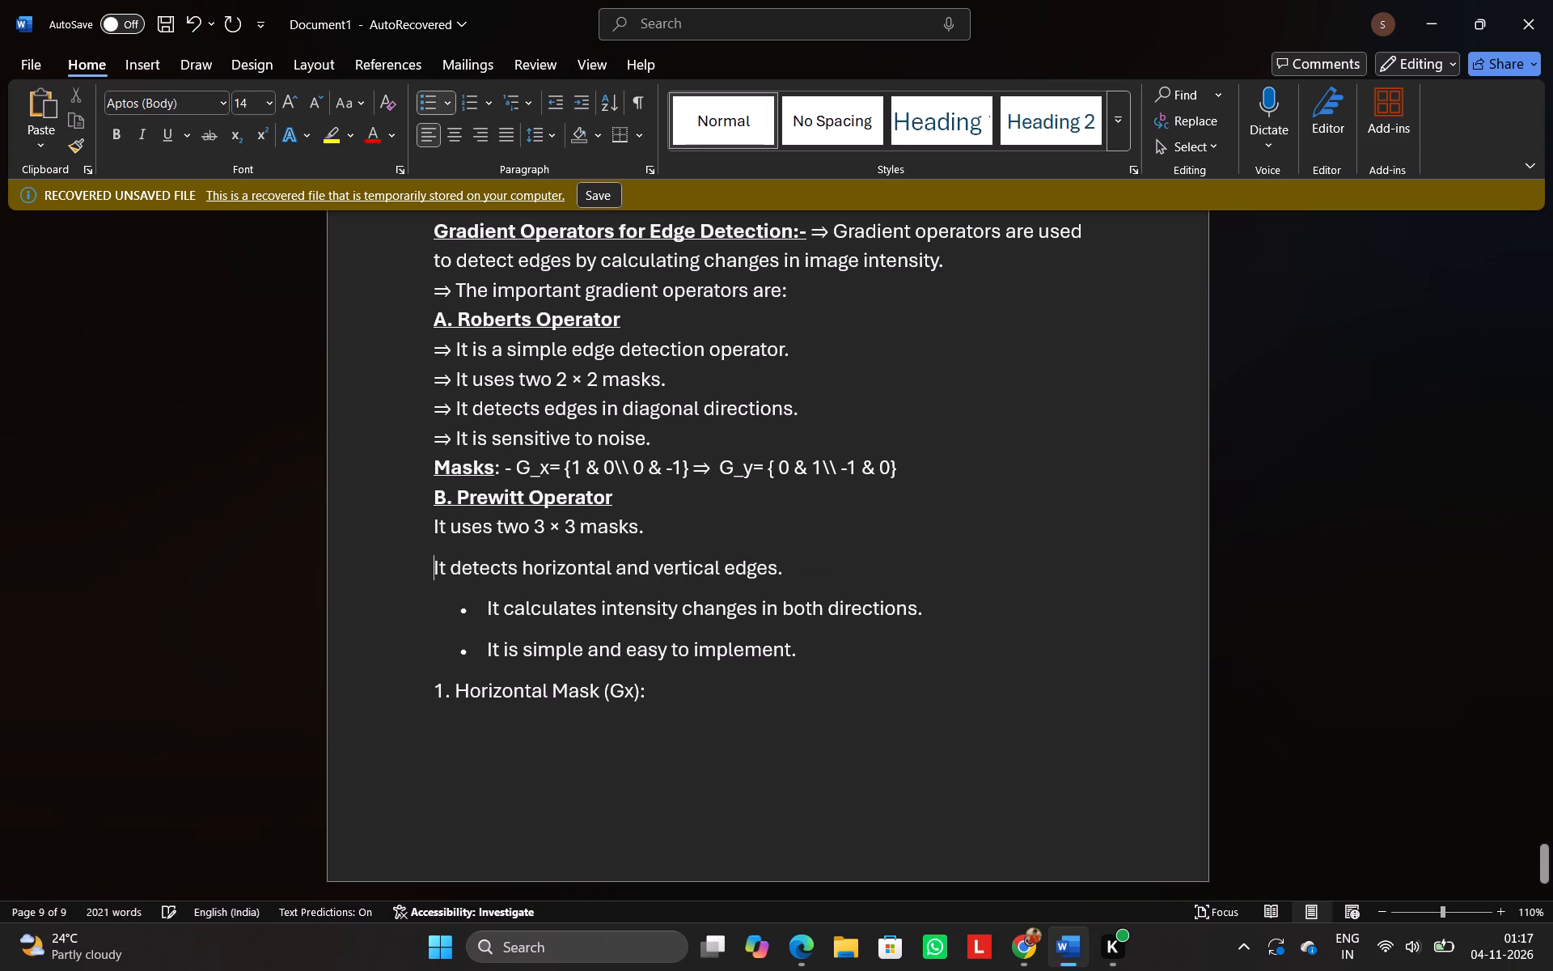
pyautogui.hotkey('shift', 'Return')
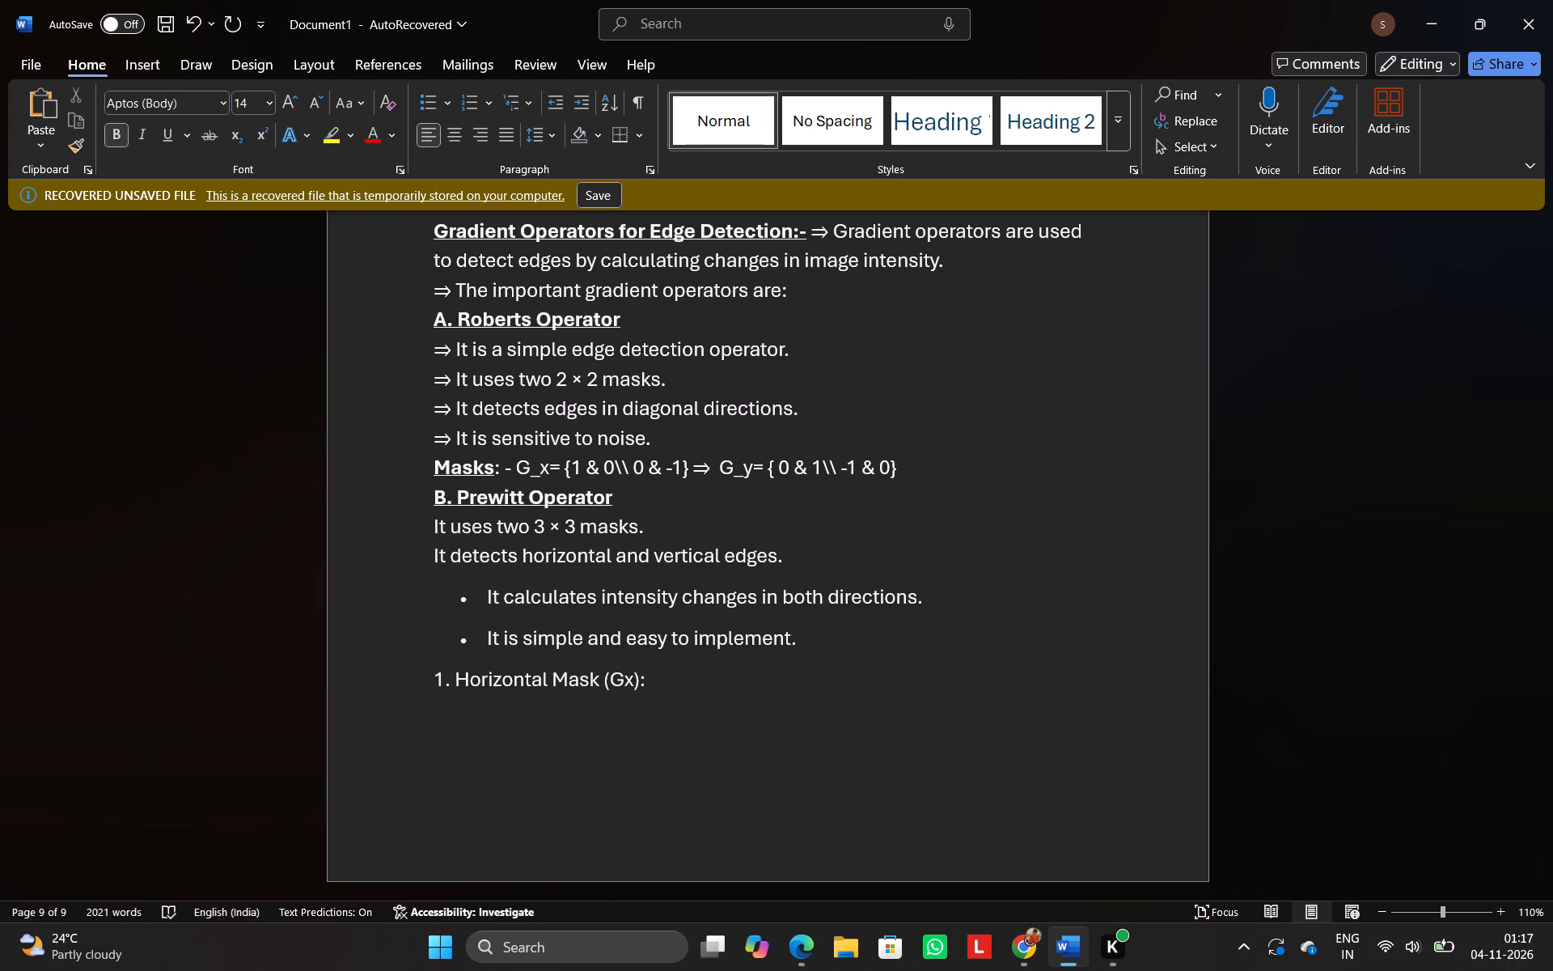
# Turn the last two Prewitt bullets, on intensity changes and on easy implementation, into unbulleted lines separated by line breaks.
pyautogui.press('Down')
pyautogui.press('BackSpace')
pyautogui.press('BackSpace')
pyautogui.press('BackSpace')
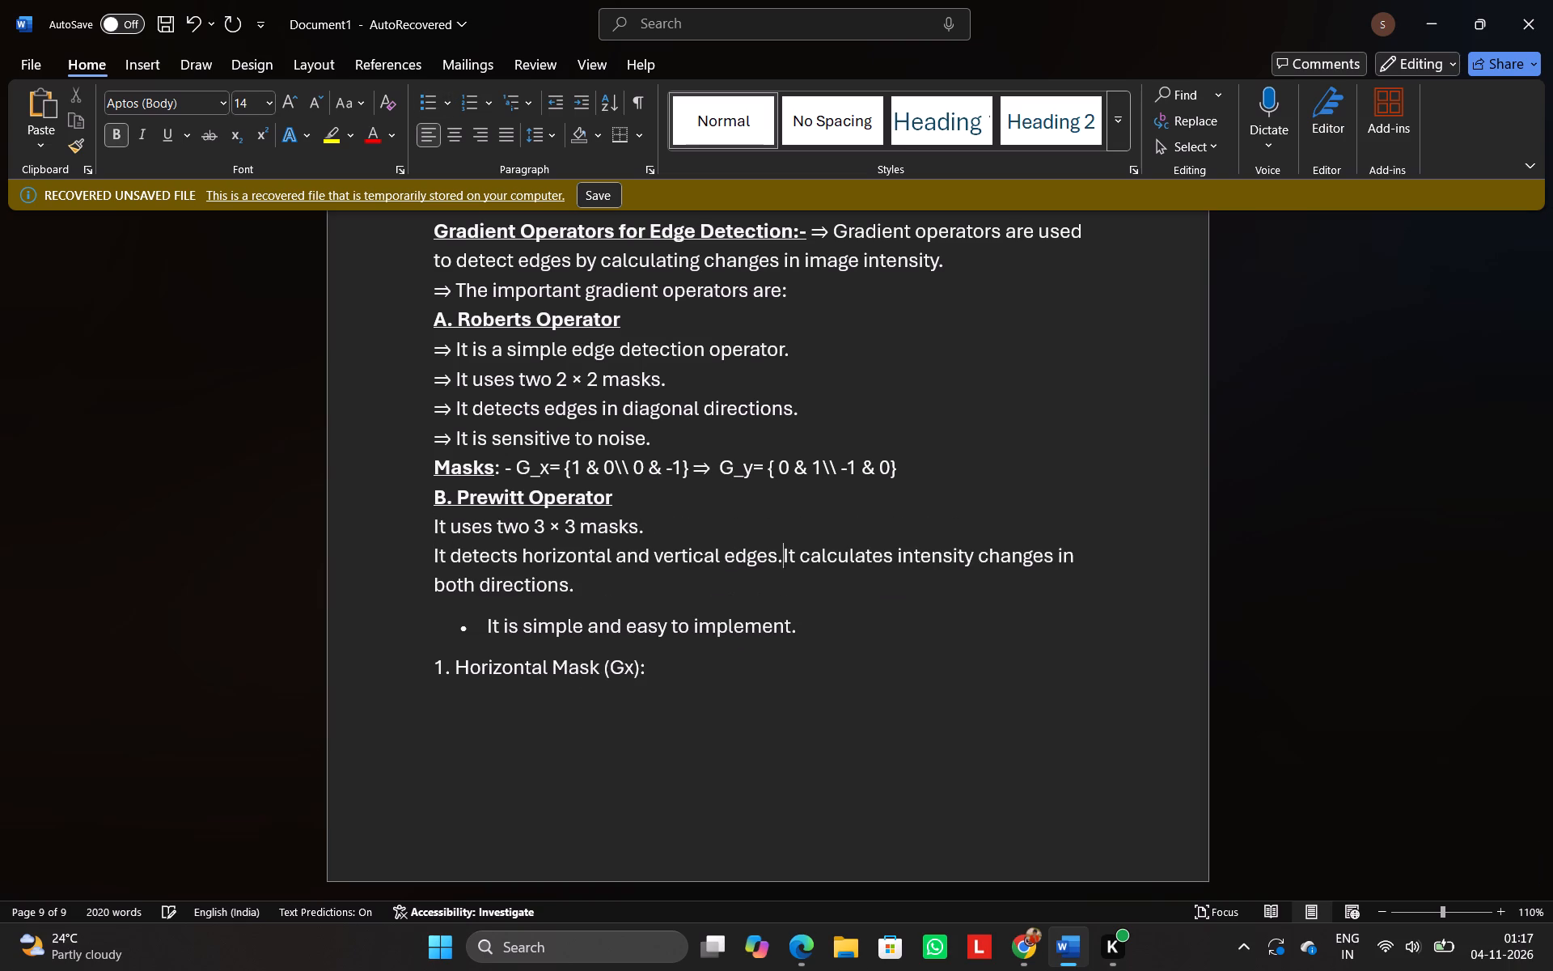
pyautogui.hotkey('shift', 'Return')
pyautogui.press('Down')
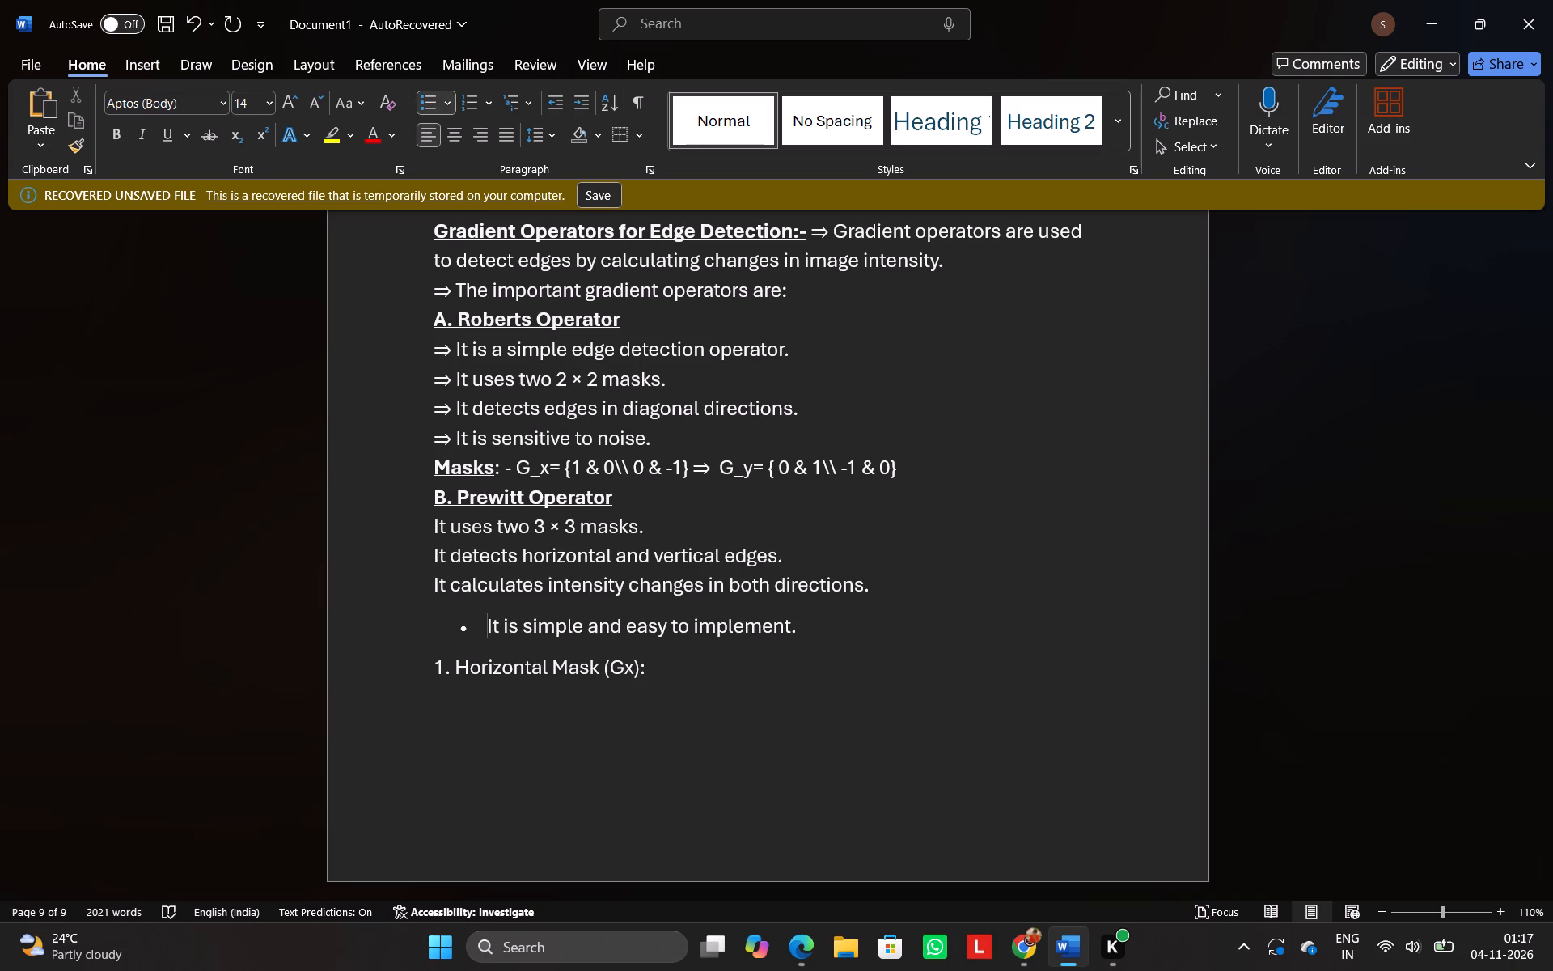
pyautogui.press('BackSpace')
pyautogui.press('BackSpace')
pyautogui.press('BackSpace')
pyautogui.hotkey('shift', 'Return')
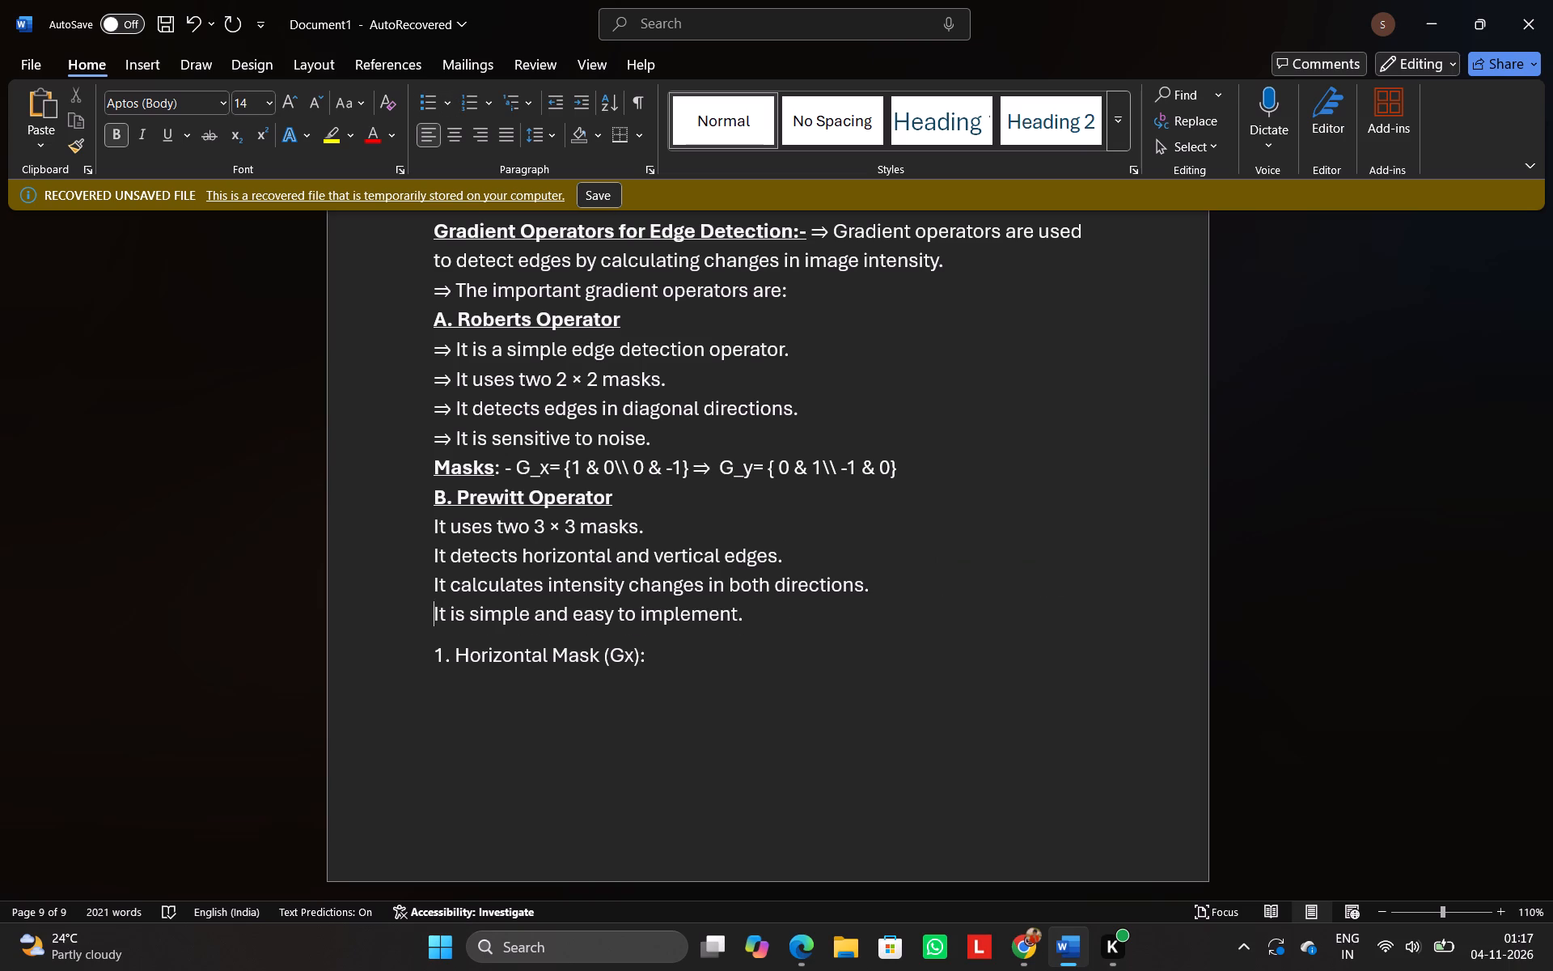
# Change "1. " to "1)" before "Horizontal Mask (Gx):" and replace the paragraph break above it with a line break.
pyautogui.press('Down')
pyautogui.press('Right')
pyautogui.press('Right')
pyautogui.press('Right')
pyautogui.press('BackSpace')
pyautogui.press('BackSpace')
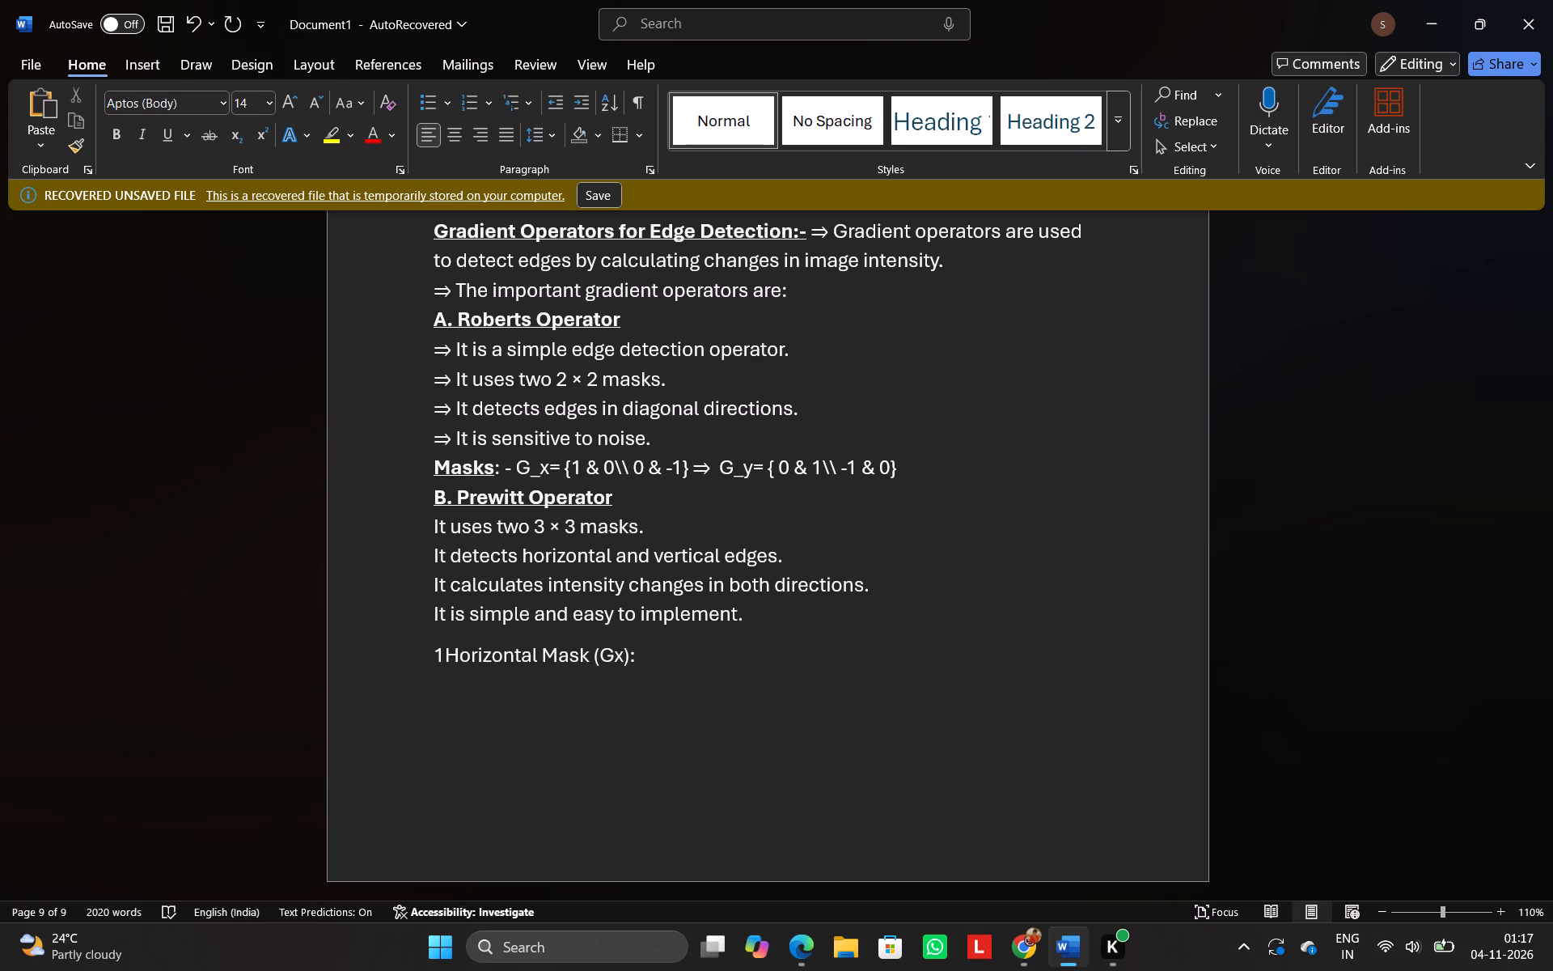
pyautogui.hotkey('shift', ')')
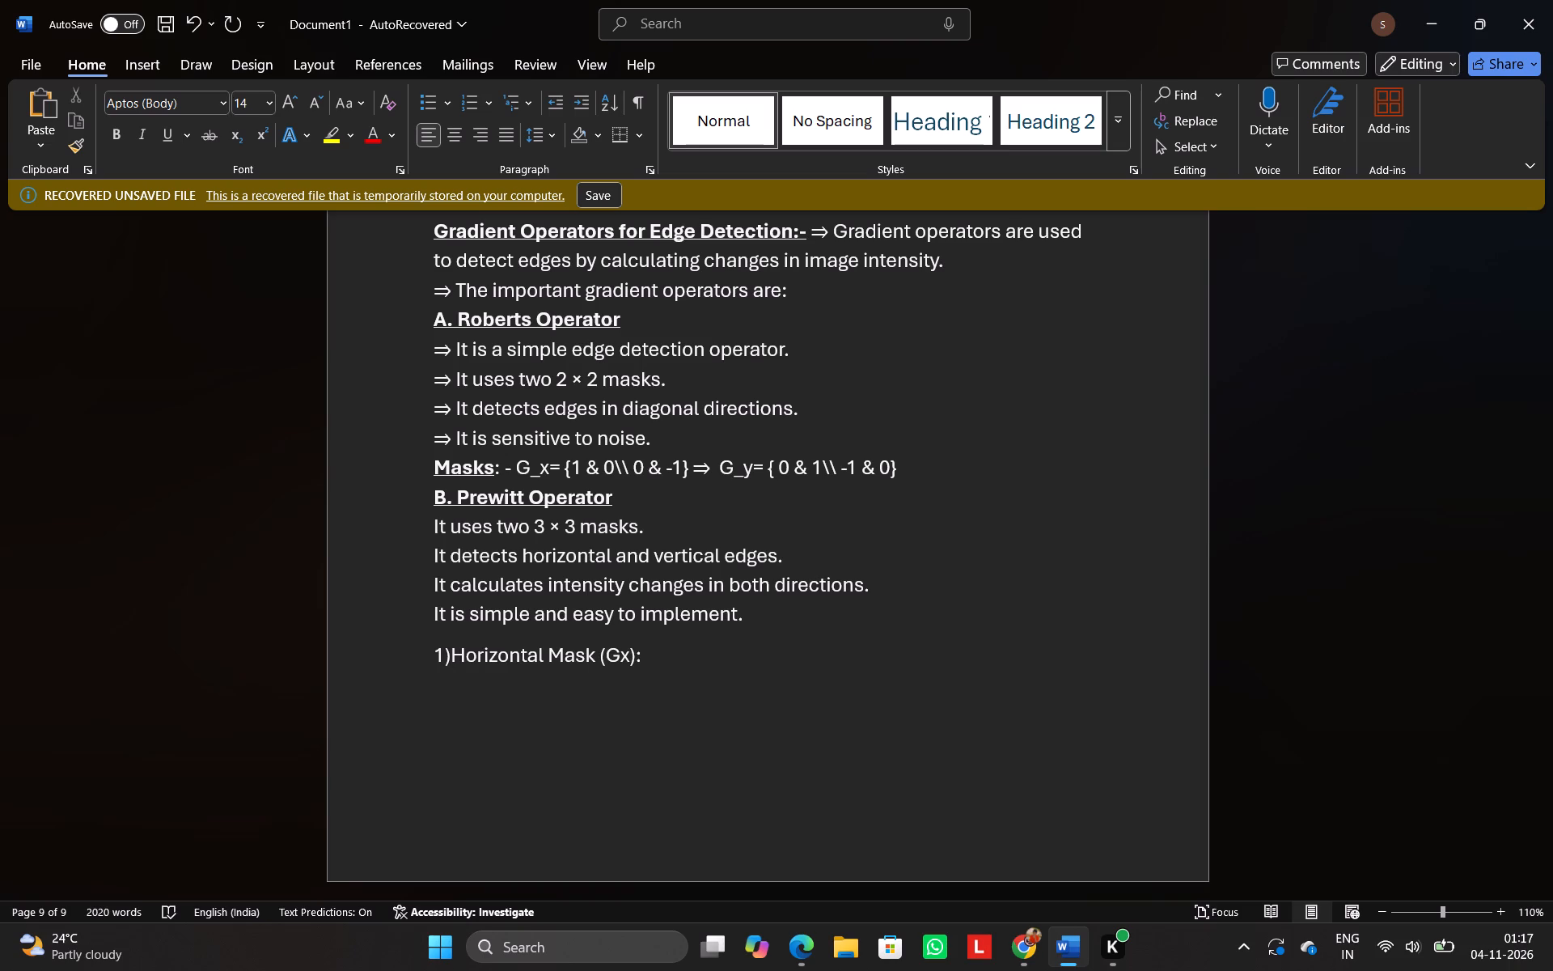
pyautogui.press('Left')
pyautogui.press('Left')
pyautogui.press('BackSpace')
pyautogui.hotkey('shift', 'Return')
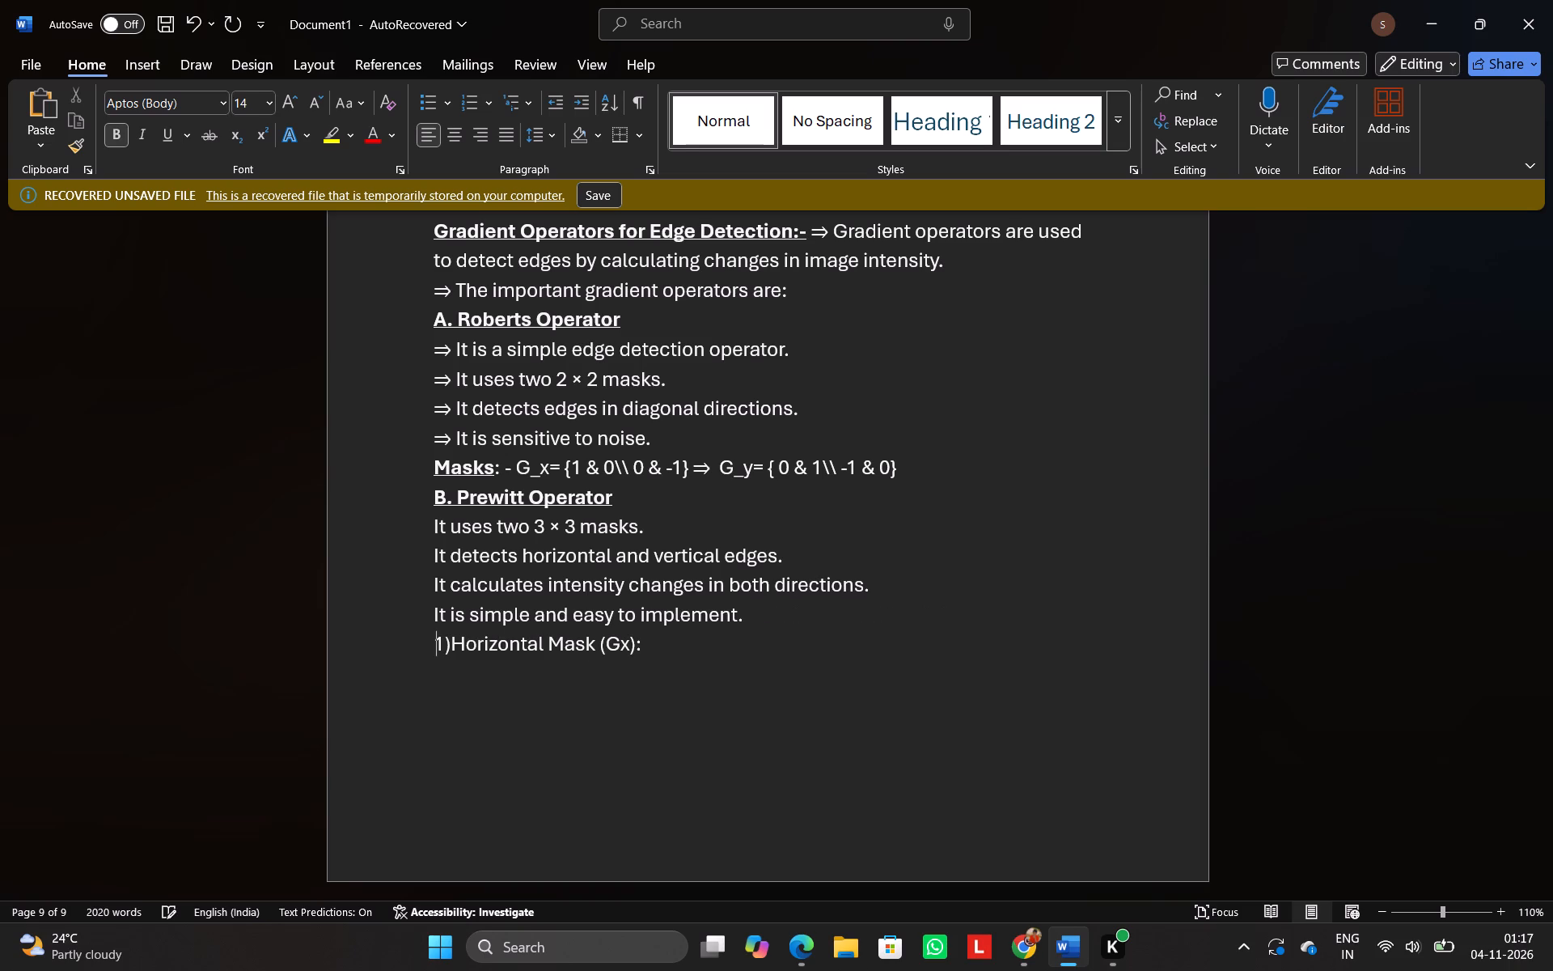
# Join the four Roberts Operator points into two lines, each holding two arrow-marked points.
pyautogui.scroll(-1, 544, 587)
pyautogui.click(432, 383)
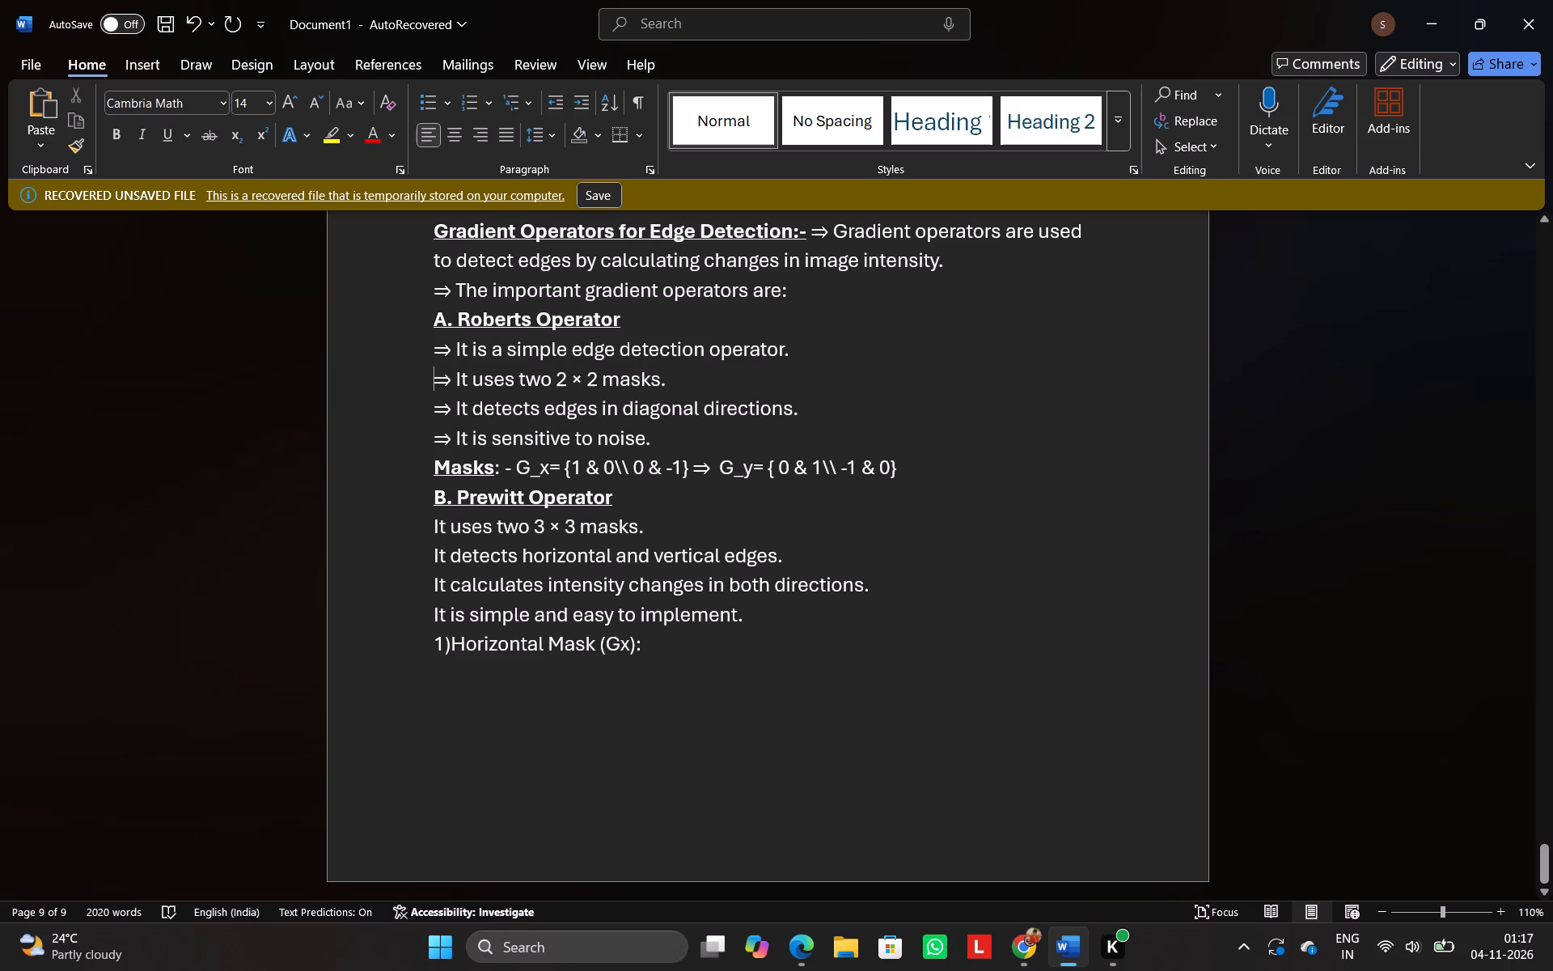
pyautogui.press('BackSpace')
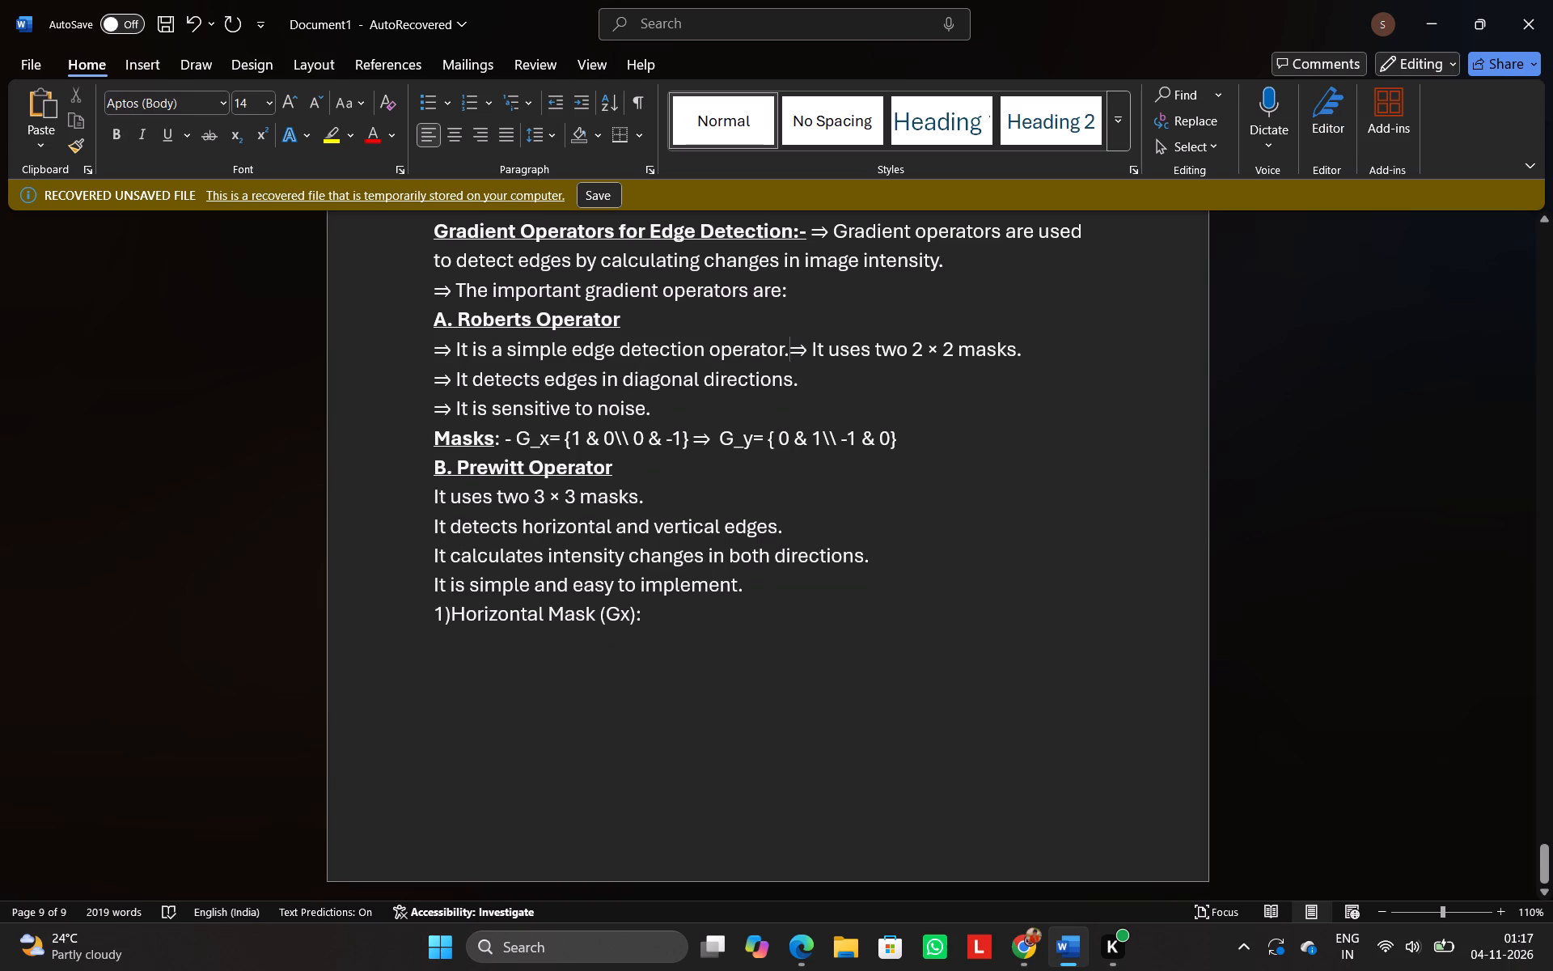
pyautogui.click(434, 407)
pyautogui.press('BackSpace')
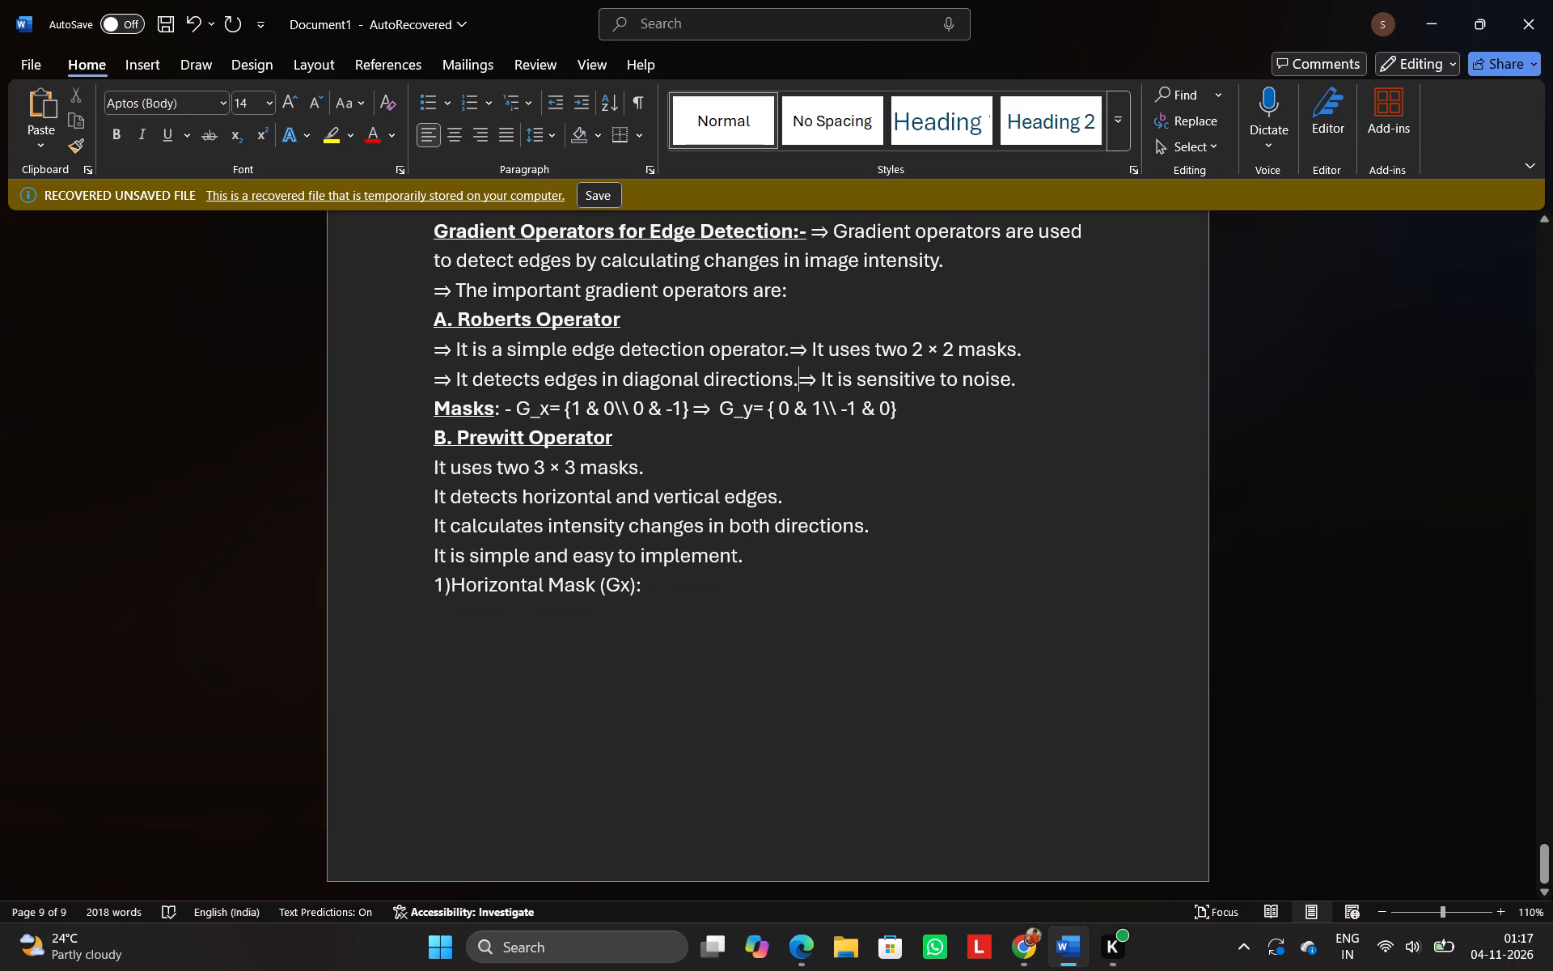
# Append ":-" to the "A. Roberts Operator" and "B. Prewitt Operator" headings.
pyautogui.click(626, 325)
pyautogui.write(':-')
pyautogui.click(630, 435)
pyautogui.write(':-')
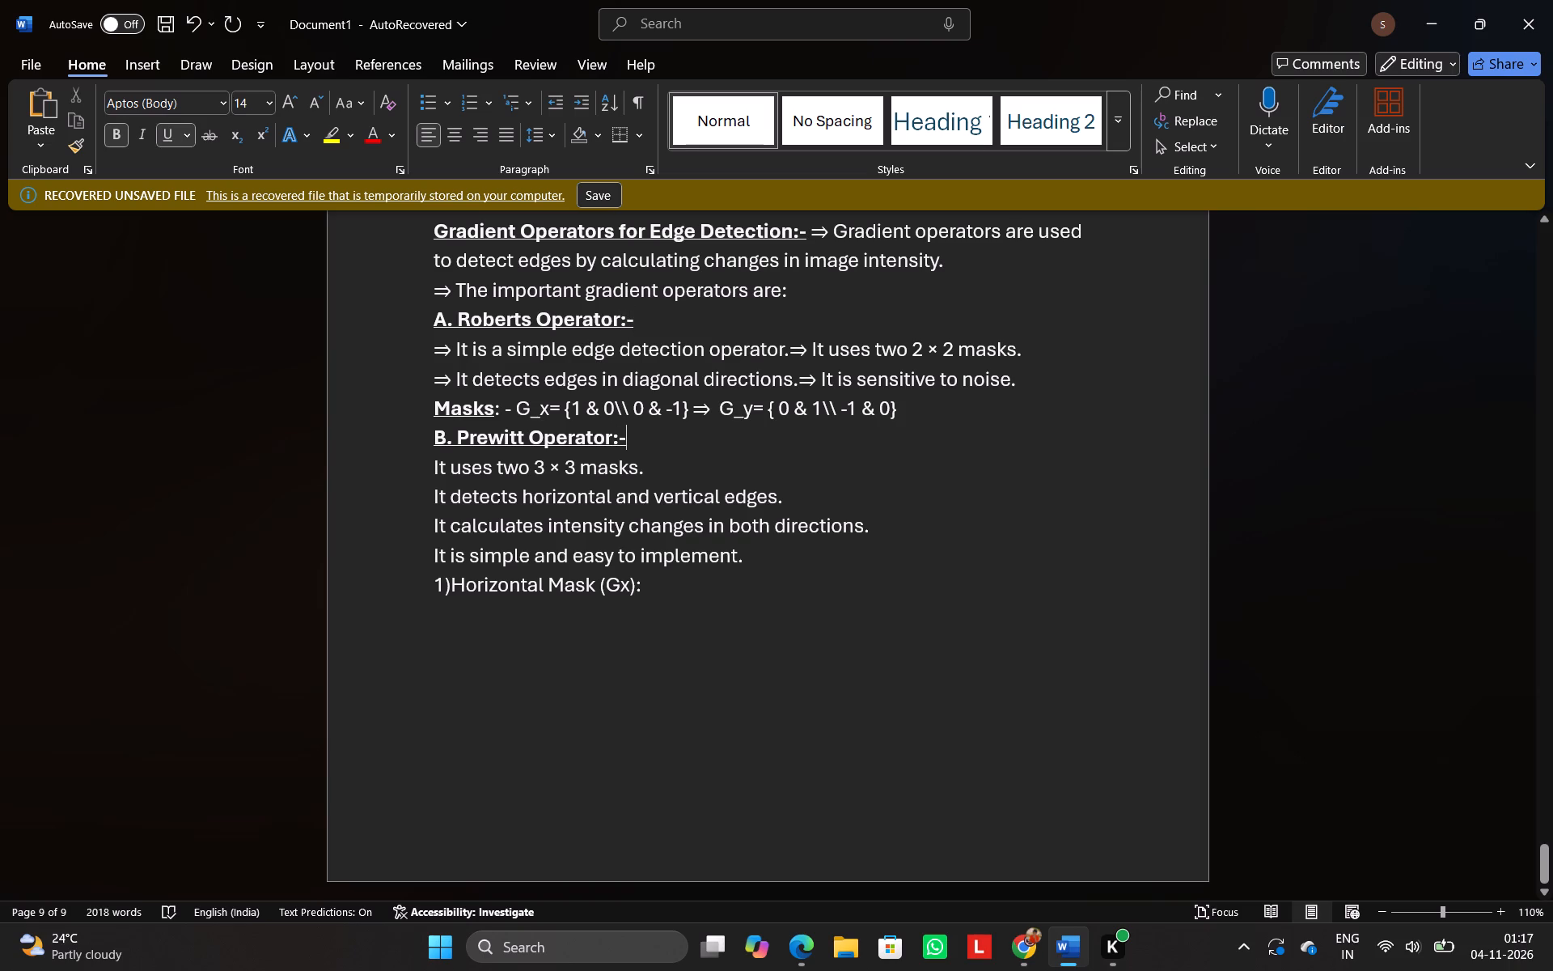
# Copy the ⇒ arrow from the Roberts points and insert it before the first two Prewitt Operator lines.
pyautogui.click(436, 475)
pyautogui.doubleClick(444, 395)
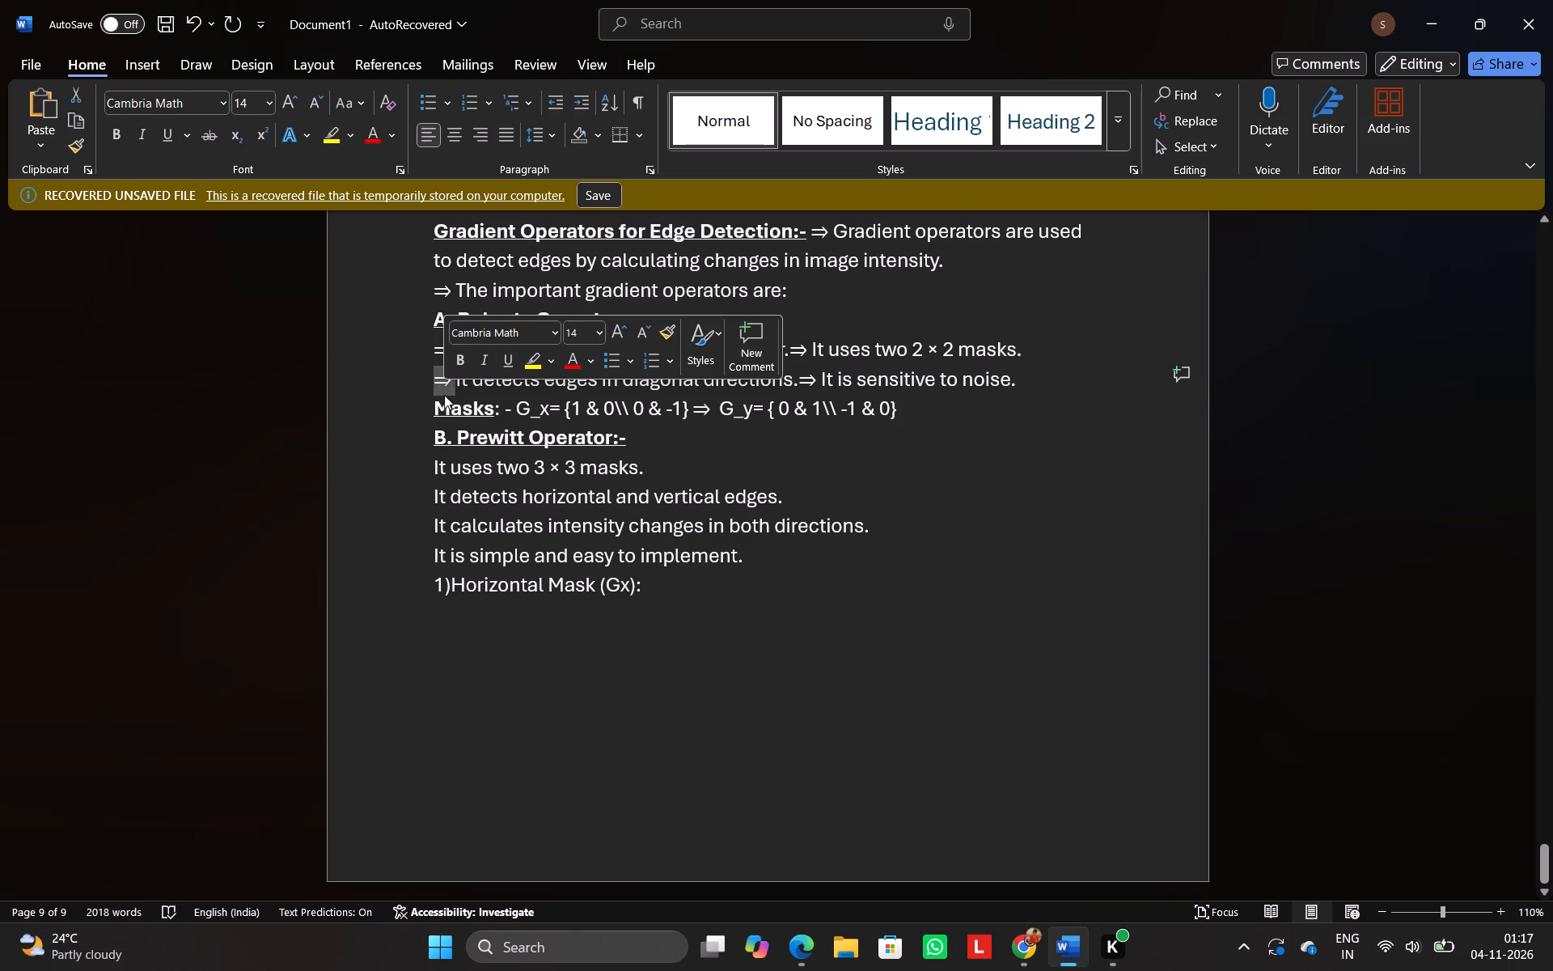
pyautogui.hotkey('ctrl', 'c')
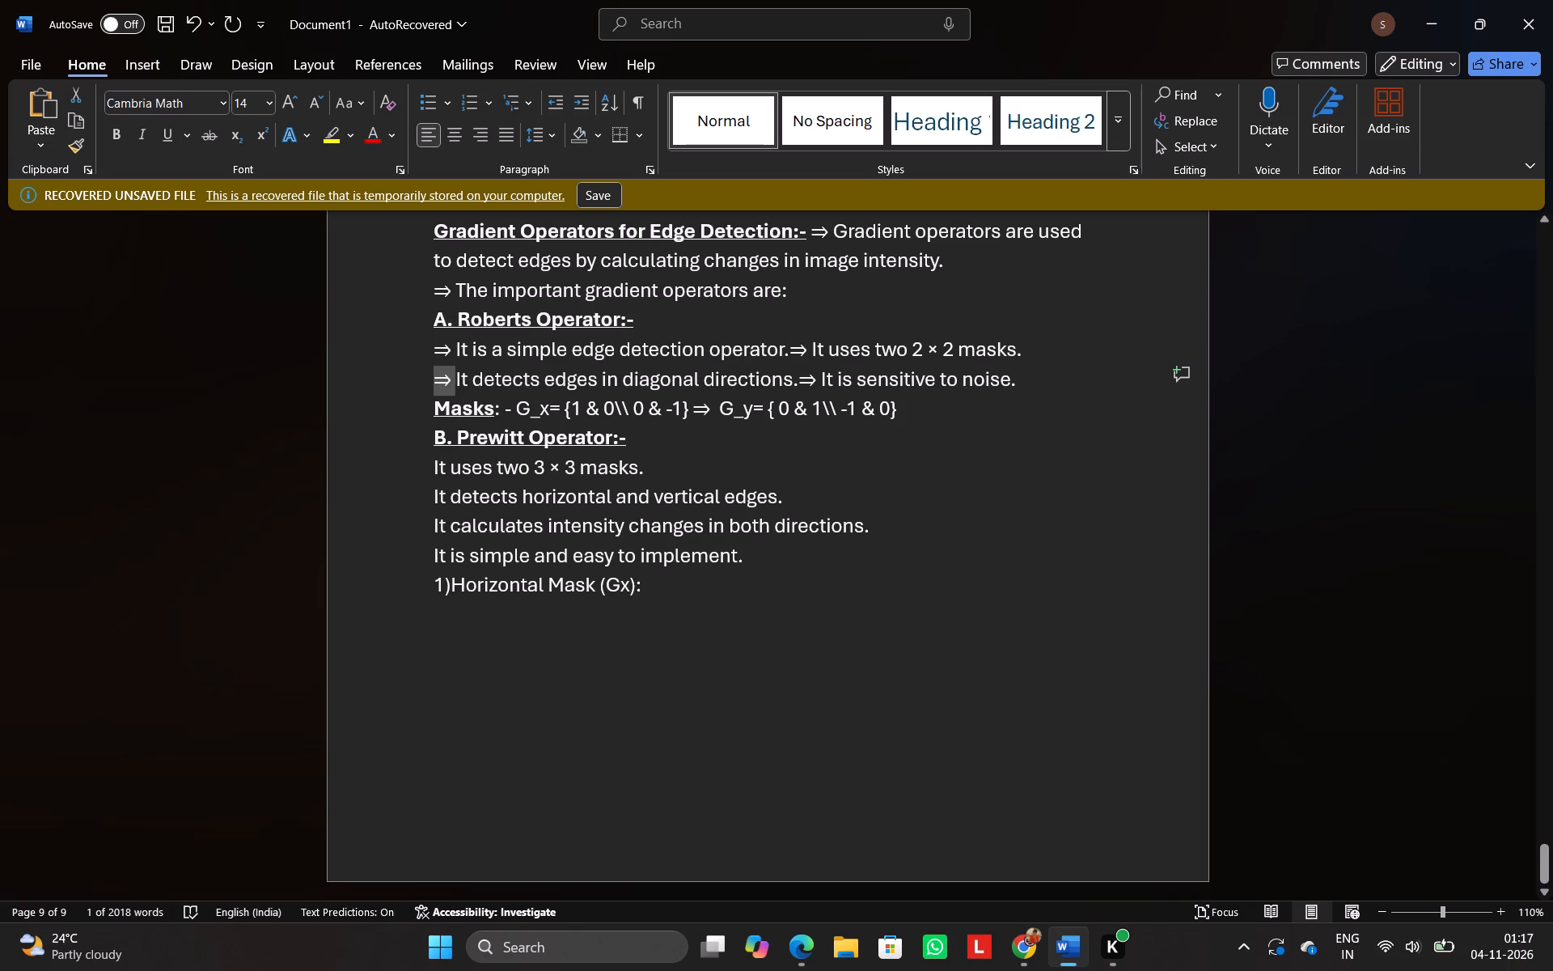
pyautogui.click(435, 464)
pyautogui.hotkey('ctrl', 'v')
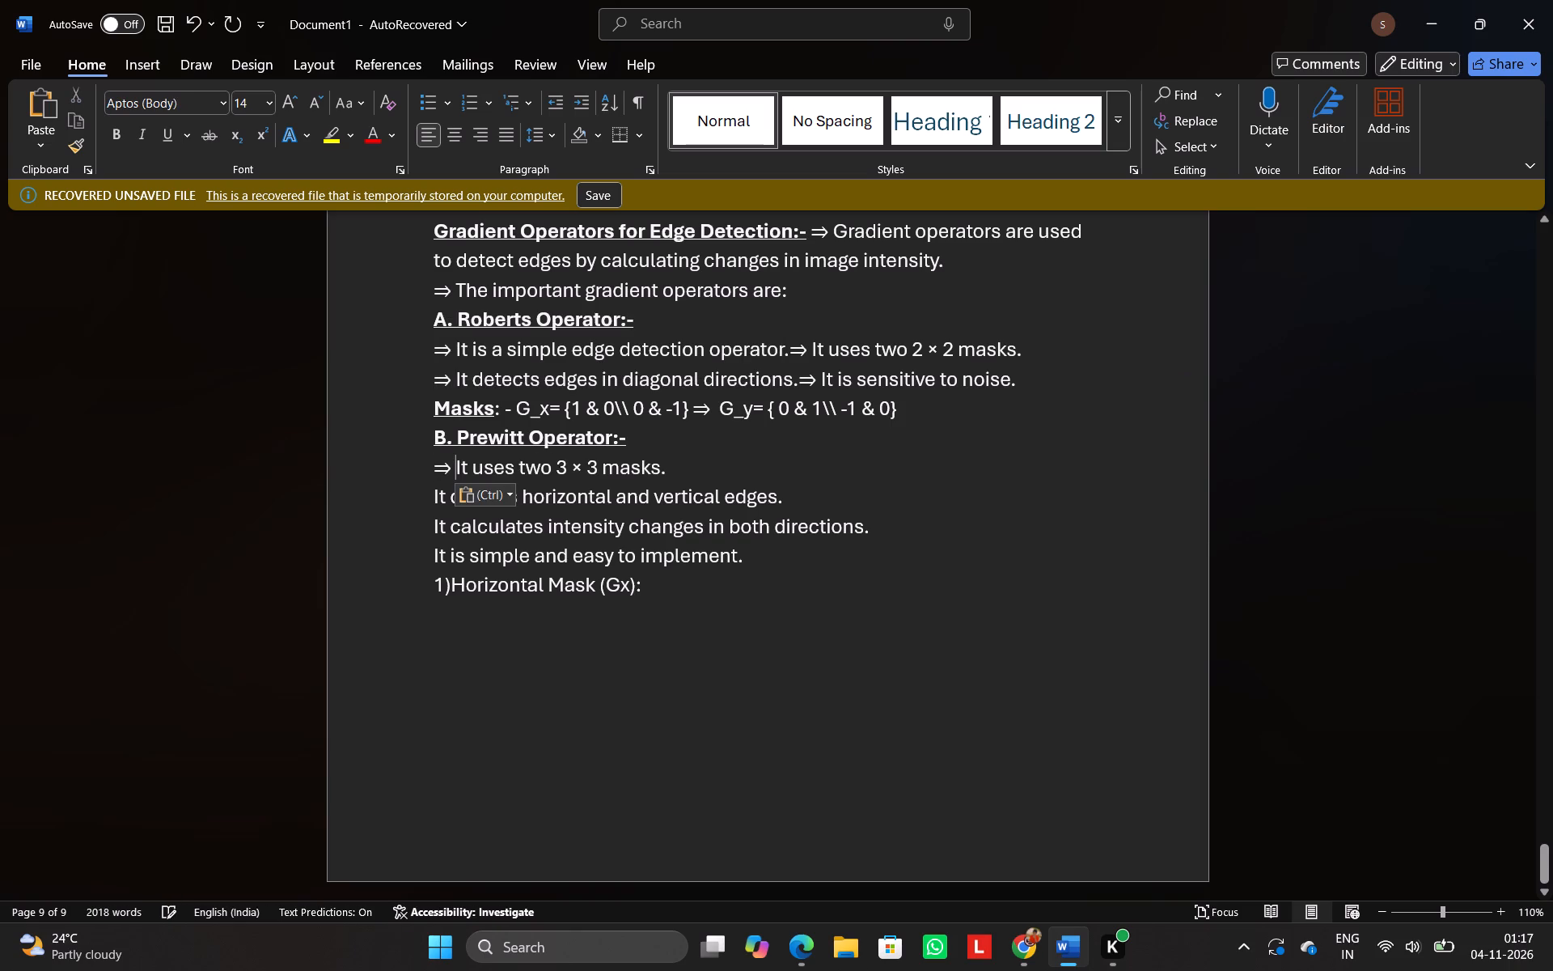
pyautogui.press('Down')
pyautogui.press('Left')
pyautogui.press('Left')
pyautogui.press('Left')
pyautogui.hotkey('ctrl', 'v')
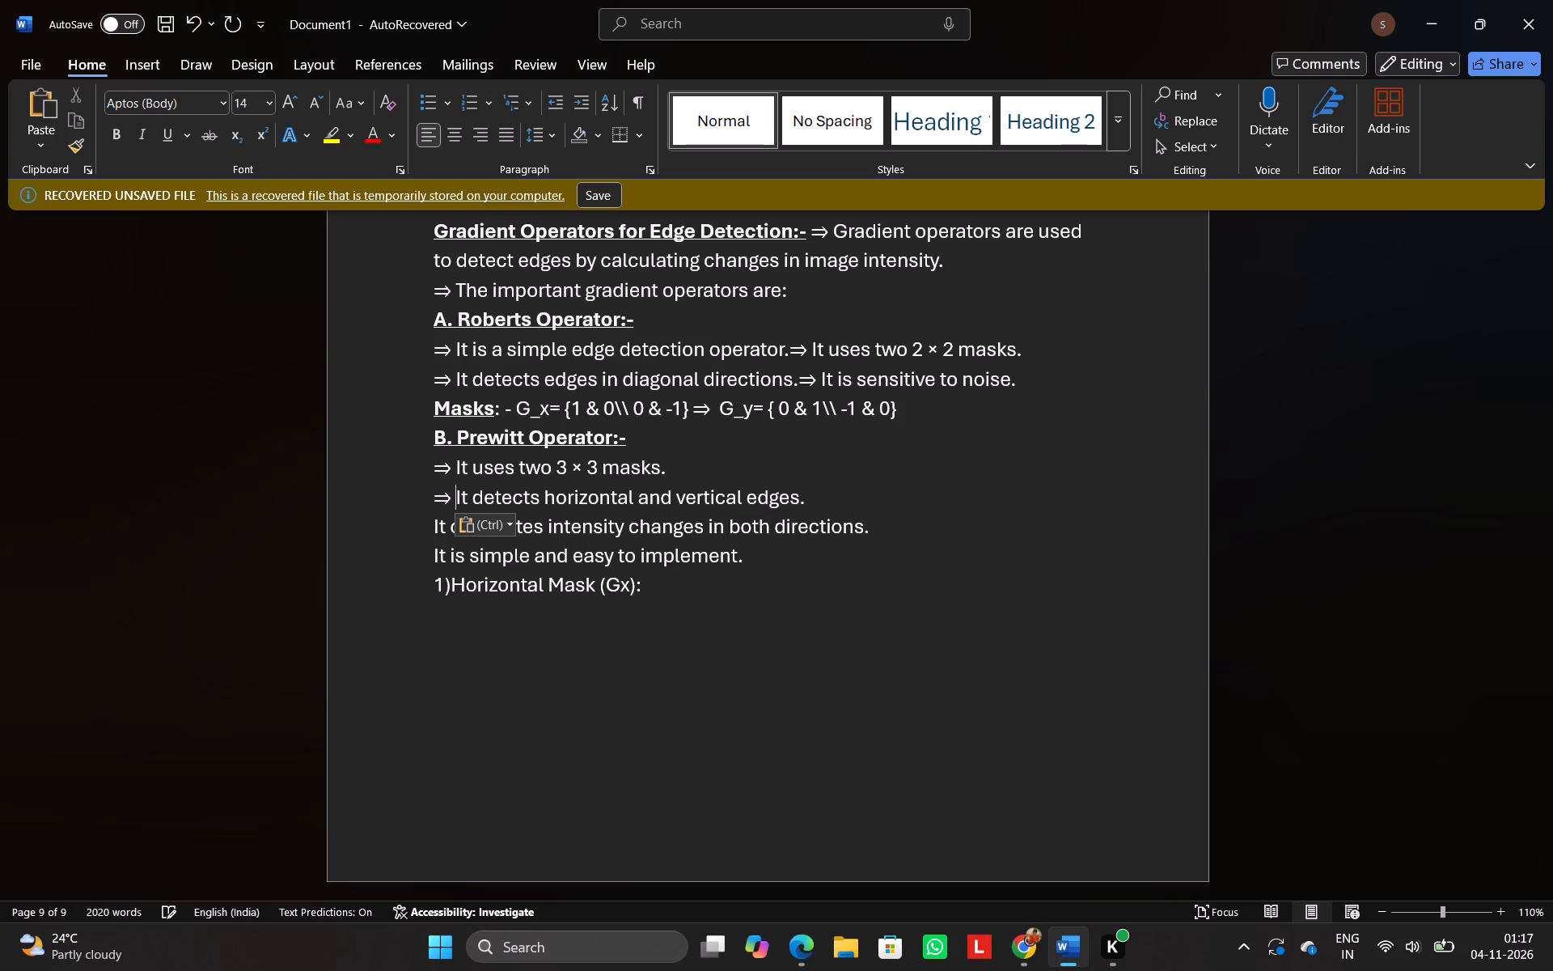
# Insert the copied ⇒ arrow before the "It calculates intensity changes" and "It is simple and easy to implement" lines.
pyautogui.press('Down')
pyautogui.press('Left')
pyautogui.press('Left')
pyautogui.press('Left')
pyautogui.press('Left')
pyautogui.hotkey('ctrl', 'v')
pyautogui.press('Down')
pyautogui.press('Left')
pyautogui.press('Left')
pyautogui.press('Left')
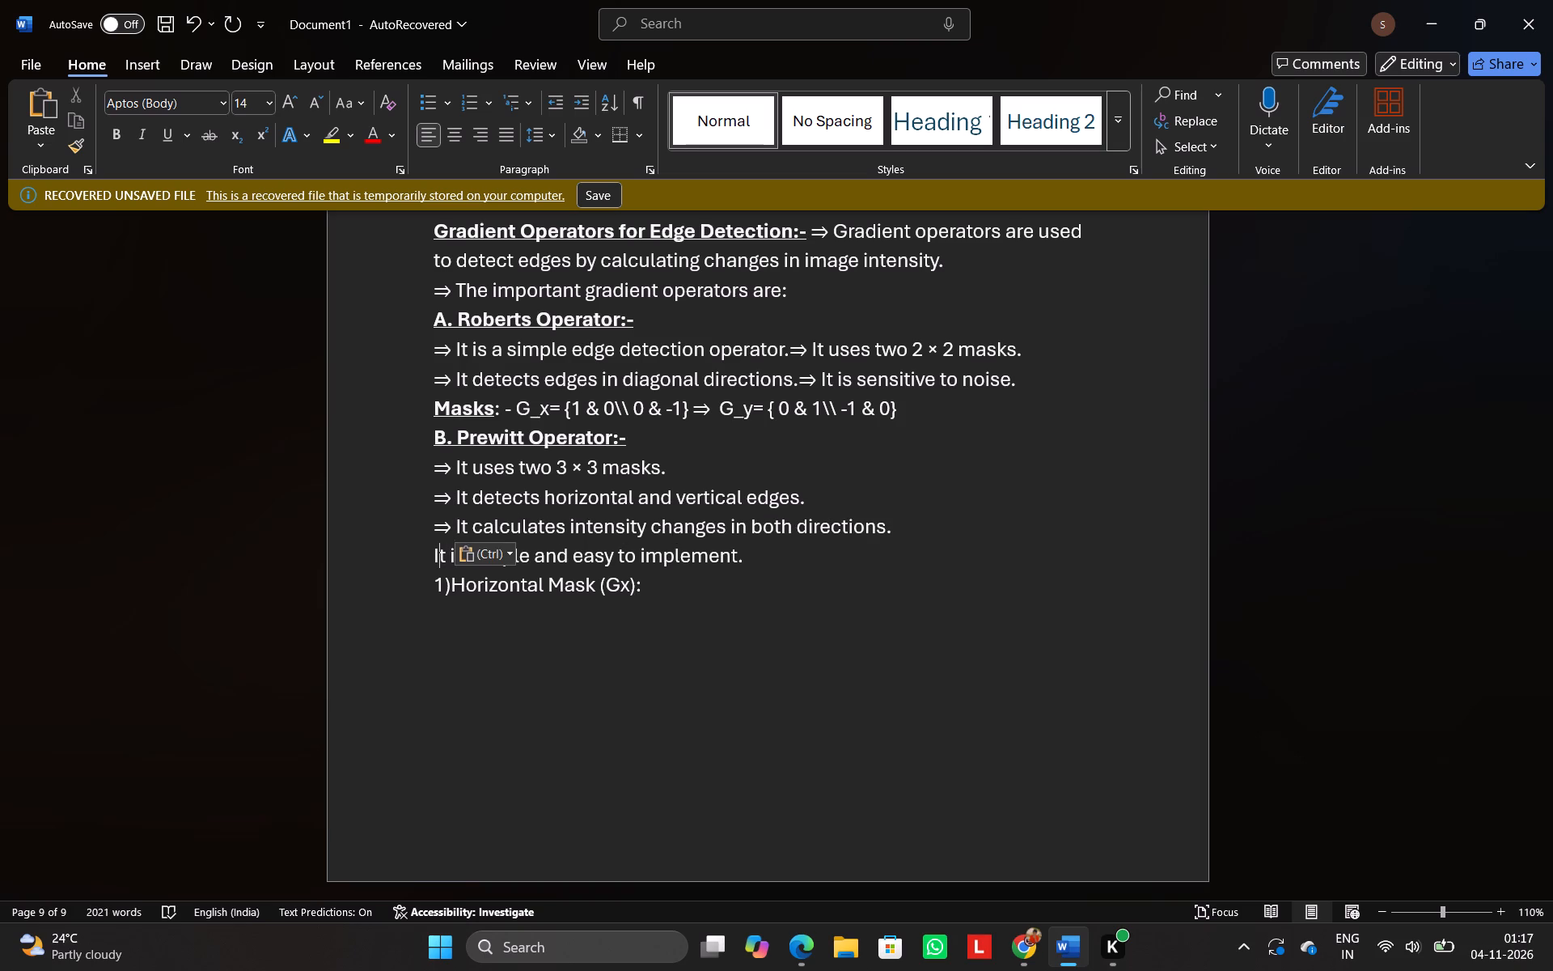
pyautogui.press('Left')
pyautogui.hotkey('ctrl', 'v')
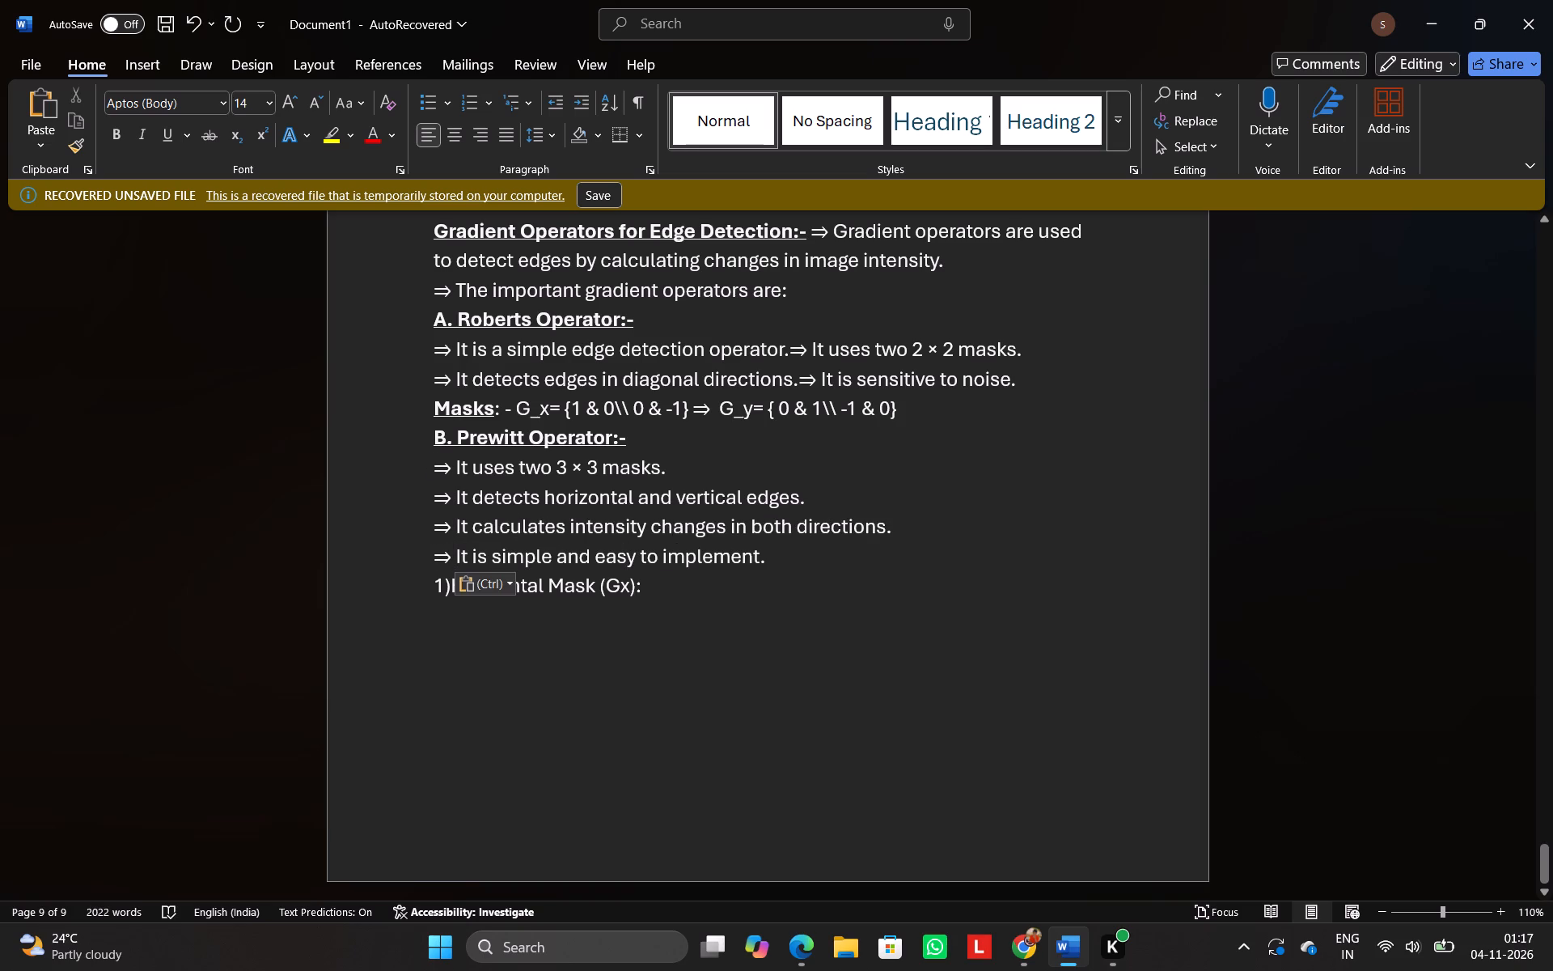
# Join the "It detects horizontal and vertical edges." line onto the "It uses two 3 × 3 masks." line above it.
pyautogui.click(433, 500)
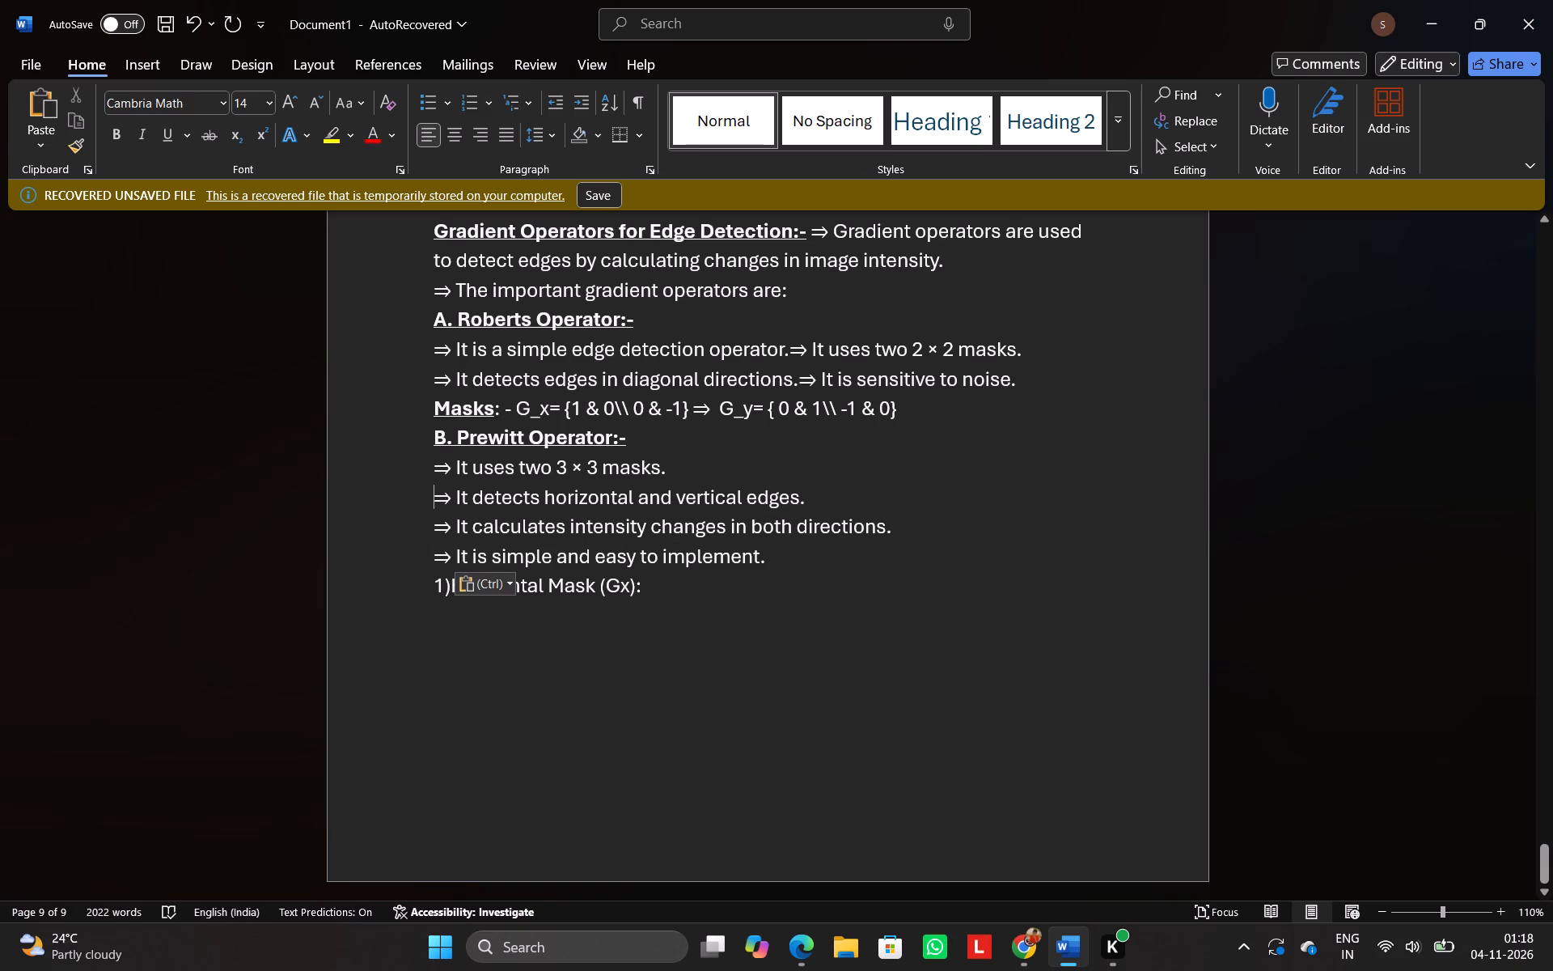
pyautogui.press('BackSpace')
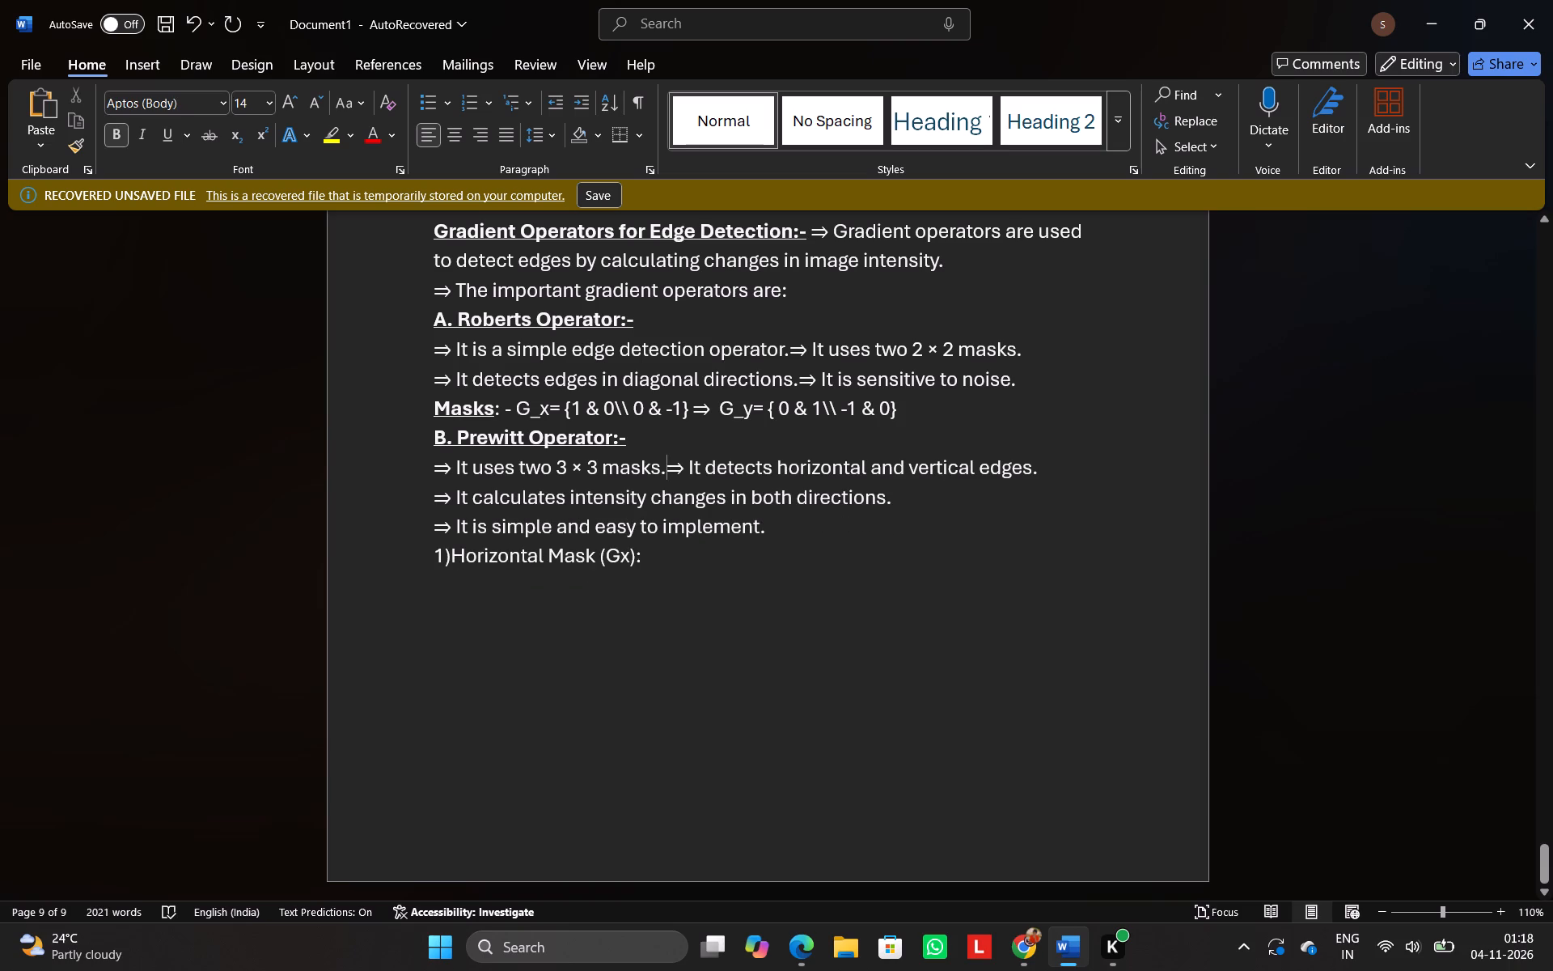
pyautogui.click(432, 526)
pyautogui.click(657, 599)
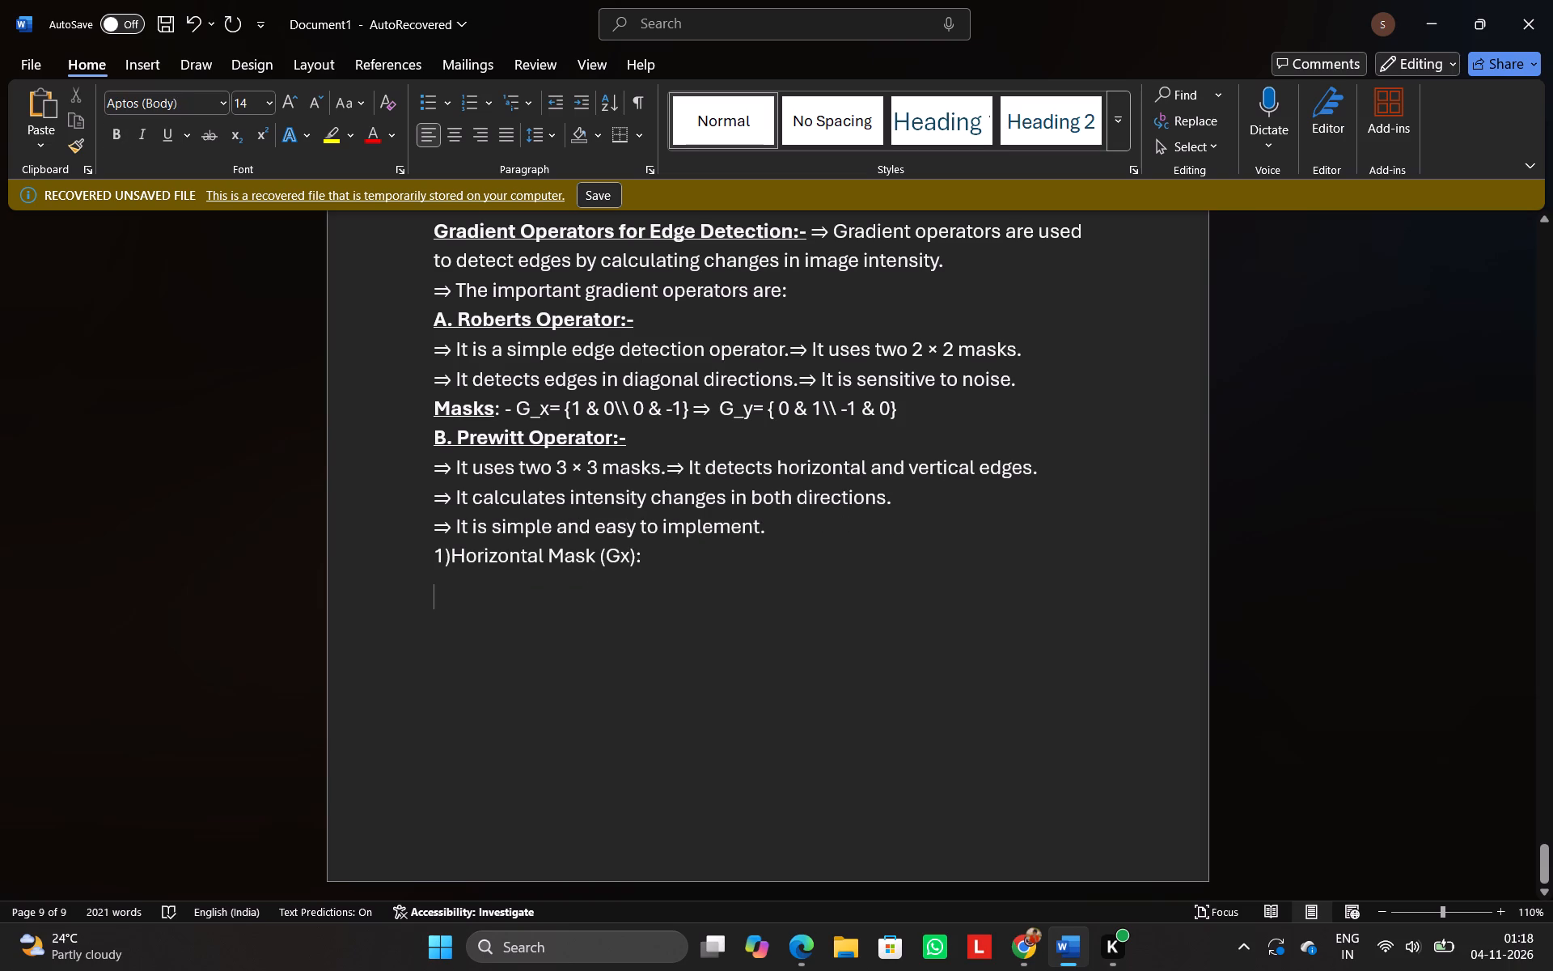
# Remove the empty line below "1)Horizontal Mask (Gx):" and paste the ⇒ arrow after that label.
pyautogui.press('BackSpace')
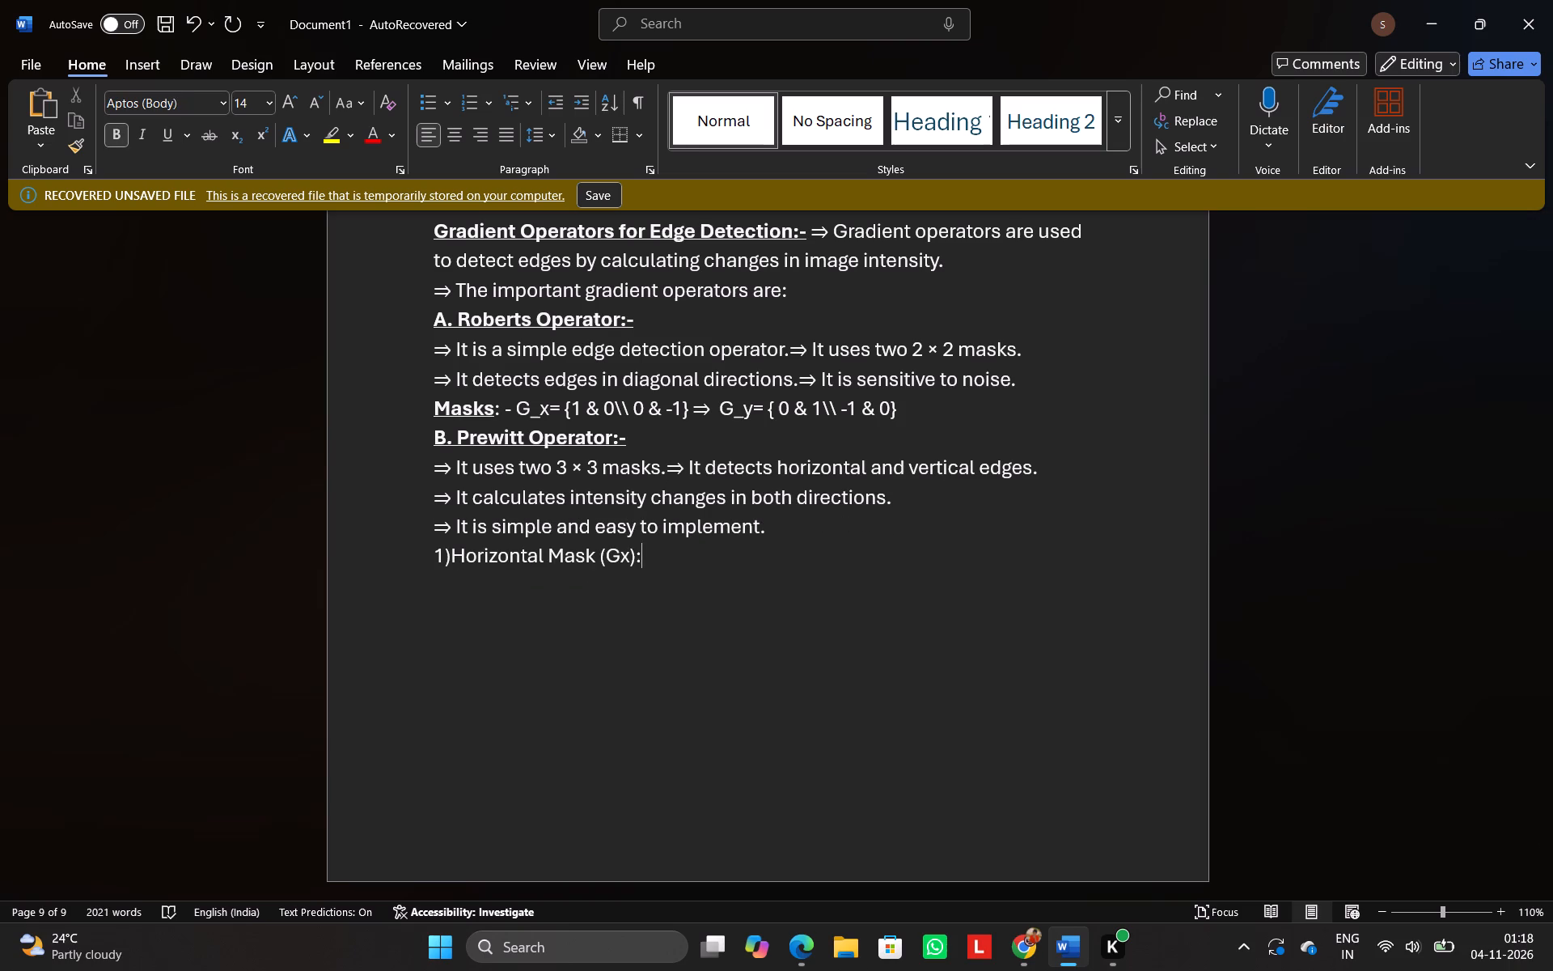
pyautogui.hotkey('ctrl', 'v')
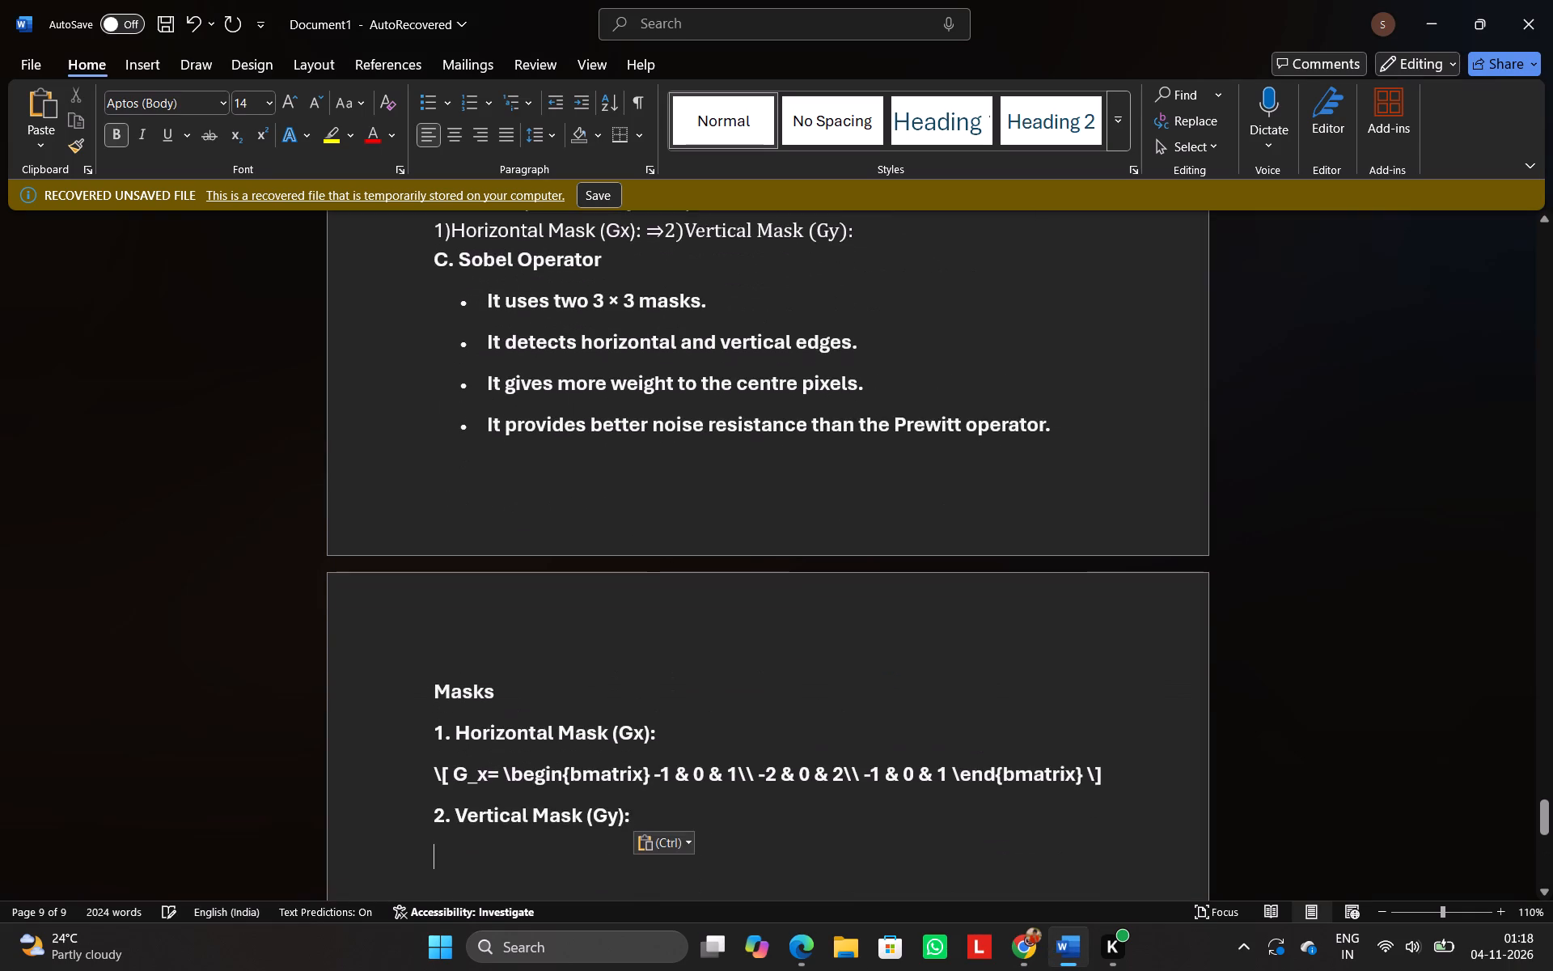
# Underline the "C. Sobel Operator" heading and append ":-" to it.
pyautogui.scroll(1, 739, 588)
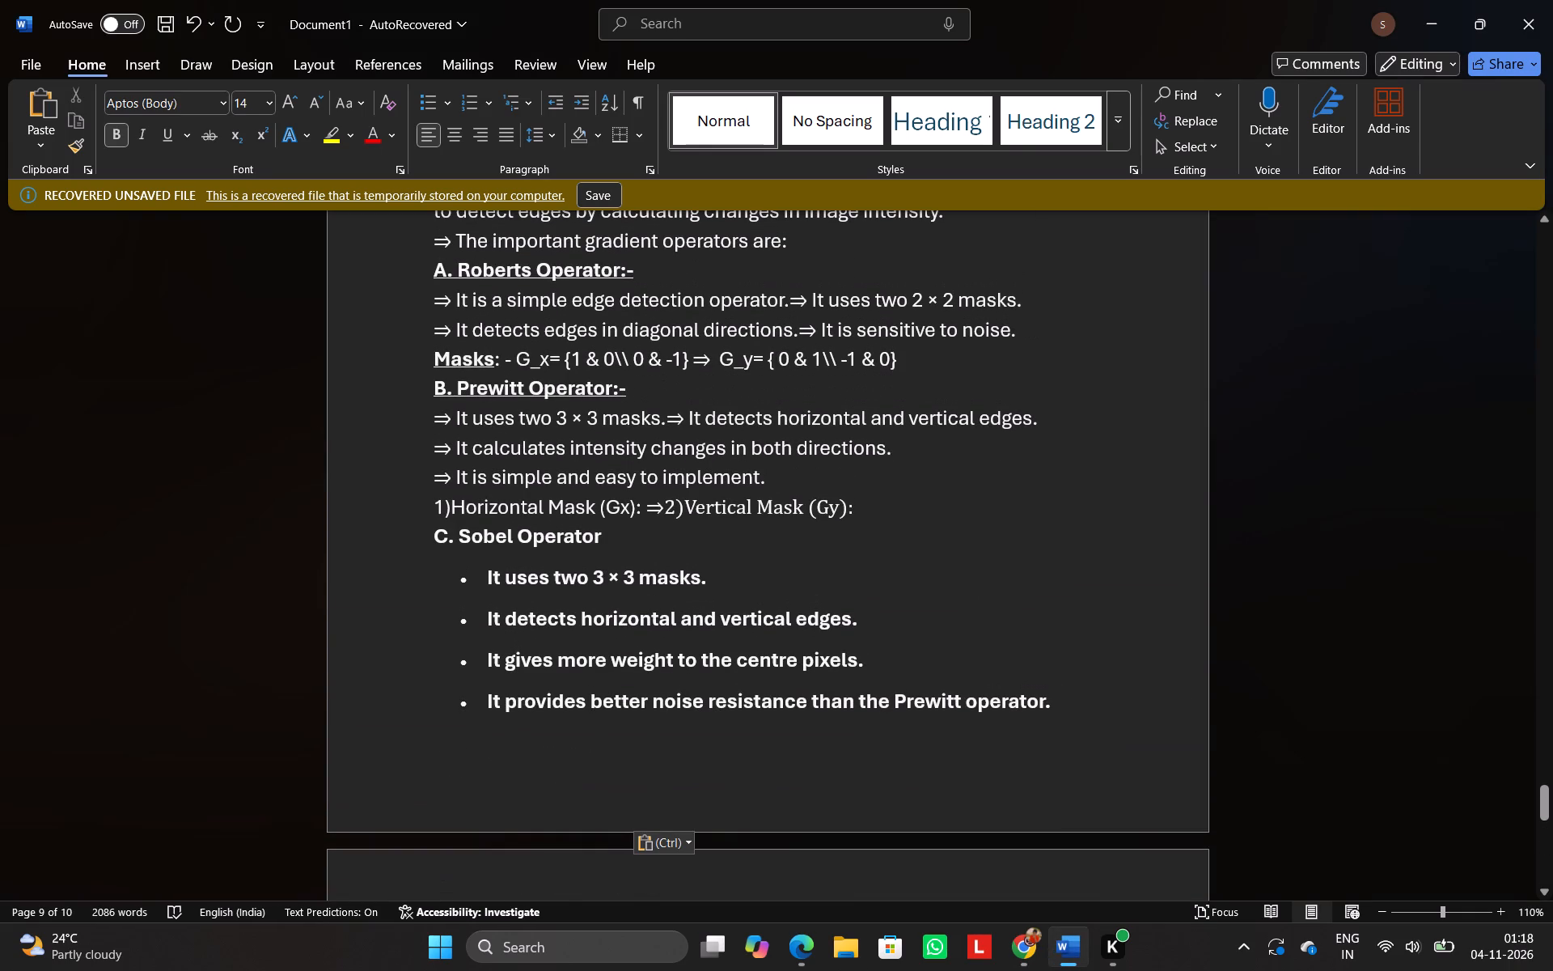
pyautogui.moveTo(429, 538); pyautogui.dragTo(605, 544)
pyautogui.click(666, 516)
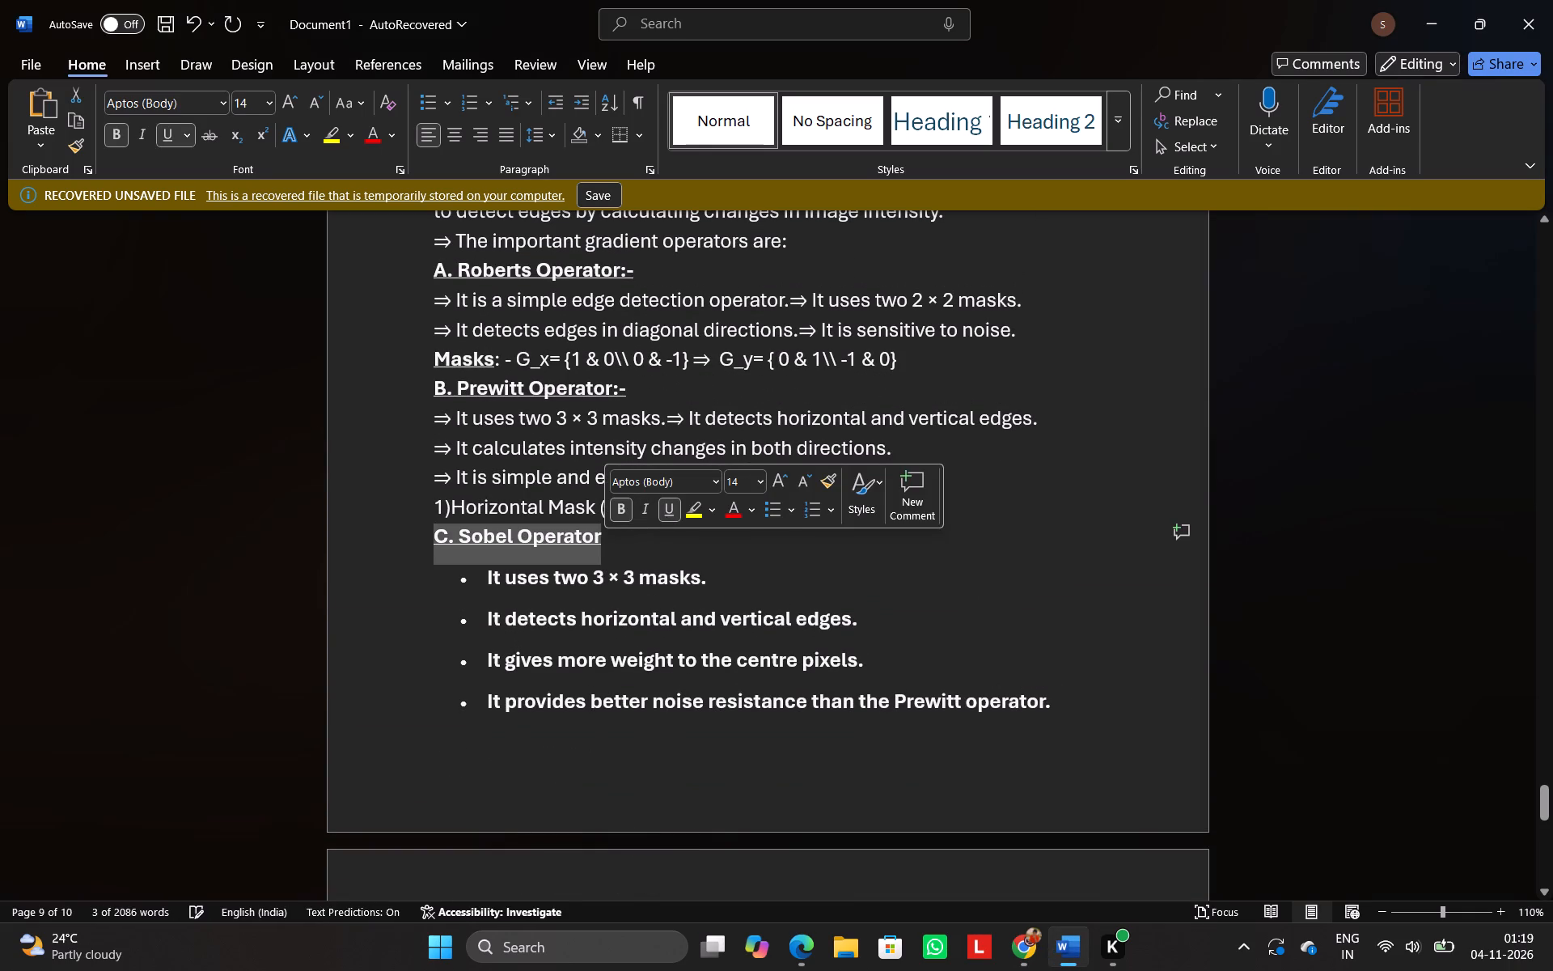
pyautogui.click(647, 539)
pyautogui.write(':-')
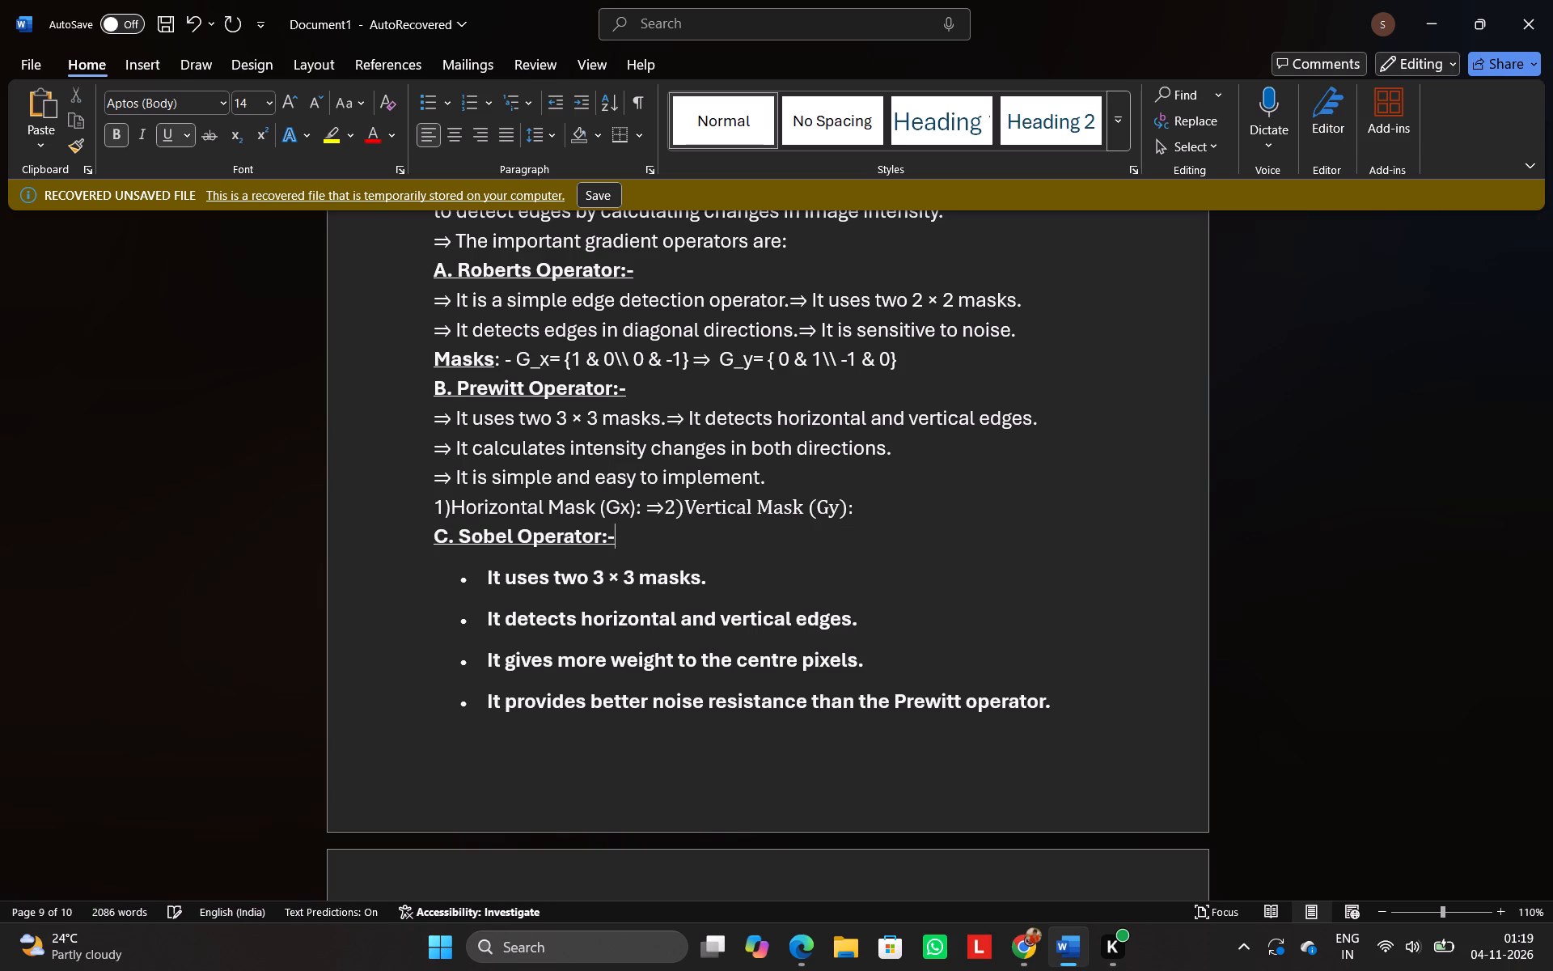
# Remove the bold formatting from the text of the four Sobel Operator bullet points.
pyautogui.moveTo(451, 562); pyautogui.dragTo(1014, 727)
pyautogui.click(1014, 727)
pyautogui.click(1036, 728)
pyautogui.moveTo(1036, 728); pyautogui.dragTo(462, 568)
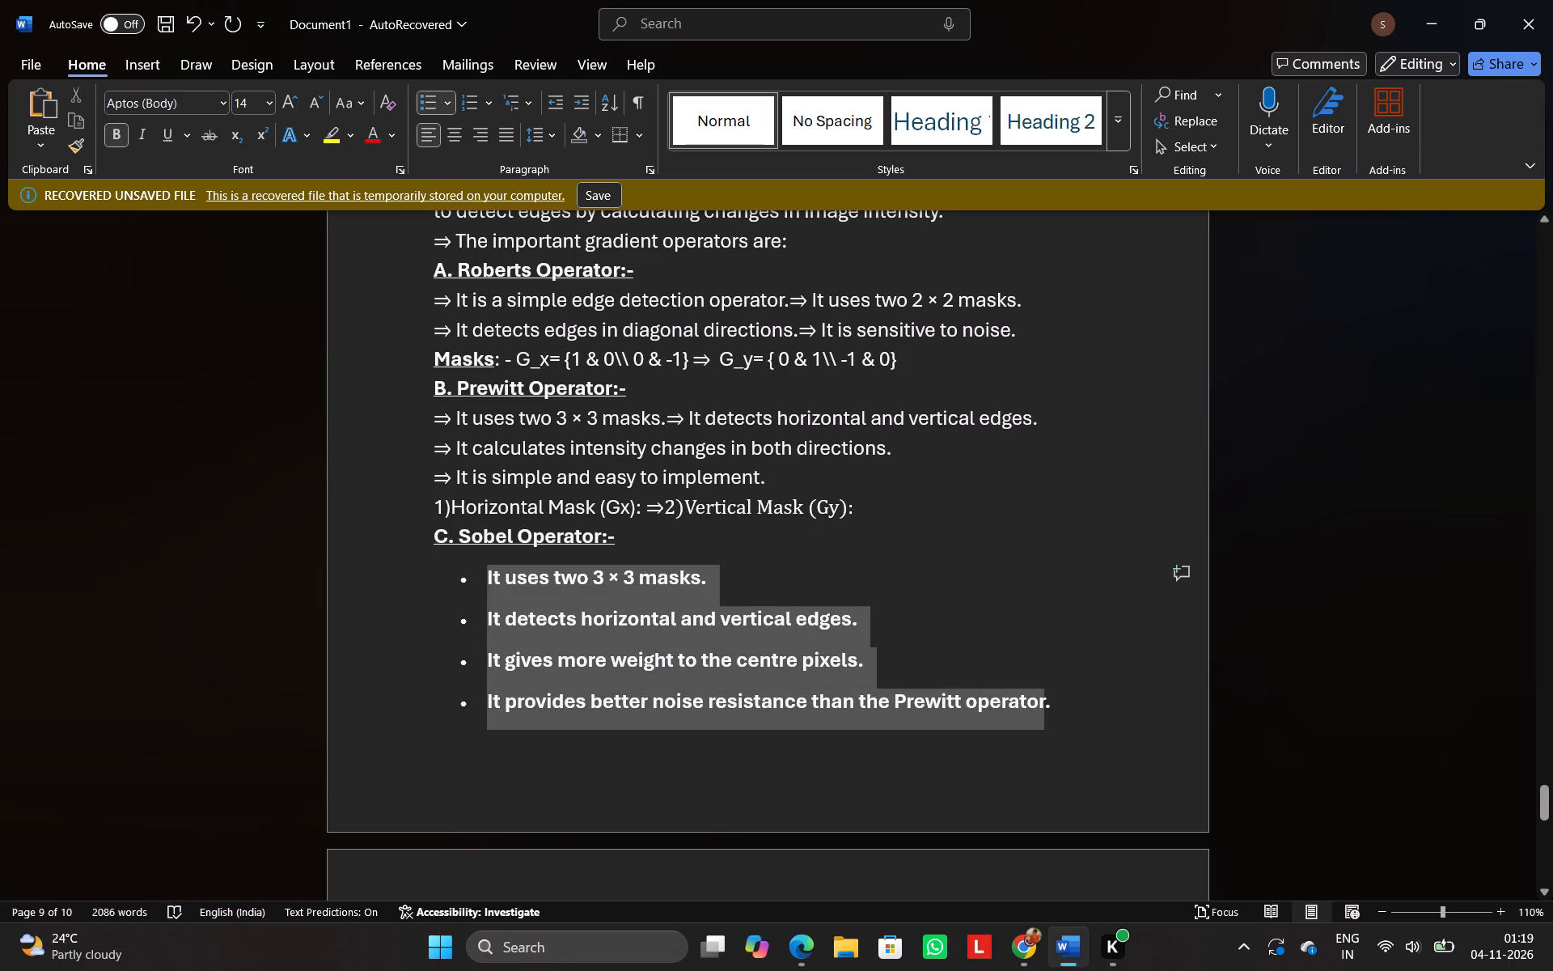
pyautogui.moveTo(462, 568); pyautogui.dragTo(462, 567)
pyautogui.click(477, 538)
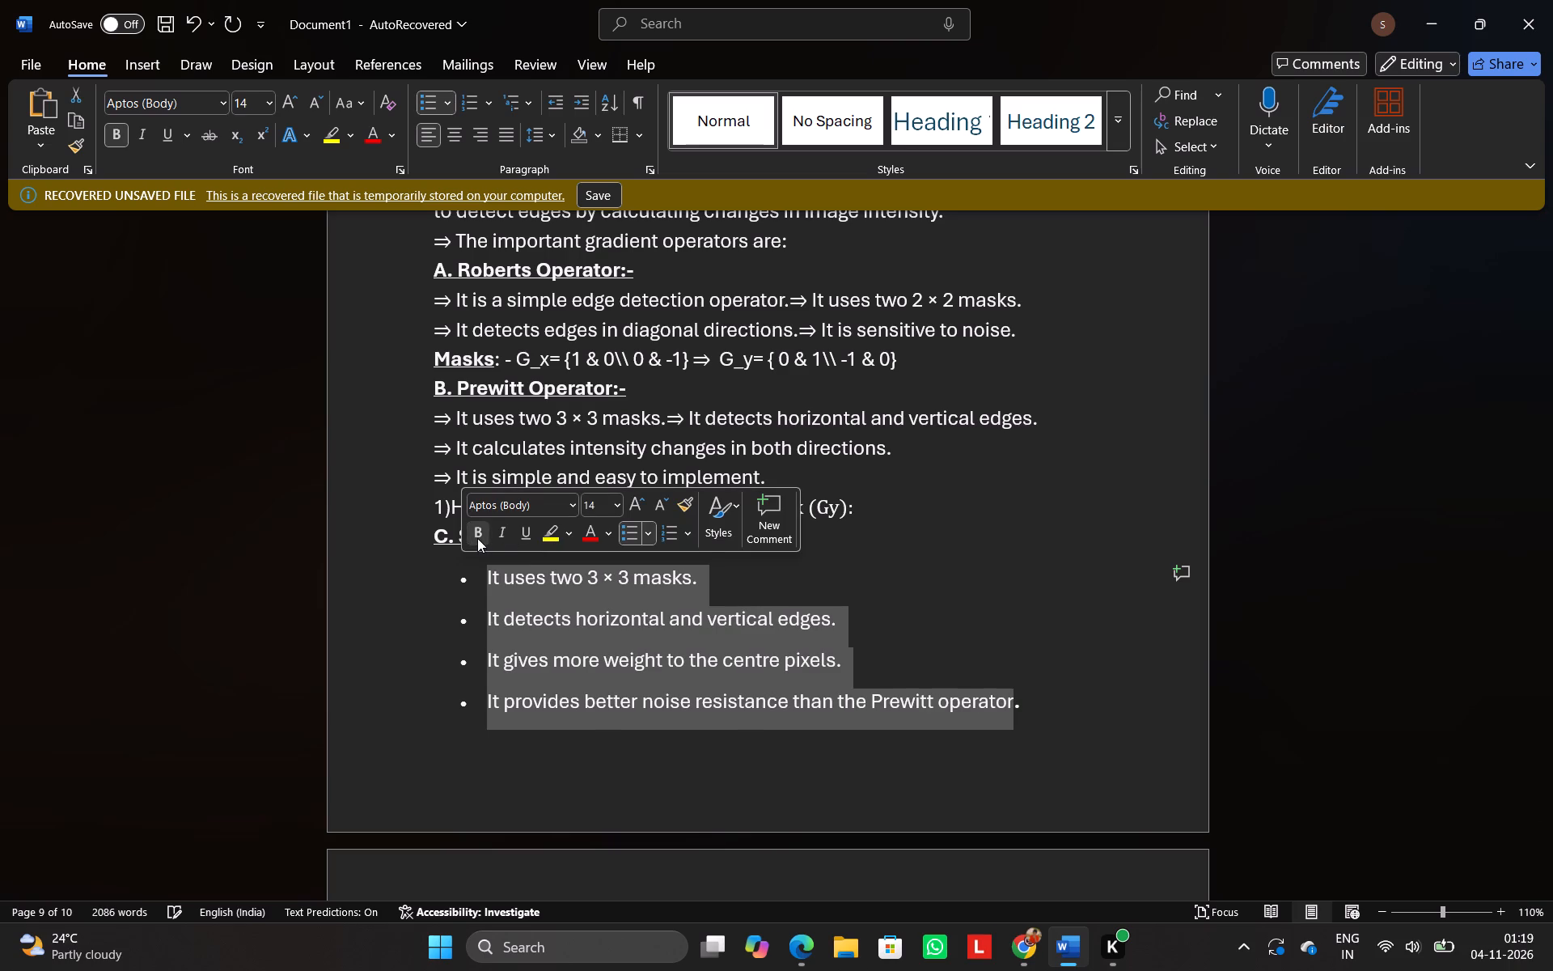
# Turn the first two Sobel Operator bullets into plain, unindented lines directly below the heading using line breaks.
pyautogui.click(456, 587)
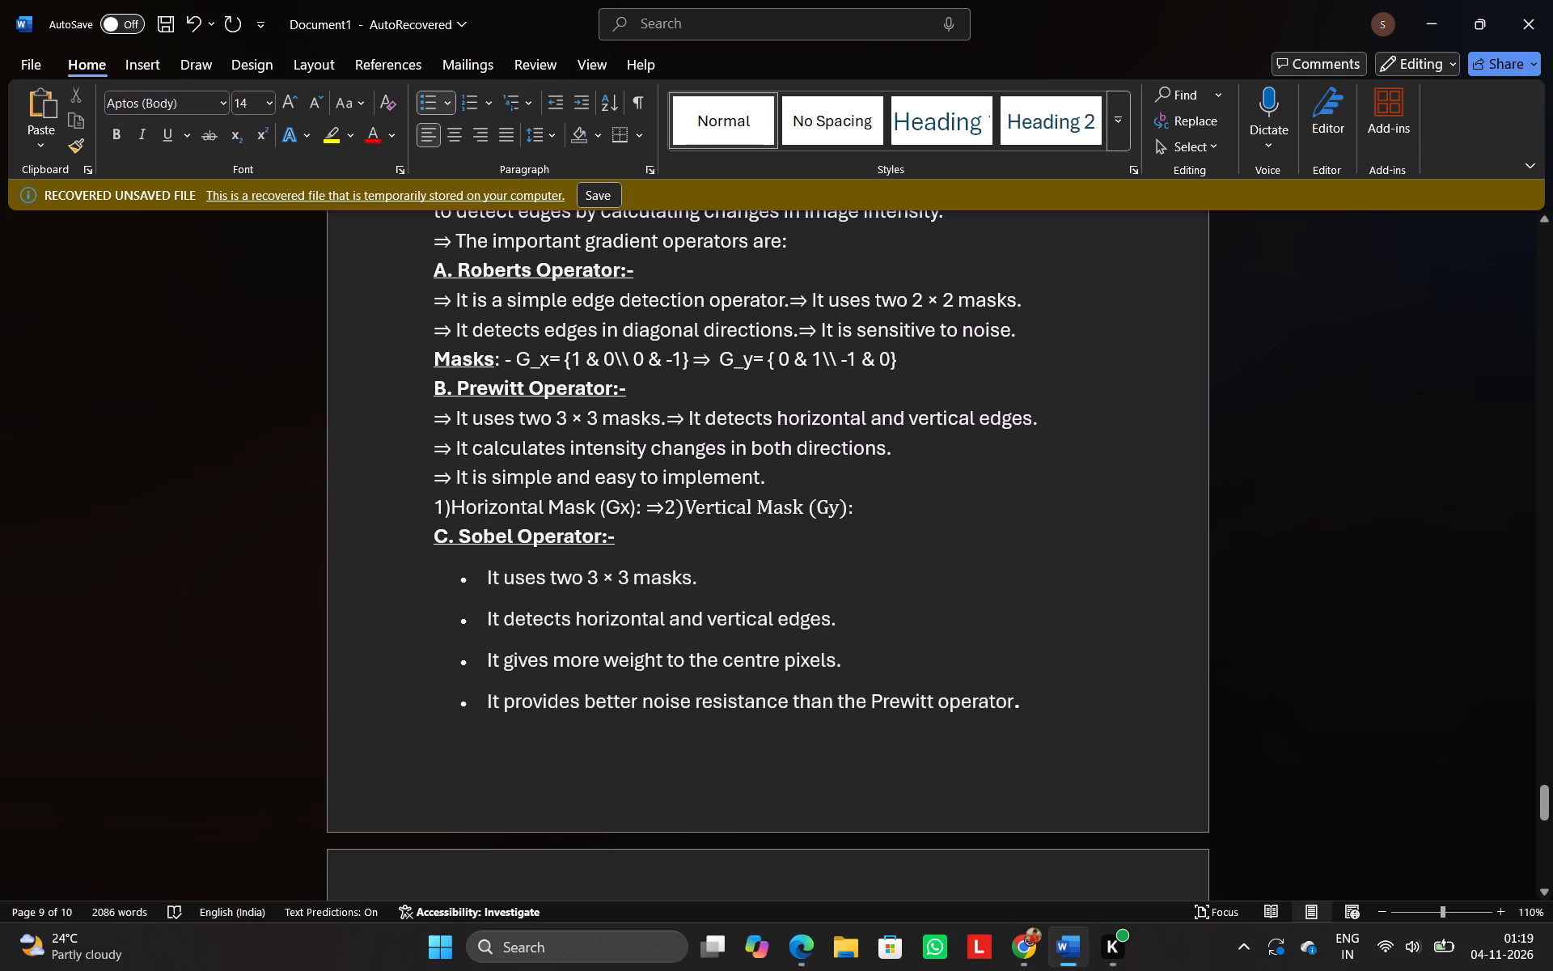
pyautogui.press('BackSpace')
pyautogui.press('BackSpace')
pyautogui.press('BackSpace')
pyautogui.hotkey('shift', 'Return')
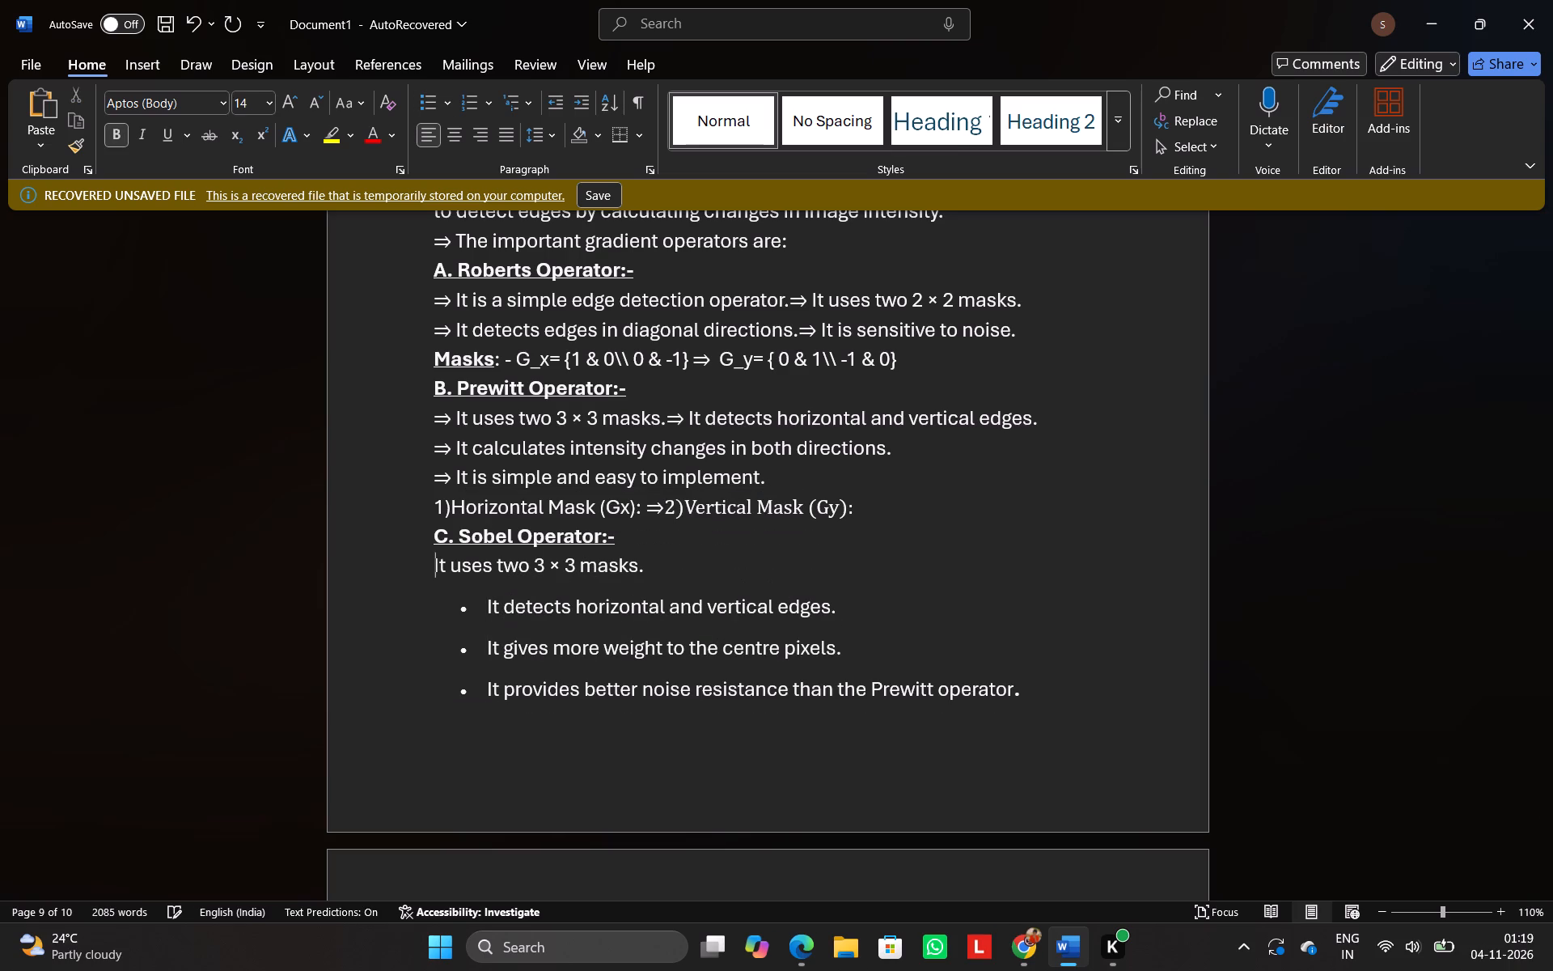
pyautogui.press('Down')
pyautogui.press('BackSpace')
pyautogui.press('BackSpace')
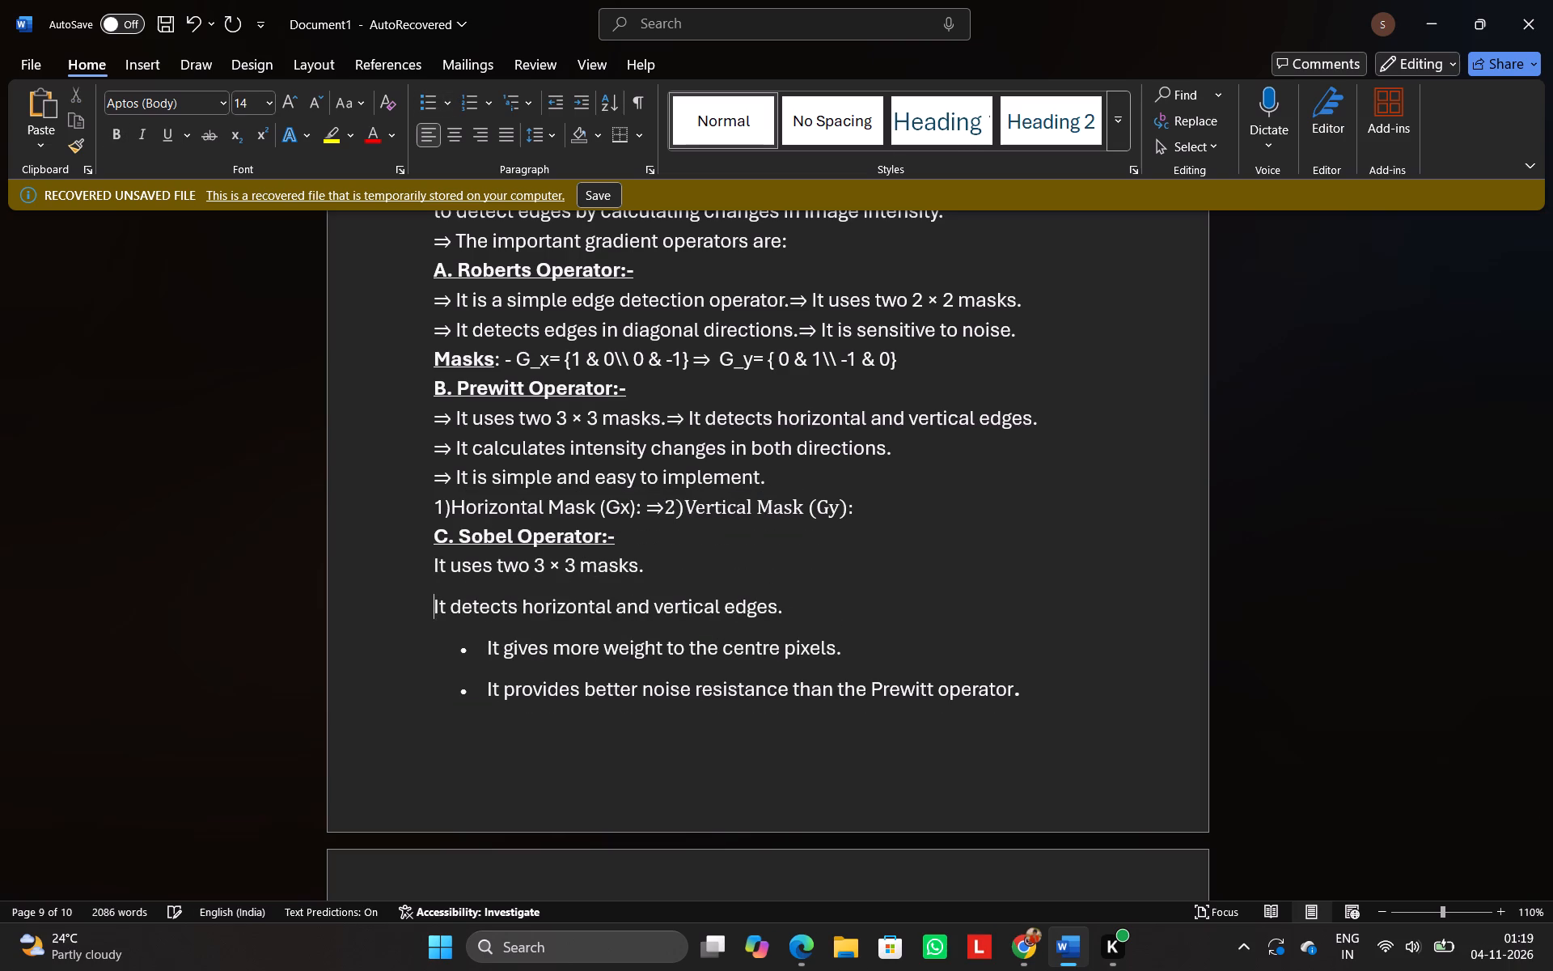
pyautogui.press('BackSpace')
pyautogui.hotkey('shift', 'Return')
# Turn the "It gives more weight" and "It provides better noise resistance" bullets into plain, unindented lines separated by line breaks.
pyautogui.press('Down')
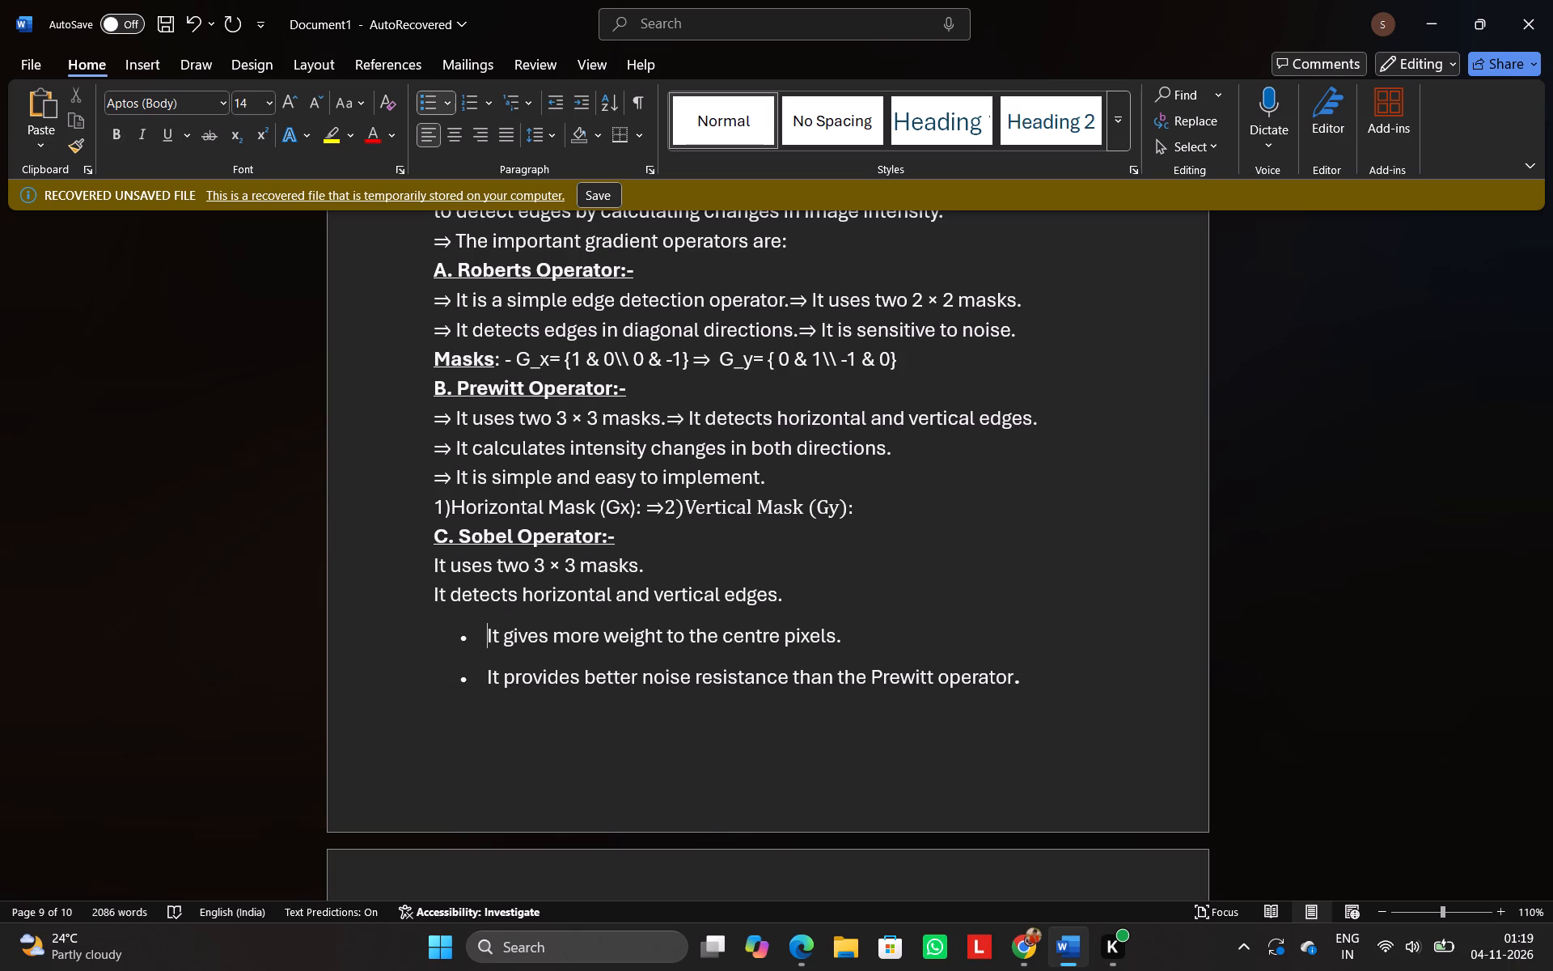
pyautogui.press('BackSpace')
pyautogui.press('BackSpace')
pyautogui.press('BackSpace')
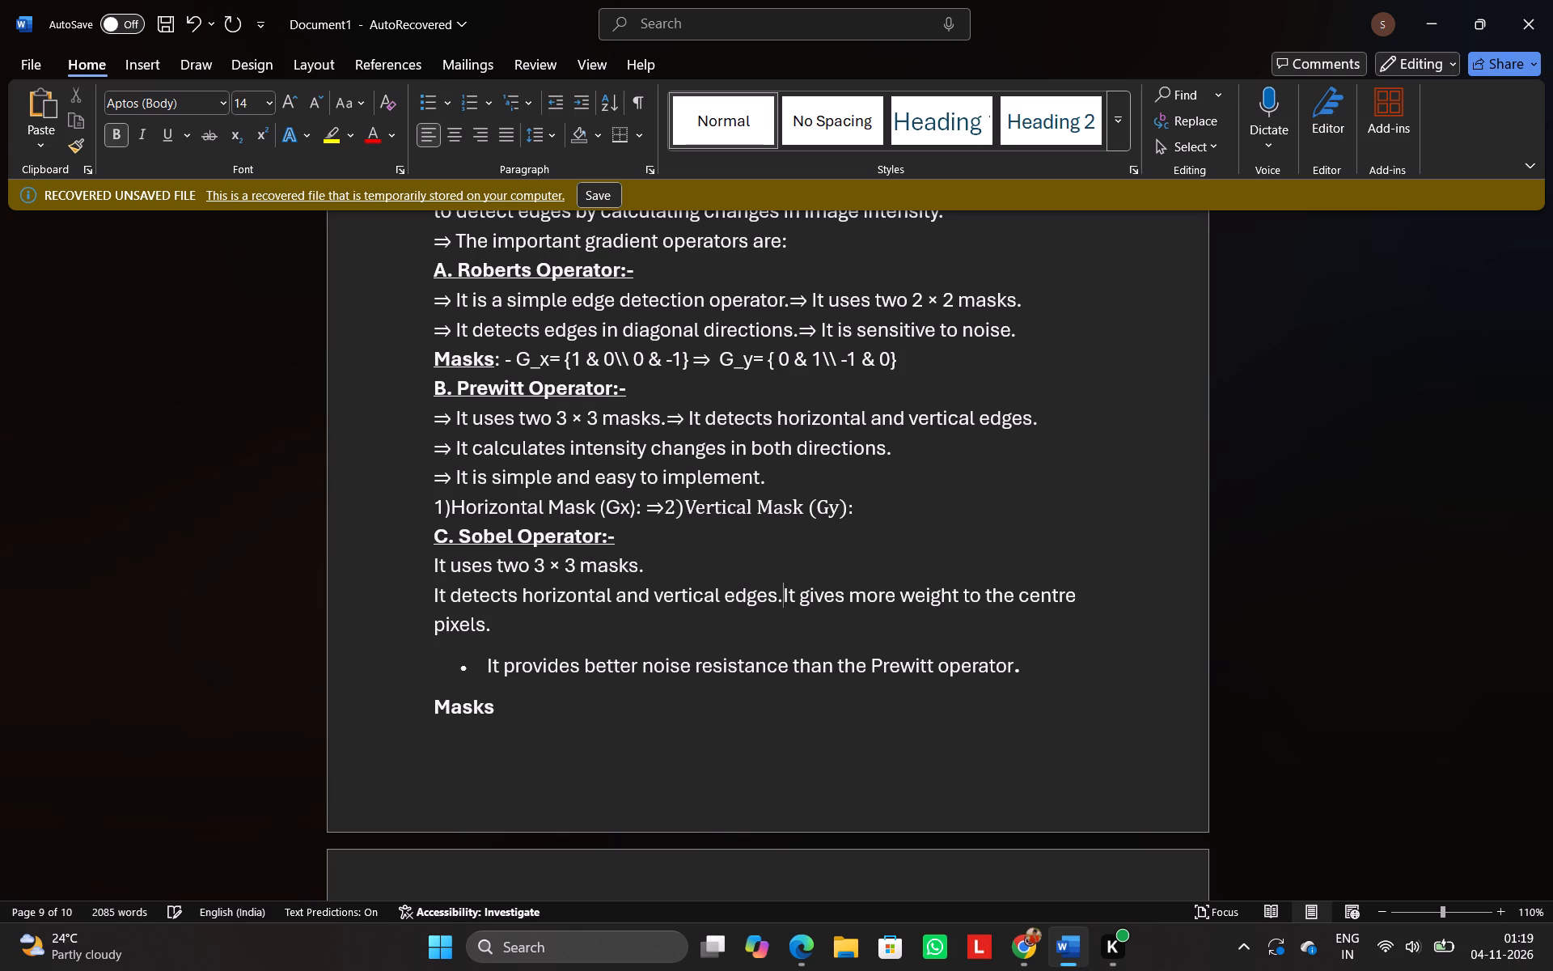
pyautogui.hotkey('shift', 'Return')
pyautogui.press('Down')
pyautogui.press('BackSpace')
pyautogui.press('BackSpace')
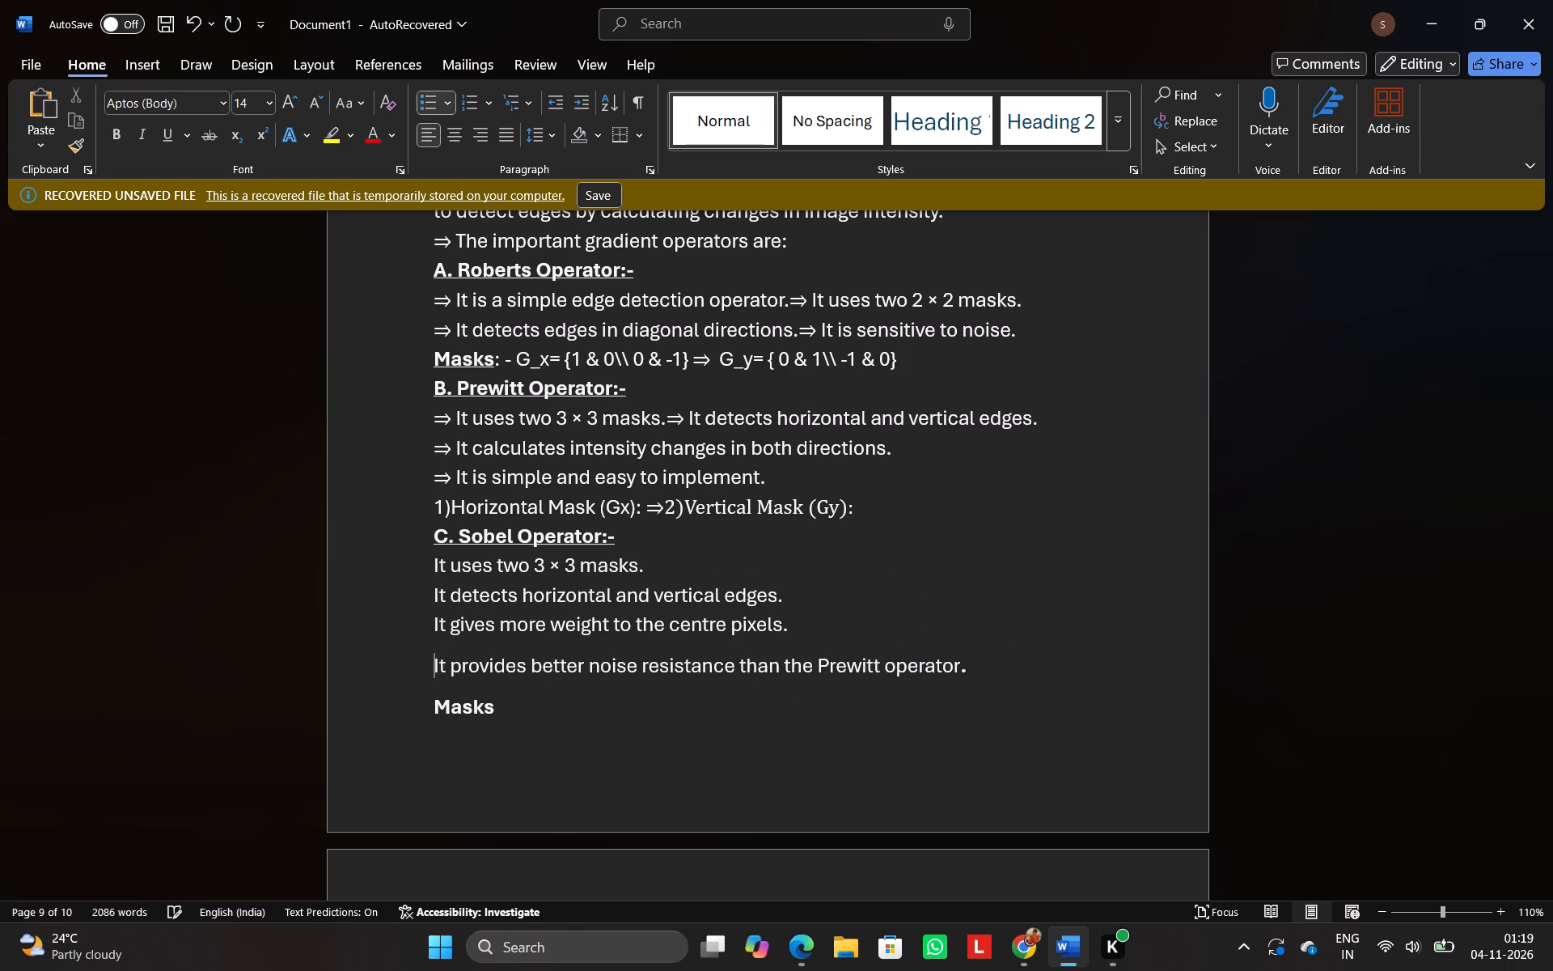
pyautogui.press('BackSpace')
pyautogui.hotkey('shift', 'Return')
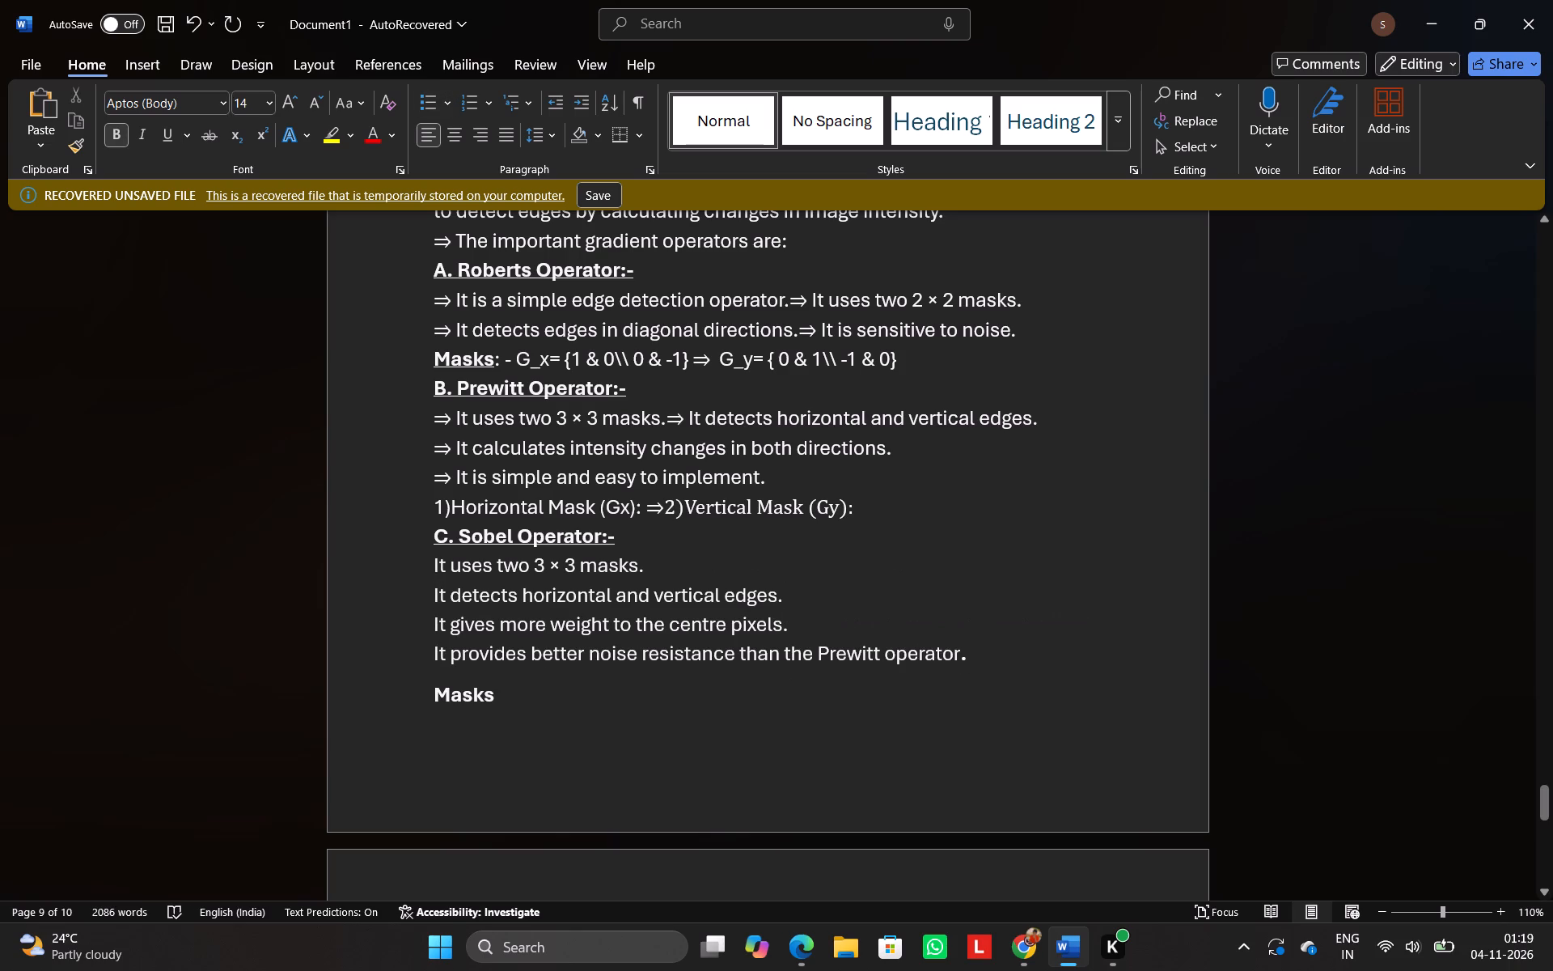
# Prefix the Sobel Operator points with the ⇒ arrow copied from the Prewitt section, joining the first two points onto one line.
pyautogui.doubleClick(442, 422)
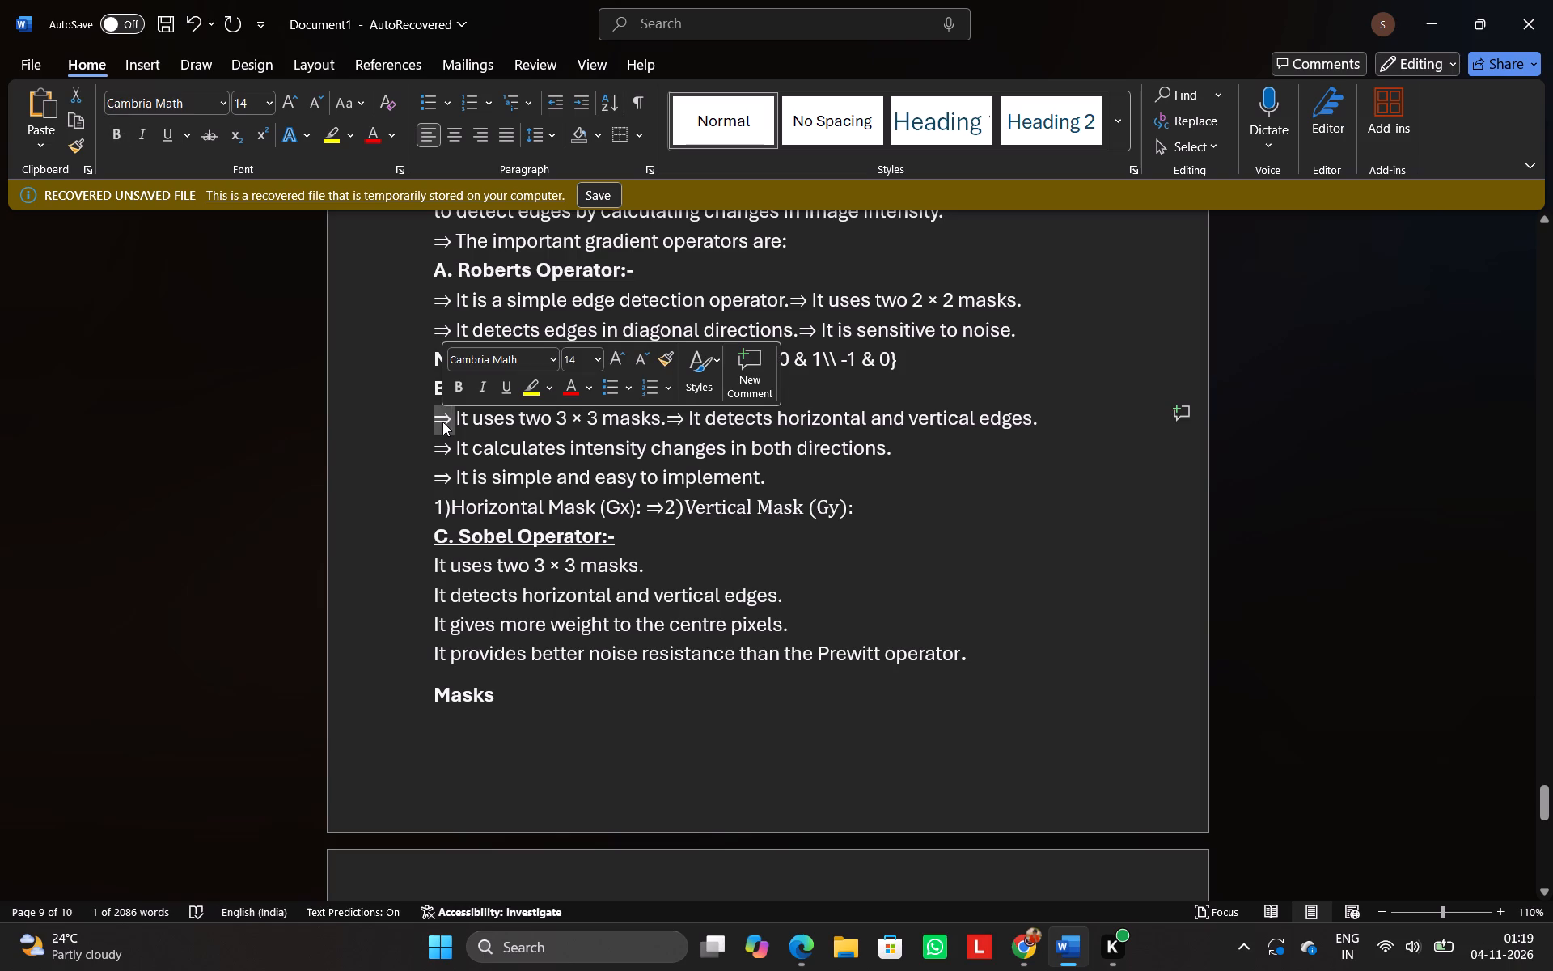
pyautogui.hotkey('ctrl', 'c')
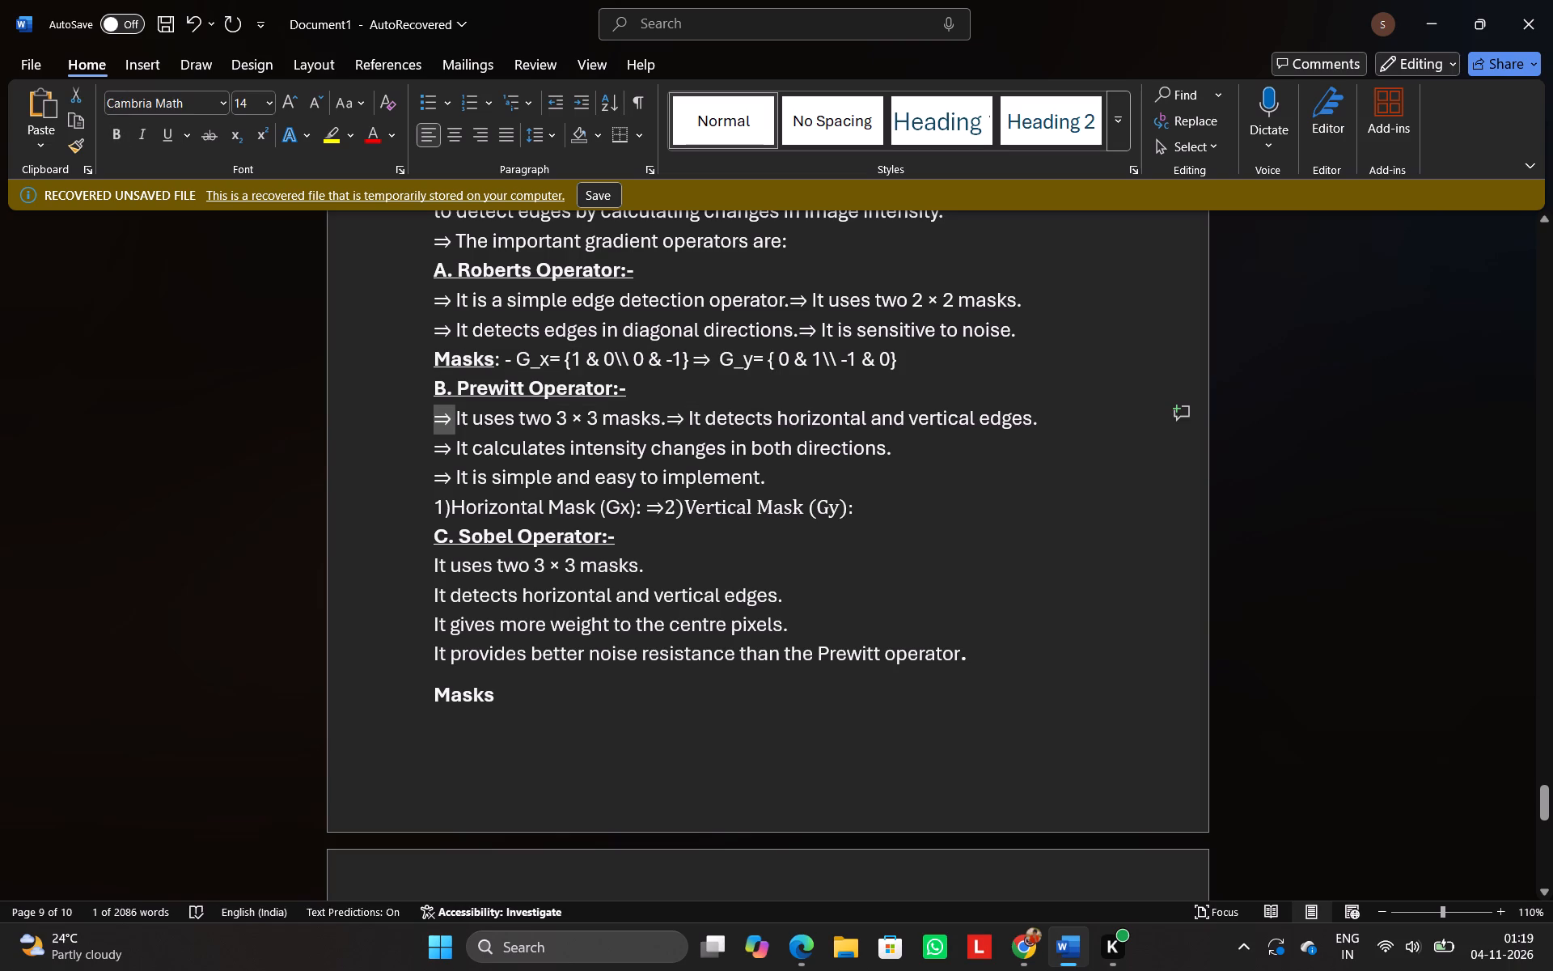
pyautogui.click(434, 566)
pyautogui.hotkey('ctrl', 'v')
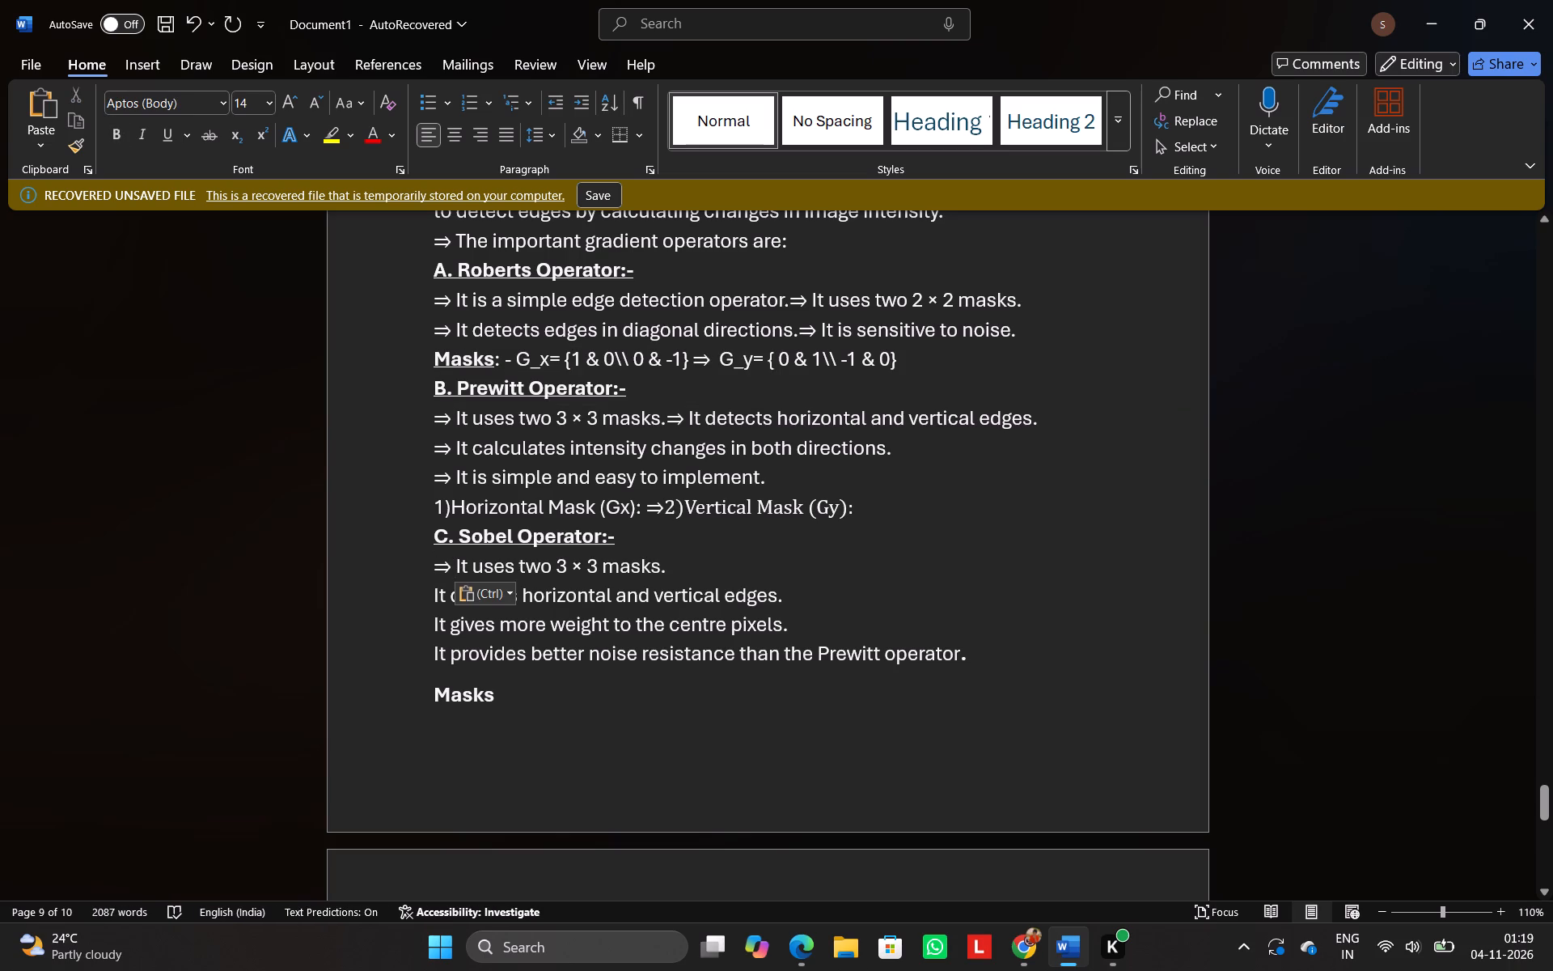
pyautogui.click(431, 589)
pyautogui.press('BackSpace')
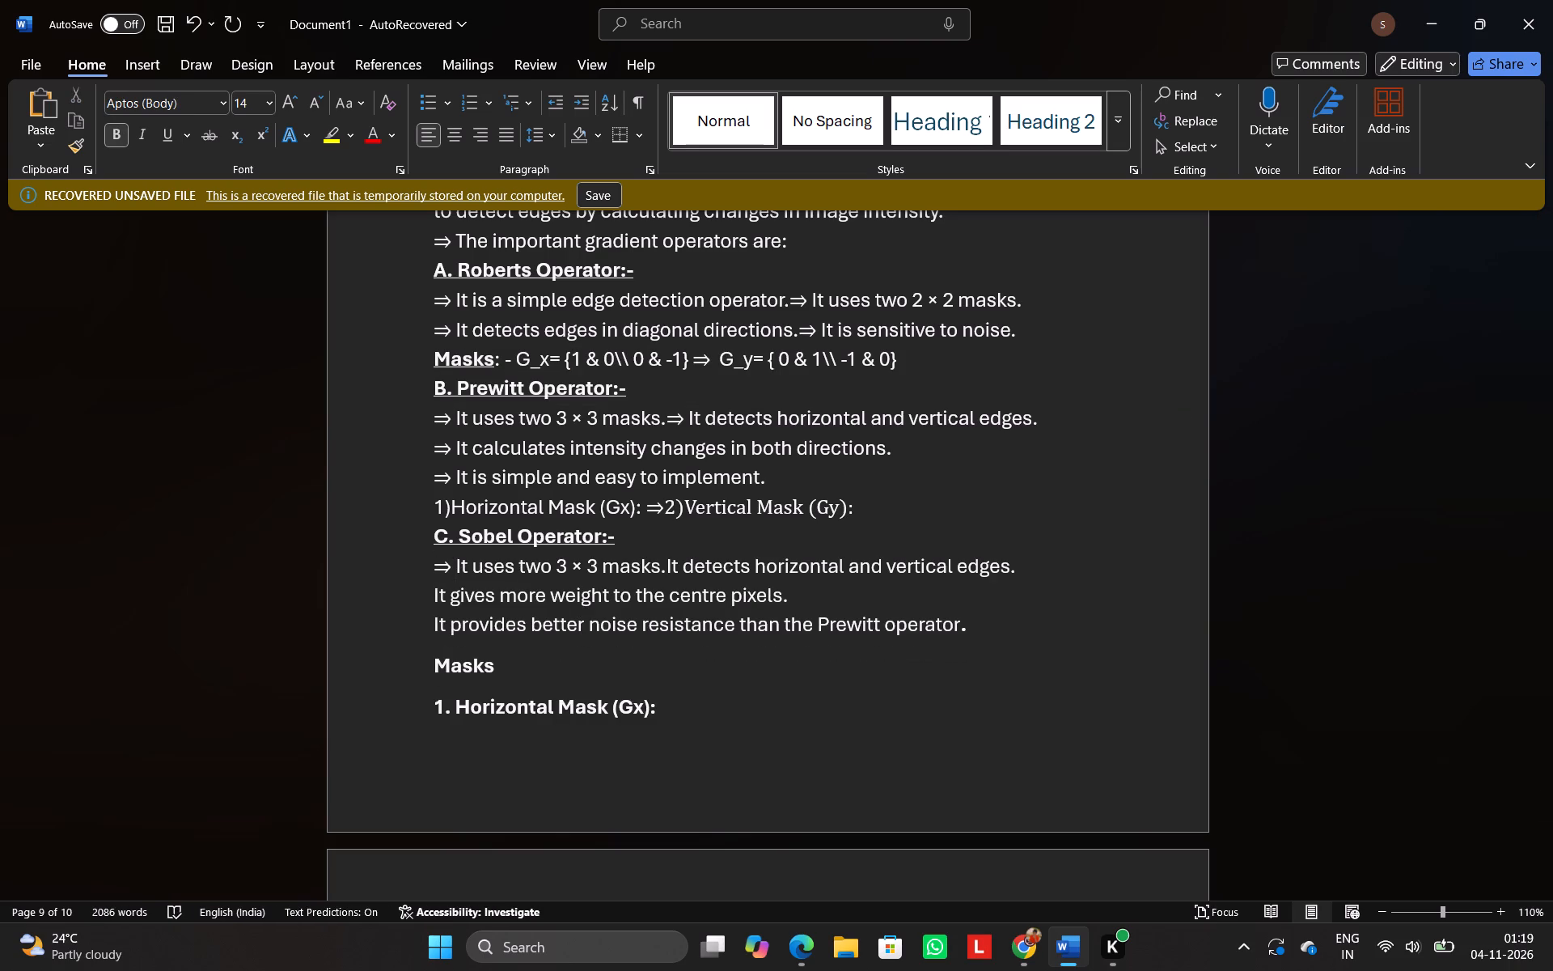
pyautogui.hotkey('ctrl', 'v')
pyautogui.click(430, 596)
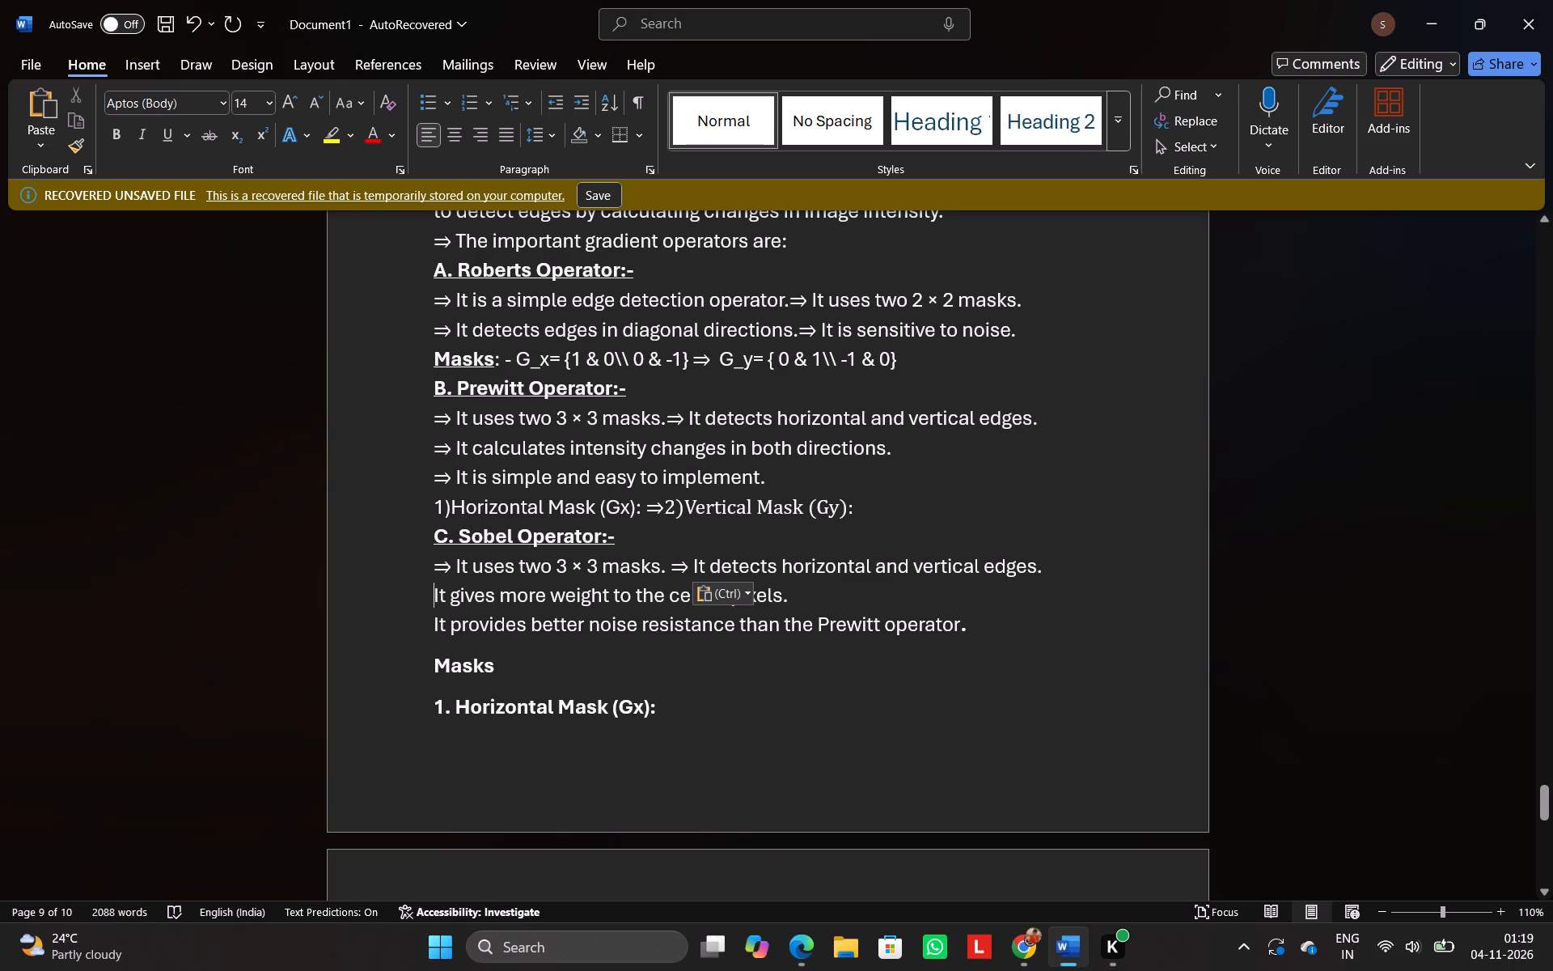
pyautogui.hotkey('ctrl', 'v')
pyautogui.click(436, 618)
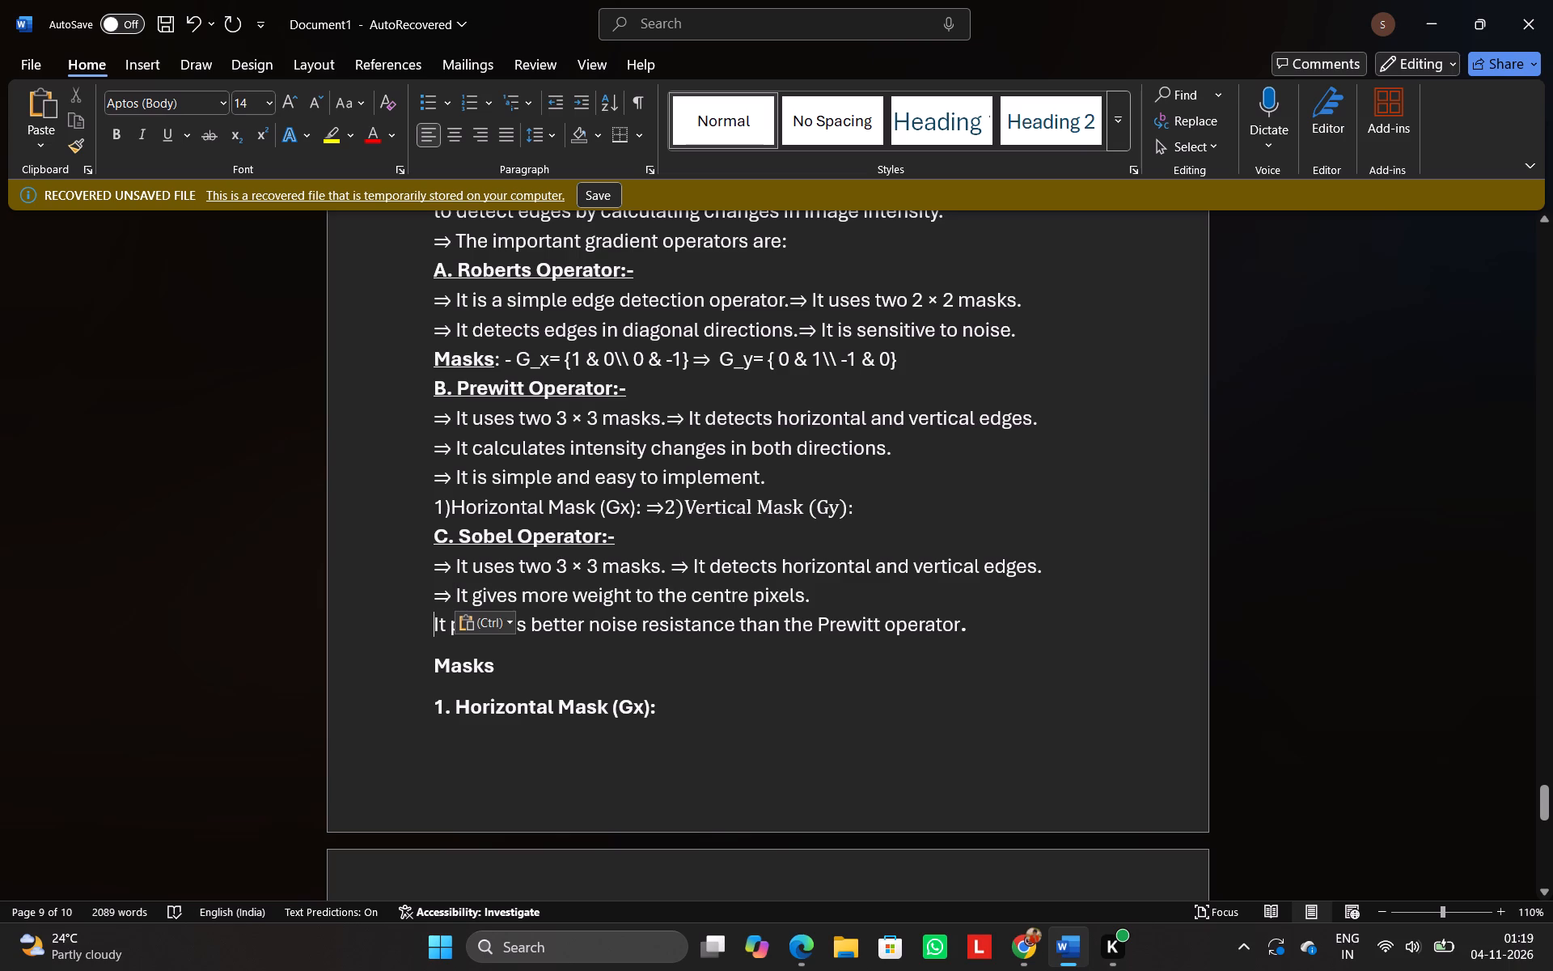
pyautogui.hotkey('ctrl', 'v')
# Underline the "Masks" label in the Sobel Operator section and append ":-" to it.
pyautogui.click(608, 672)
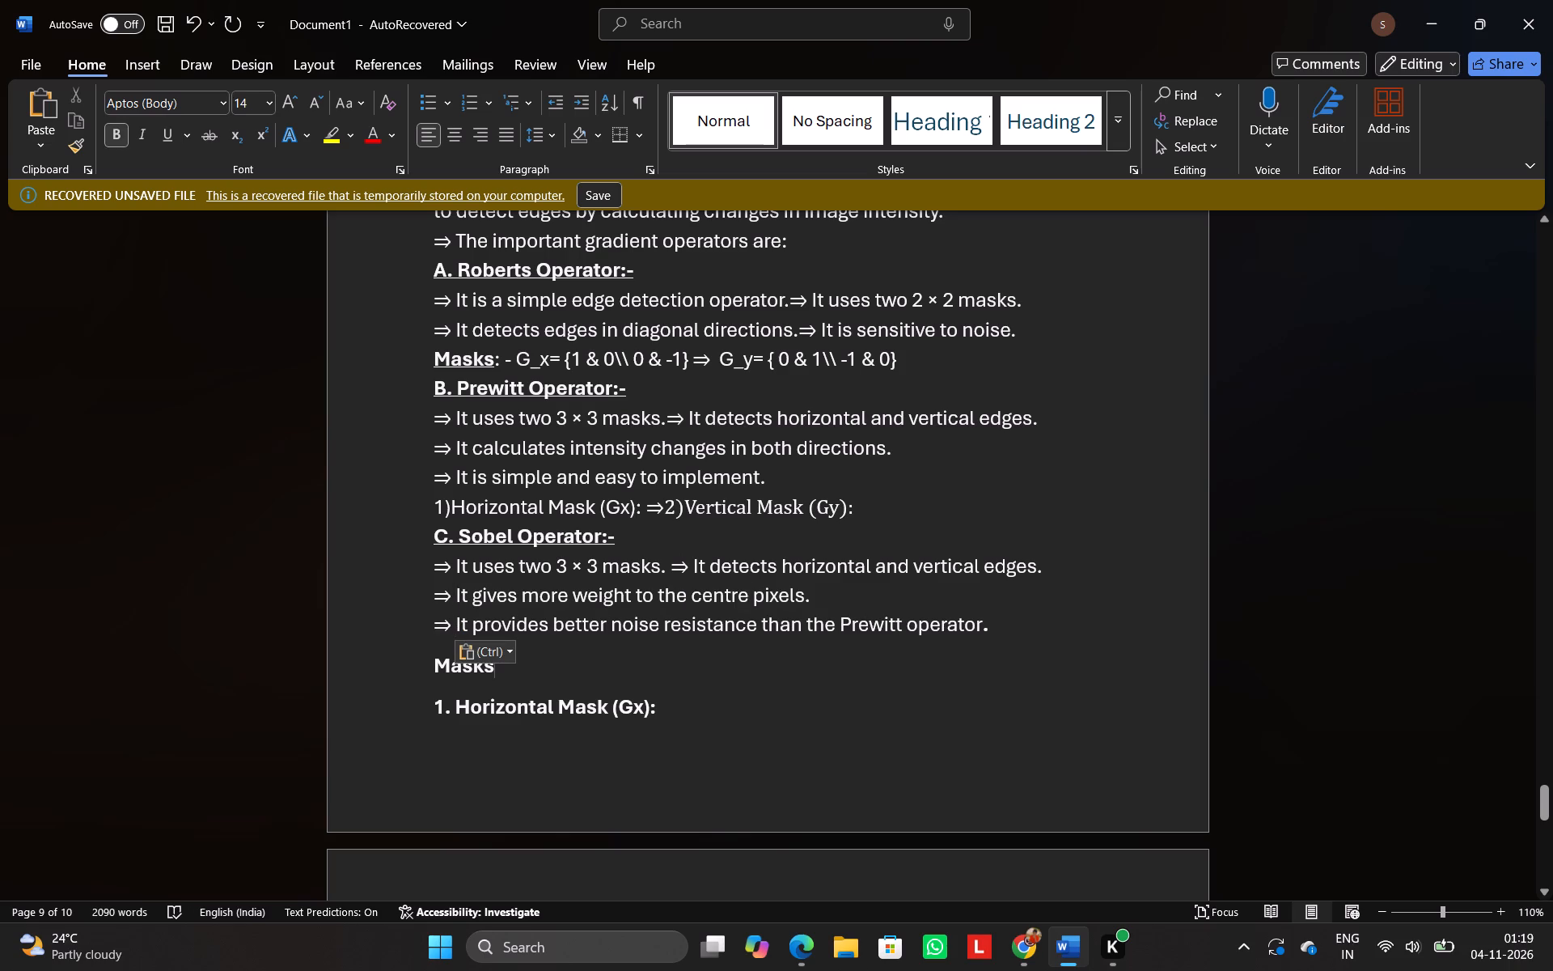
pyautogui.click(502, 629)
pyautogui.click(540, 656)
pyautogui.moveTo(528, 660); pyautogui.dragTo(435, 663)
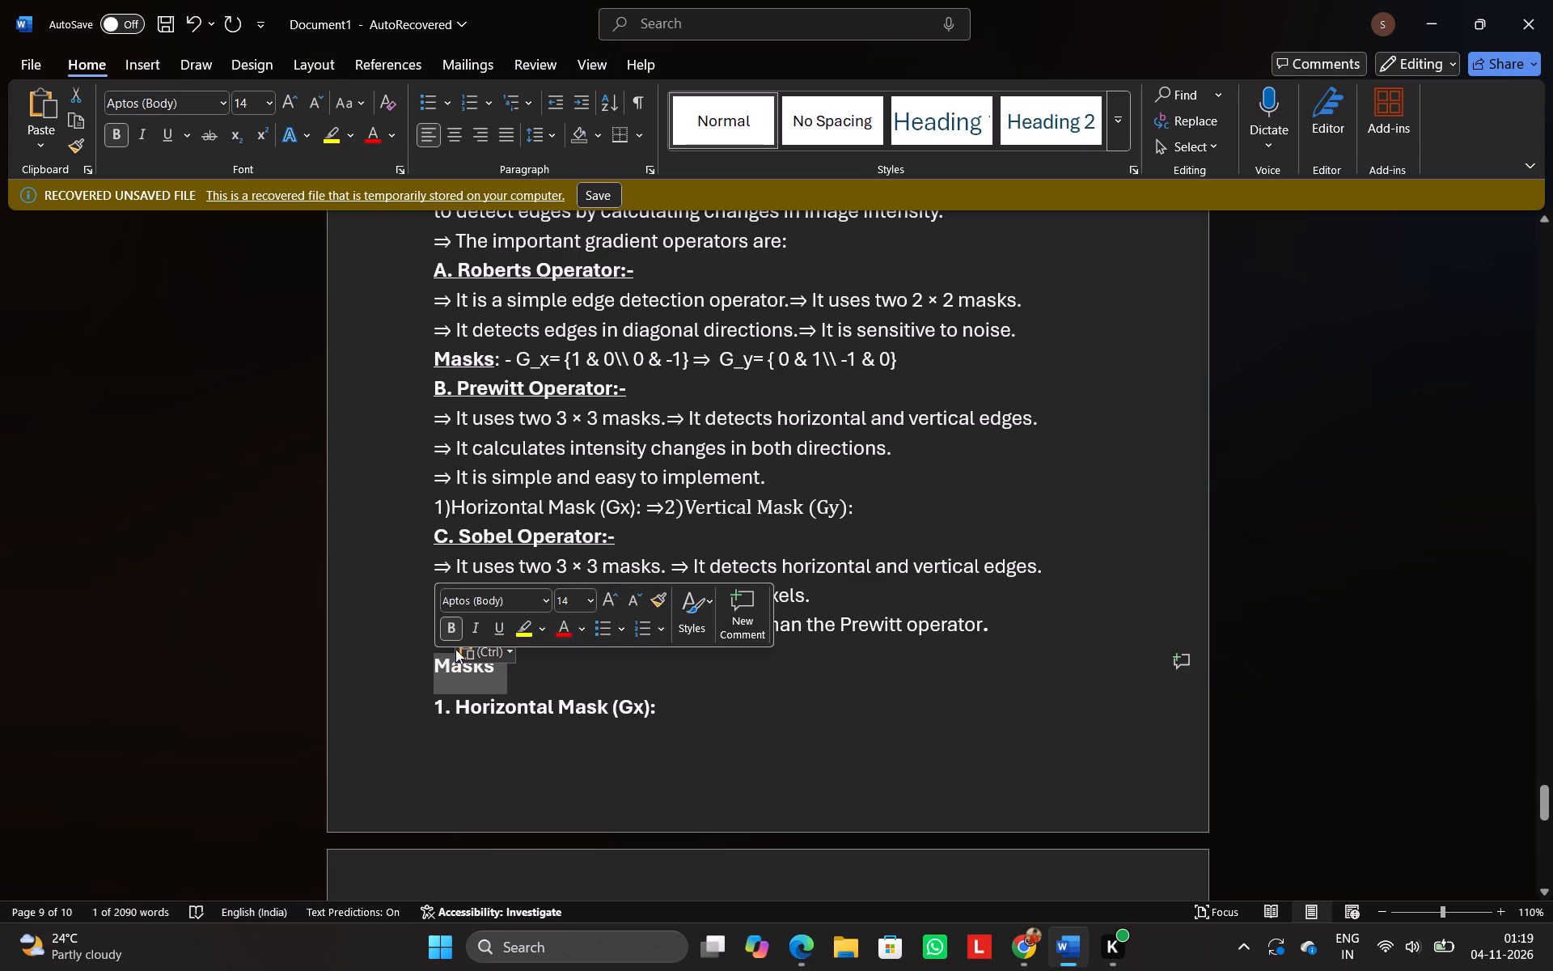
pyautogui.click(449, 626)
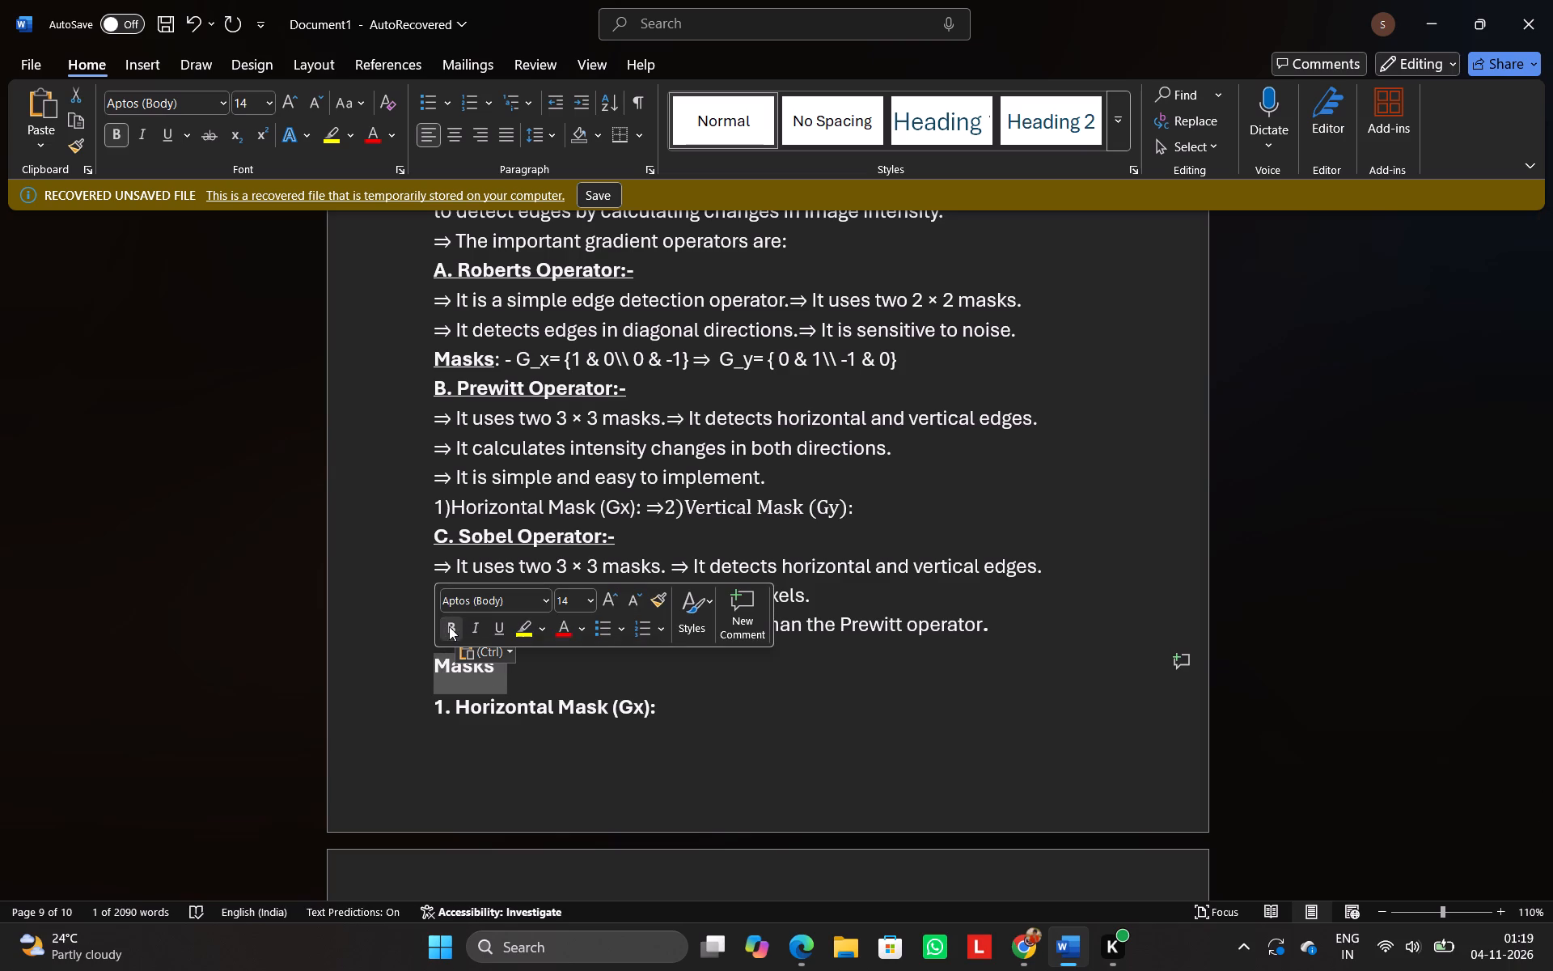
pyautogui.click(449, 626)
pyautogui.click(504, 621)
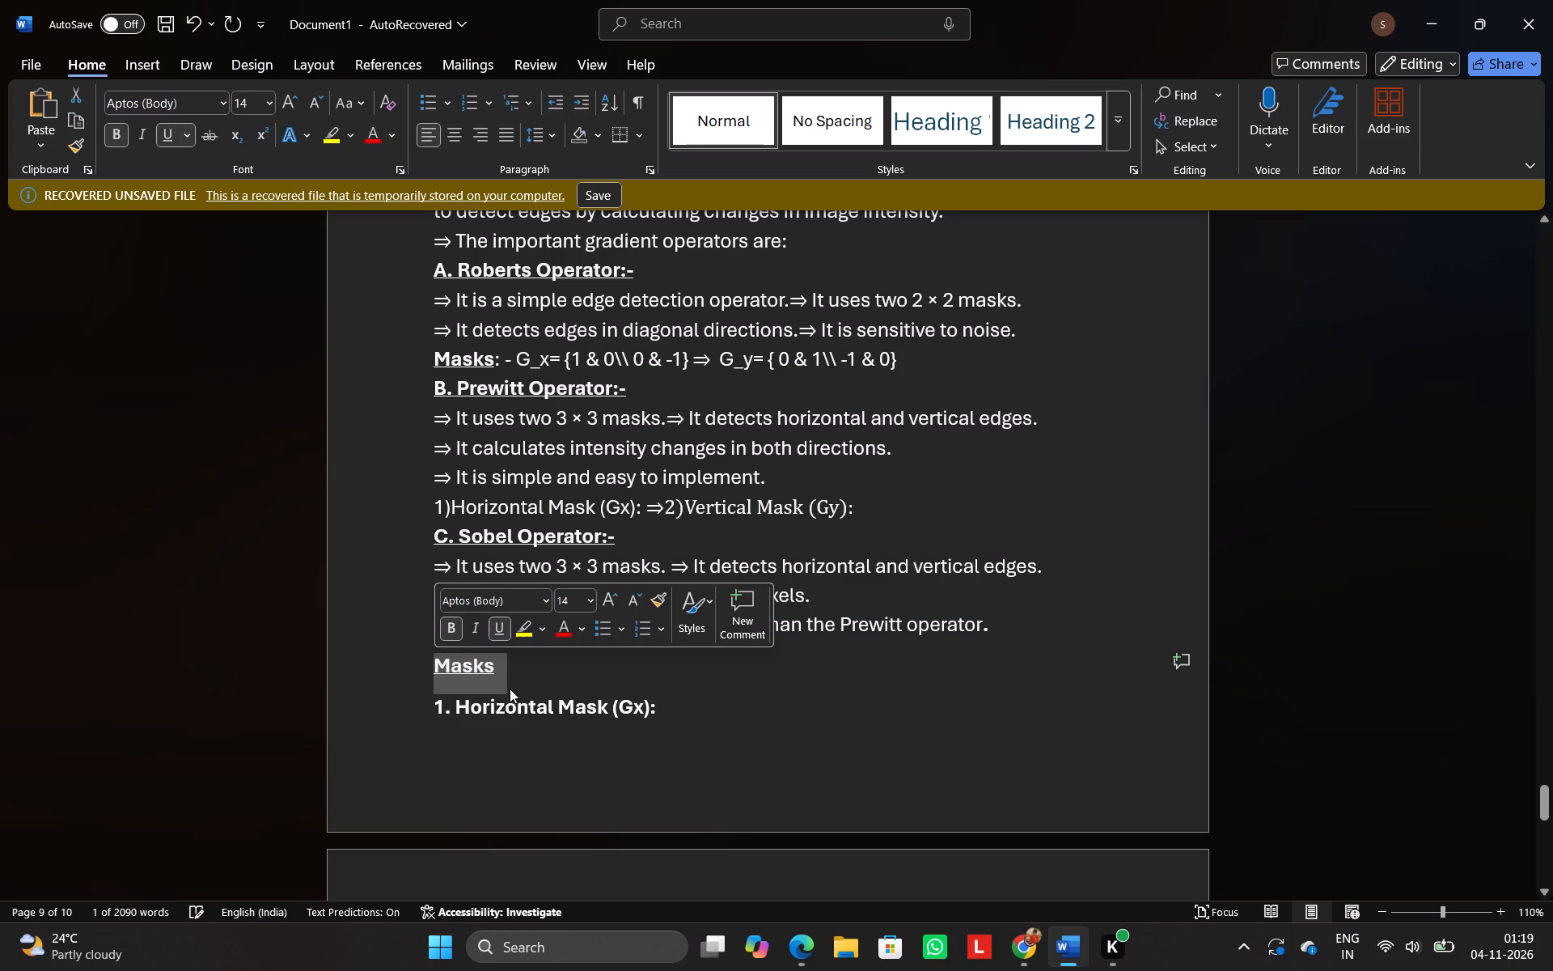
pyautogui.click(510, 689)
pyautogui.write(':-')
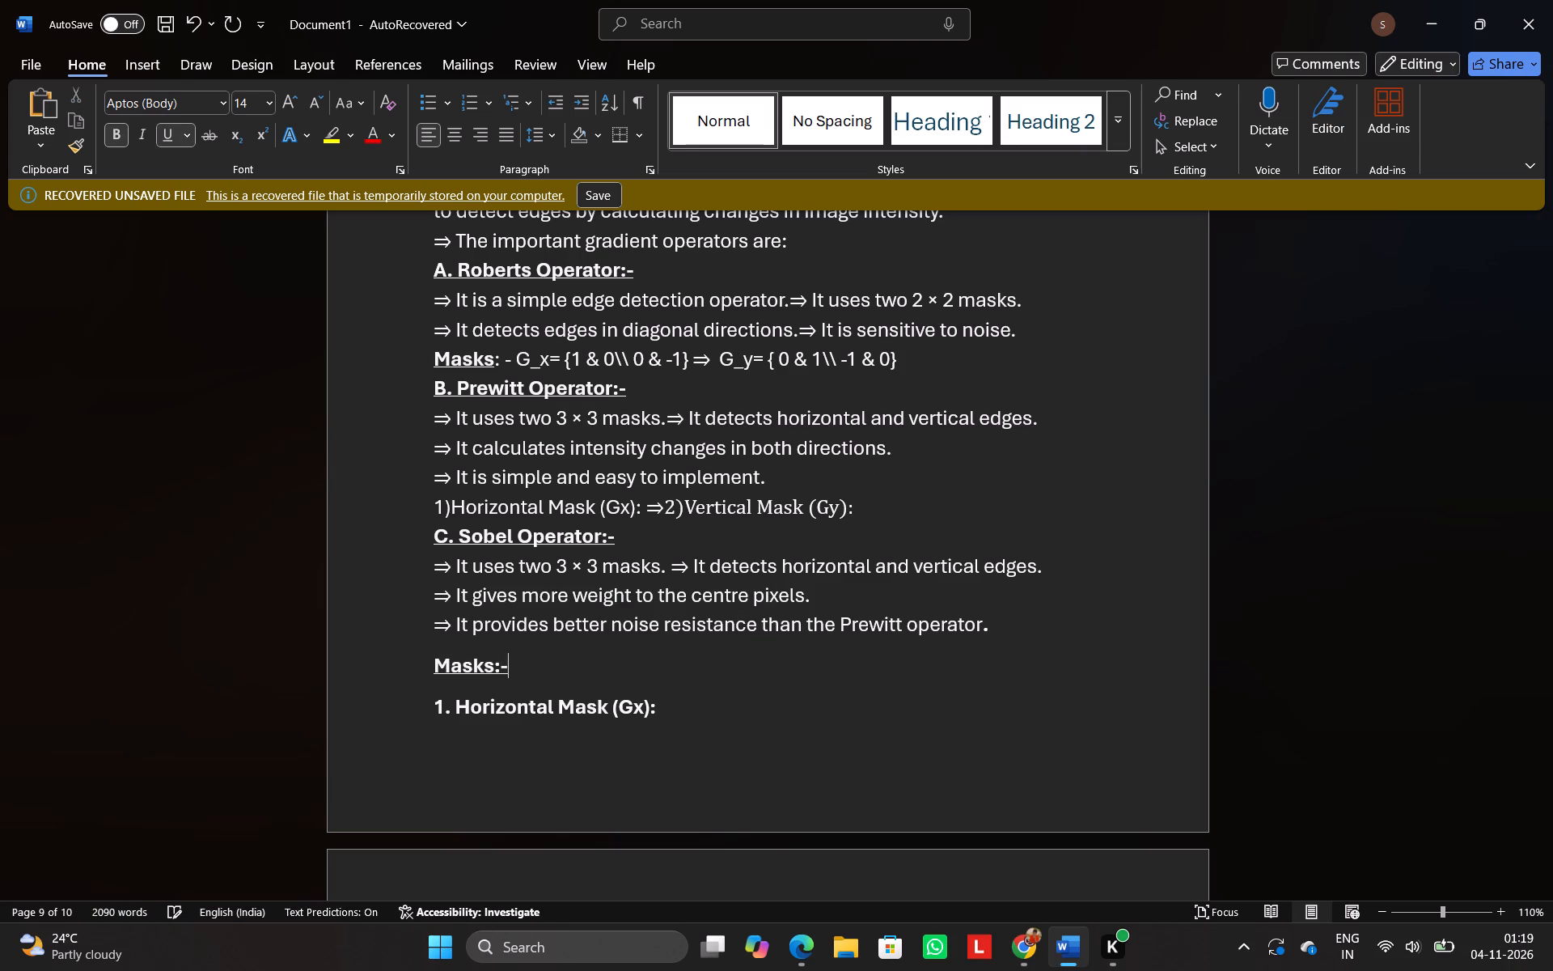
# Place the Sobel "Masks:-" label directly below the noise resistance point using a line break.
pyautogui.click(429, 670)
pyautogui.press('BackSpace')
pyautogui.hotkey('shift', 'Return')
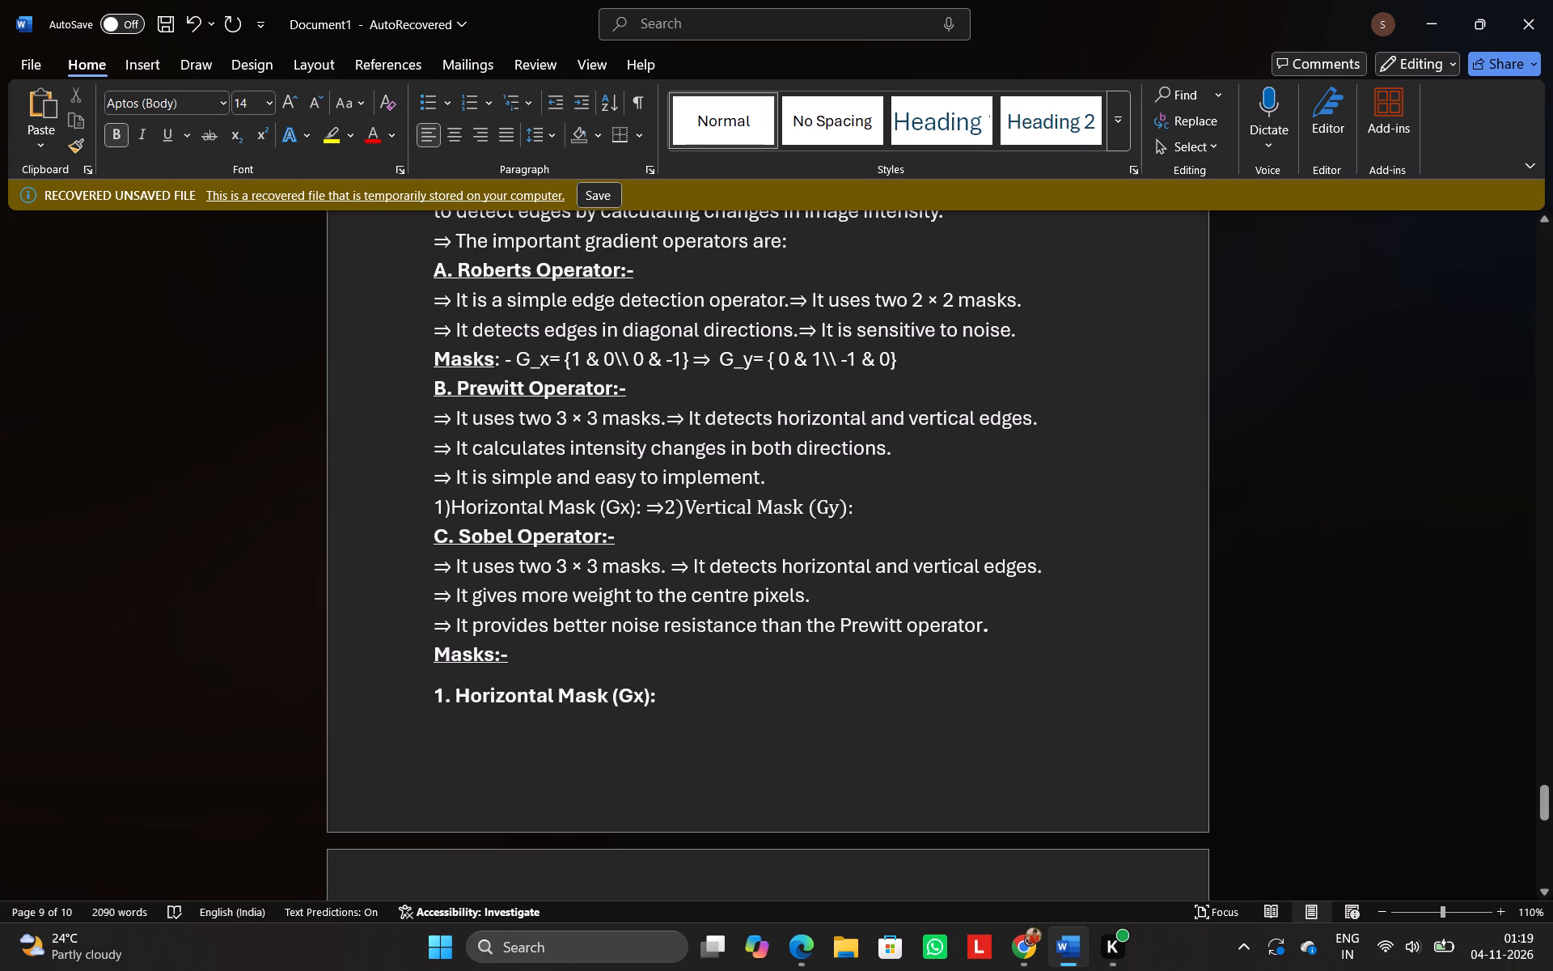
# Join the horizontal and vertical mask labels onto the Sobel "Masks:-" line, deleting the G_x LaTeX matrix between them.
pyautogui.scroll(-1, 494, 698)
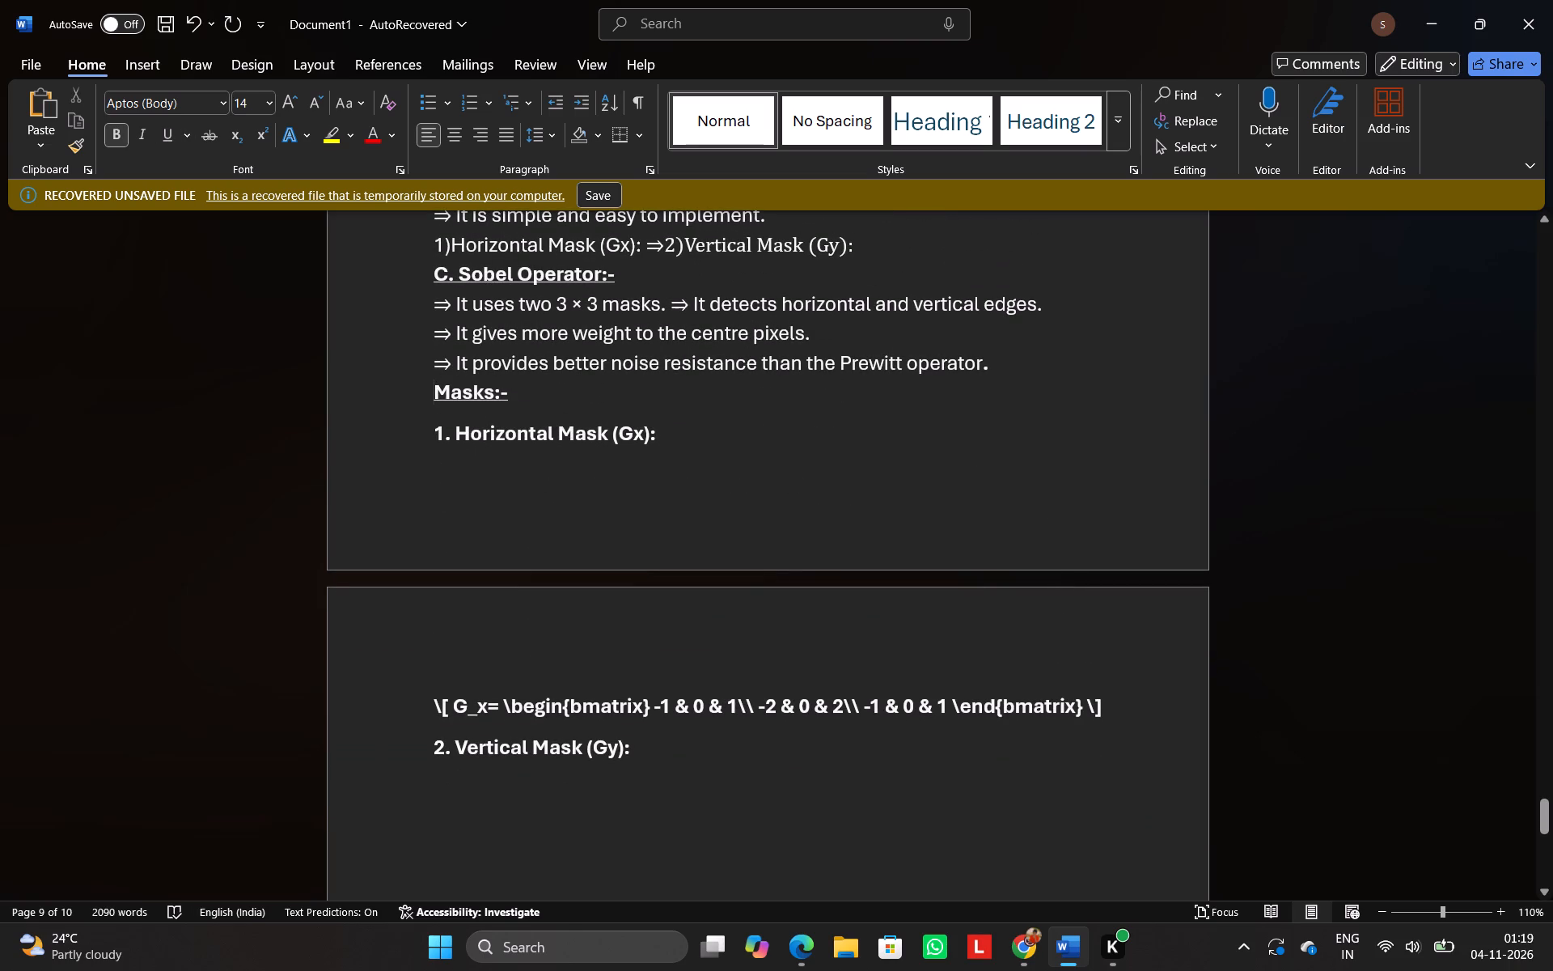
pyautogui.click(433, 443)
pyautogui.press('BackSpace')
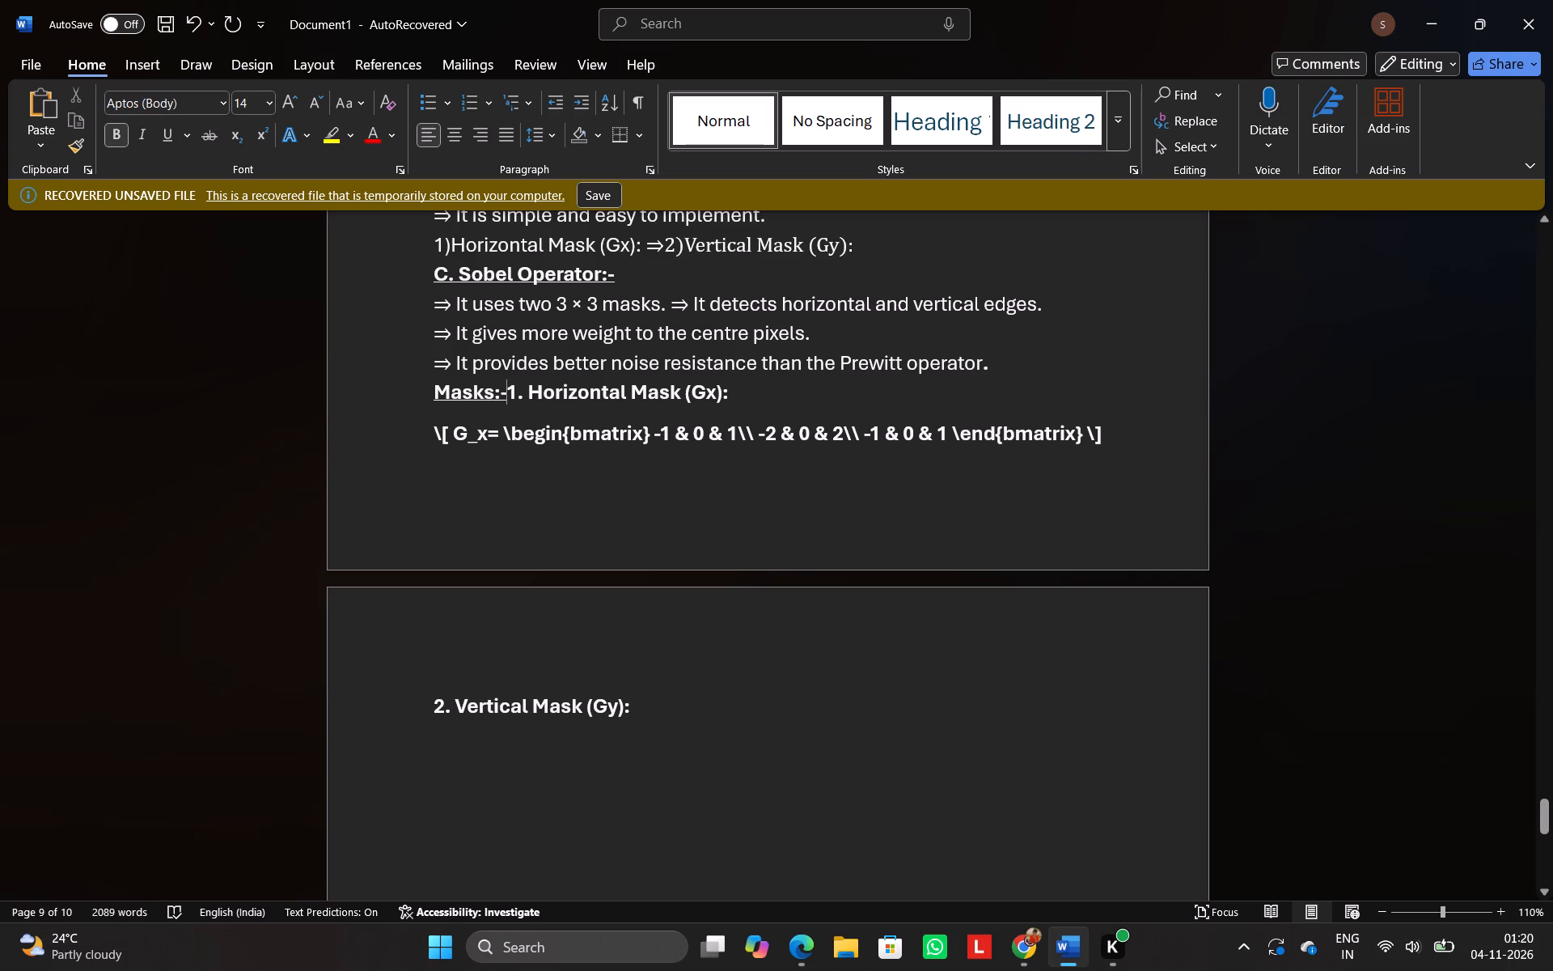
pyautogui.moveTo(431, 428); pyautogui.dragTo(824, 442)
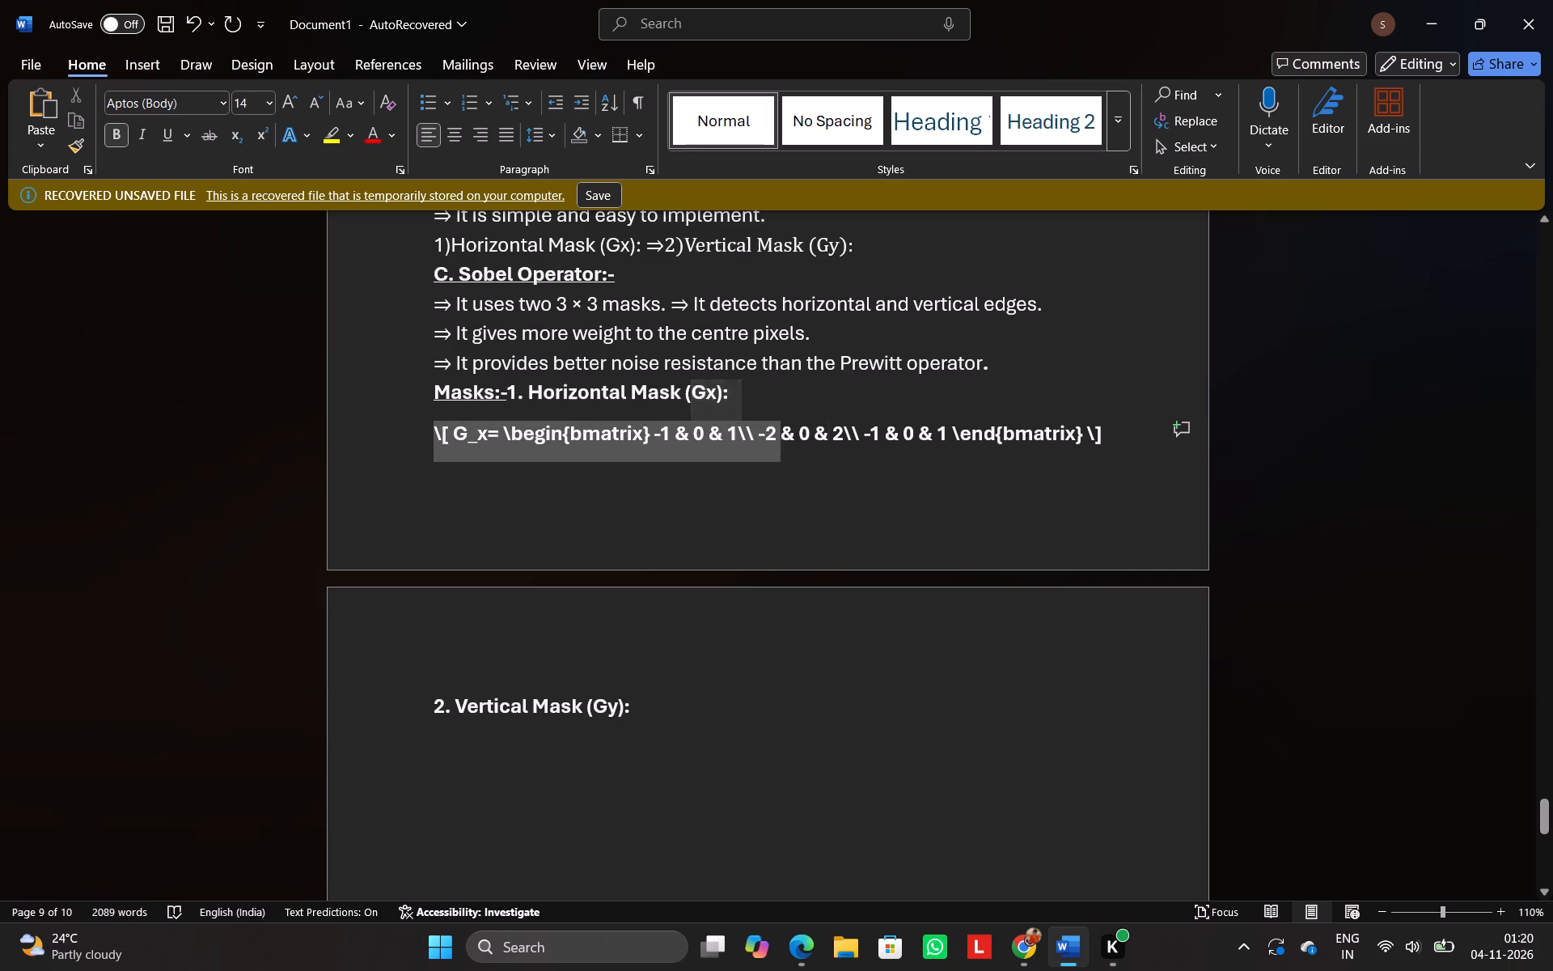
pyautogui.moveTo(824, 442); pyautogui.dragTo(1147, 466)
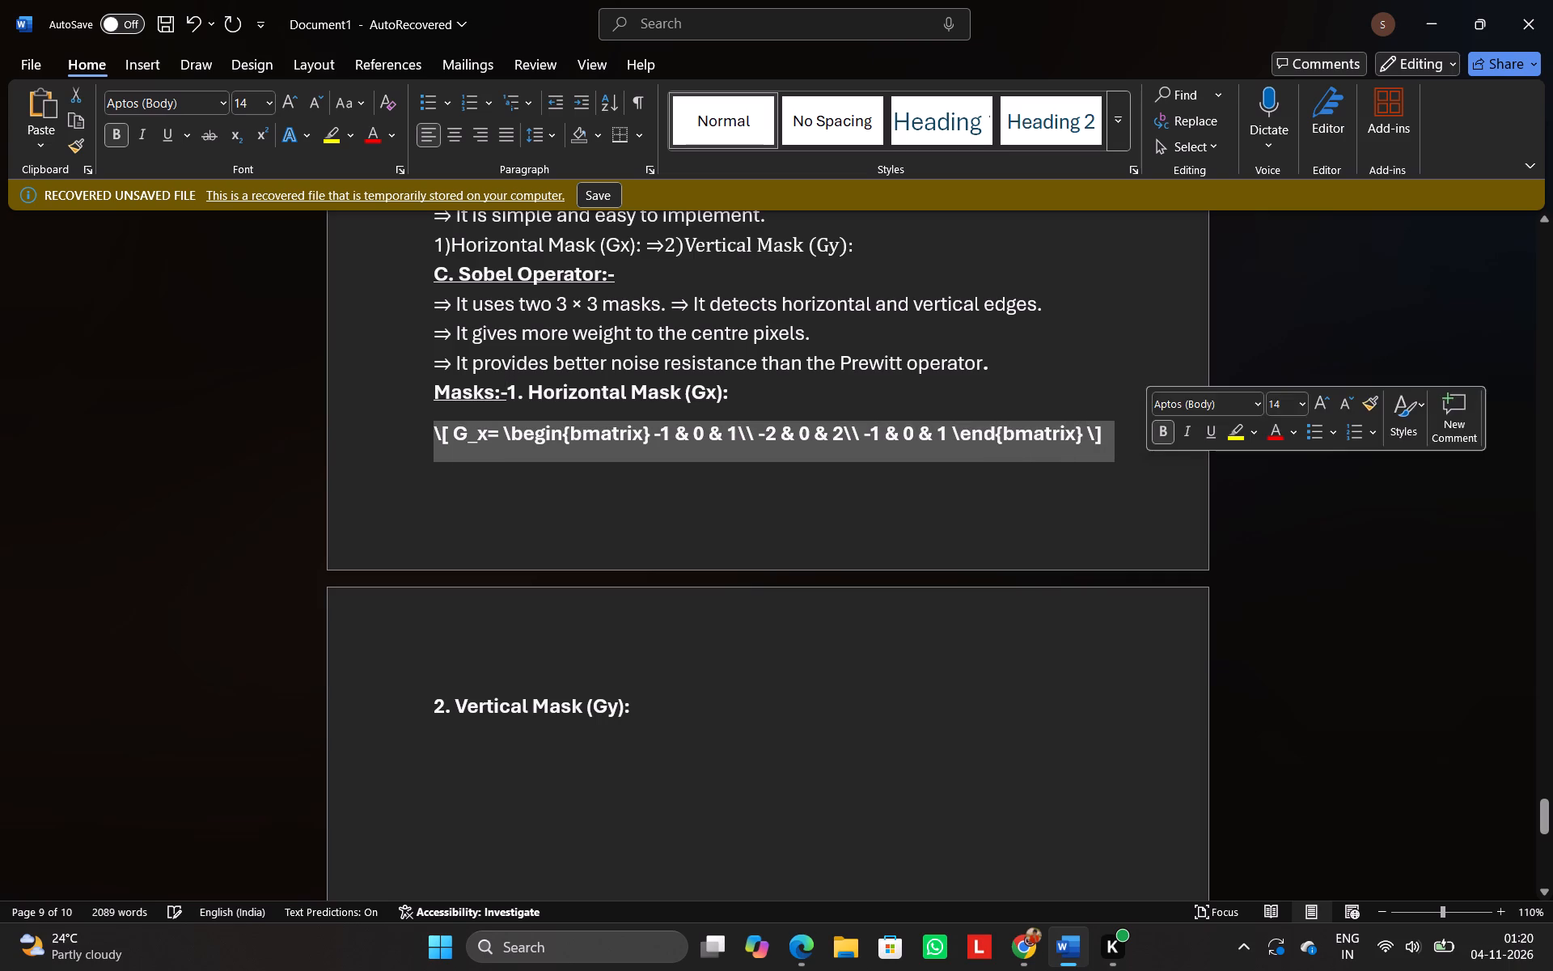
pyautogui.press('BackSpace')
pyautogui.press('BackSpace')
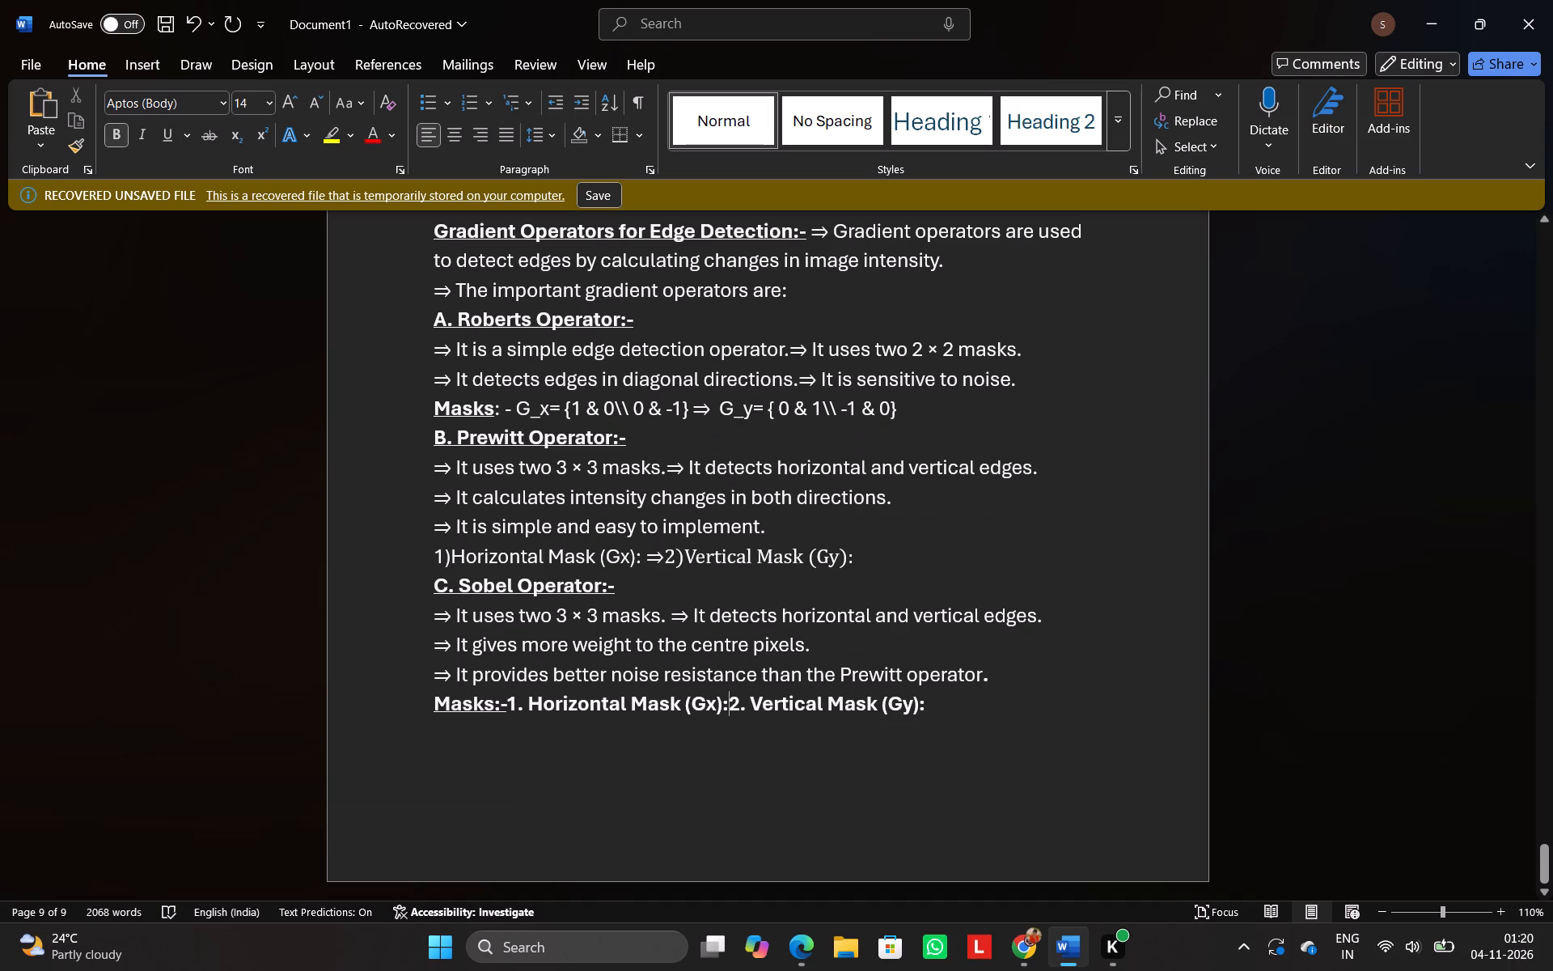
# Remove the bold formatting from the horizontal and vertical mask labels on the Sobel "Masks:-" line.
pyautogui.moveTo(513, 700); pyautogui.dragTo(975, 690)
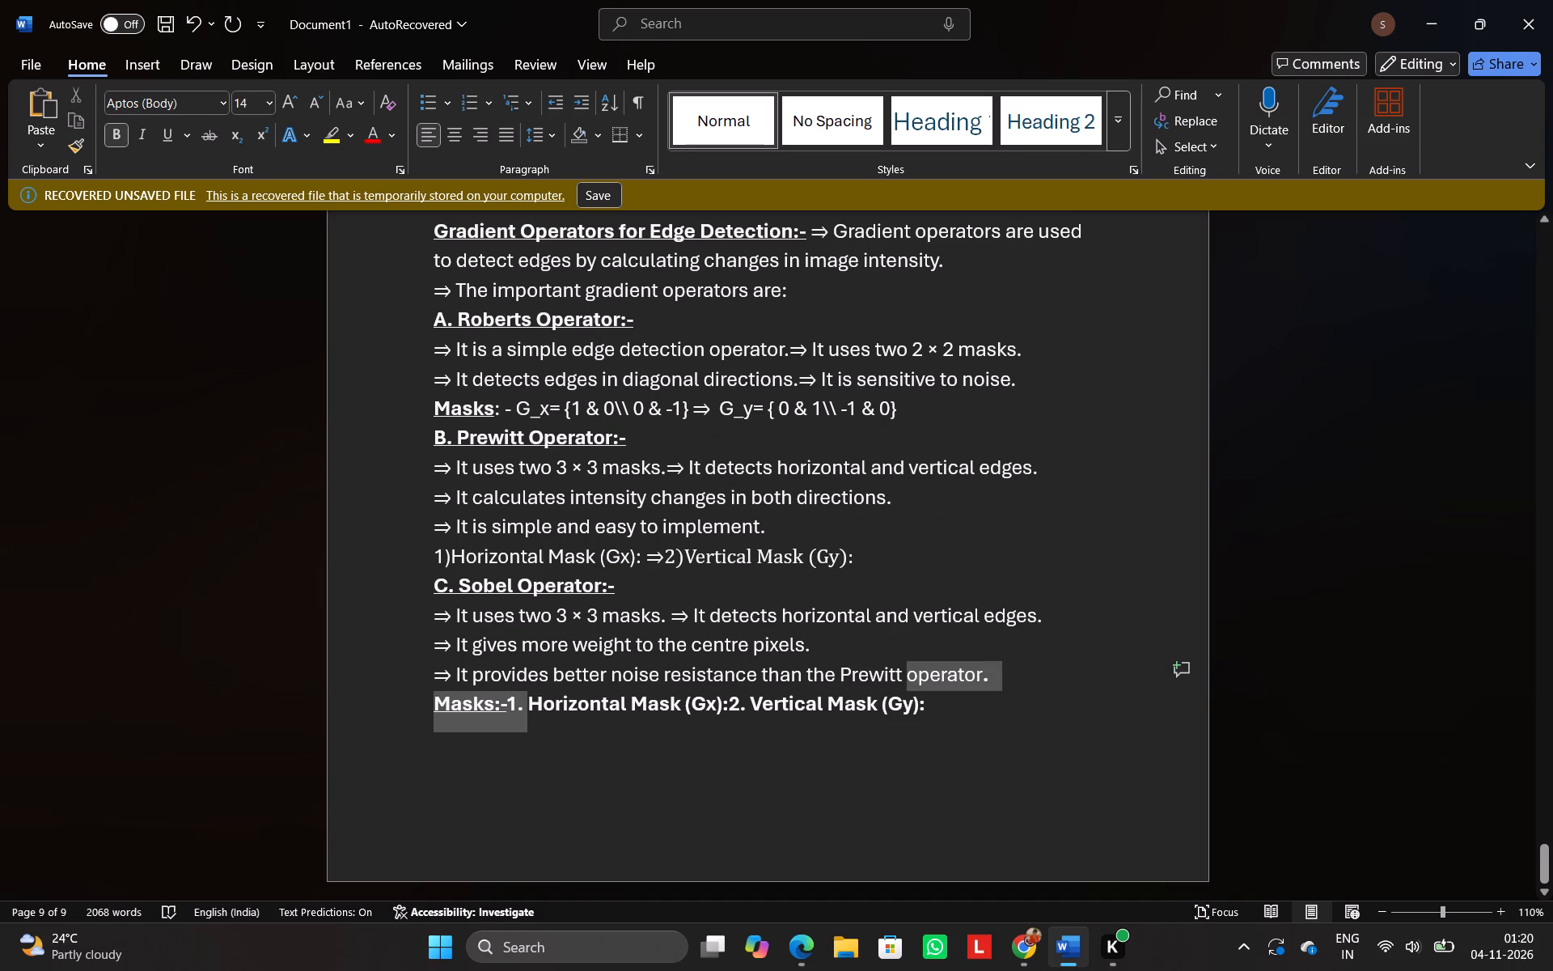
pyautogui.moveTo(975, 690); pyautogui.dragTo(983, 718)
pyautogui.click(1001, 683)
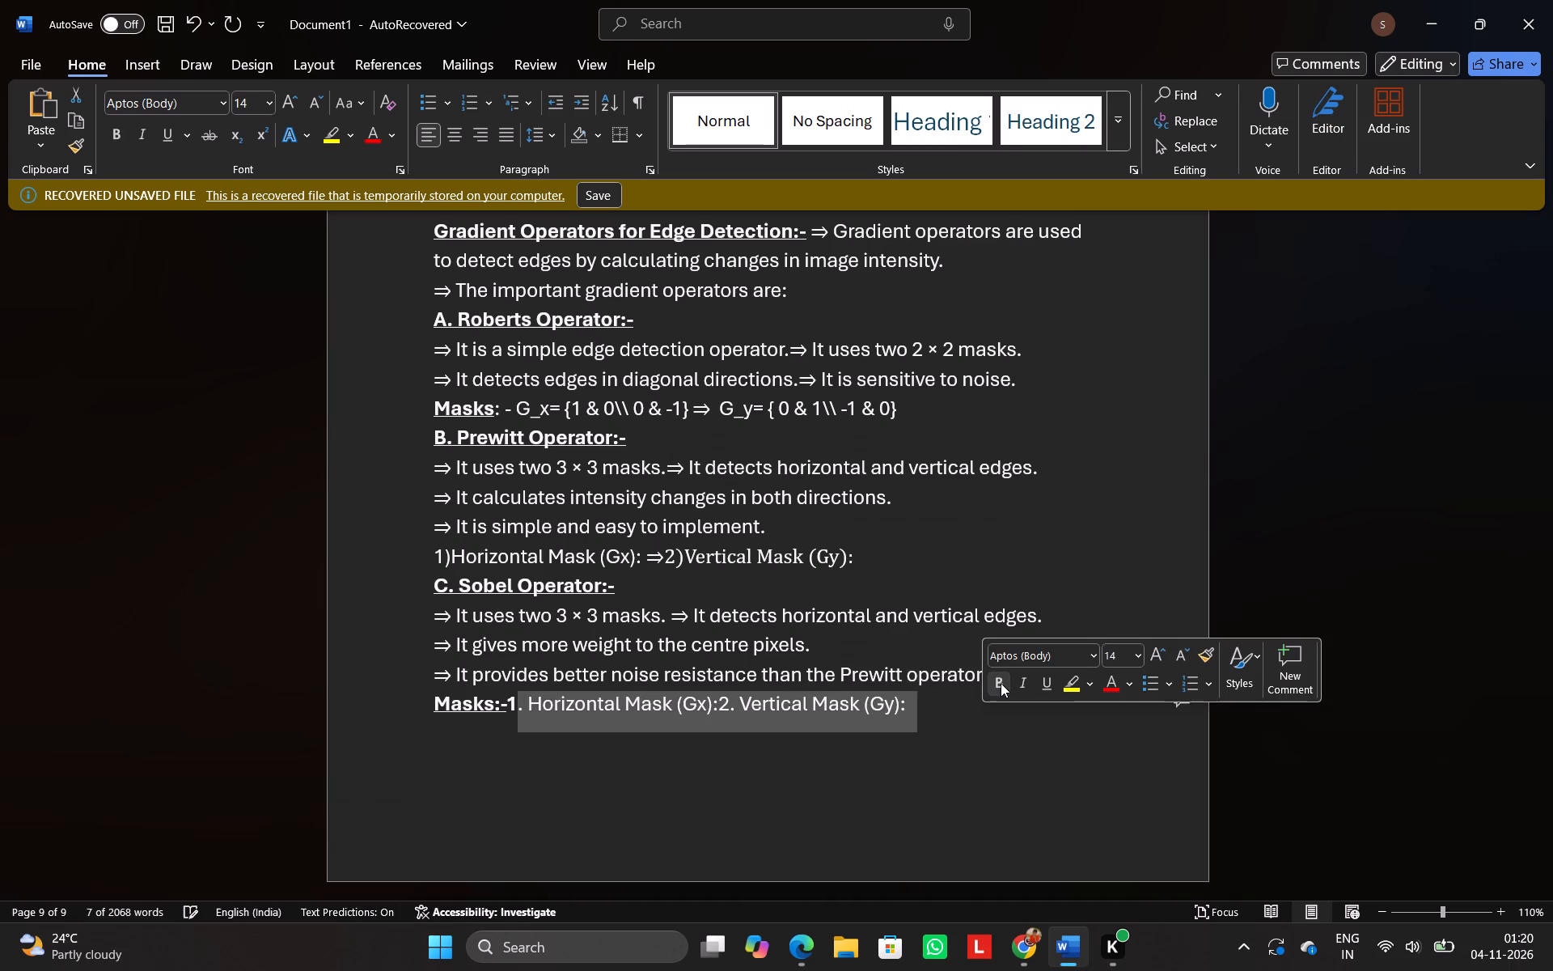
# Insert the ⇒ arrow before the Sobel vertical mask label and change its numbering to "2)" without a following space.
pyautogui.click(712, 696)
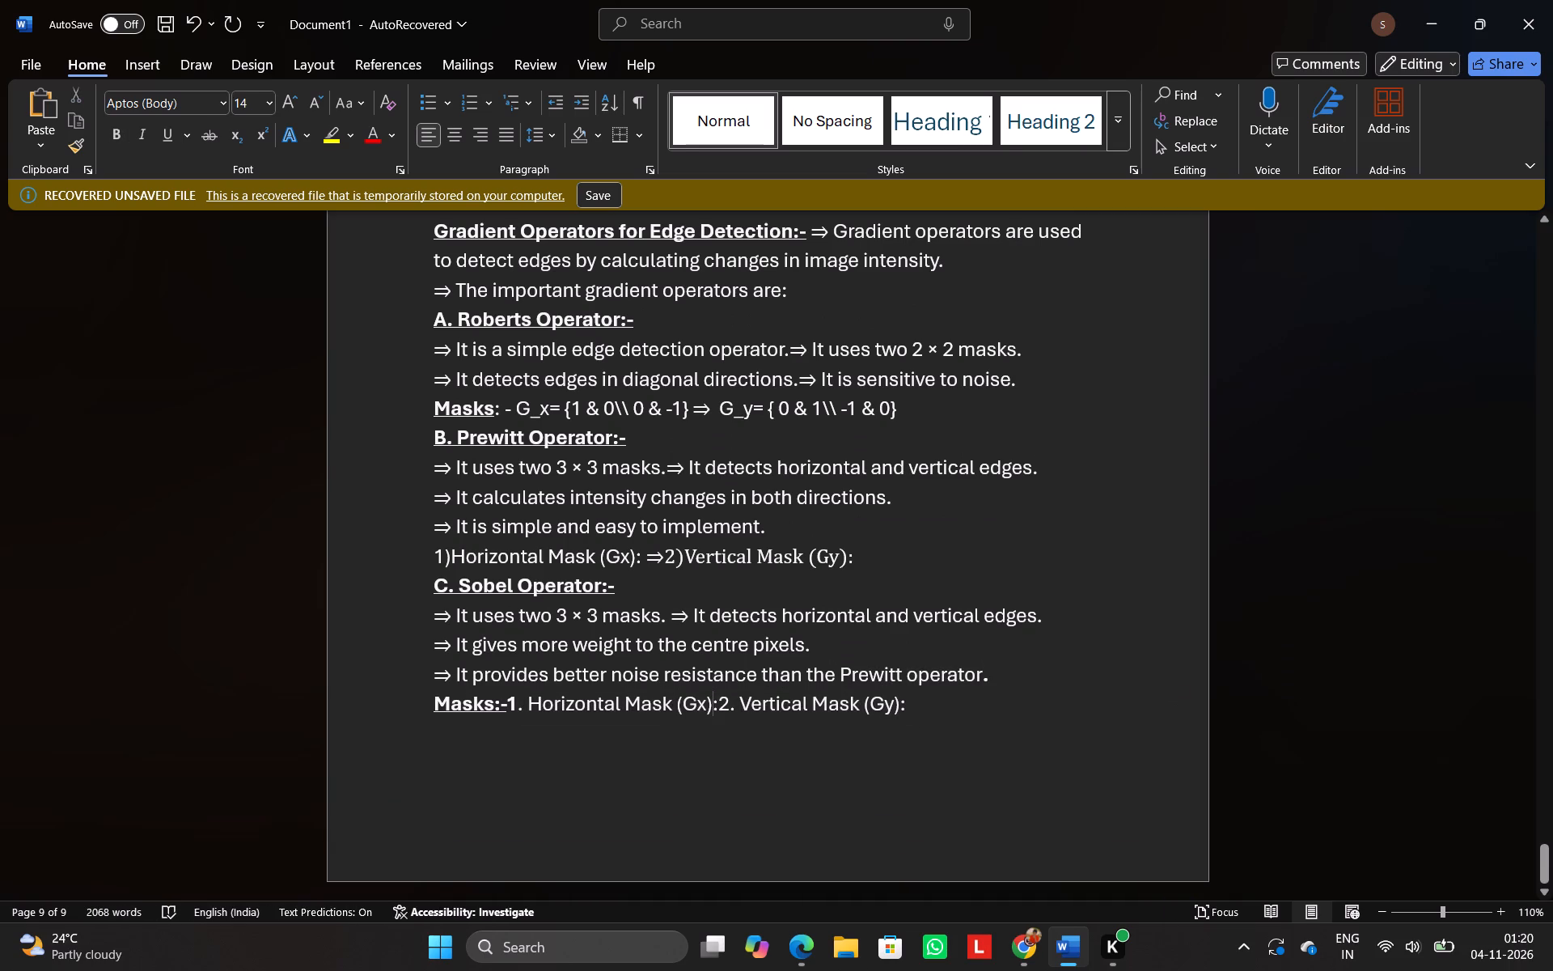
pyautogui.press('Right')
pyautogui.hotkey('ctrl', 'v')
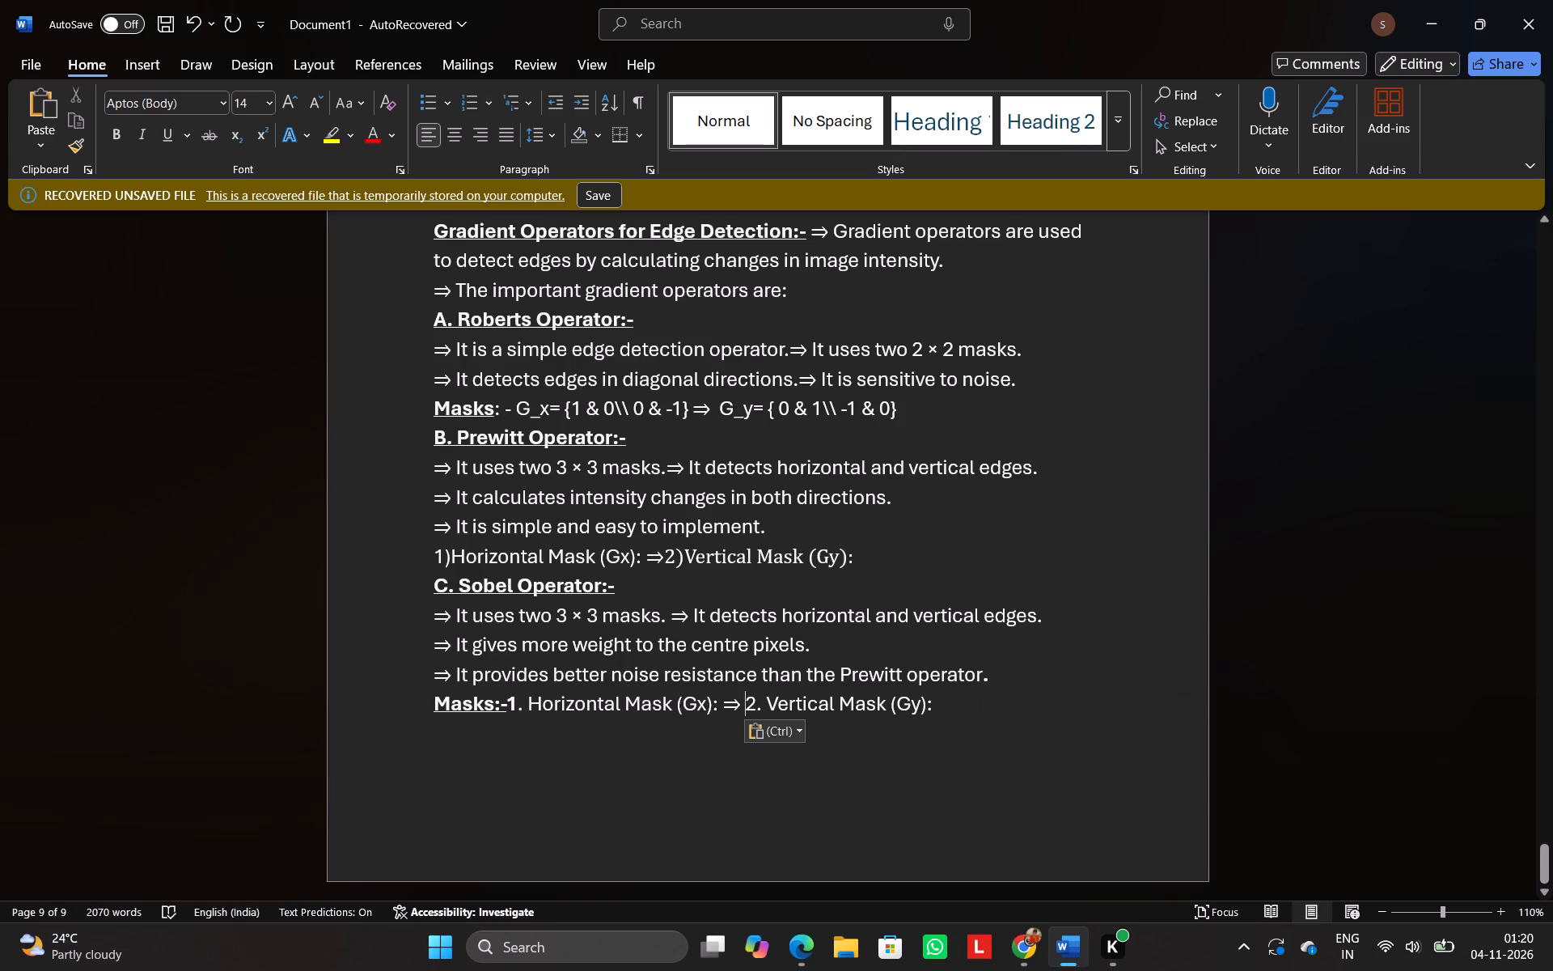
pyautogui.press('Right')
pyautogui.press('Right')
pyautogui.press('Right')
pyautogui.press('BackSpace')
pyautogui.press('BackSpace')
pyautogui.hotkey('shift', ')')
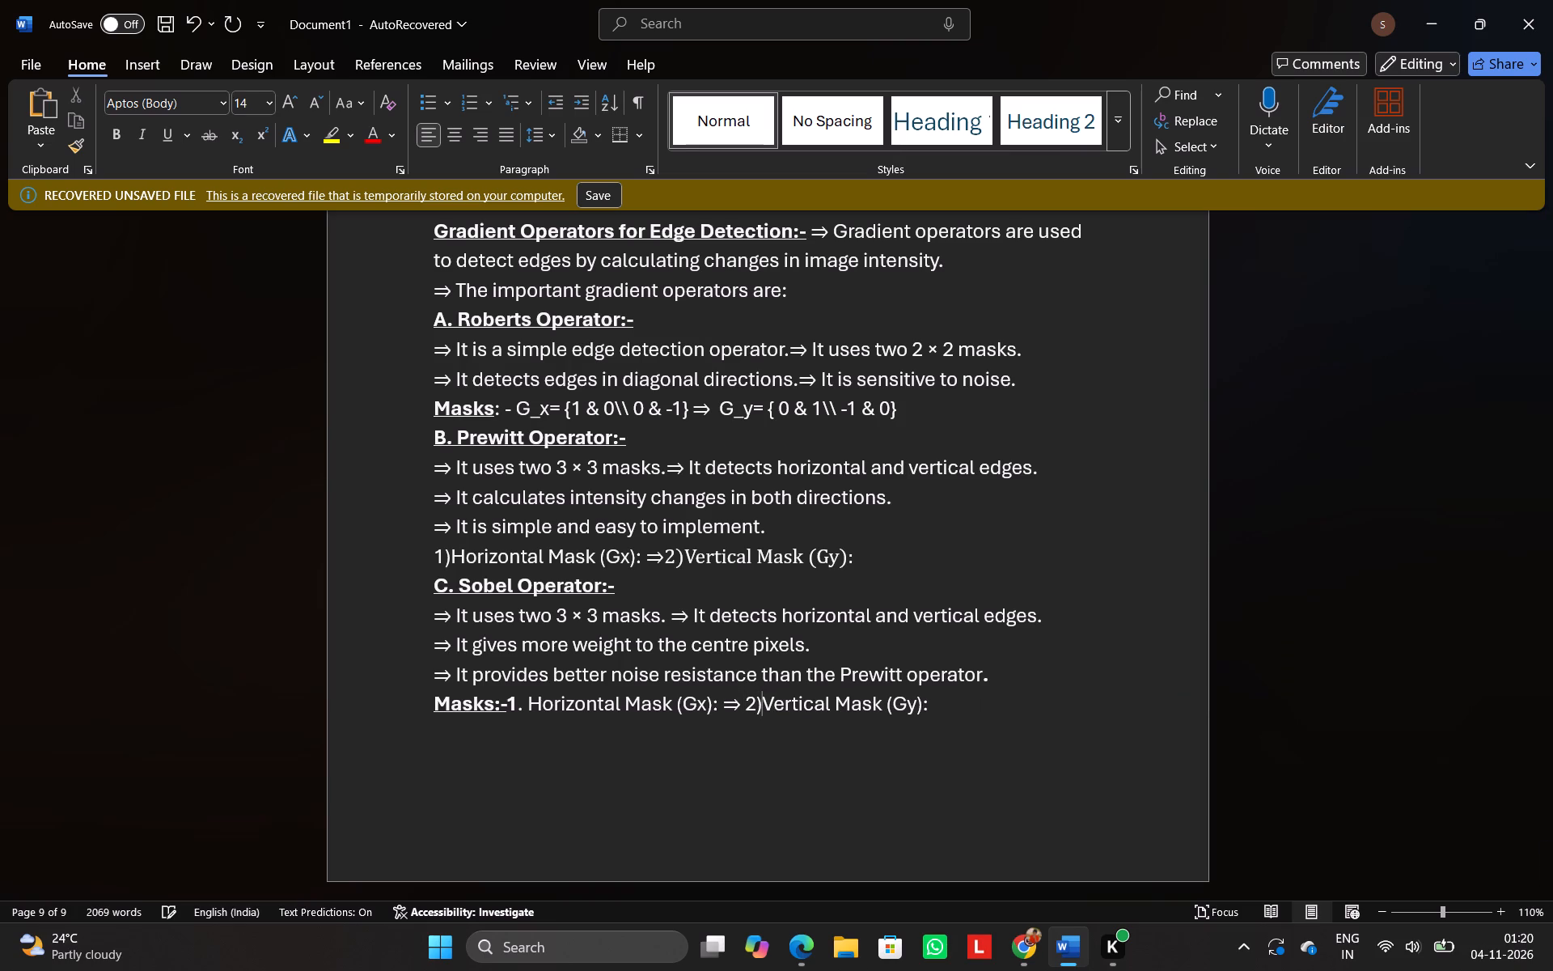
# Change the Sobel horizontal mask label's numbering to "1)" without a following space, and add a space after "Masks:-".
pyautogui.press('Left')
pyautogui.press('Left')
pyautogui.press('Left')
pyautogui.press('Left')
pyautogui.press('Left')
pyautogui.press('Left')
pyautogui.press('Left')
pyautogui.press('Left')
pyautogui.press('Left')
pyautogui.press('Left')
pyautogui.press('Left')
pyautogui.press('Left')
pyautogui.press('Left')
pyautogui.press('Left')
pyautogui.press('Left')
pyautogui.press('Left')
pyautogui.press('Left')
pyautogui.press('Left')
pyautogui.press('Left')
pyautogui.press('Left')
pyautogui.press('Left')
pyautogui.press('Left')
pyautogui.press('Left')
pyautogui.press('Left')
pyautogui.press('Left')
pyautogui.press('Left')
pyautogui.press('BackSpace')
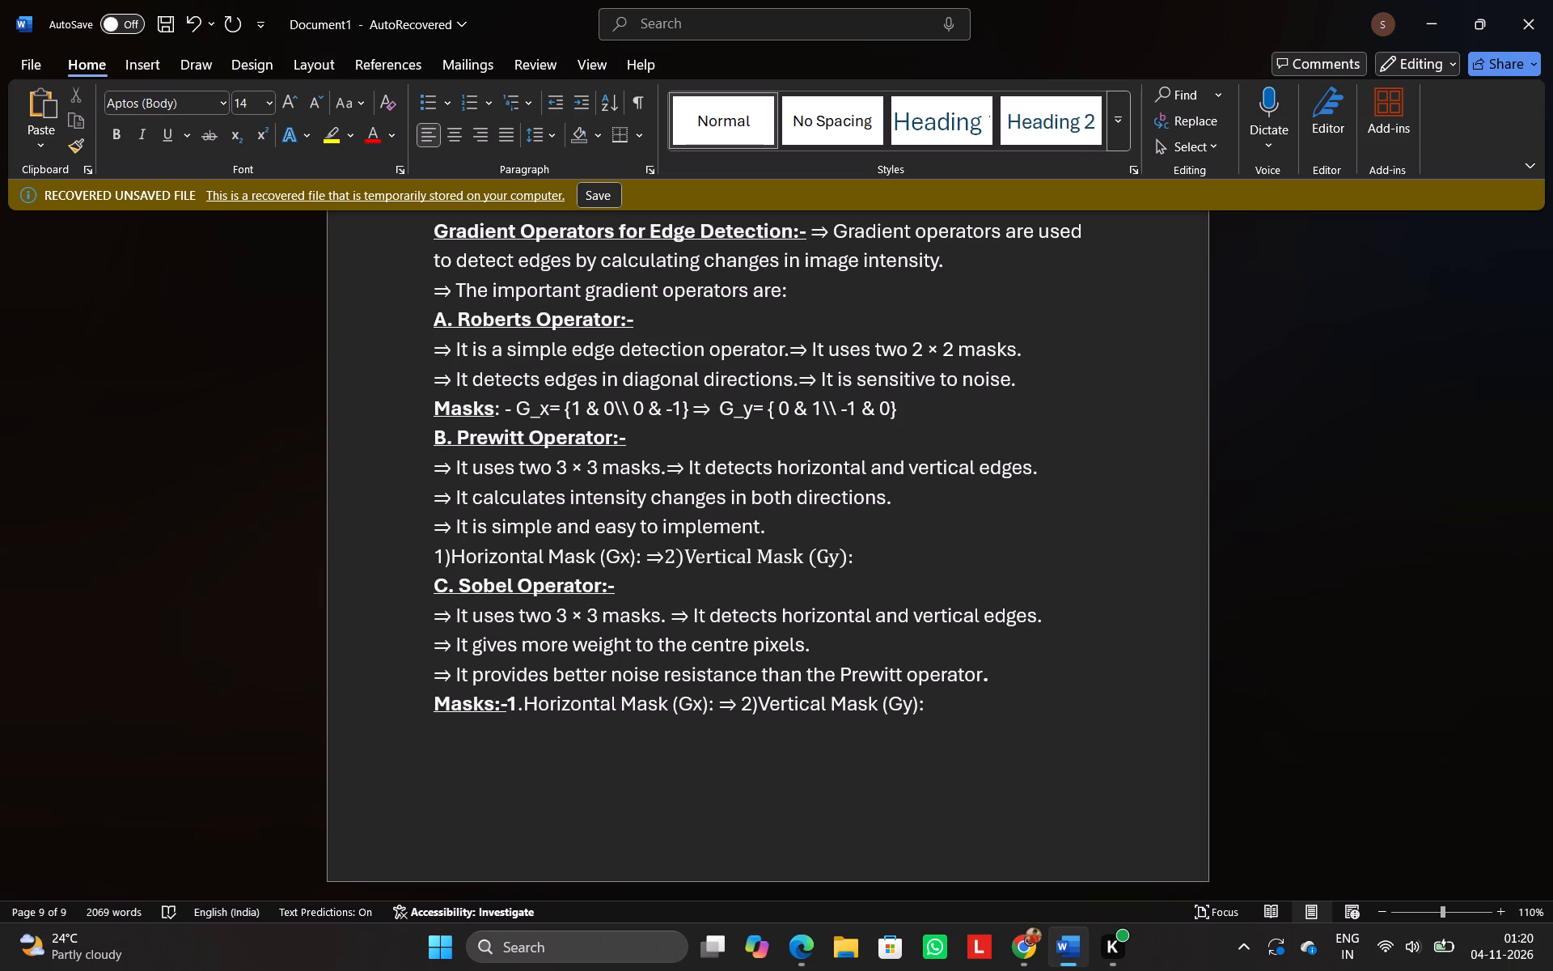
pyautogui.press('BackSpace')
pyautogui.hotkey('shift', ')')
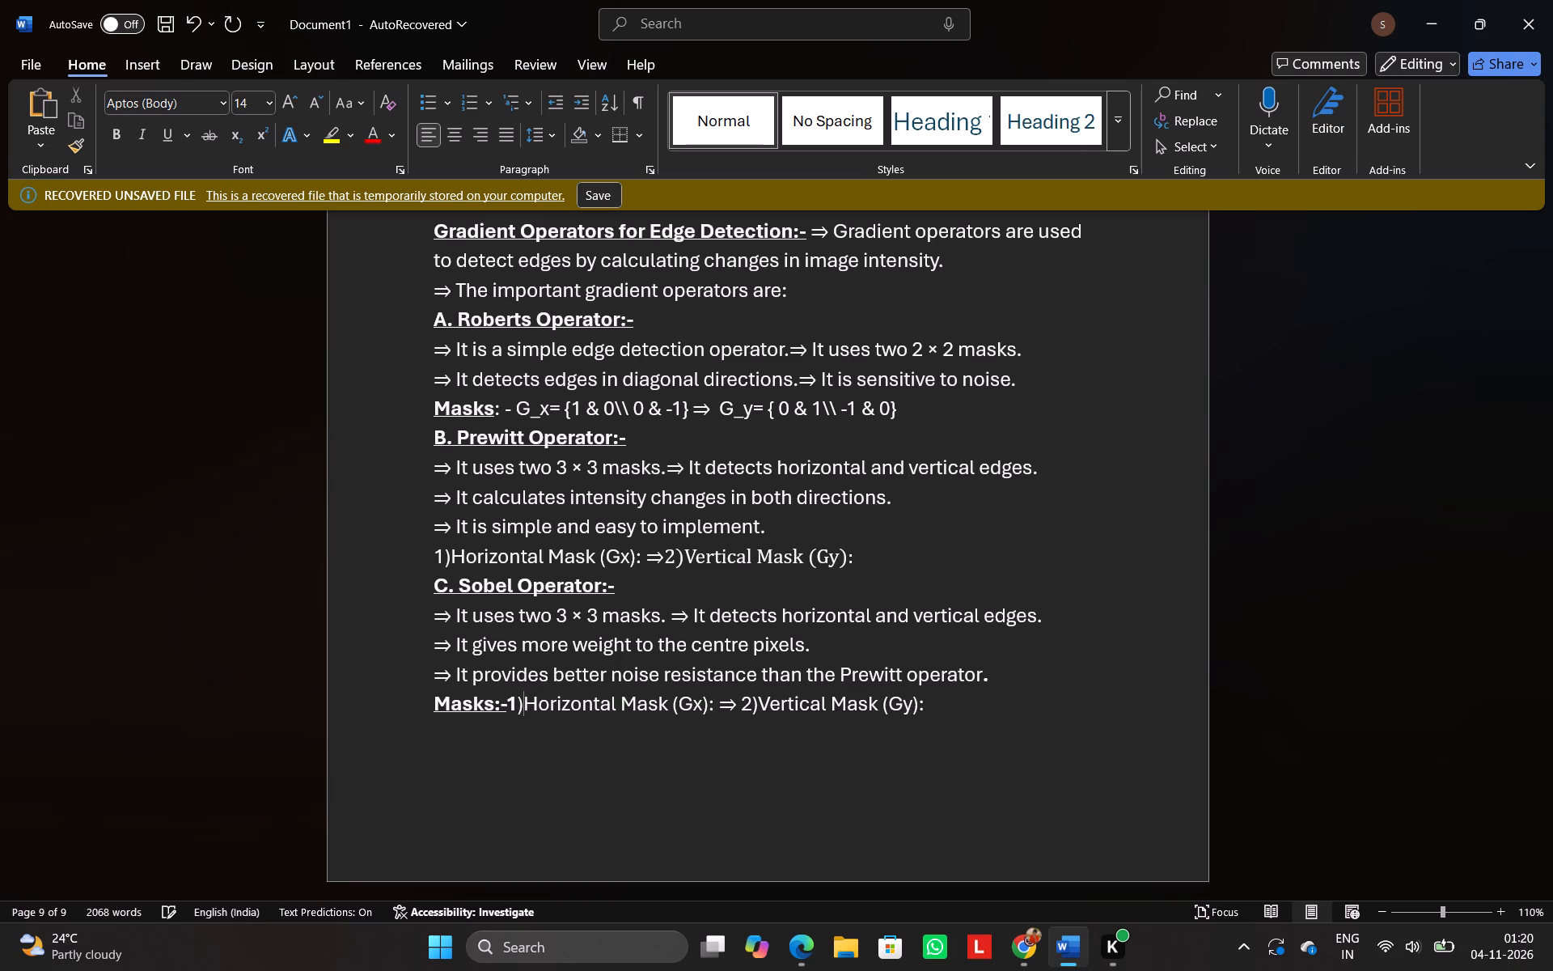
pyautogui.press('Left')
pyautogui.press('Left')
pyautogui.press('space')
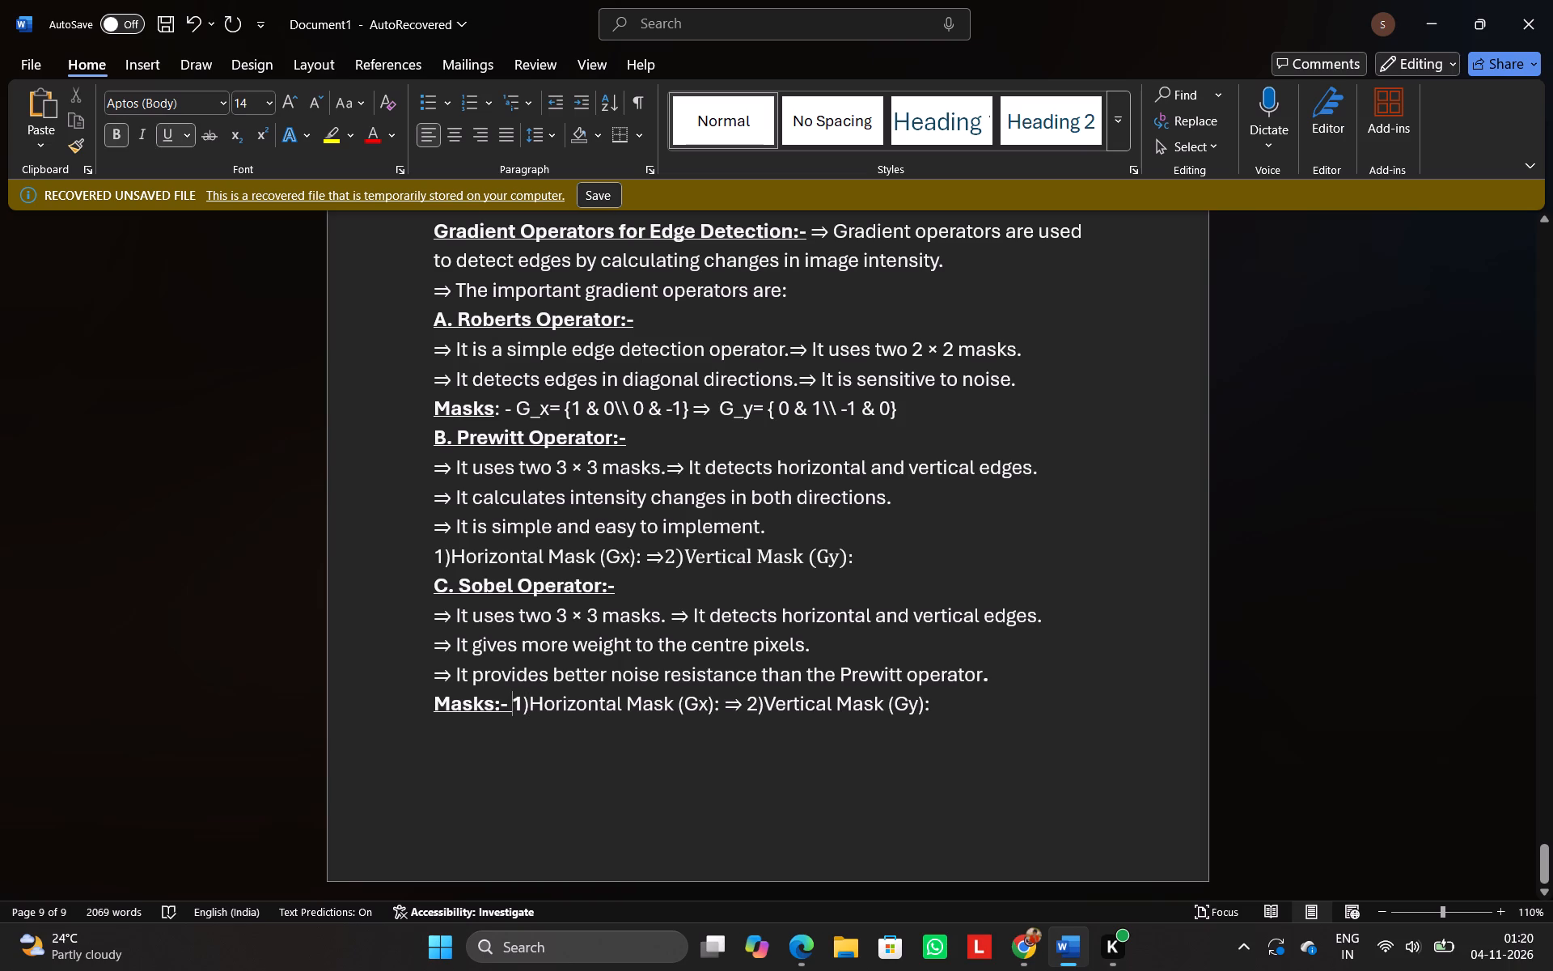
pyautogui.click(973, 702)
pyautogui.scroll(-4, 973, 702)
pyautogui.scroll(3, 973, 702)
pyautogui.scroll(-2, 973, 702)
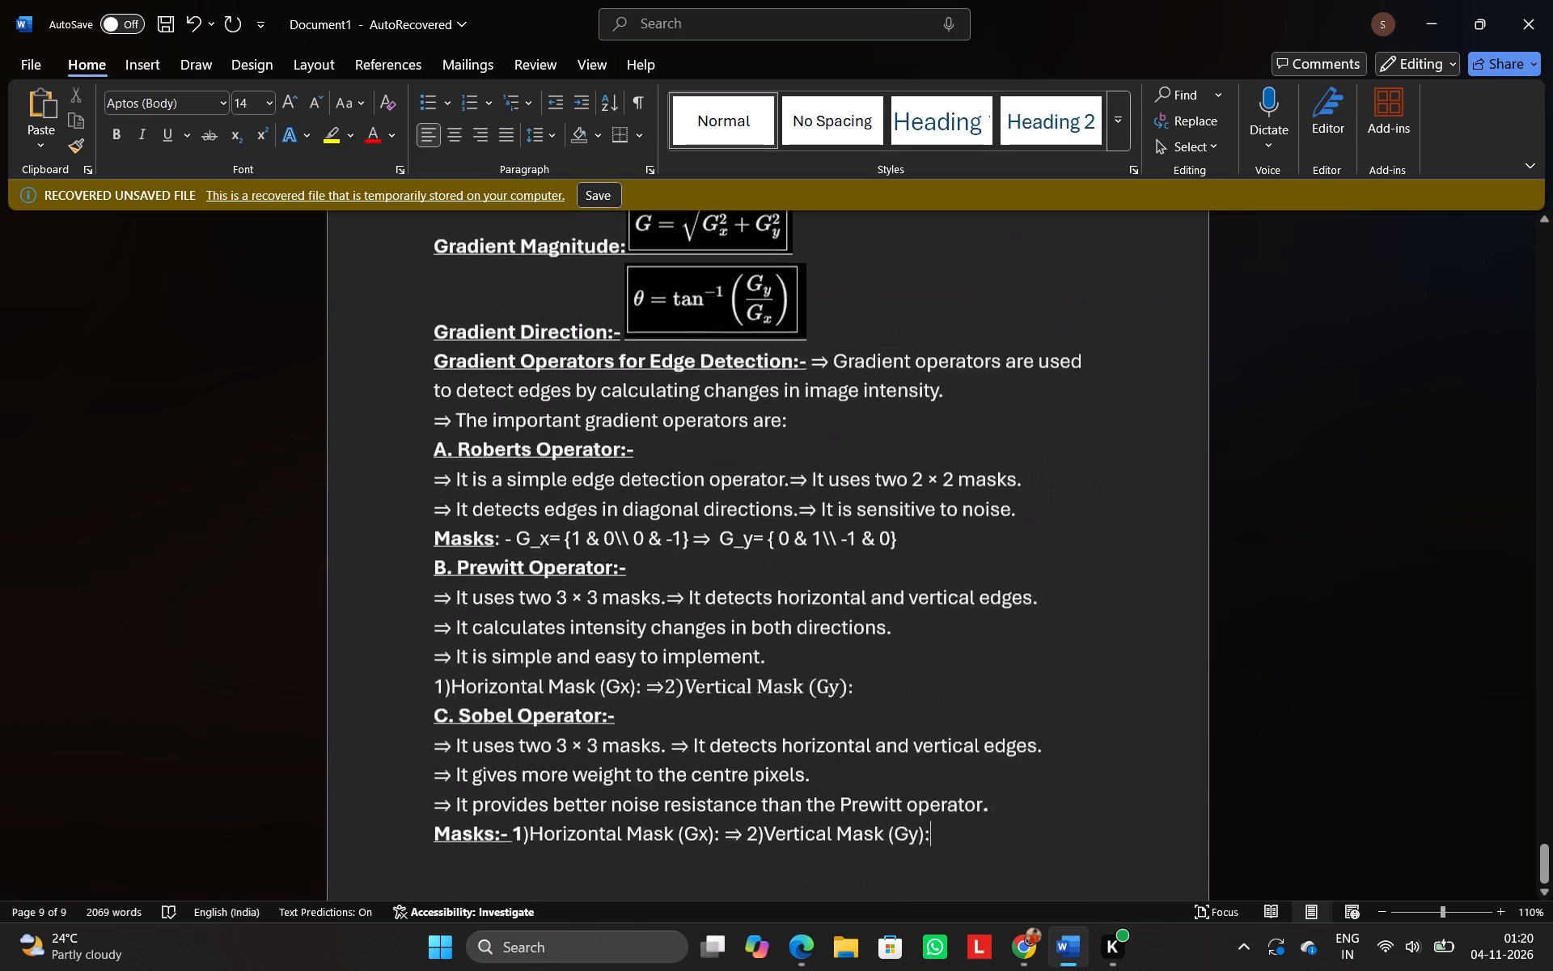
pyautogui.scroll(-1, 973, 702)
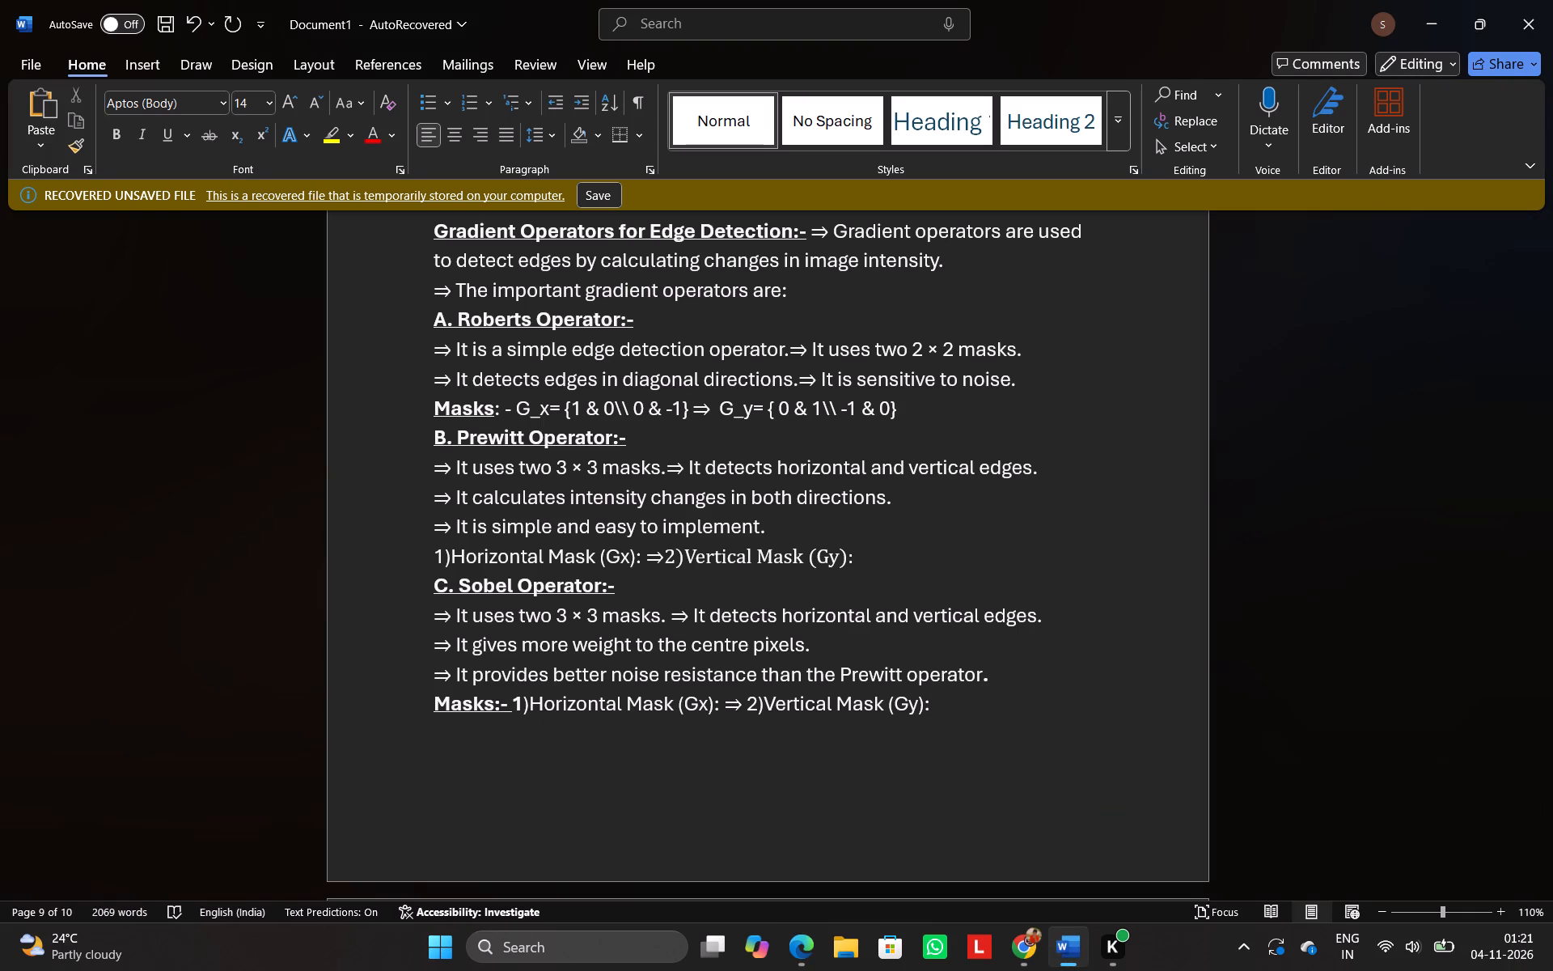
pyautogui.hotkey('ctrl', 'v')
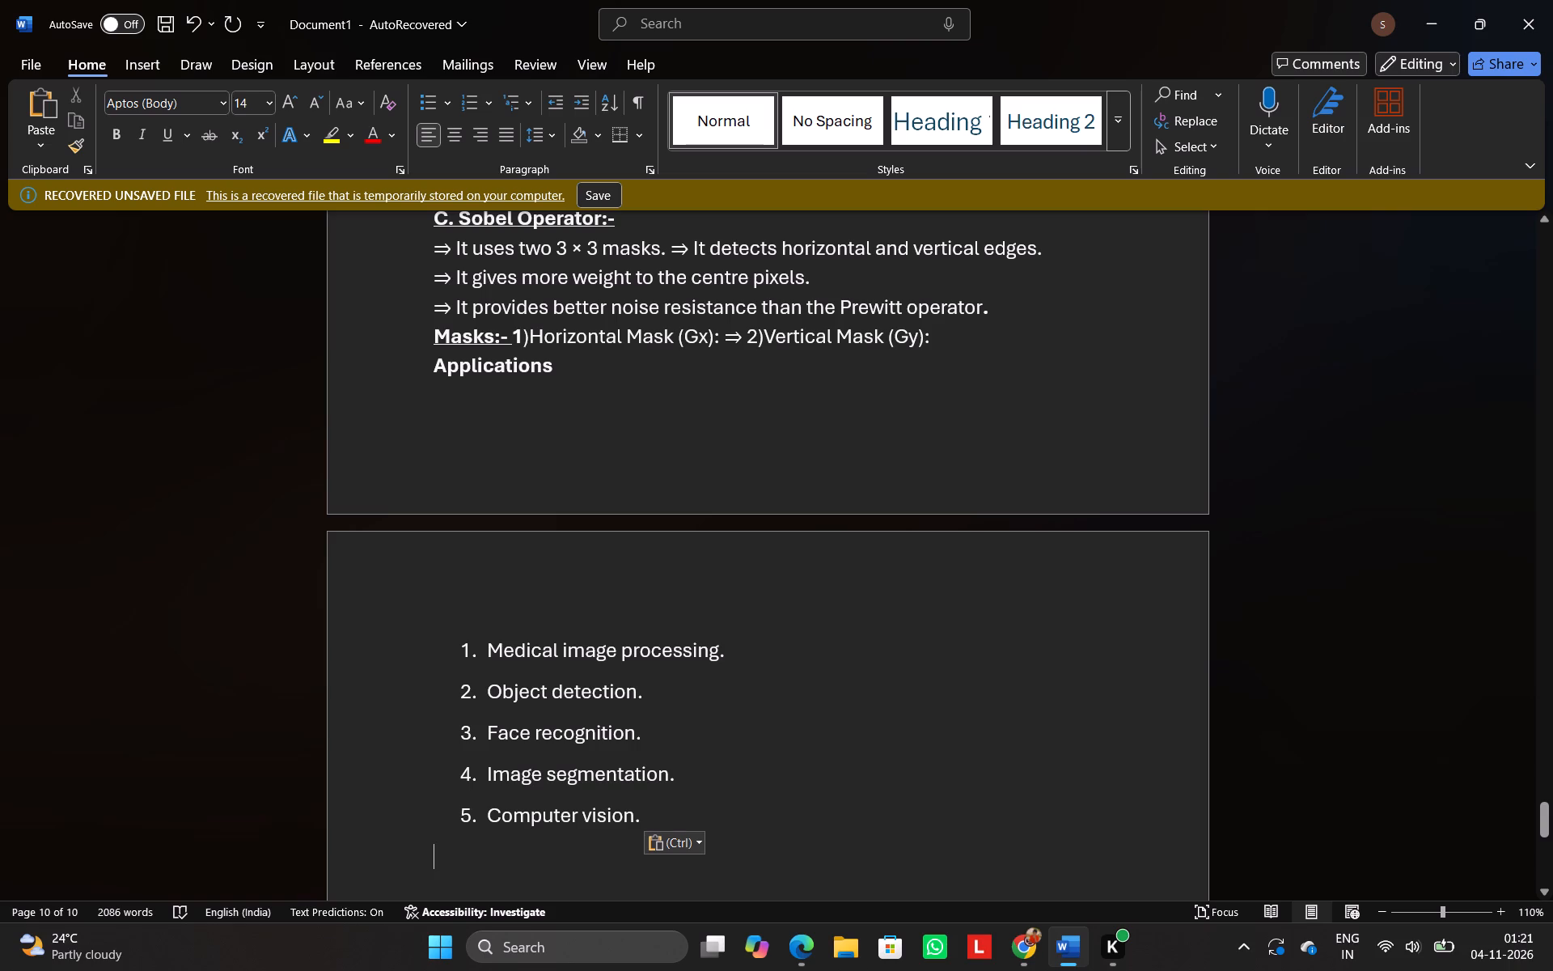
# Underline the "Applications" heading and append ":-" to it.
pyautogui.moveTo(433, 367); pyautogui.dragTo(556, 380)
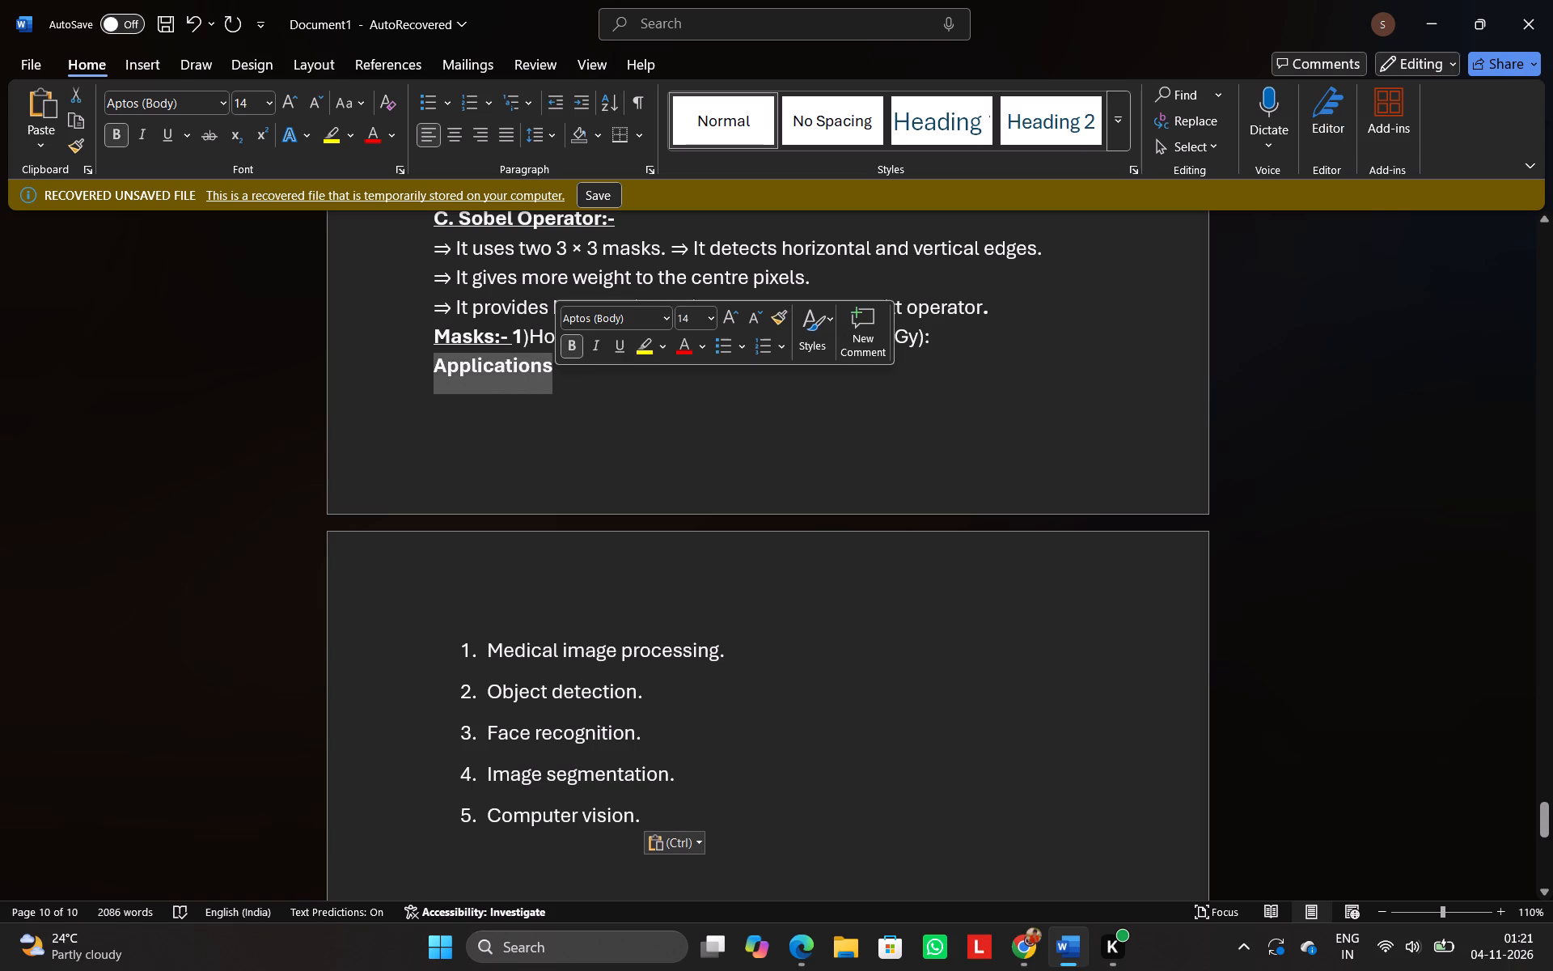
pyautogui.click(620, 352)
pyautogui.click(615, 404)
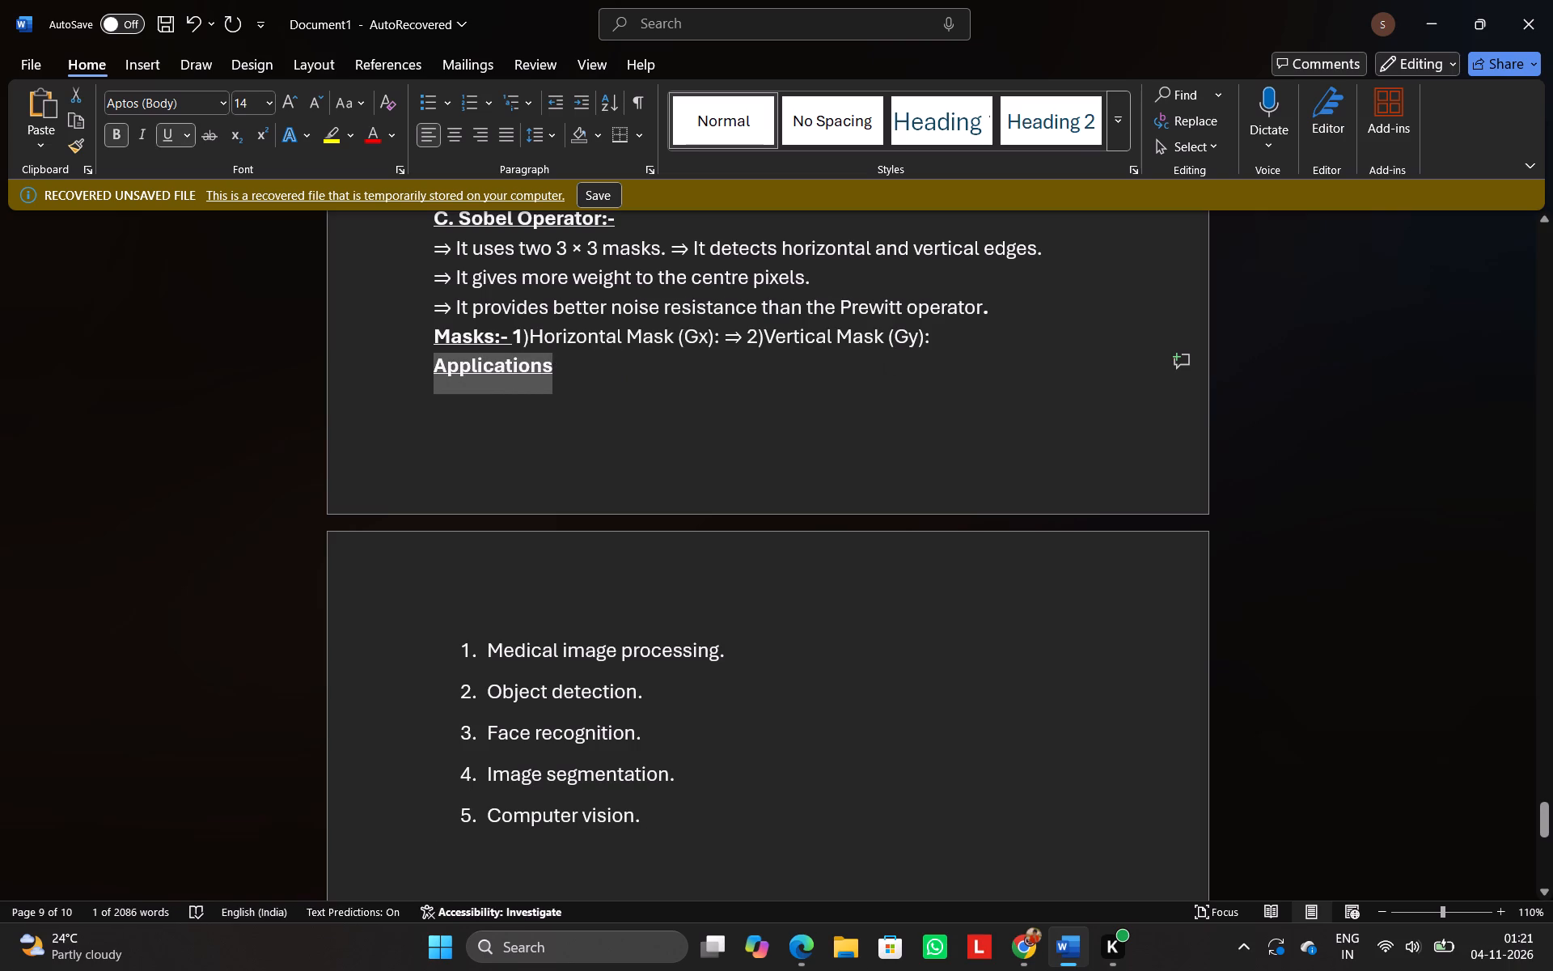
pyautogui.write(':-')
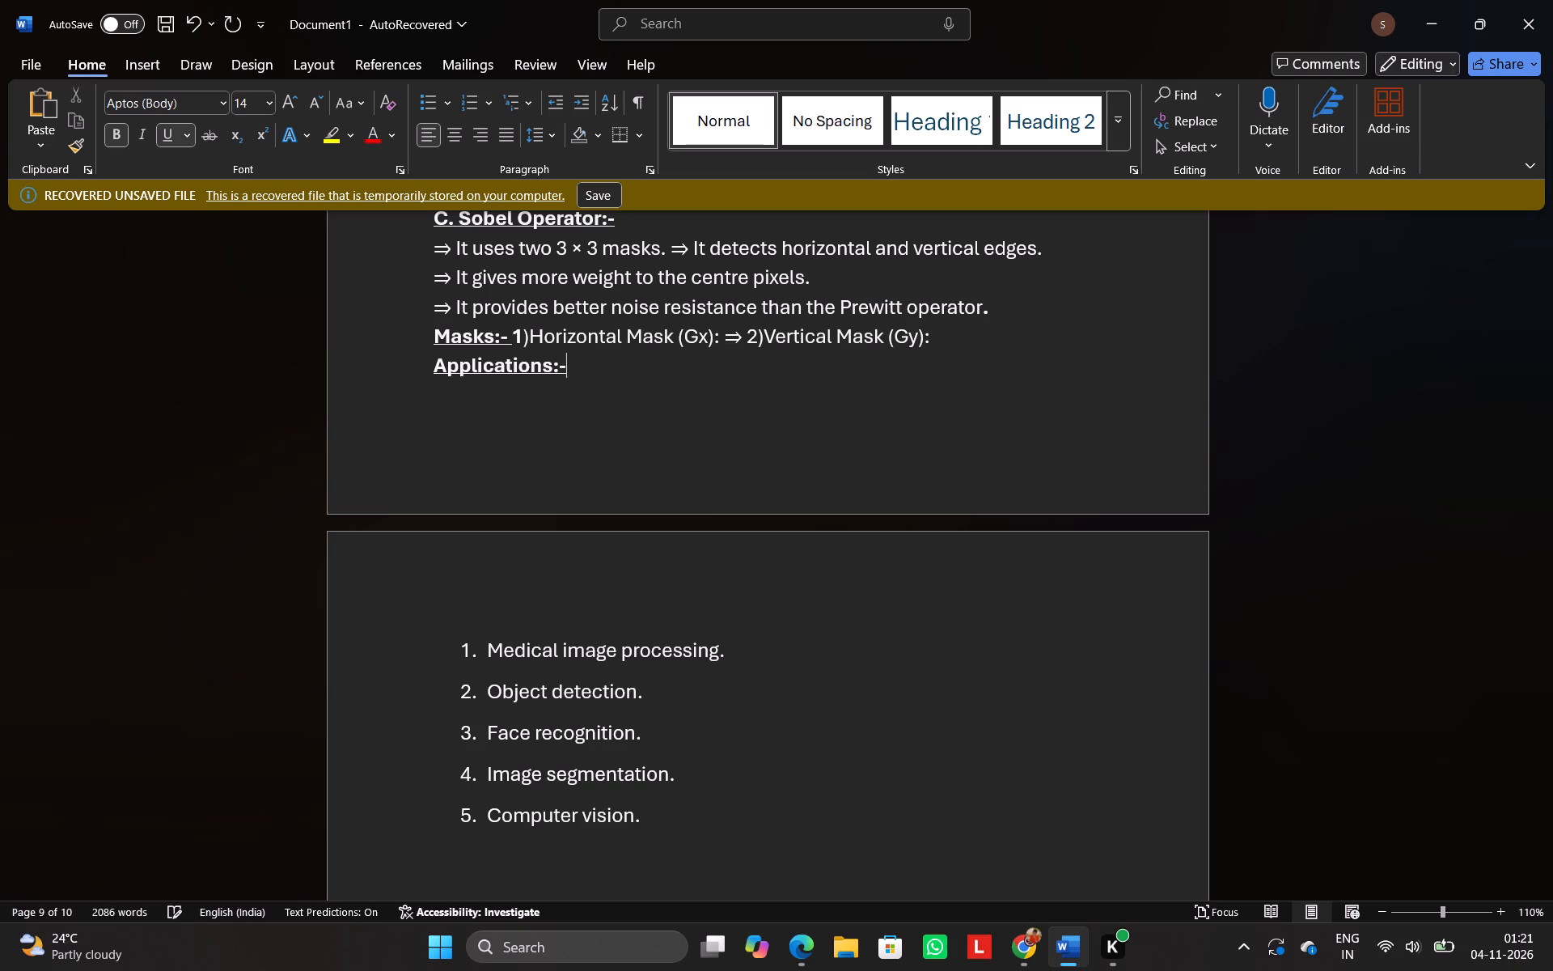
# Merge the first two list items into the Applications line, numbered "1)" for medical image processing and "2)" for object detection.
pyautogui.click(489, 649)
pyautogui.press('BackSpace')
pyautogui.press('BackSpace')
pyautogui.press('BackSpace')
pyautogui.write('1)')
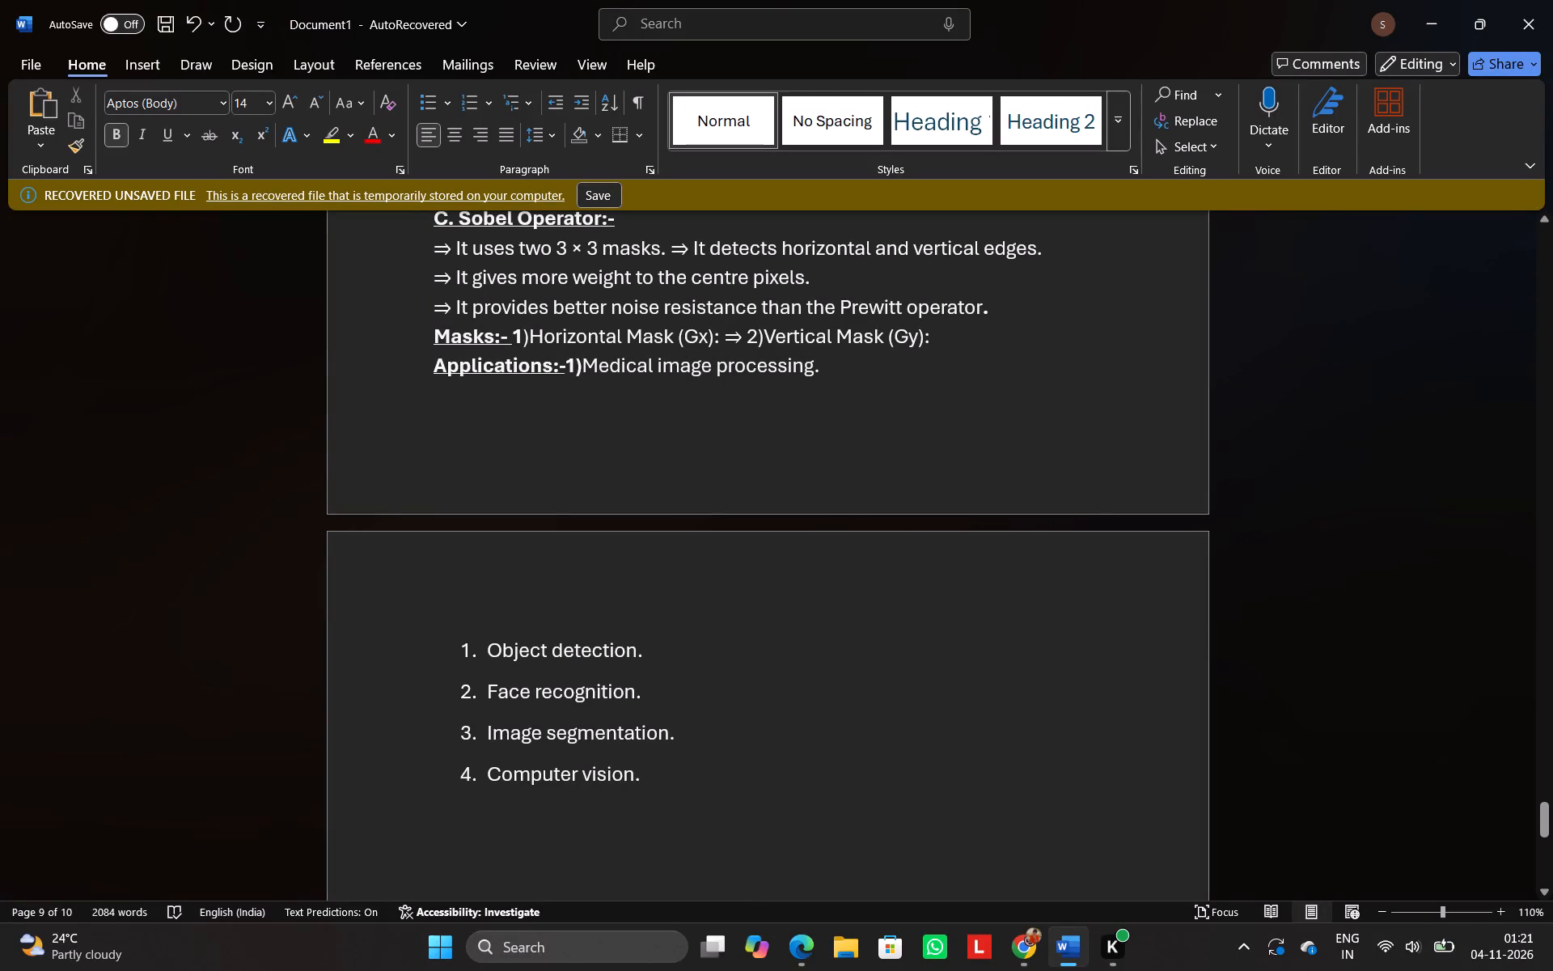
pyautogui.click(484, 655)
pyautogui.press('BackSpace')
pyautogui.press('BackSpace')
pyautogui.press('BackSpace')
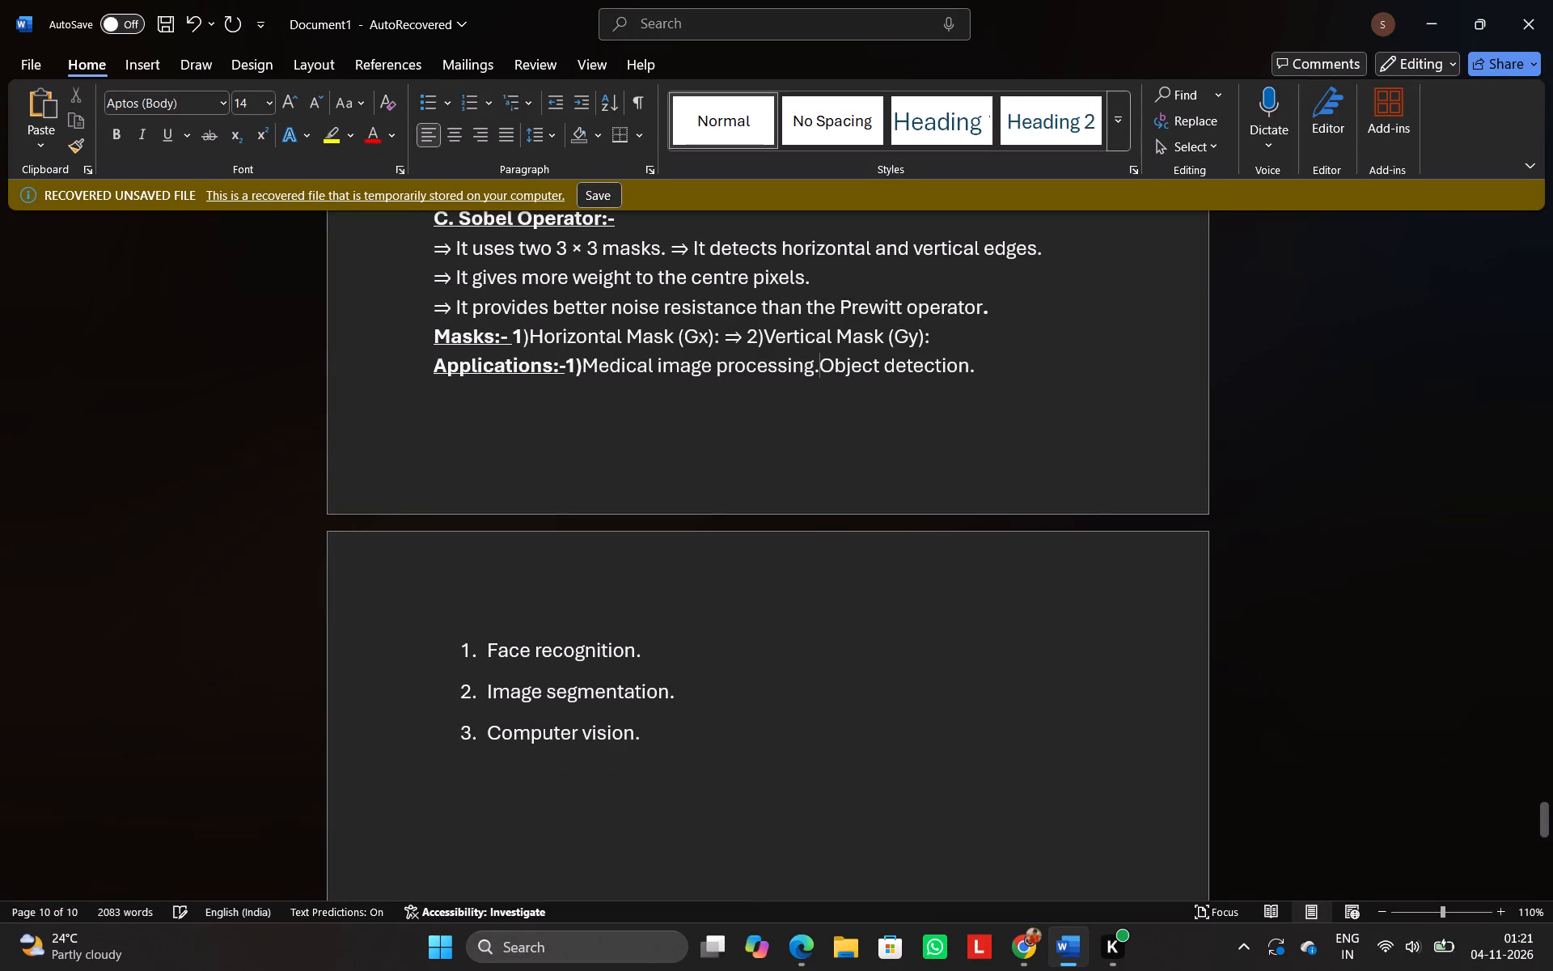
pyautogui.write('2)')
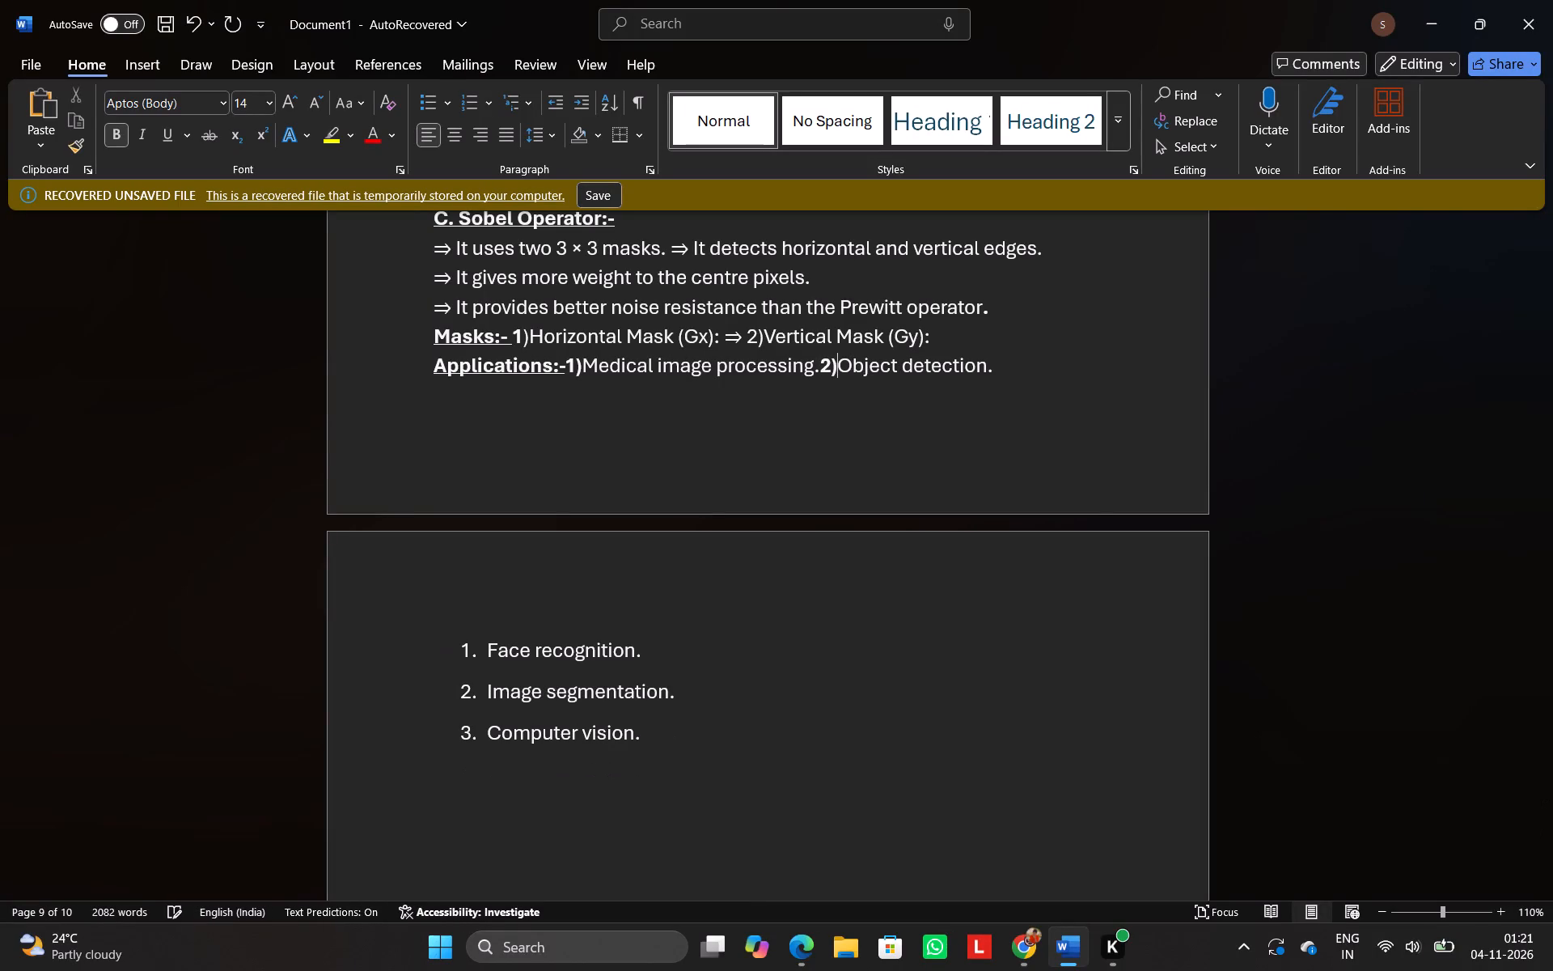
# Merge the remaining items into the Applications text as "3)" face recognition, "4)" image segmentation and "5)" computer vision.
pyautogui.click(485, 664)
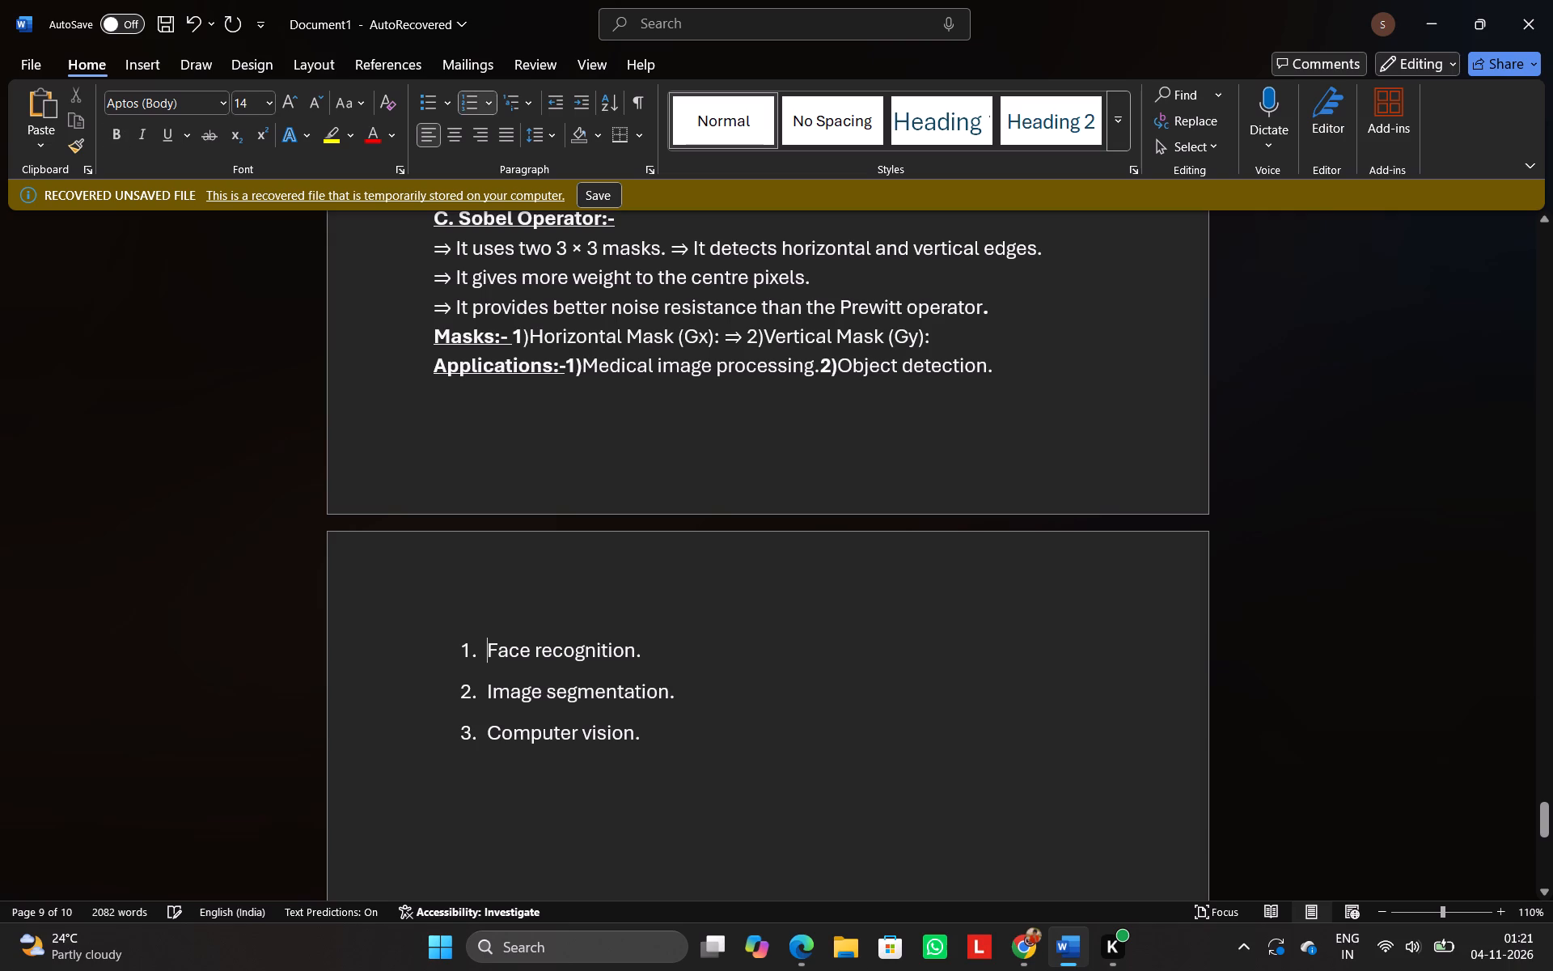
pyautogui.press('BackSpace')
pyautogui.press('BackSpace')
pyautogui.press('BackSpace')
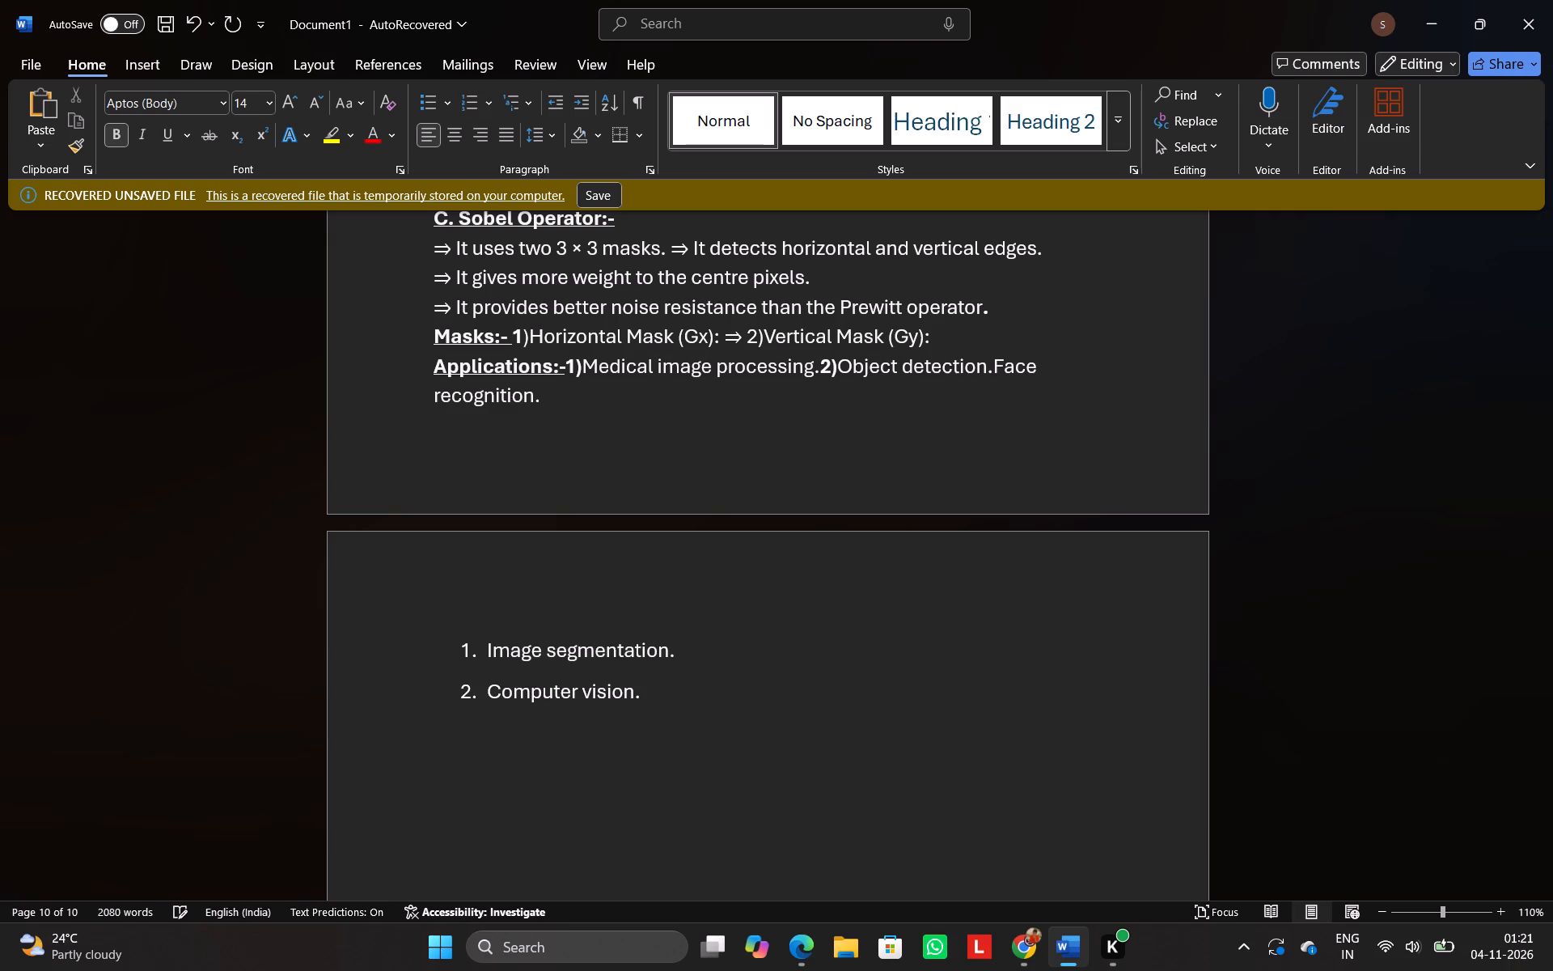
pyautogui.write('3)')
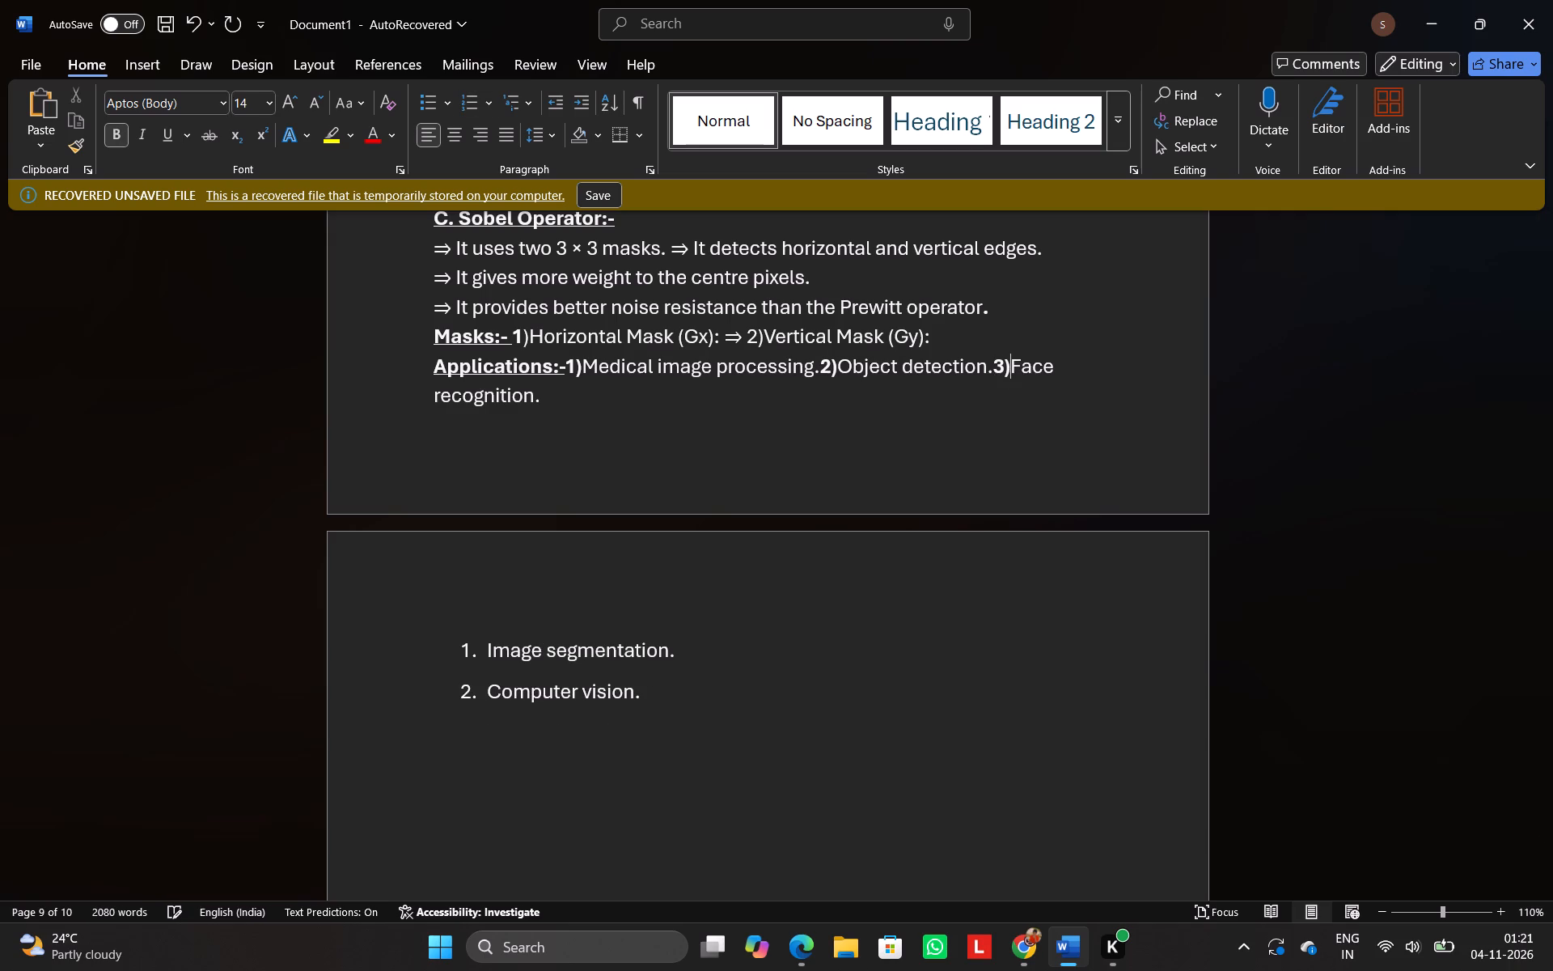
pyautogui.click(481, 647)
pyautogui.press('BackSpace')
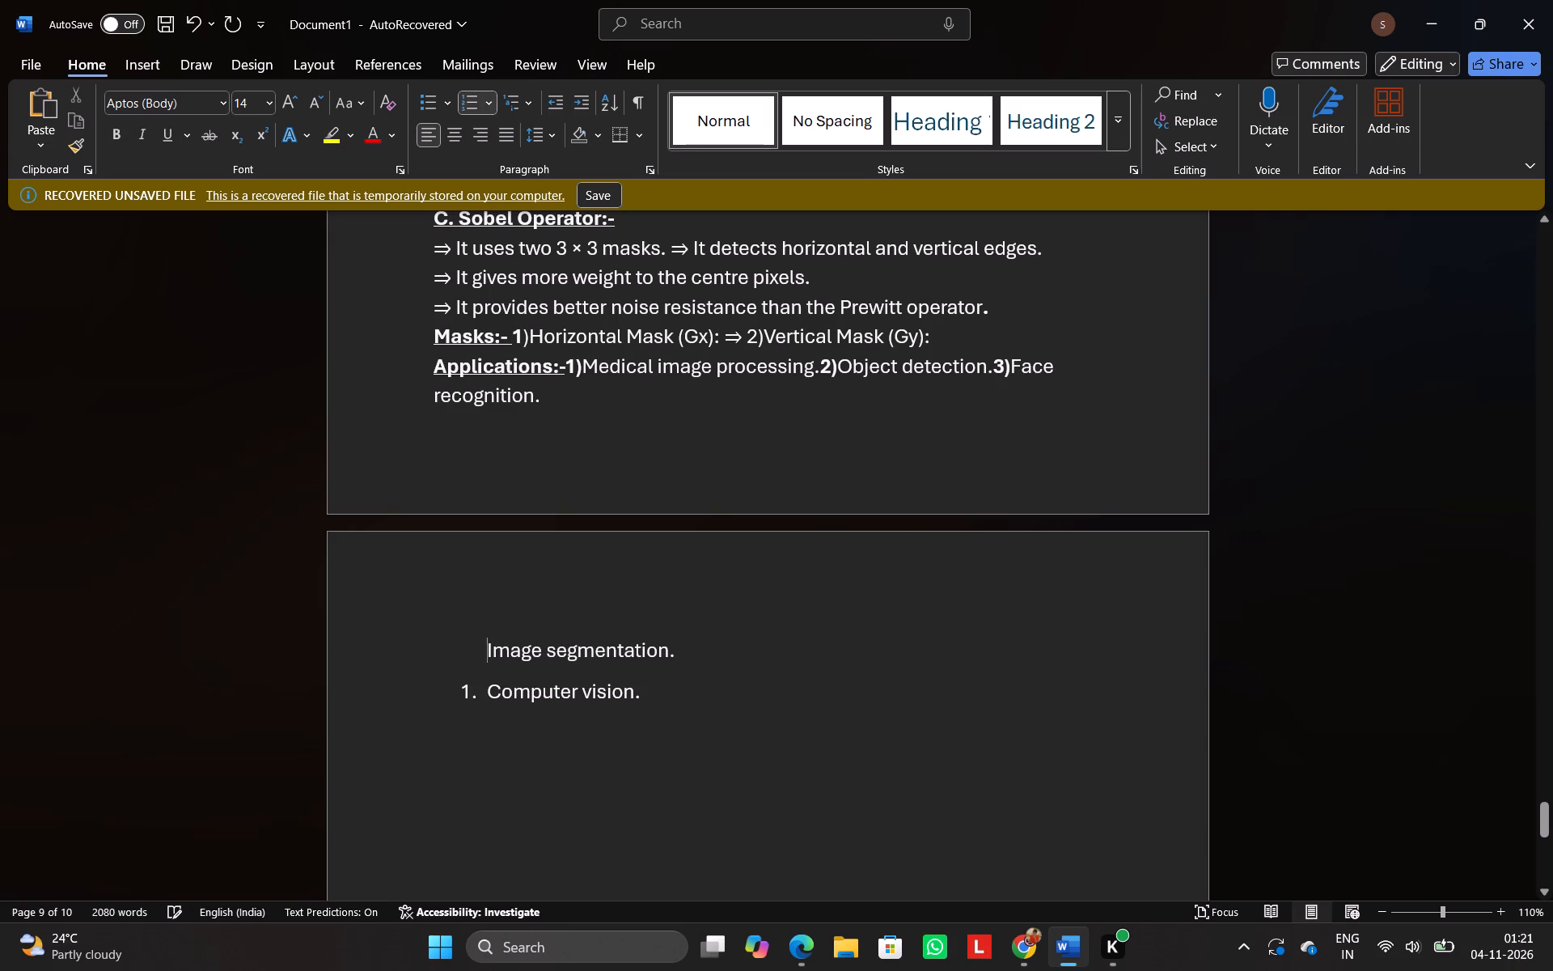
pyautogui.press('BackSpace')
pyautogui.press('BackSpace')
pyautogui.write('4)')
pyautogui.click(483, 651)
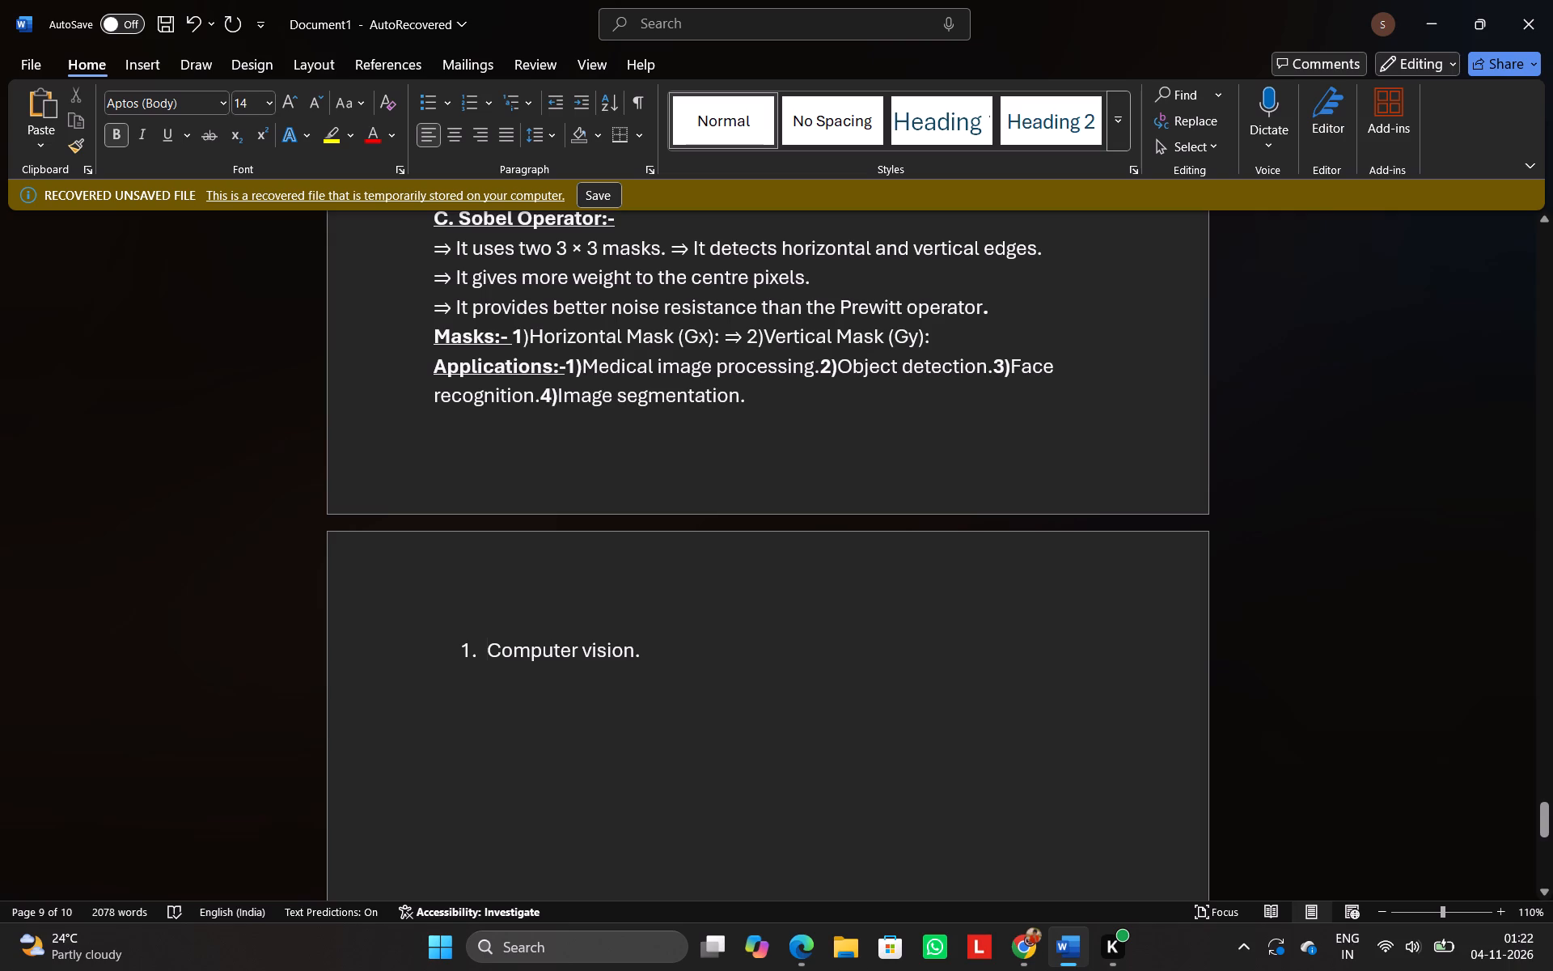
pyautogui.press('BackSpace')
pyautogui.press('BackSpace')
pyautogui.press('BackSpace')
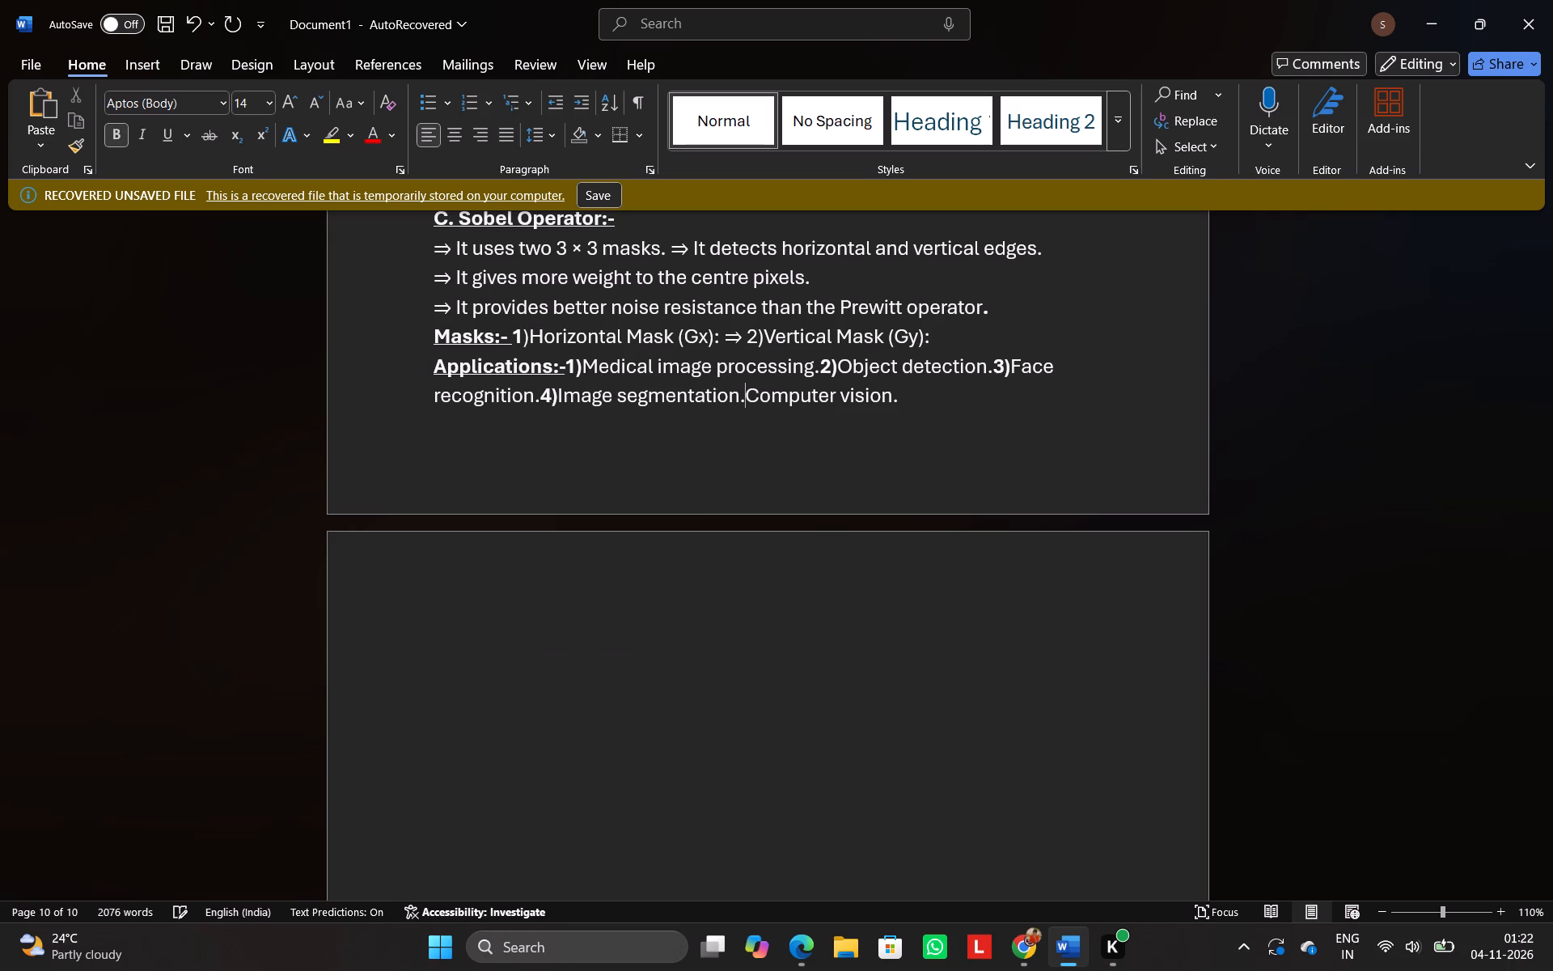
pyautogui.write('5)')
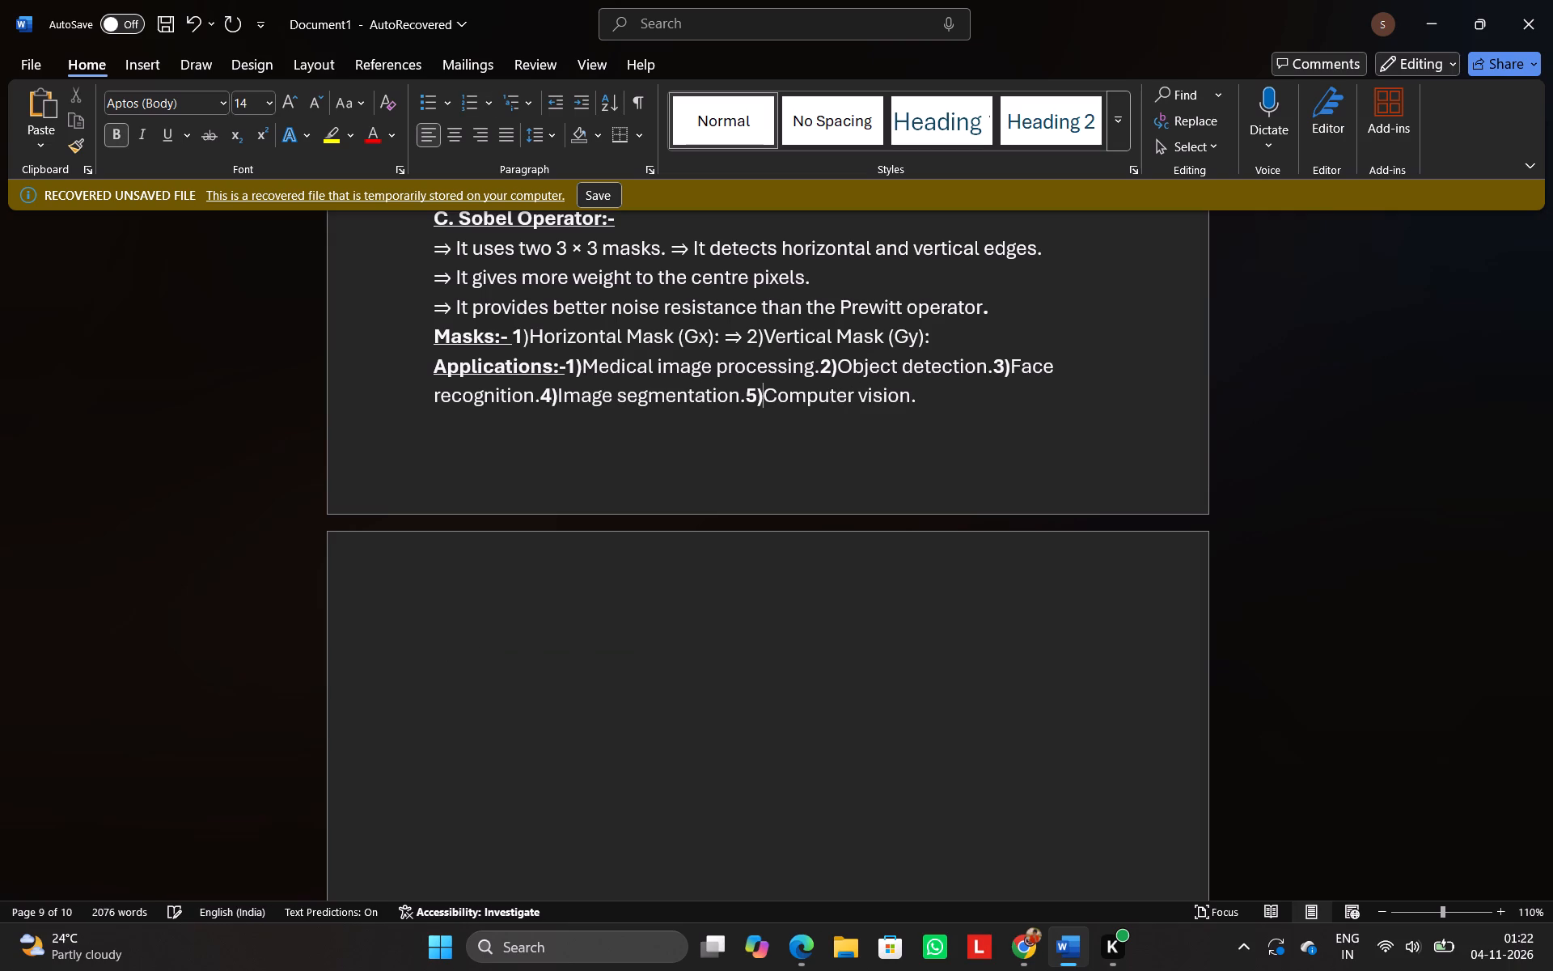
# Delete the empty paragraph after the Applications text to remove the blank last page.
pyautogui.click(778, 622)
pyautogui.press('Return')
pyautogui.press('Return')
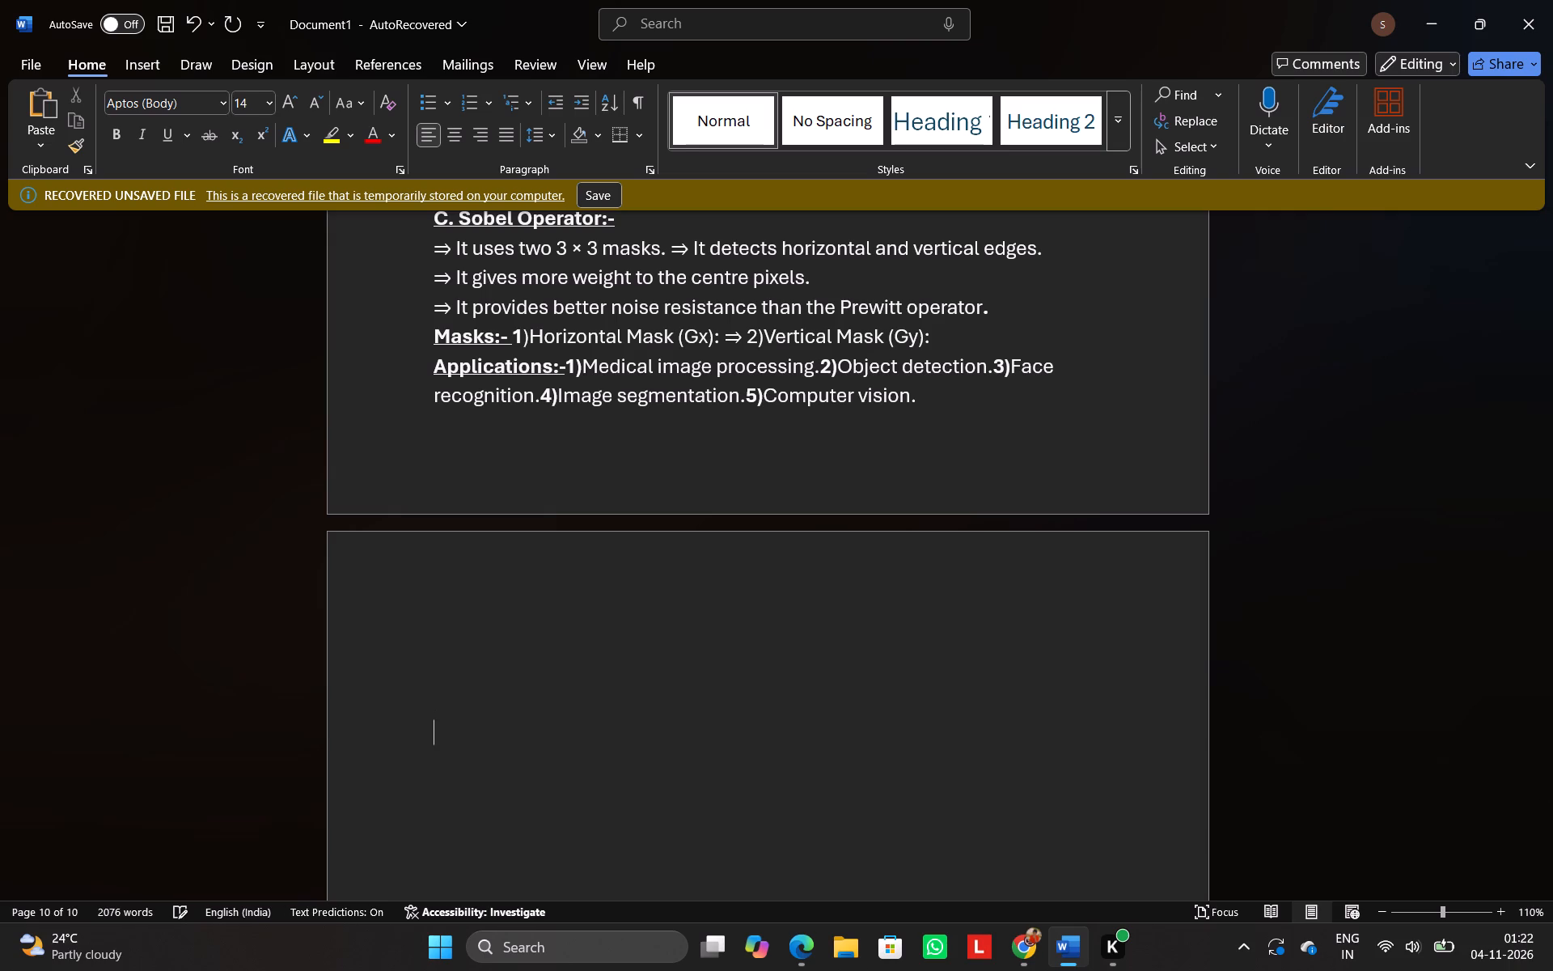
pyautogui.press('BackSpace')
pyautogui.press('BackSpace')
pyautogui.press('BackSpace')
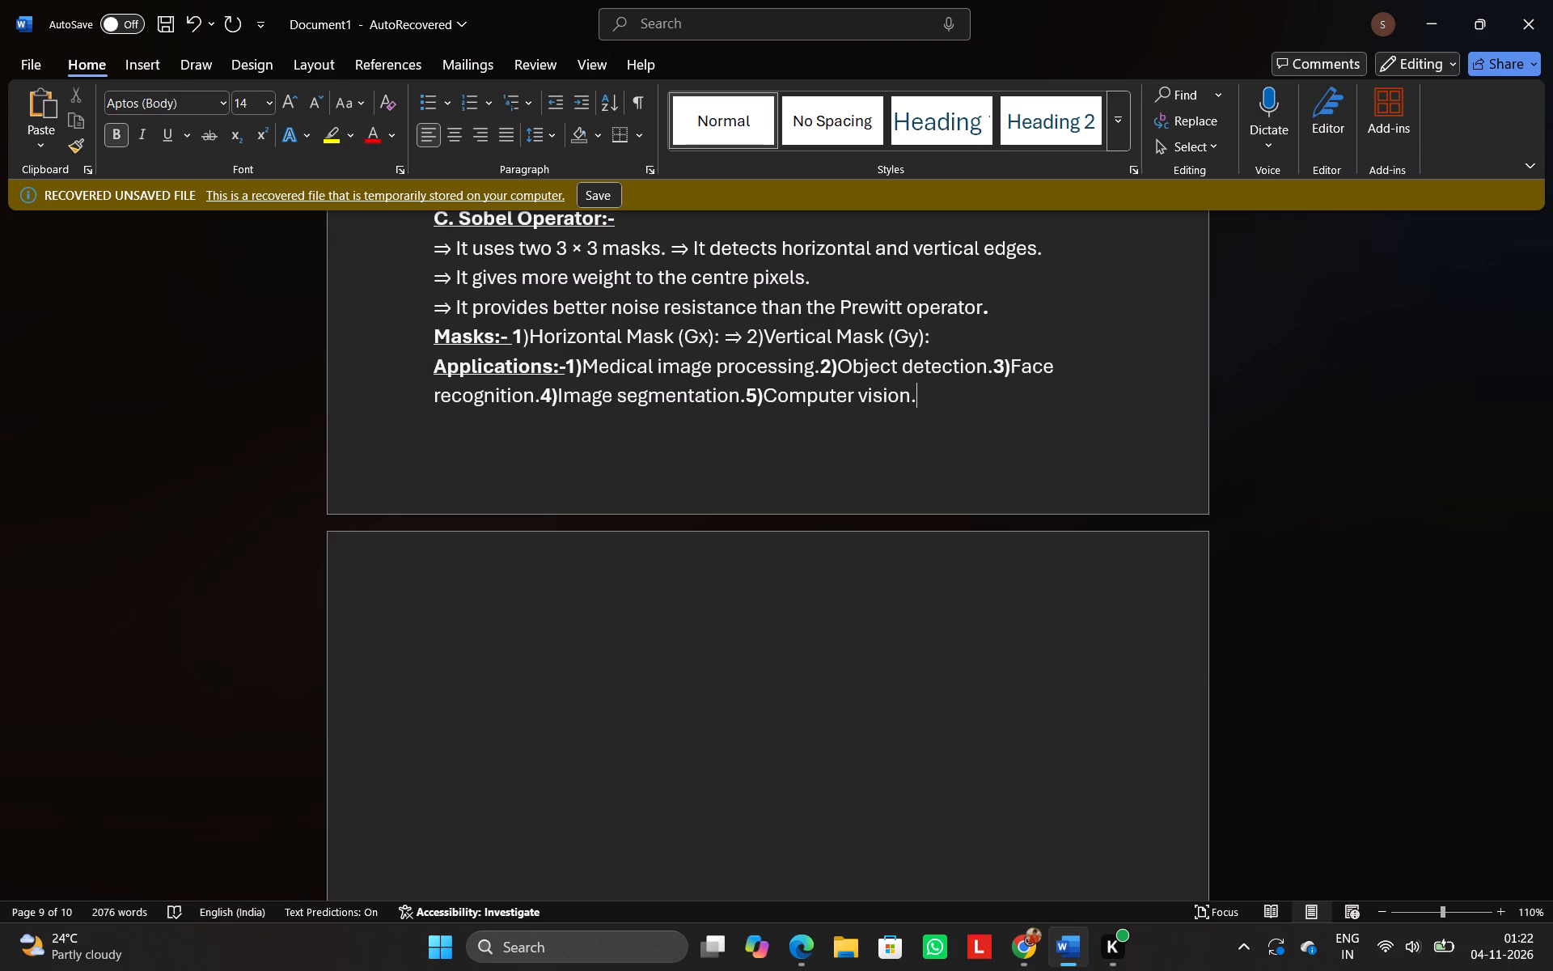
pyautogui.click(810, 812)
pyautogui.press('Down')
pyautogui.press('Down')
pyautogui.press('BackSpace')
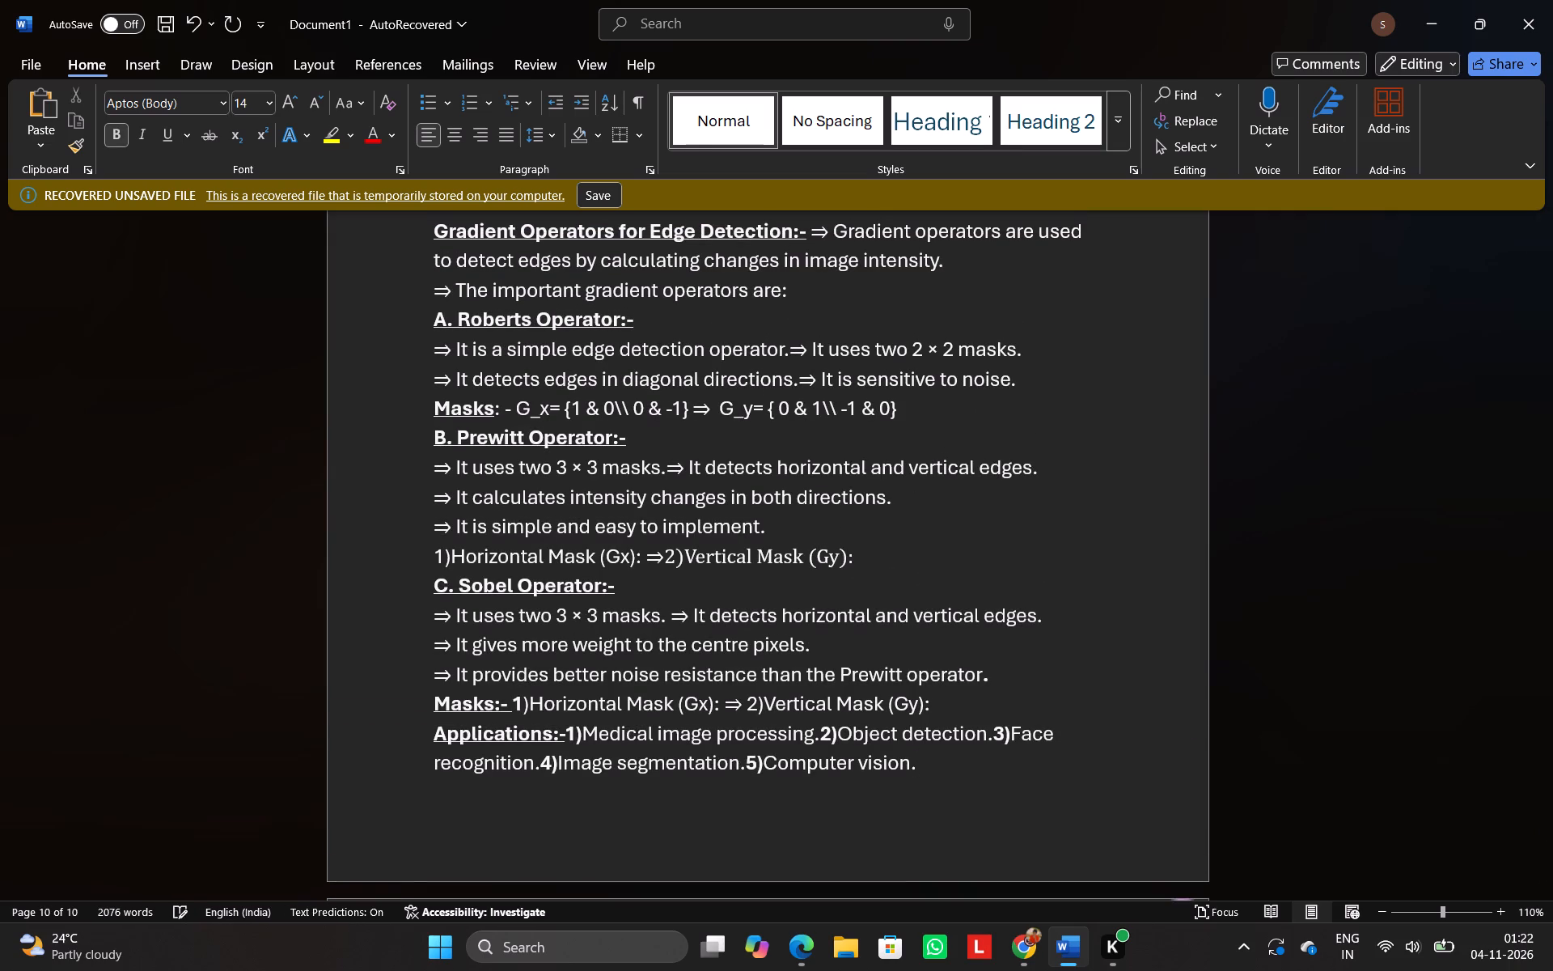
pyautogui.scroll(-3, 810, 812)
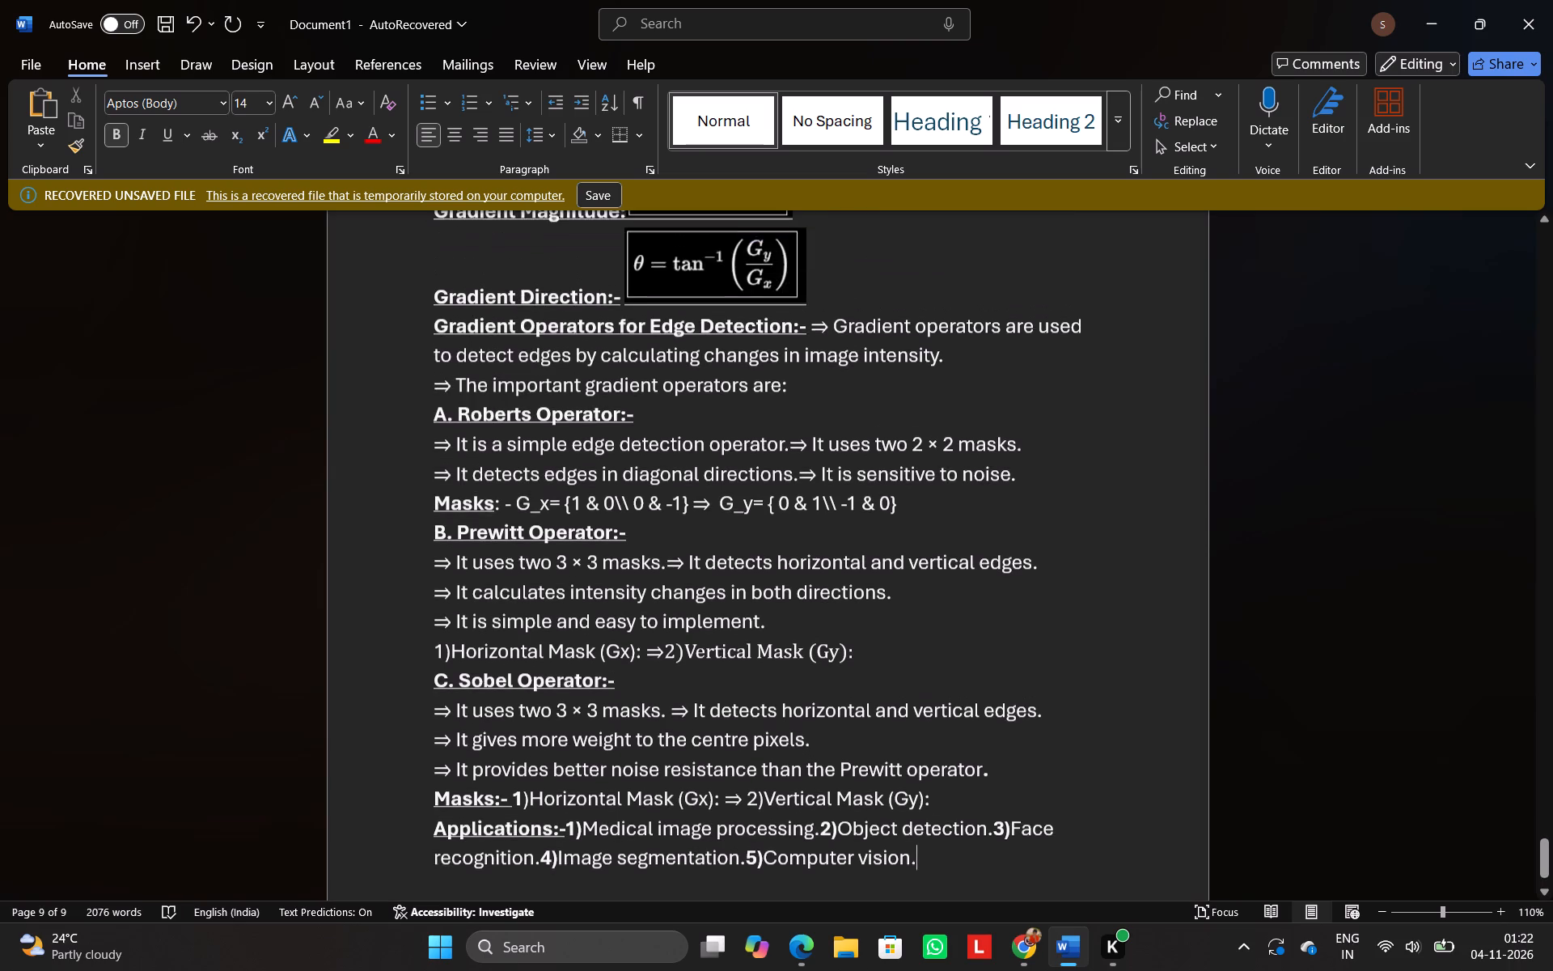
pyautogui.scroll(-1, 921, 774)
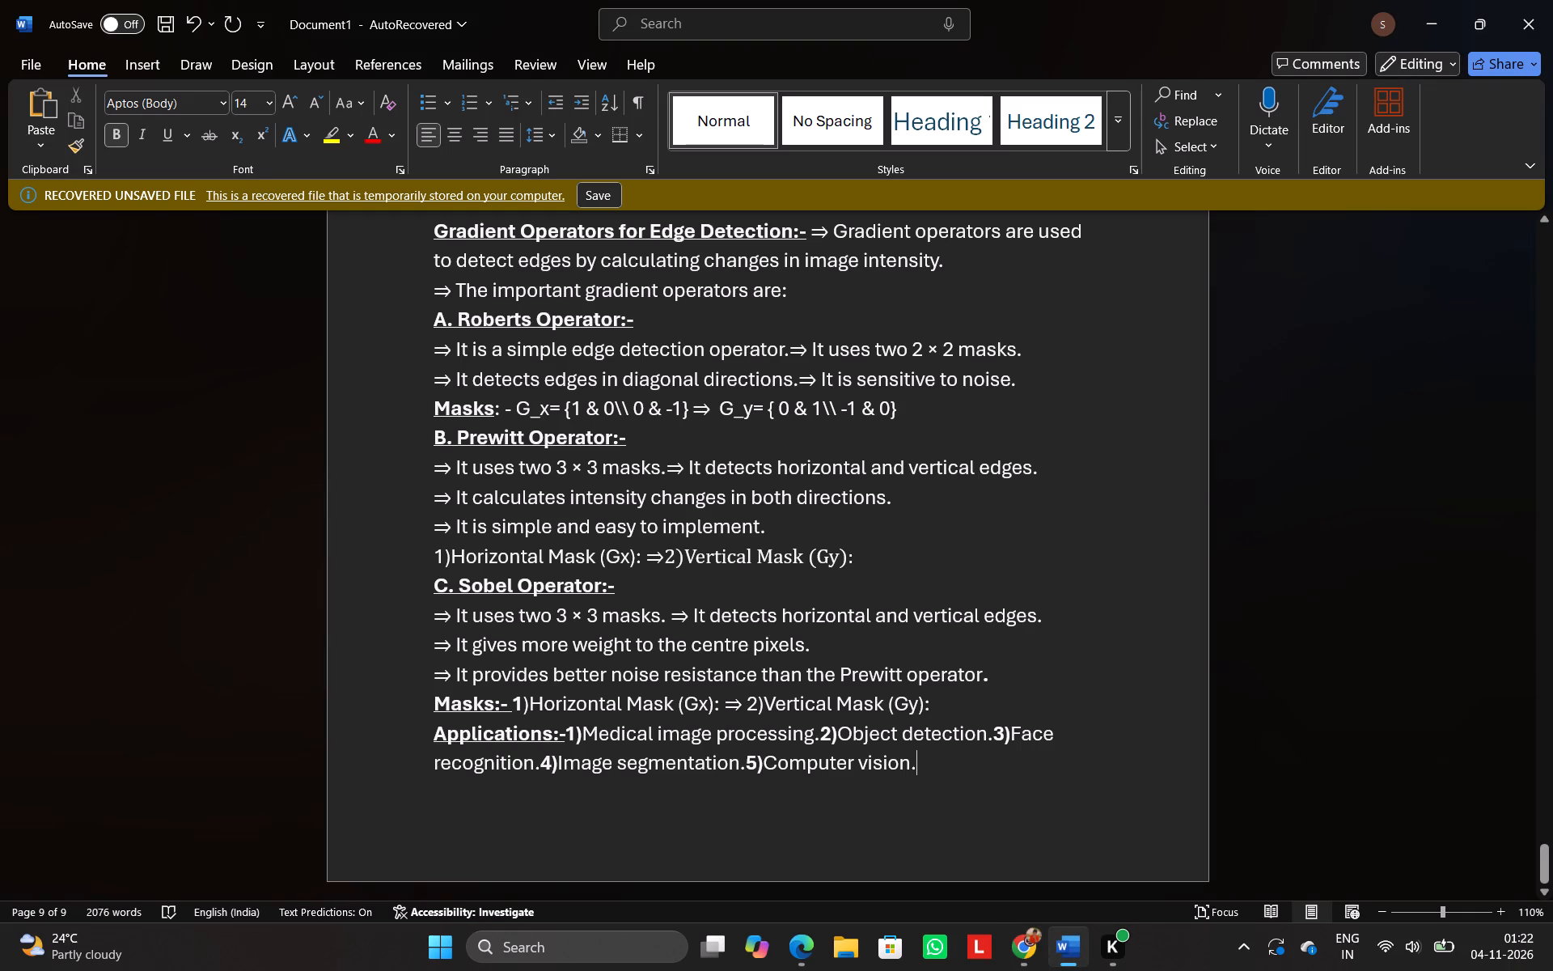
pyautogui.click(434, 554)
pyautogui.press('space')
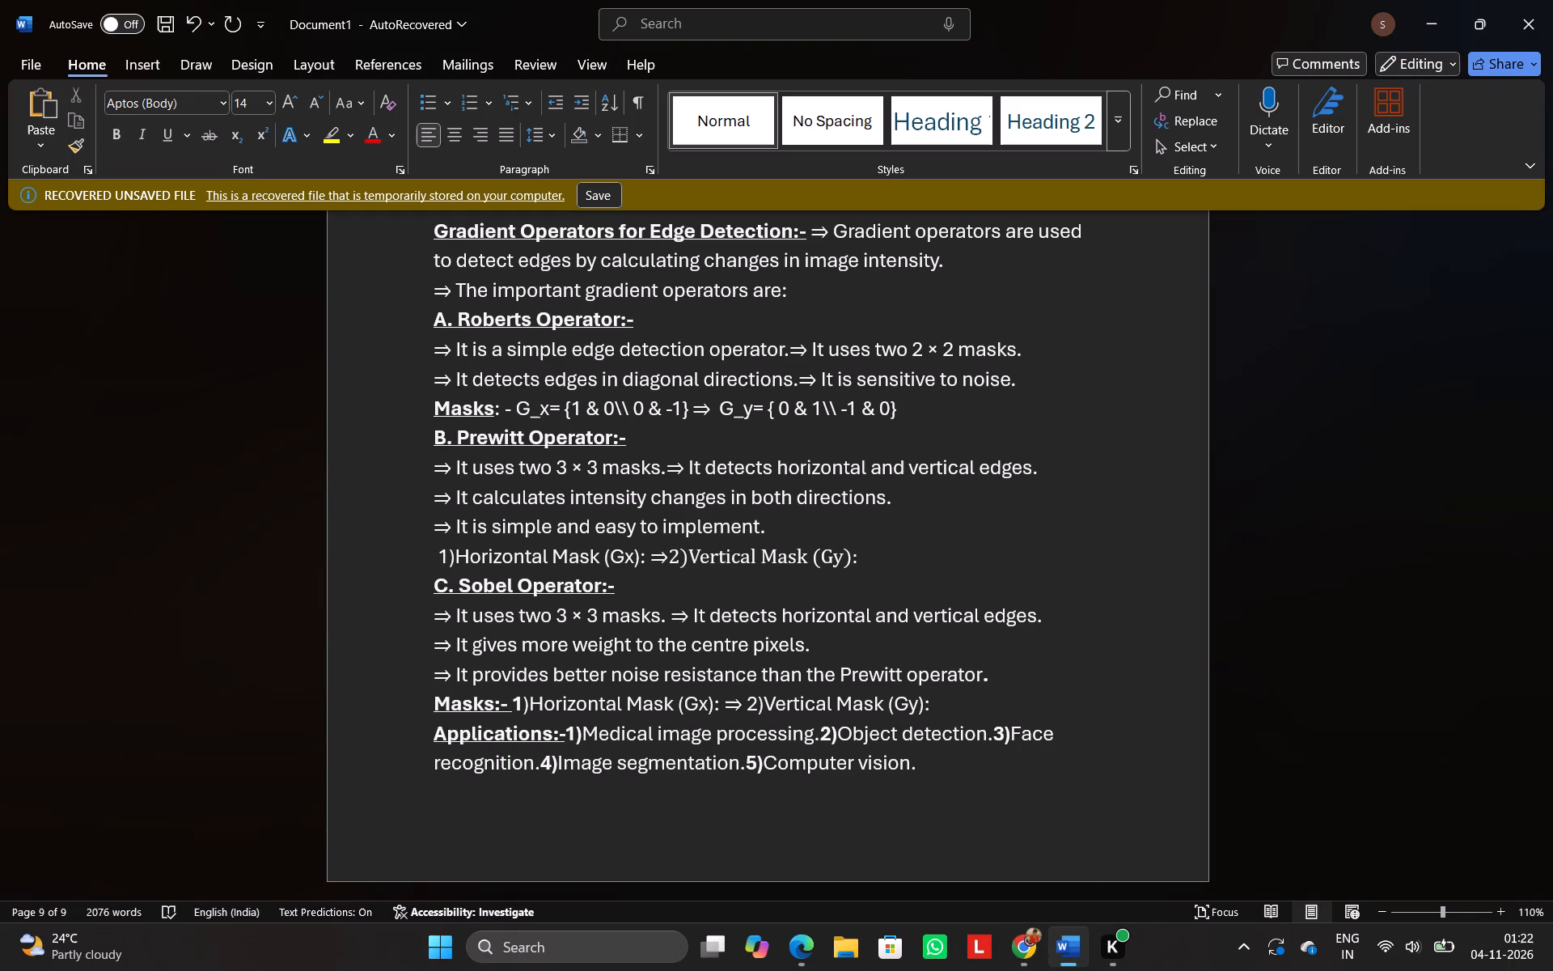
pyautogui.press('BackSpace')
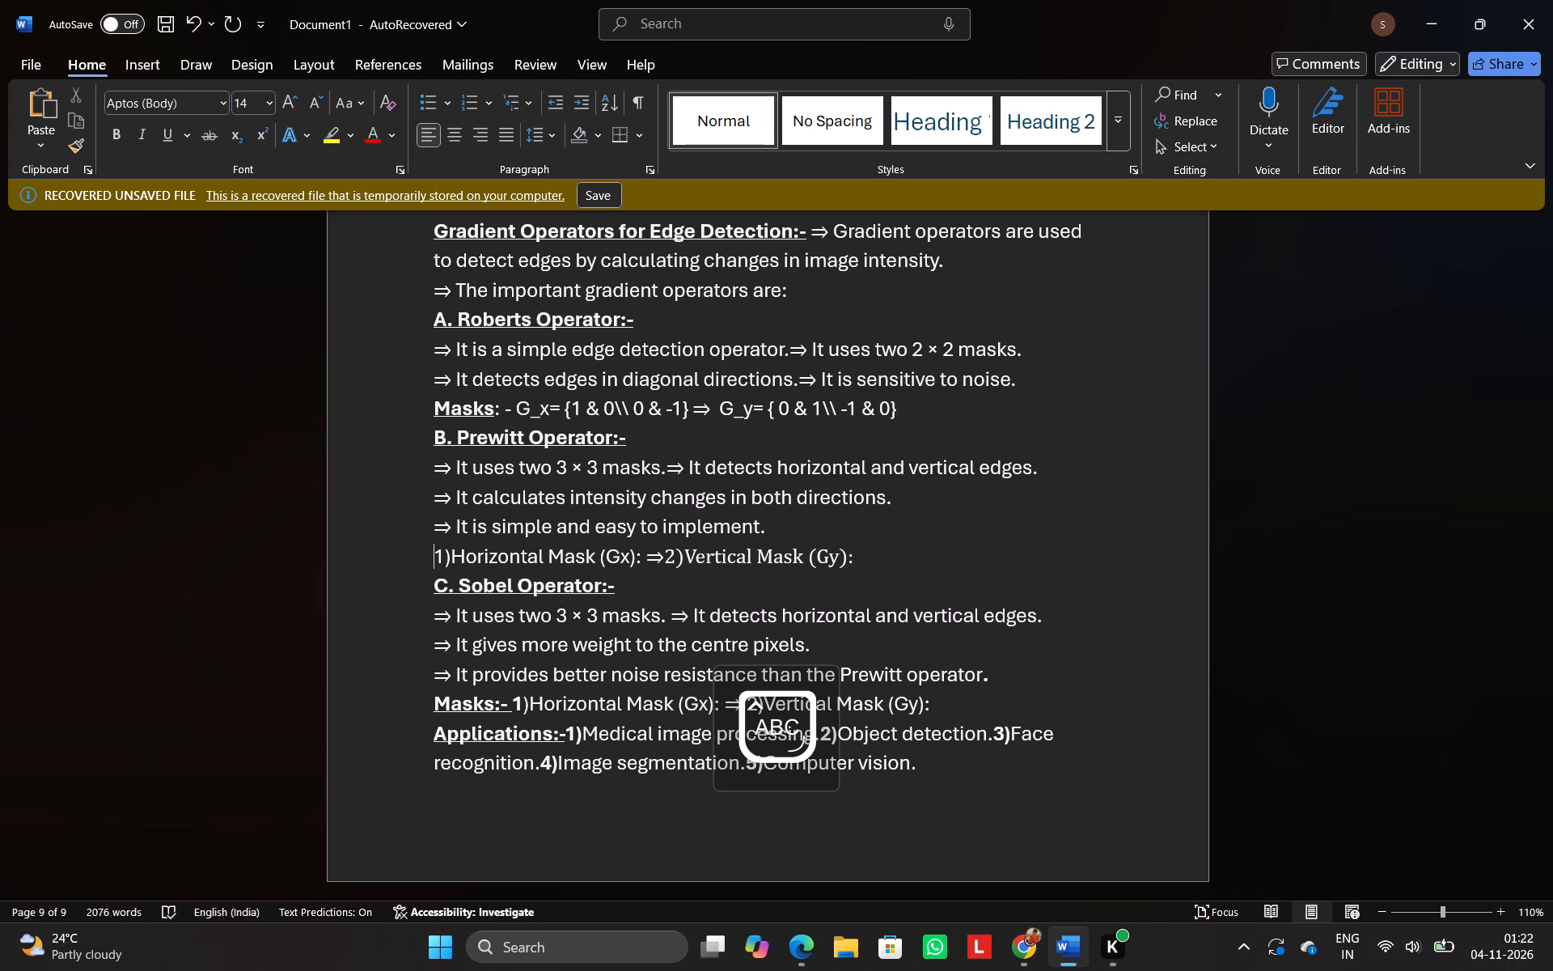
pyautogui.write('as')
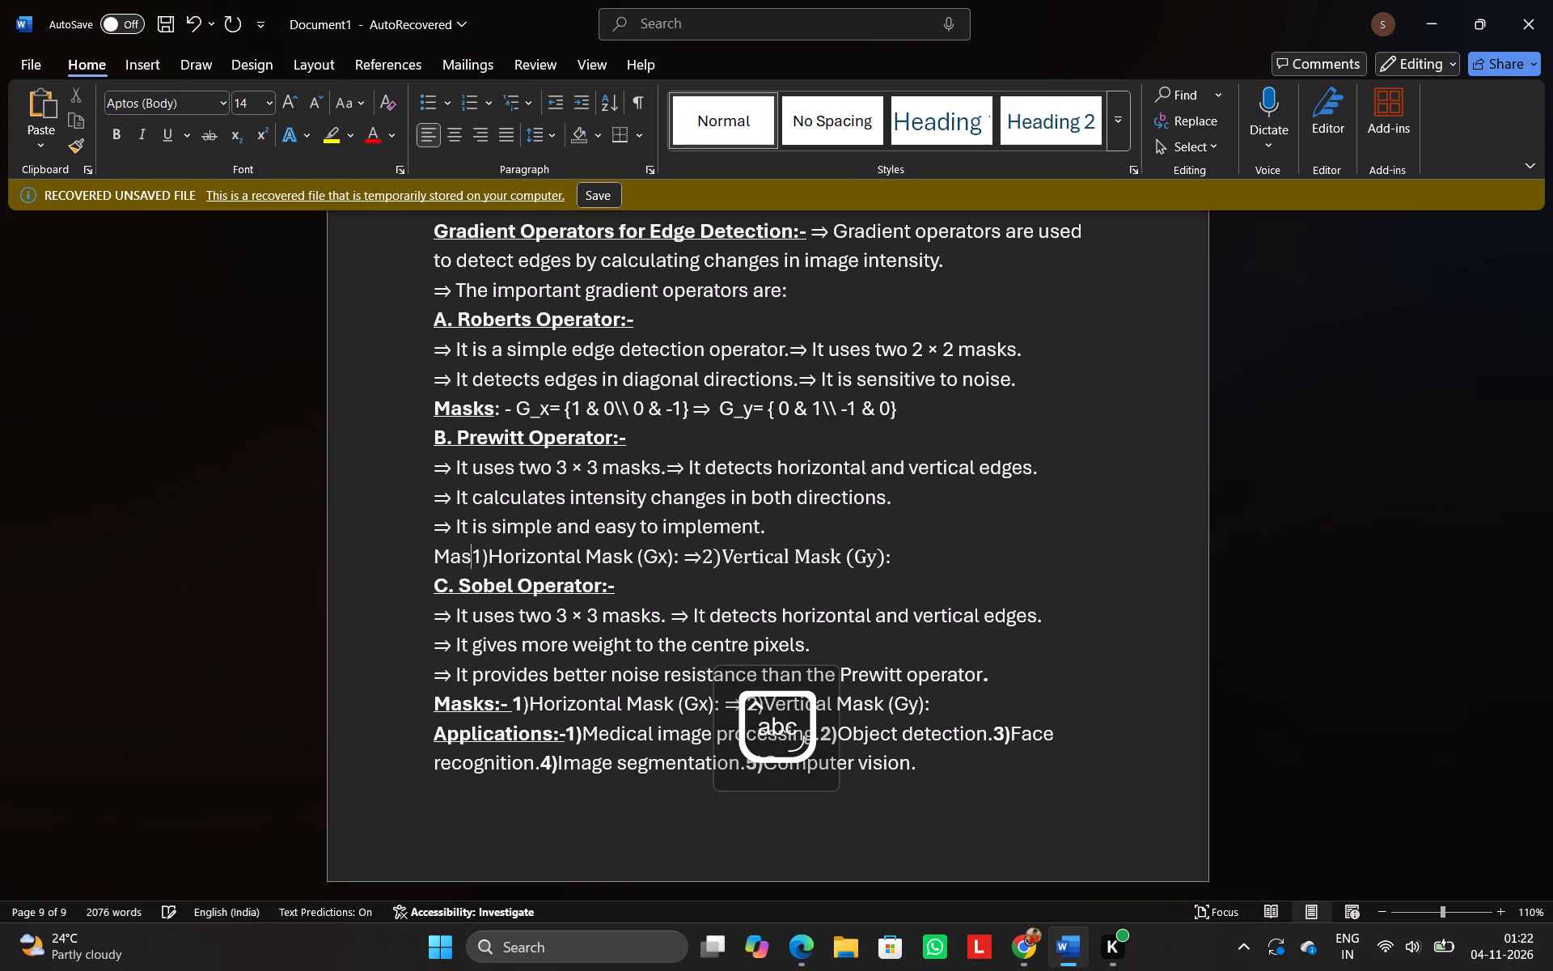
pyautogui.write('ks')
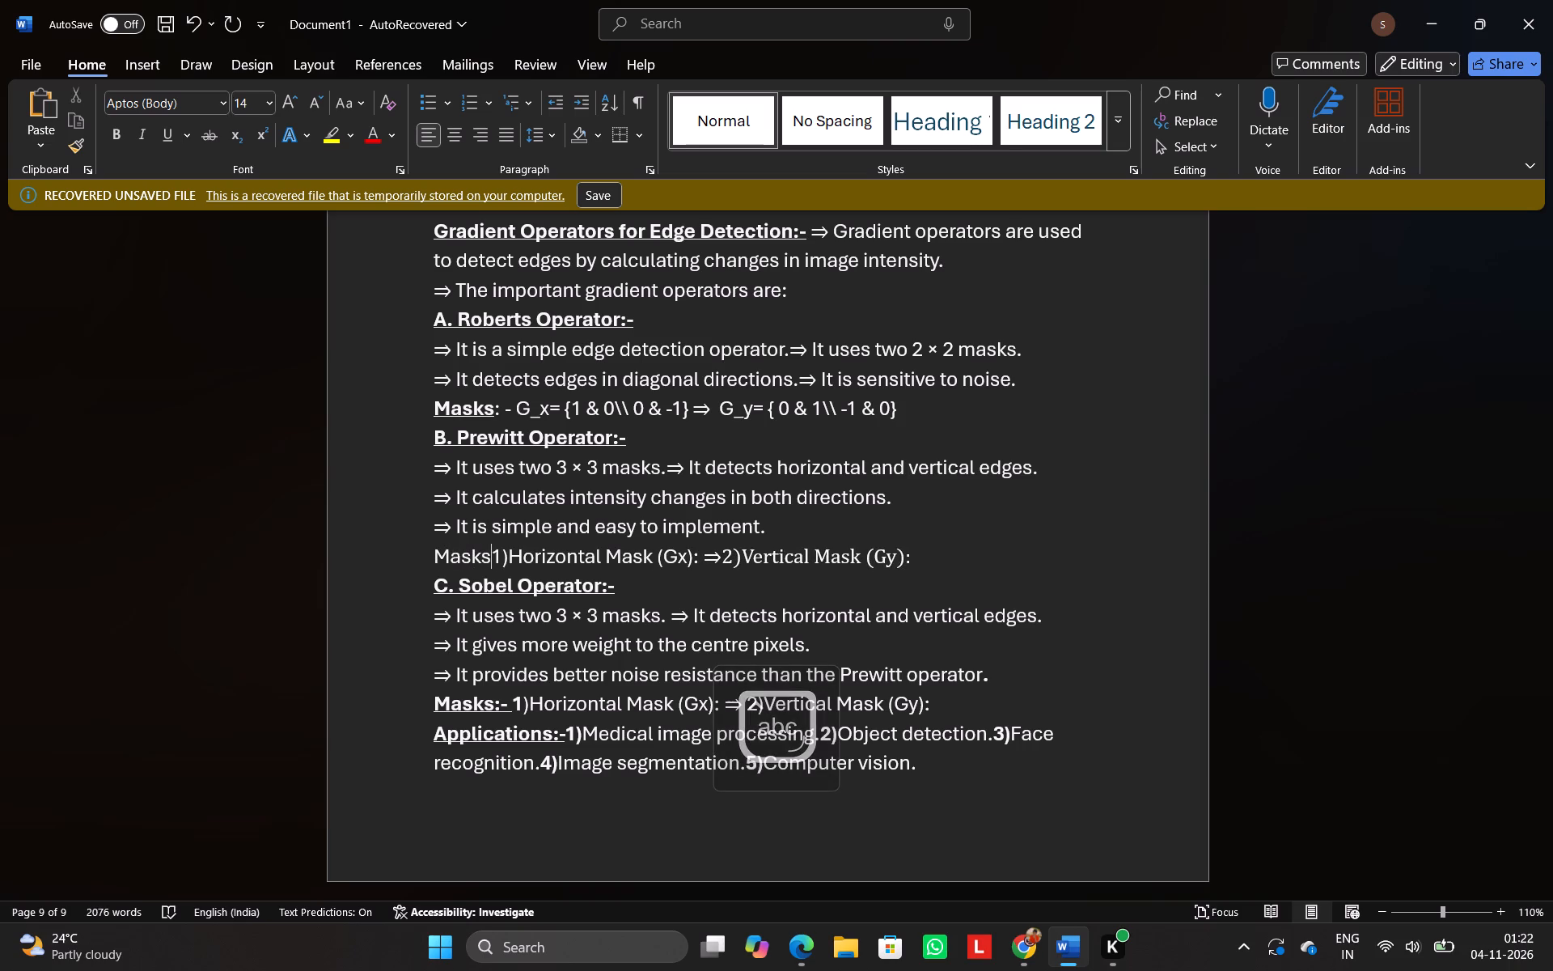
pyautogui.write(':-')
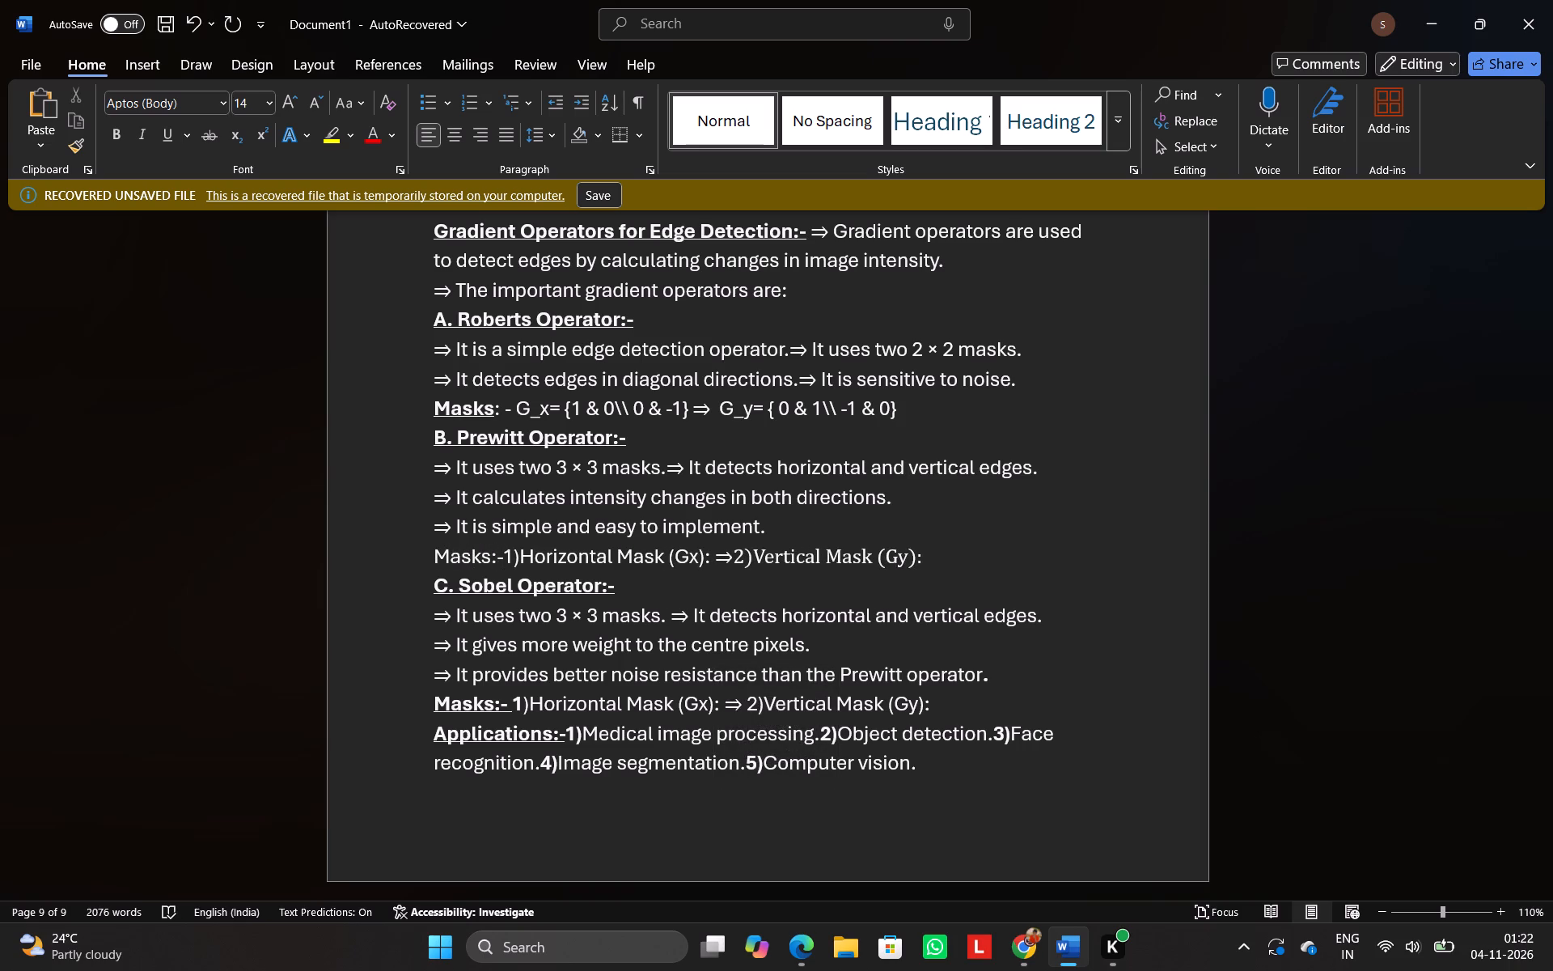
# Make the "Masks:-" label under Prewitt Operator bold and underlined.
pyautogui.moveTo(430, 553); pyautogui.dragTo(500, 566)
pyautogui.click(519, 538)
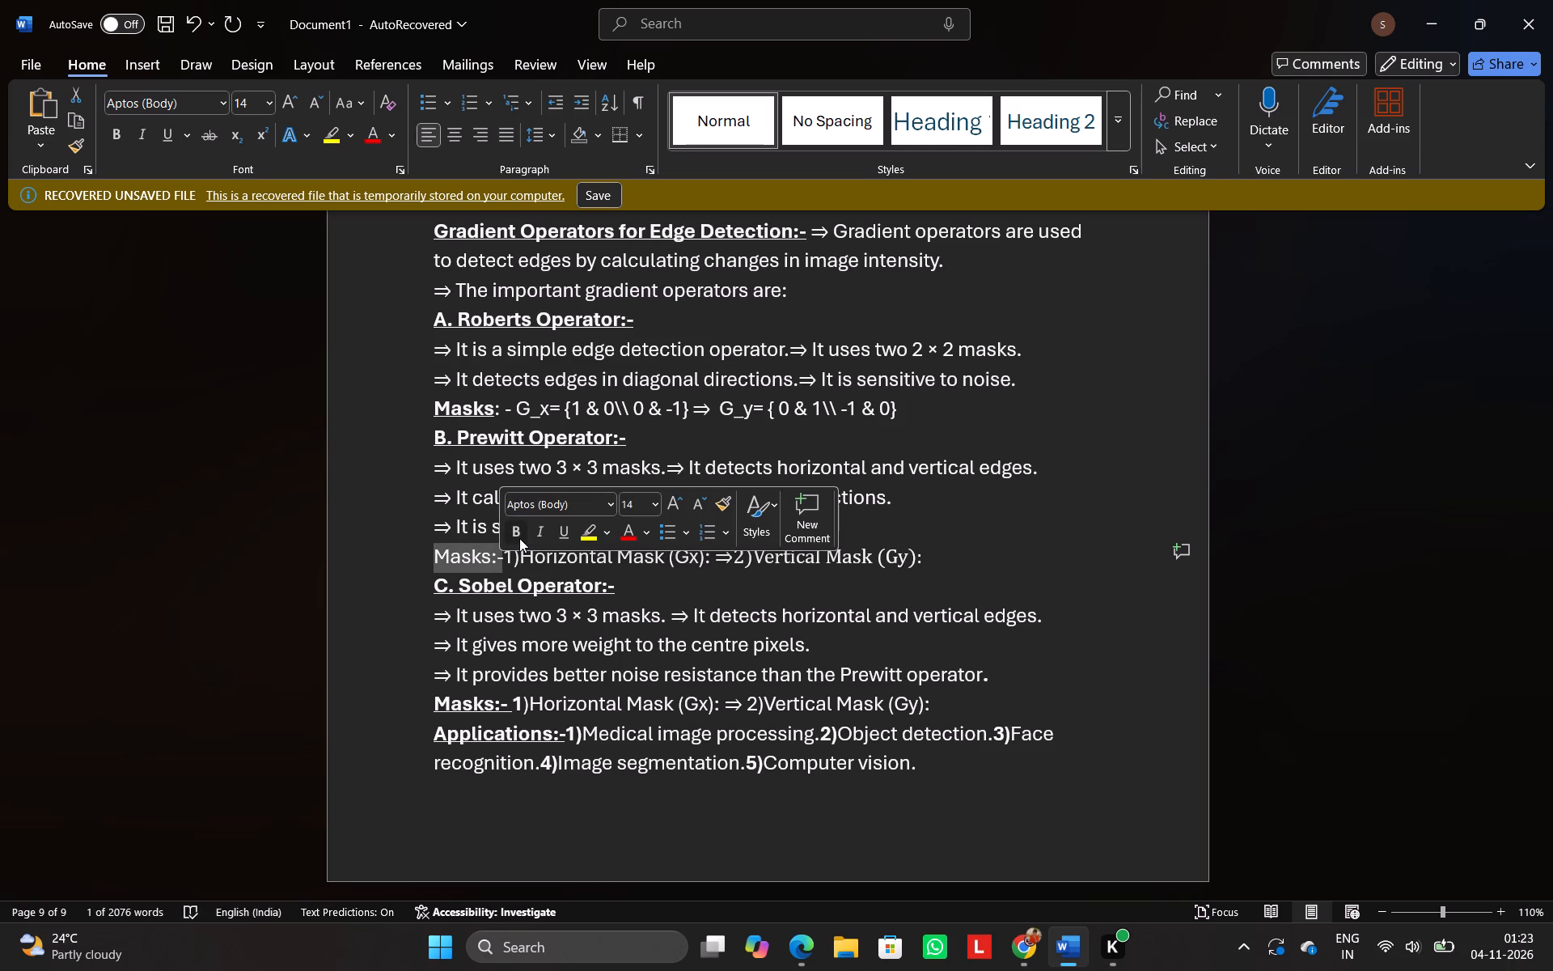
pyautogui.click(555, 533)
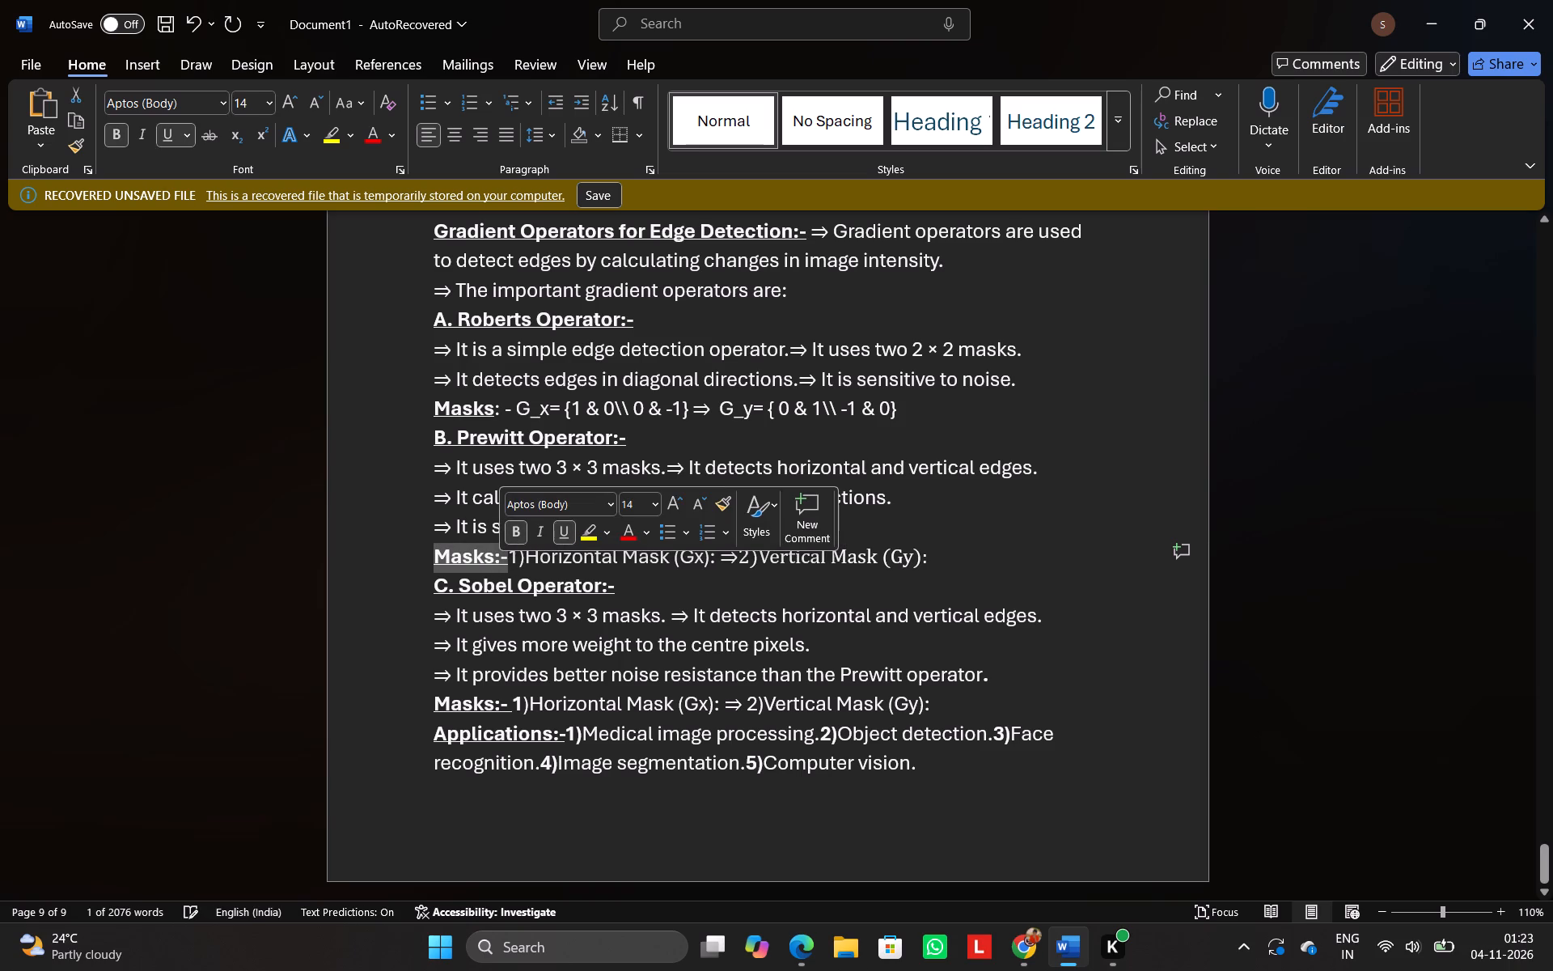
pyautogui.click(411, 693)
pyautogui.click(695, 800)
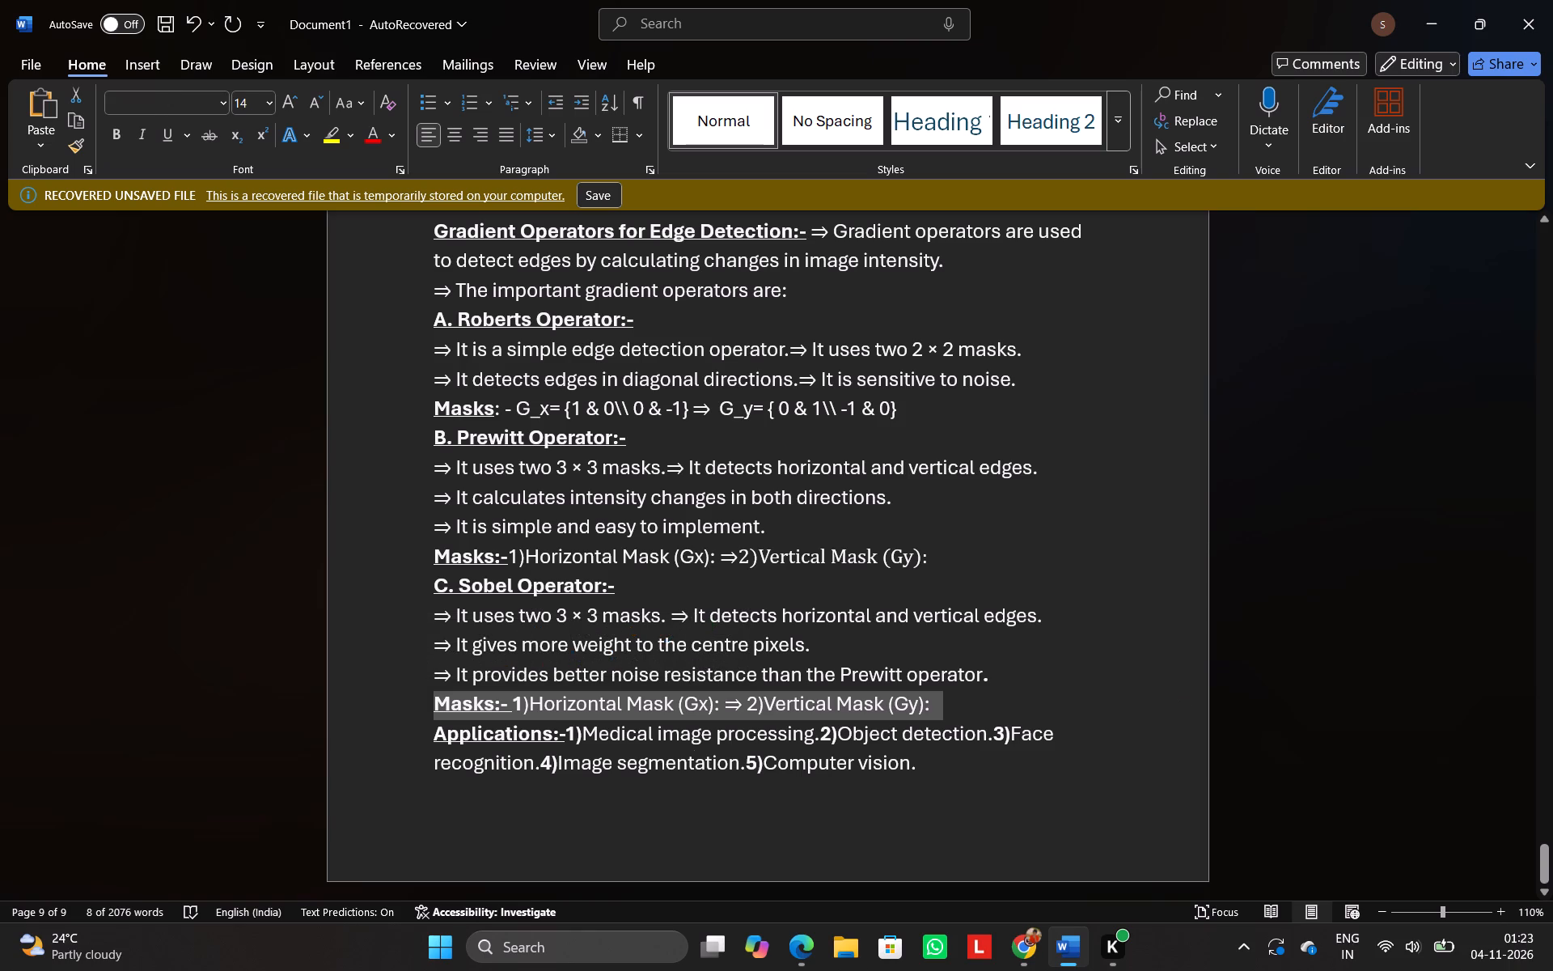
pyautogui.click(928, 773)
# Review the layout of all the document's pages in a zoomed-out multi-page view.
pyautogui.keyDown('ctrl'); pyautogui.scroll(-7, 928, 773); pyautogui.keyUp('ctrl')
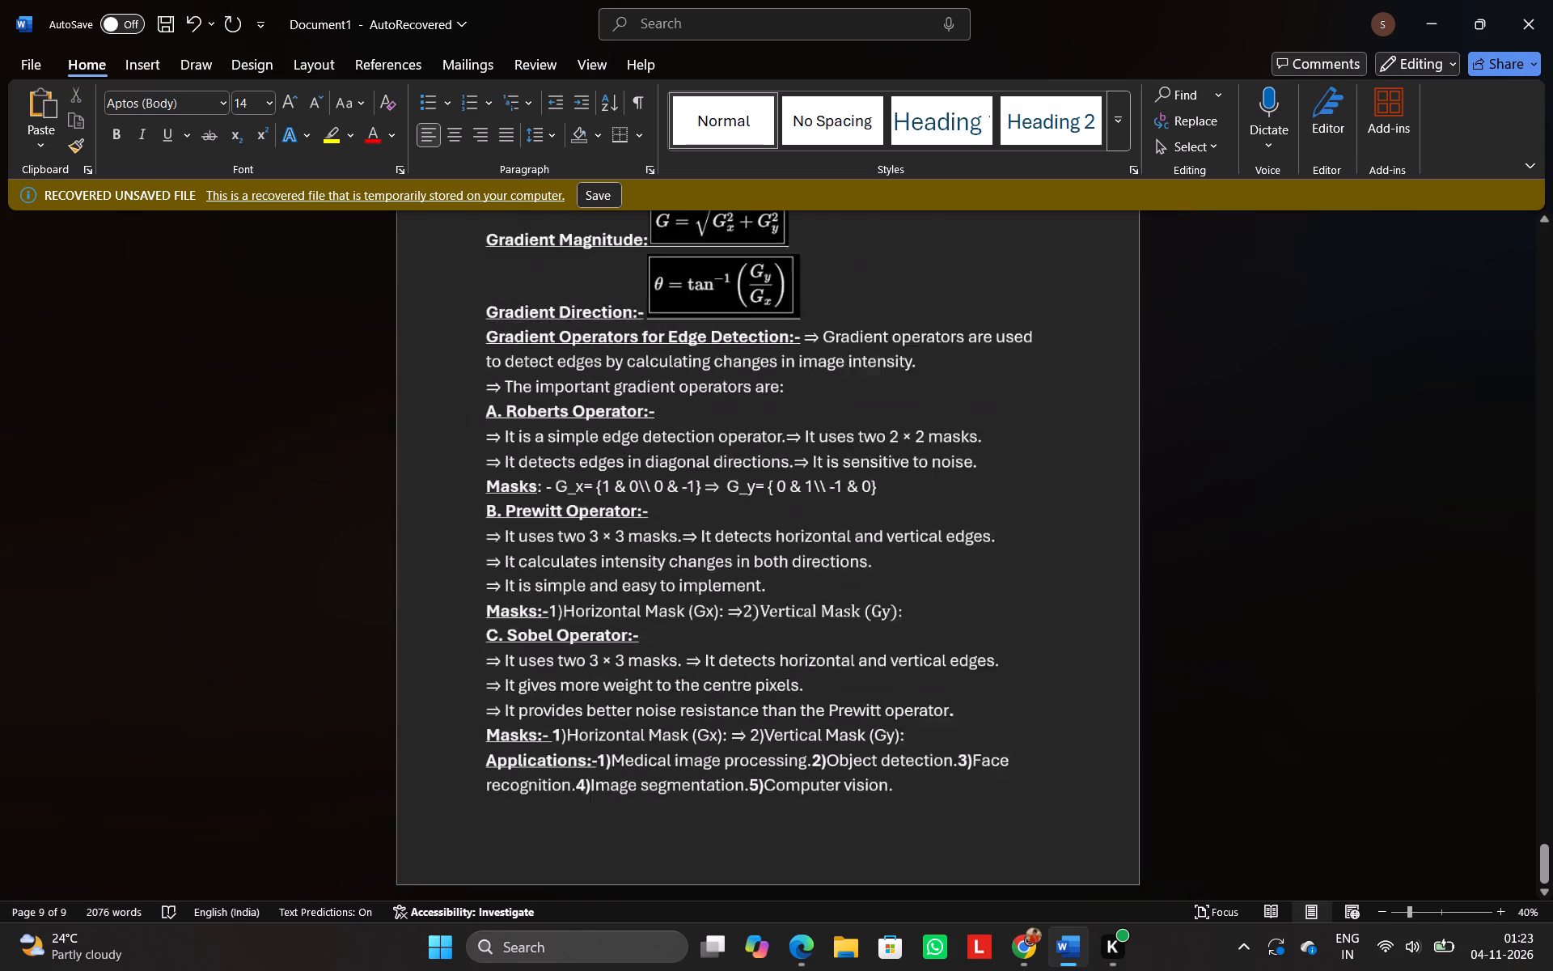
pyautogui.keyDown('ctrl'); pyautogui.scroll(-8, 928, 773); pyautogui.keyUp('ctrl')
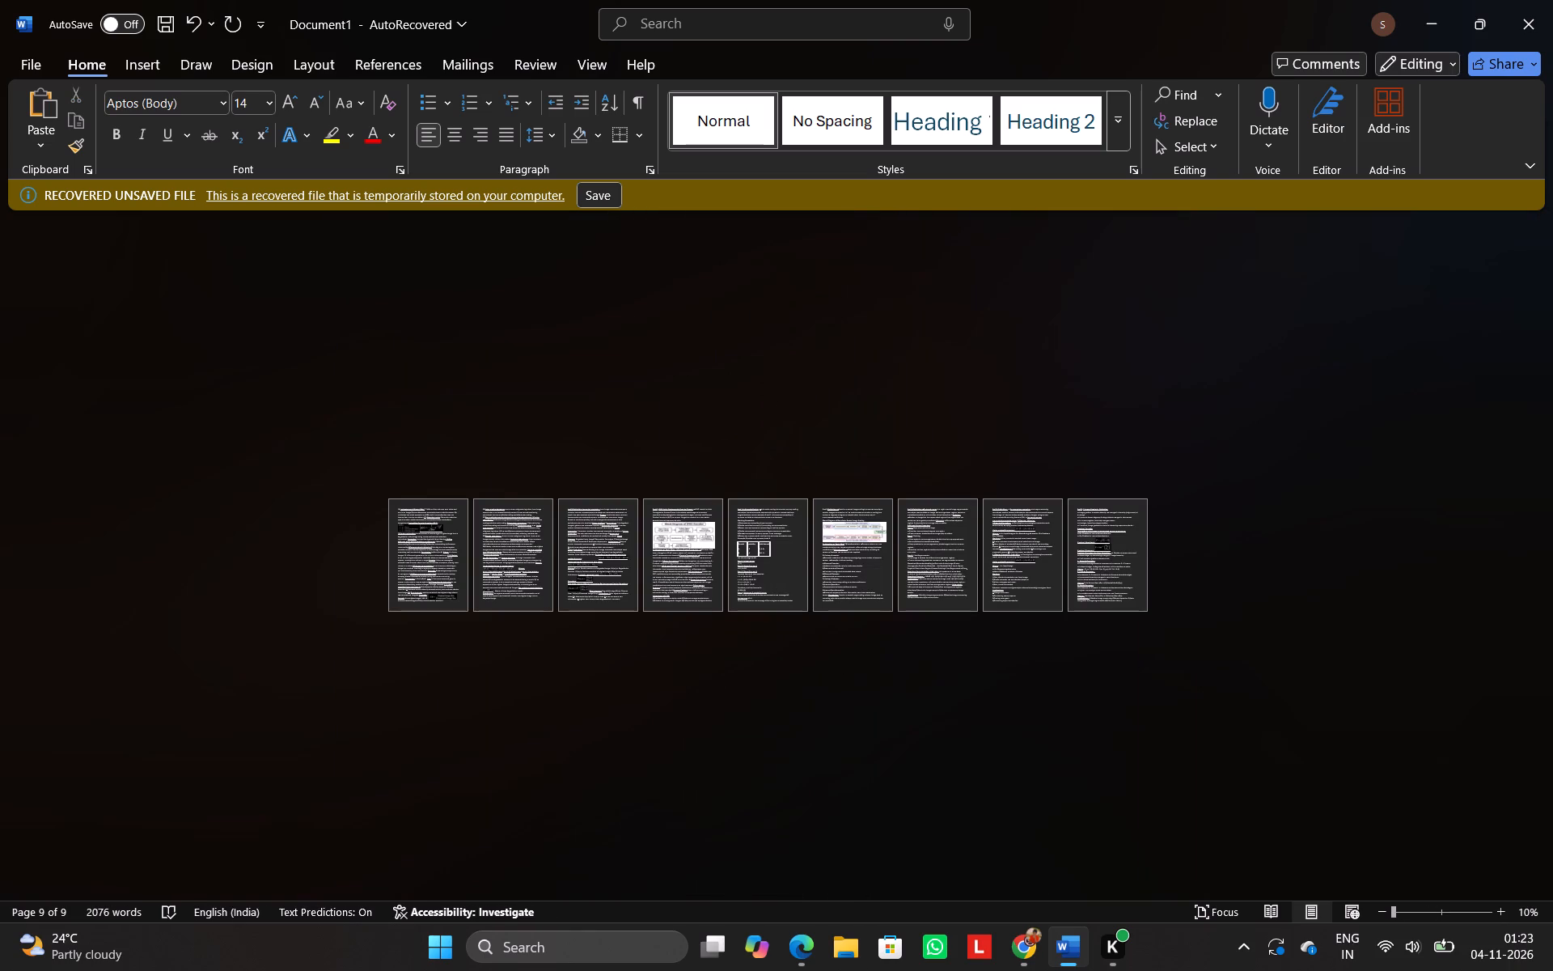
pyautogui.keyDown('ctrl'); pyautogui.scroll(4, 942, 774); pyautogui.keyUp('ctrl')
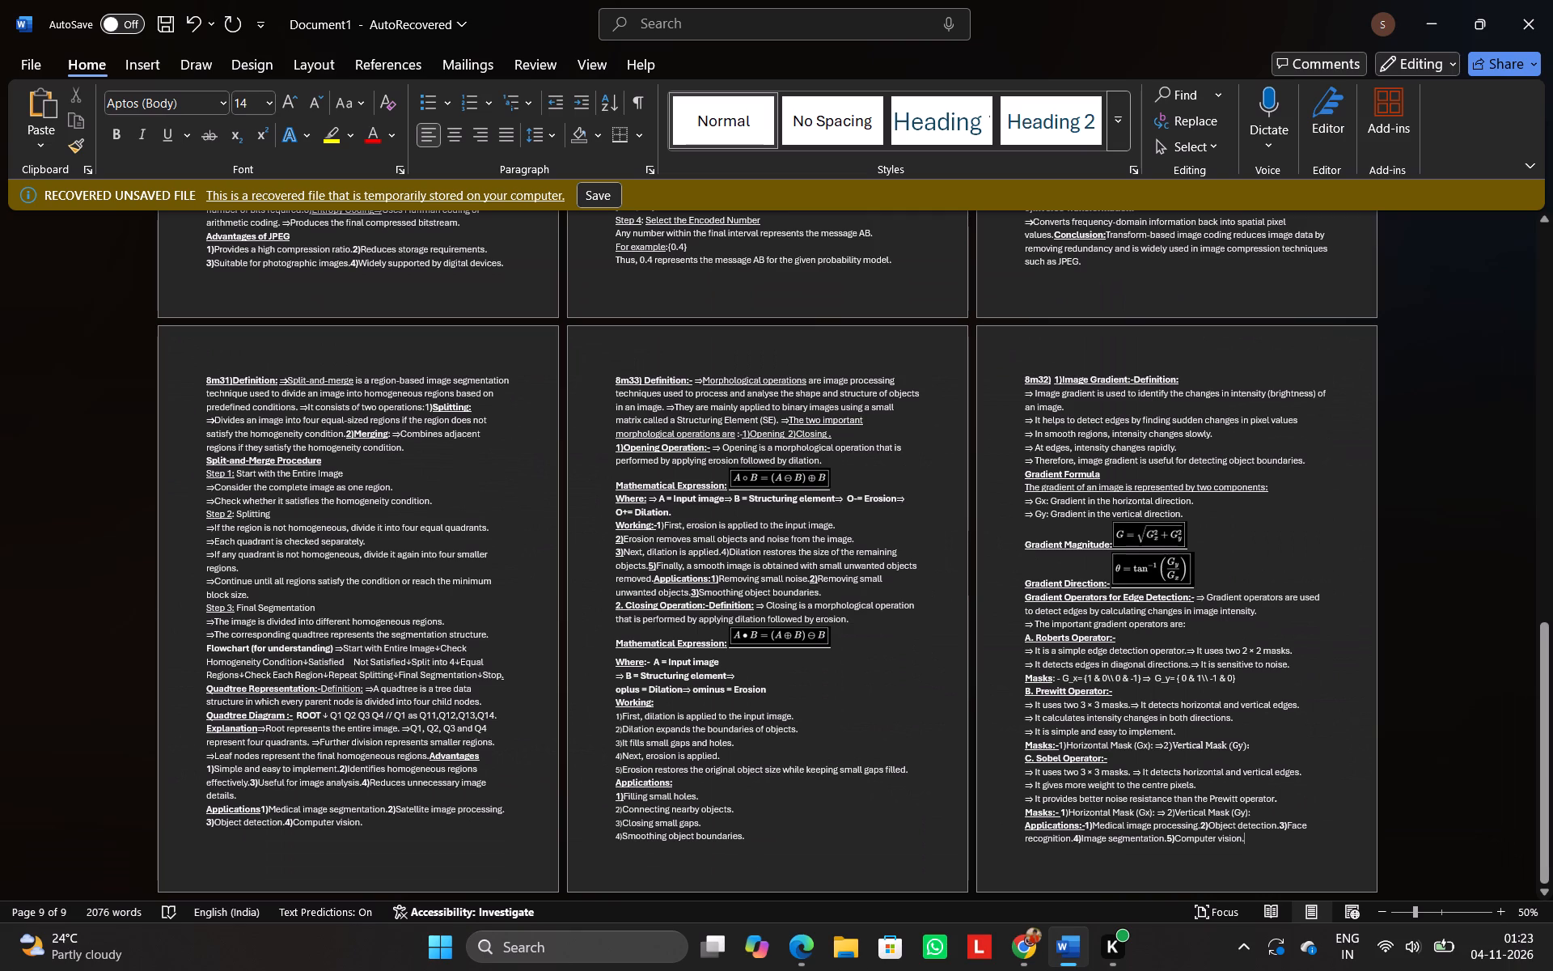
pyautogui.scroll(9, 942, 774)
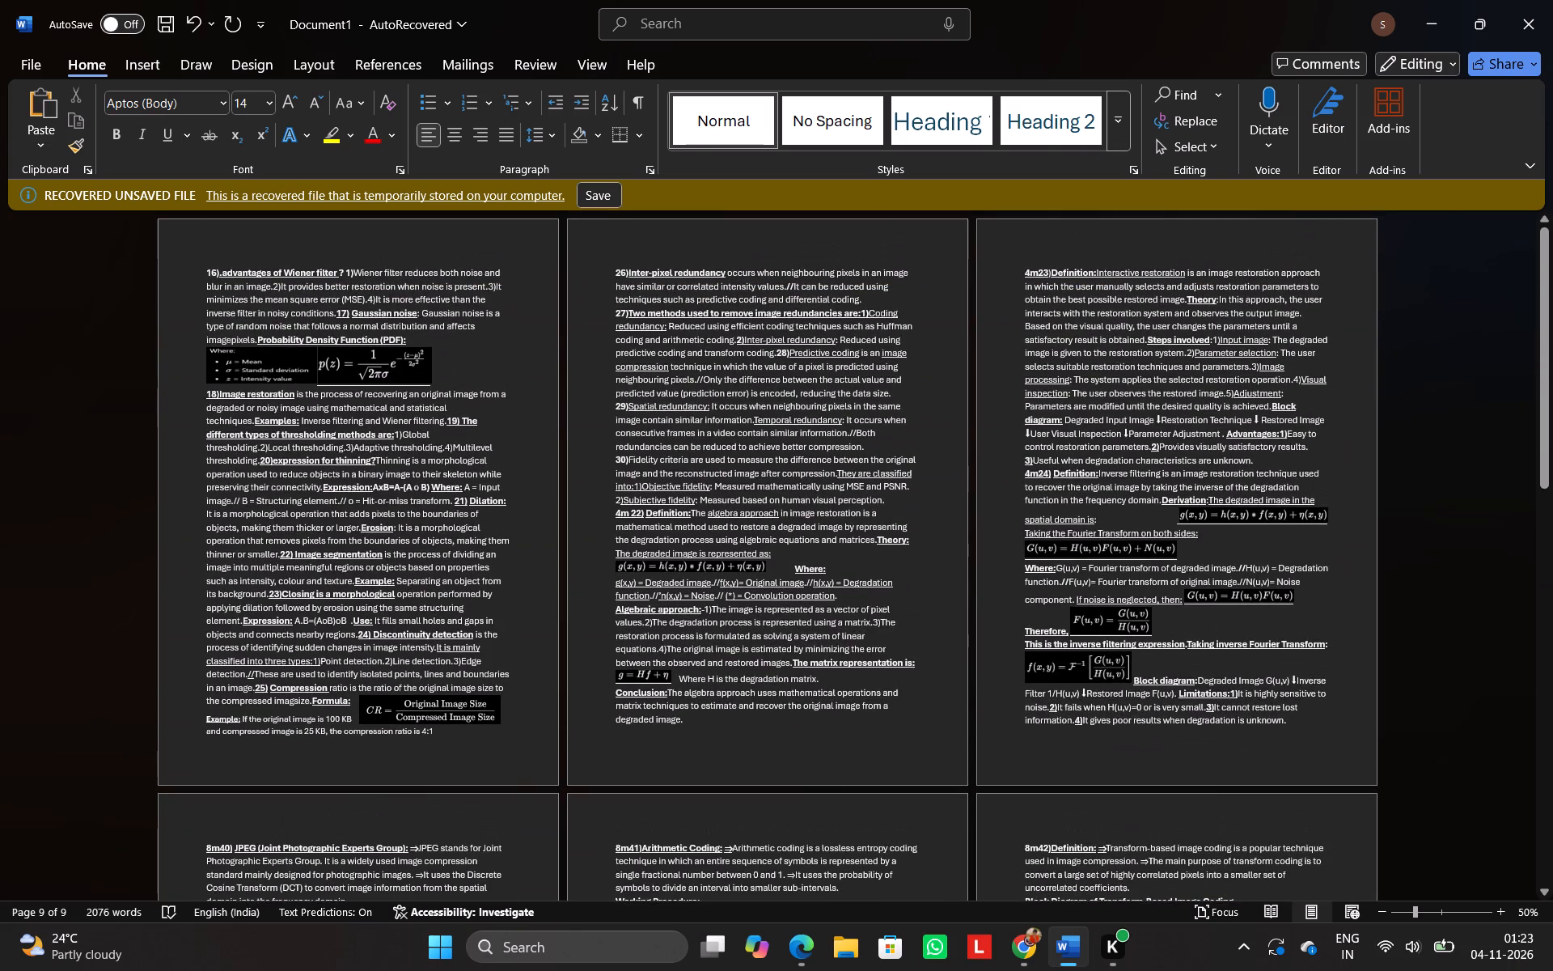
pyautogui.scroll(1, 942, 774)
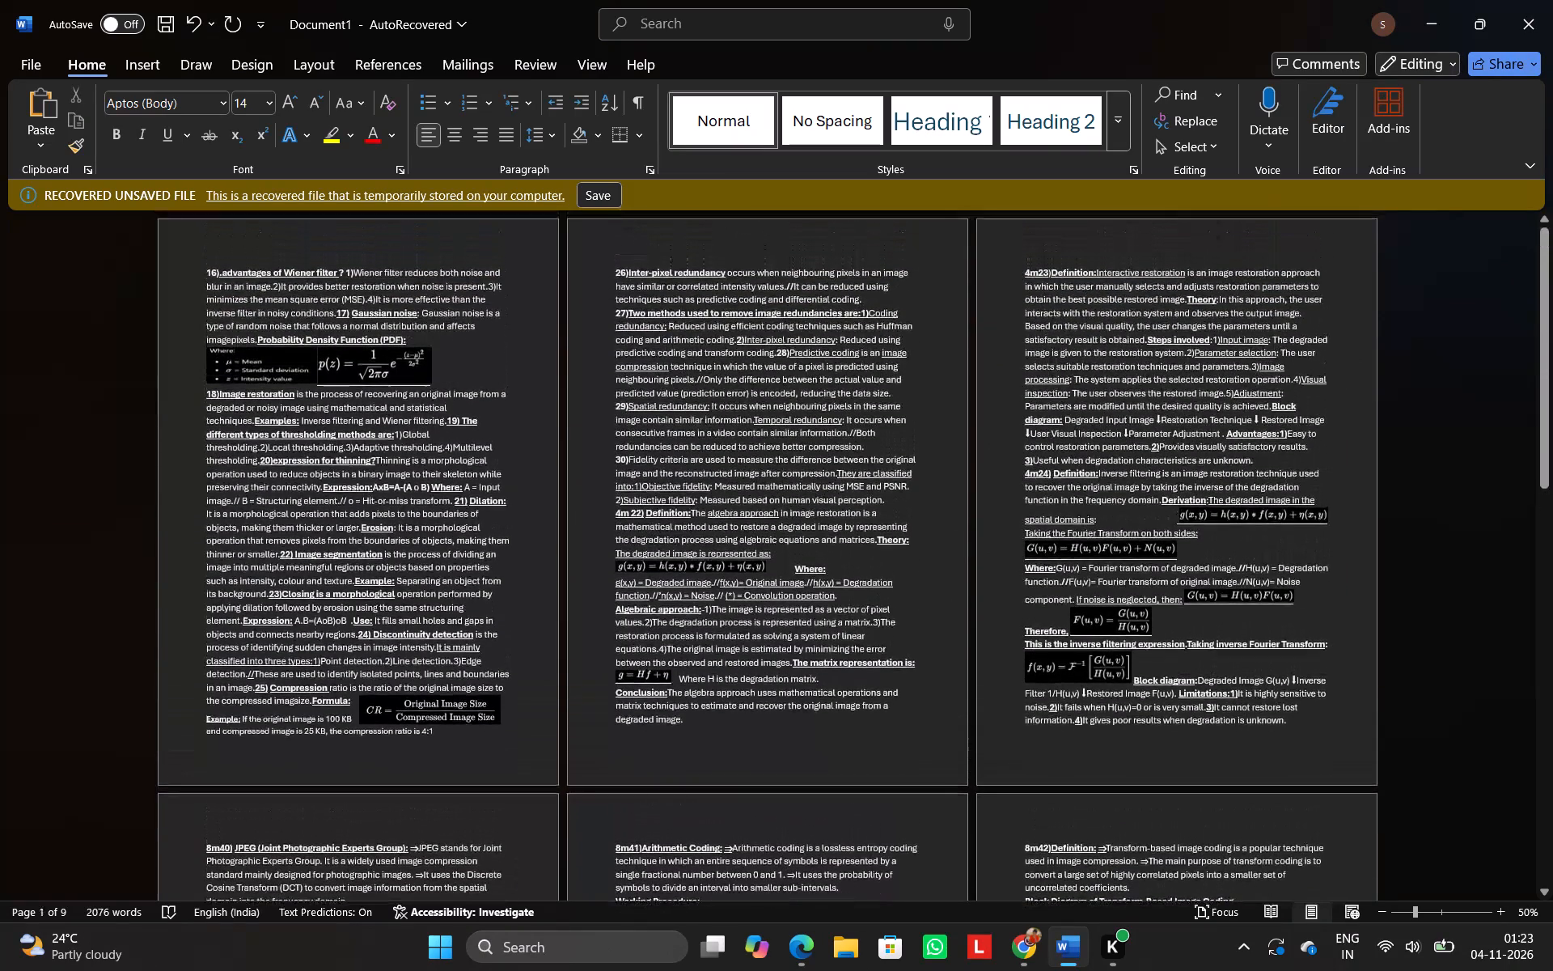
pyautogui.scroll(2, 942, 774)
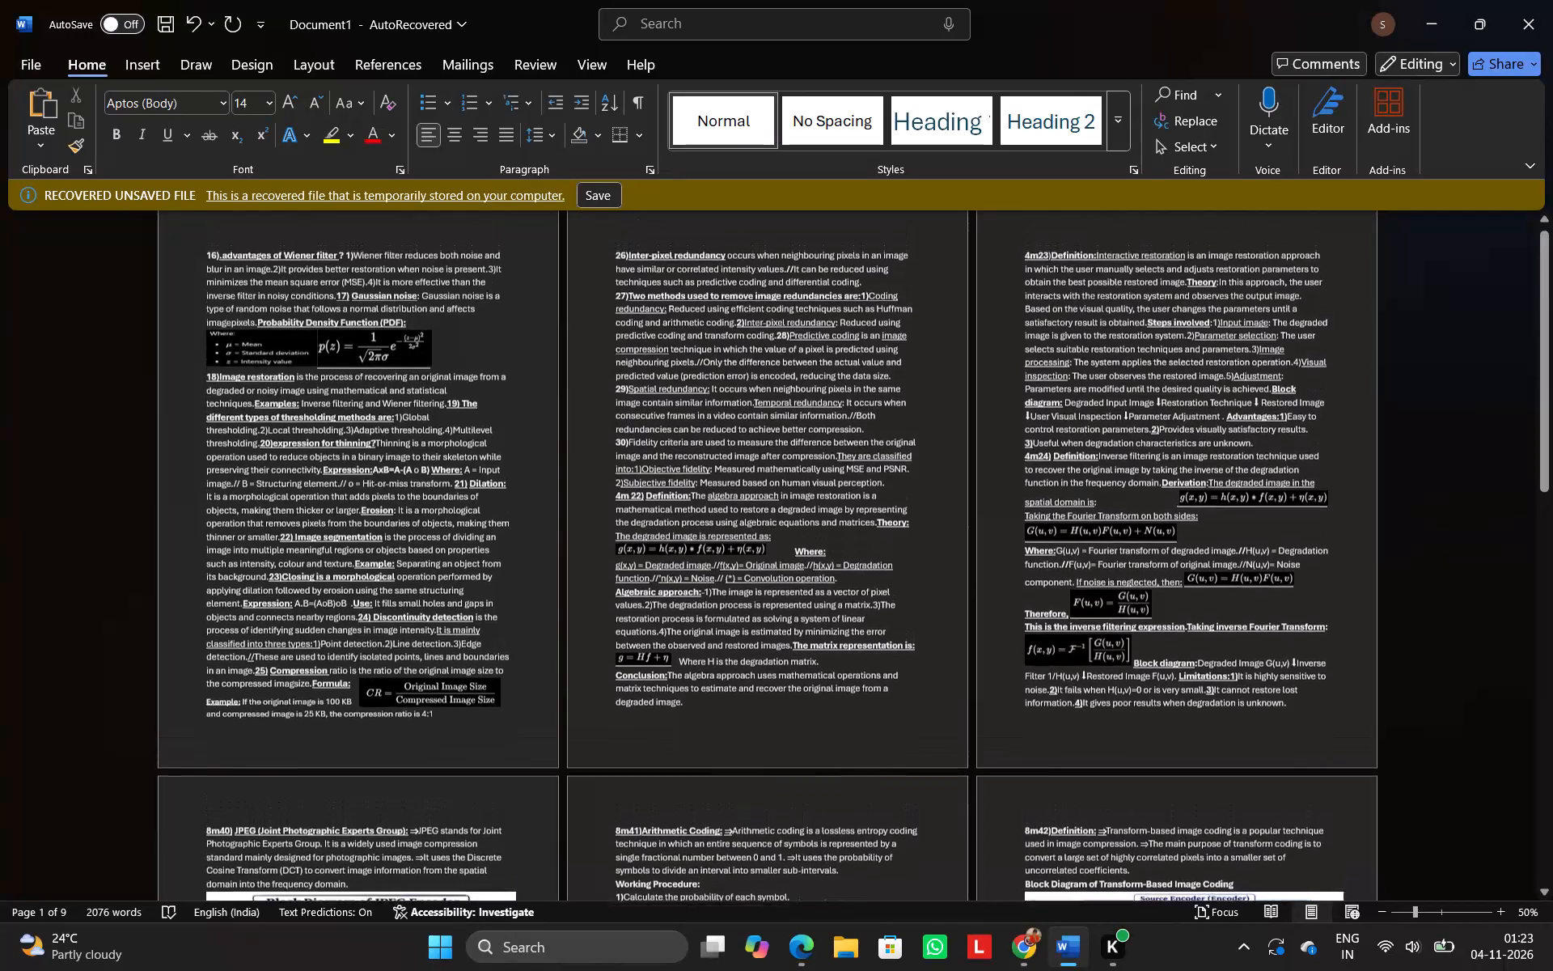
pyautogui.scroll(-3, 942, 774)
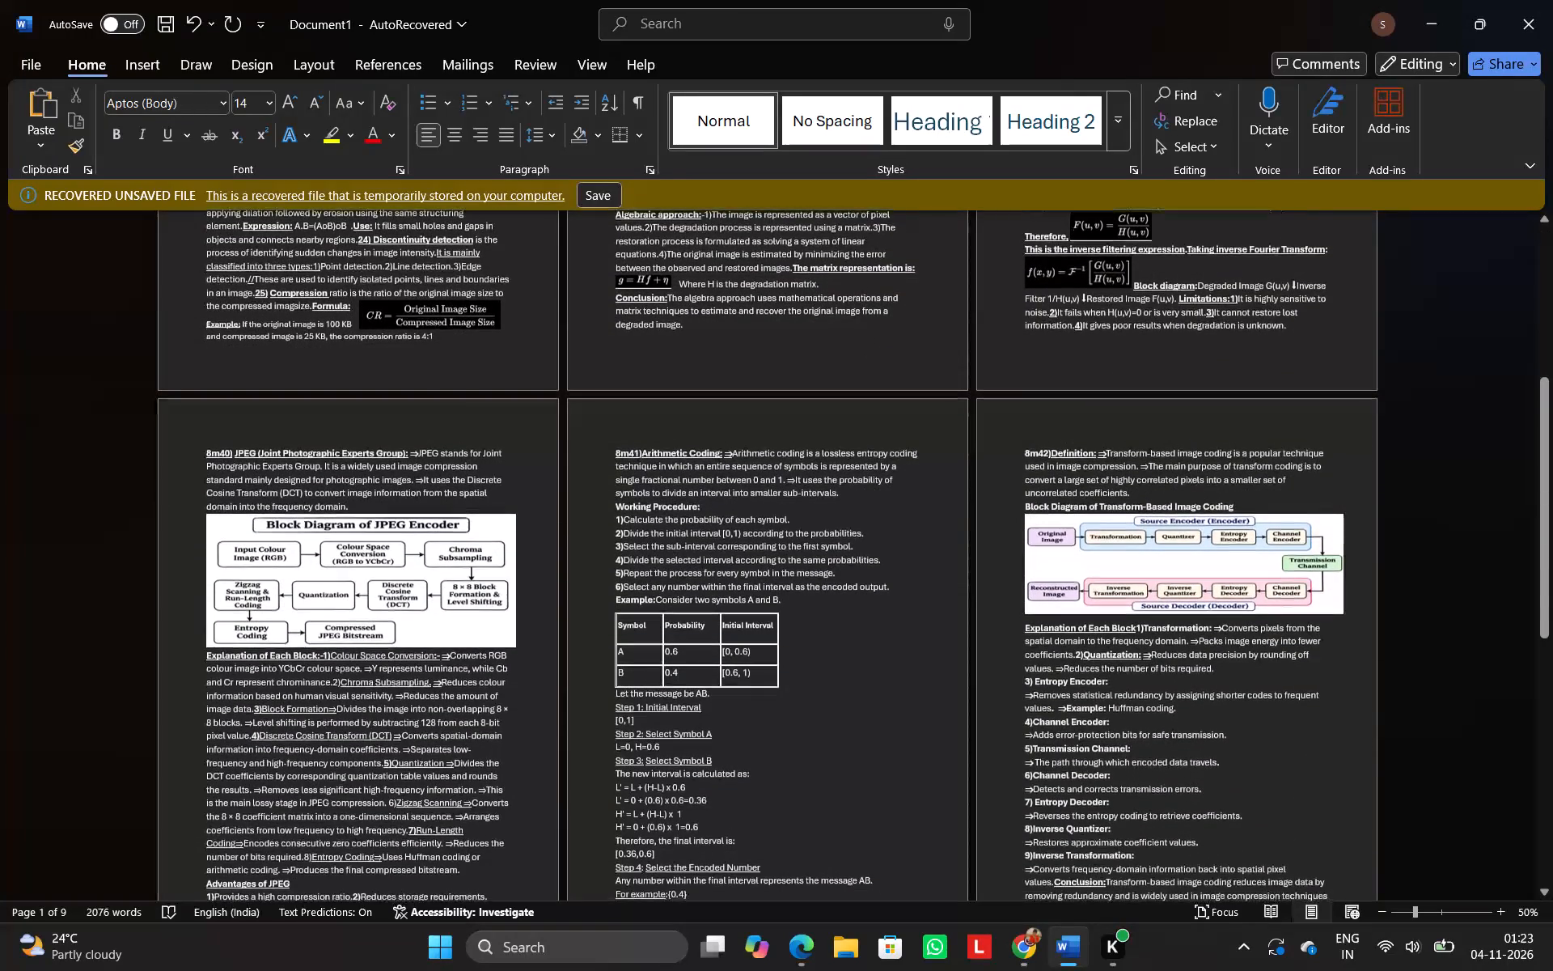
pyautogui.scroll(-1, 942, 774)
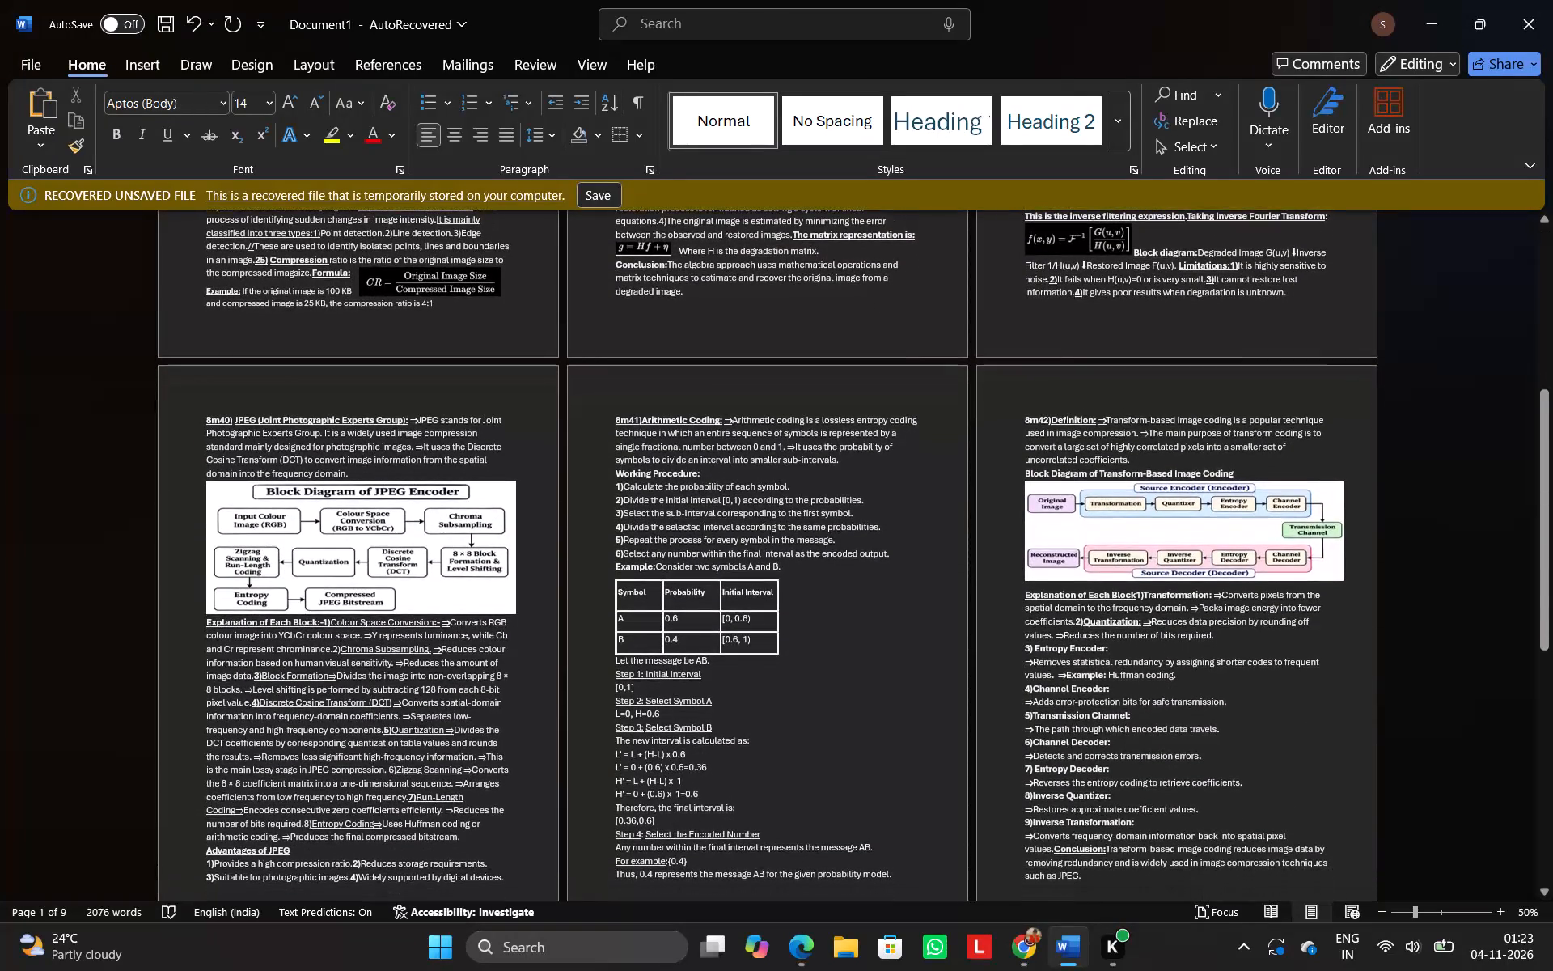
pyautogui.scroll(-5, 942, 774)
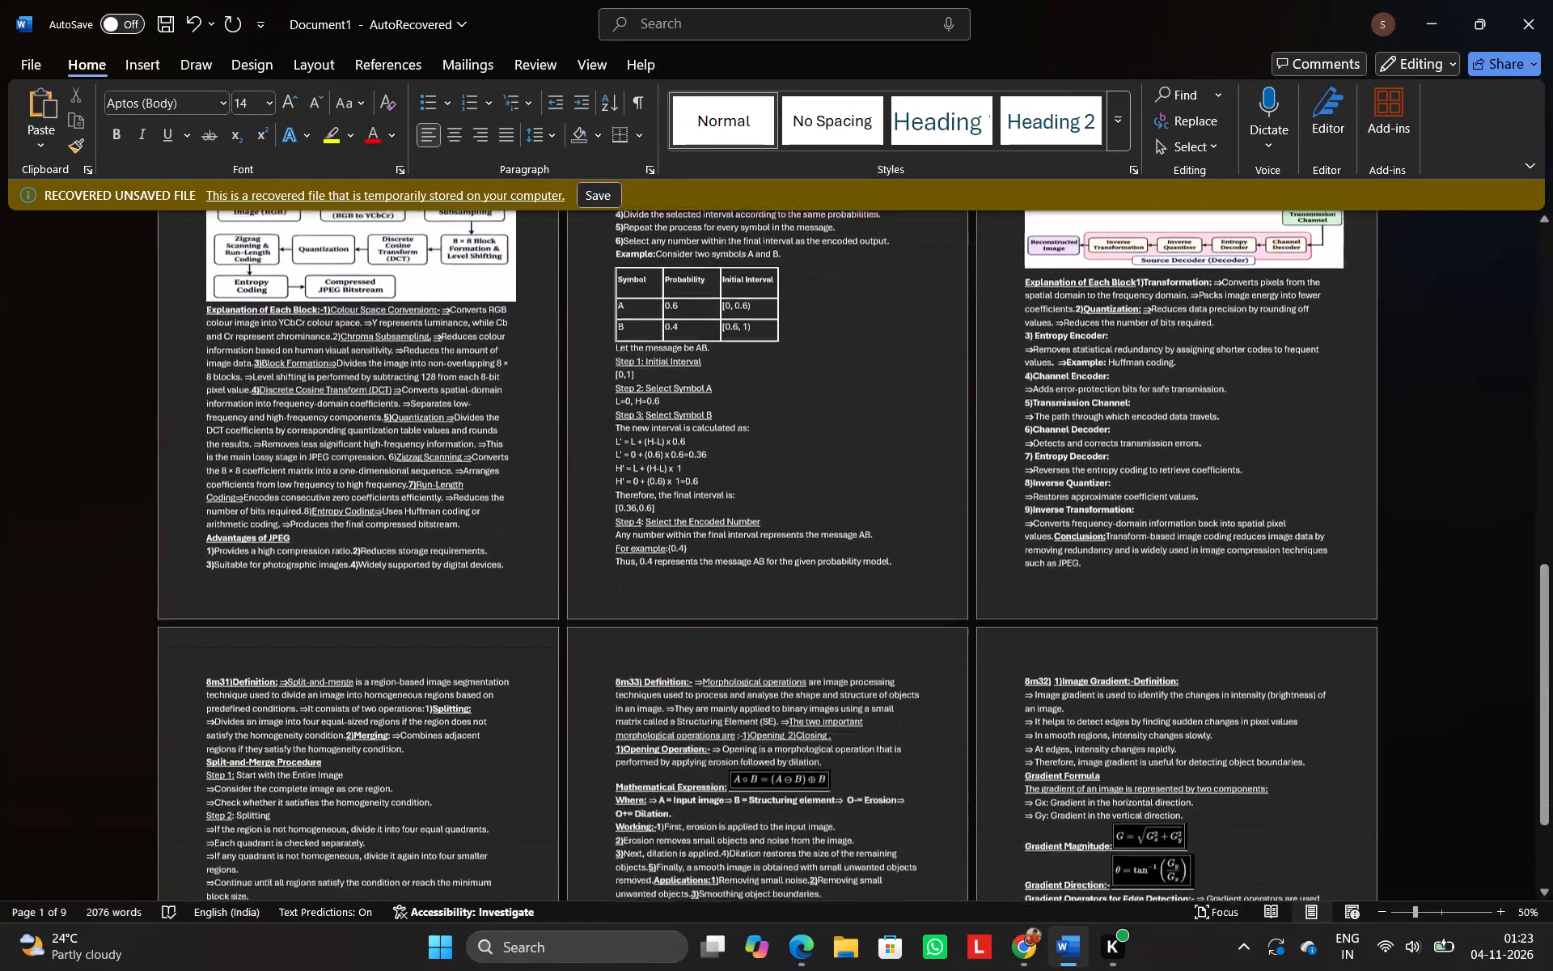
pyautogui.scroll(-2, 942, 774)
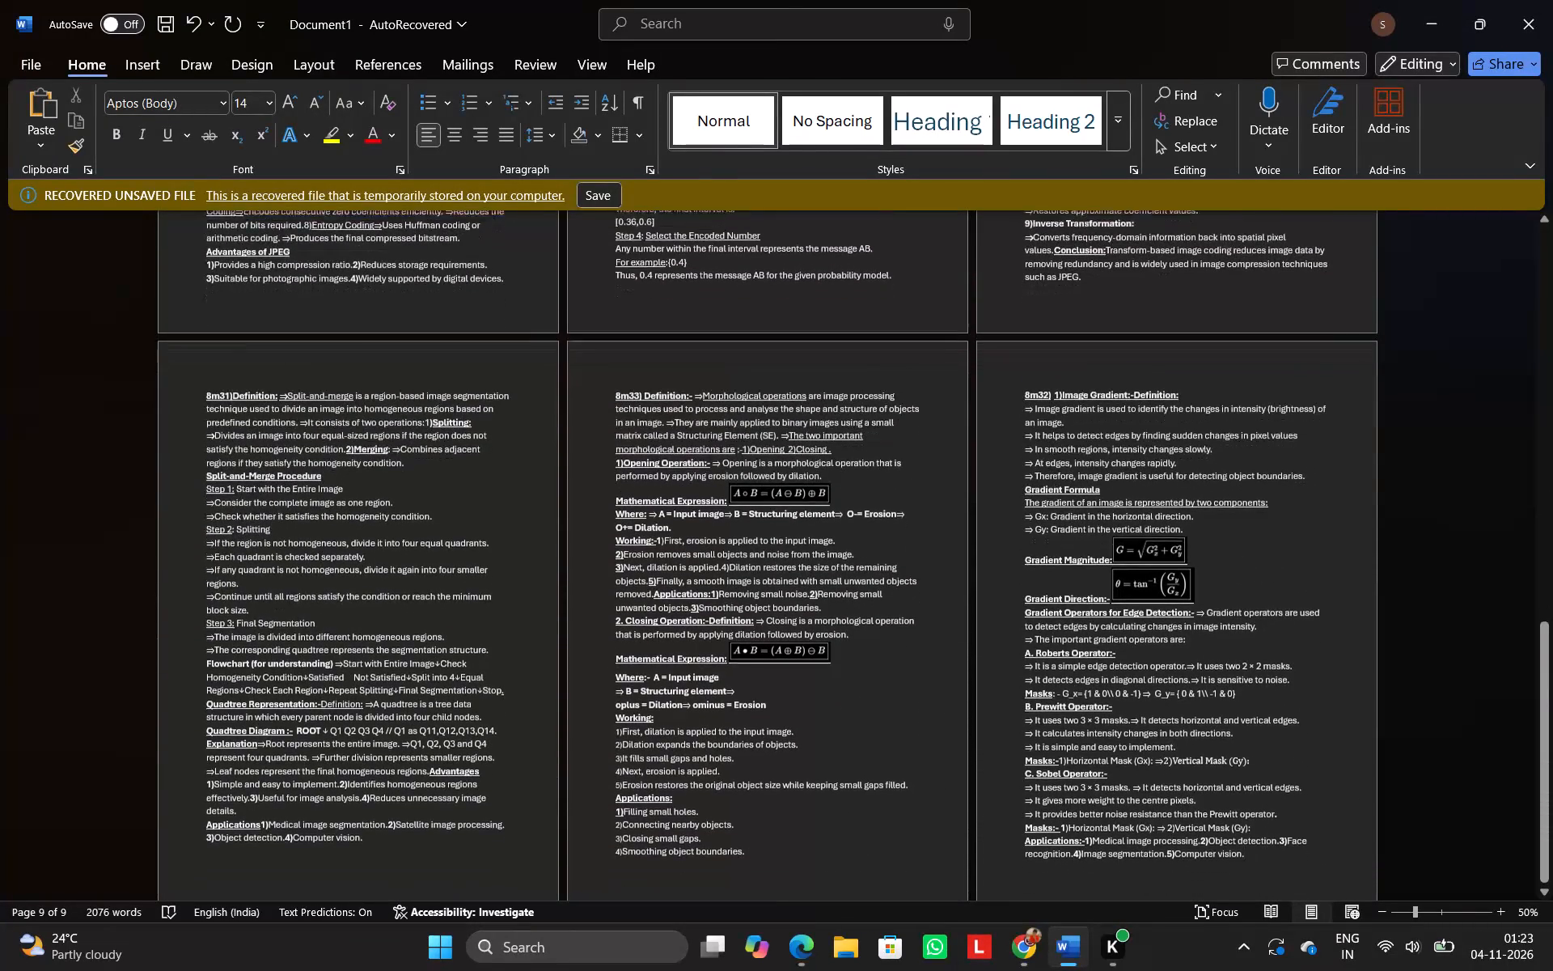
pyautogui.scroll(-3, 942, 774)
pyautogui.scroll(1, 942, 774)
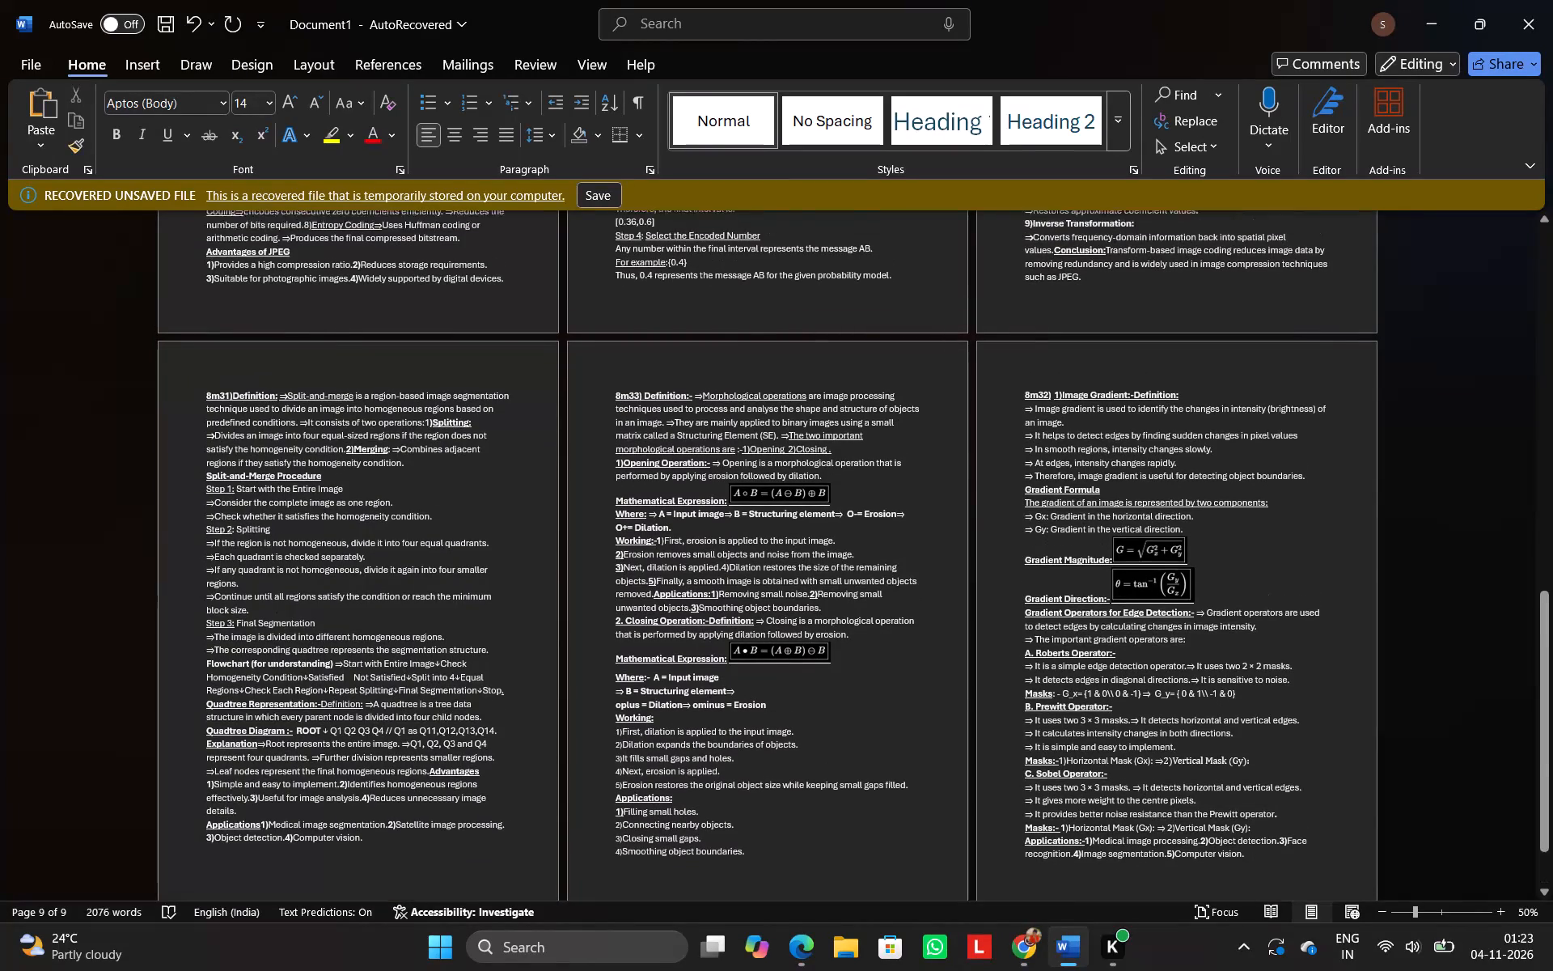
pyautogui.scroll(12, 942, 774)
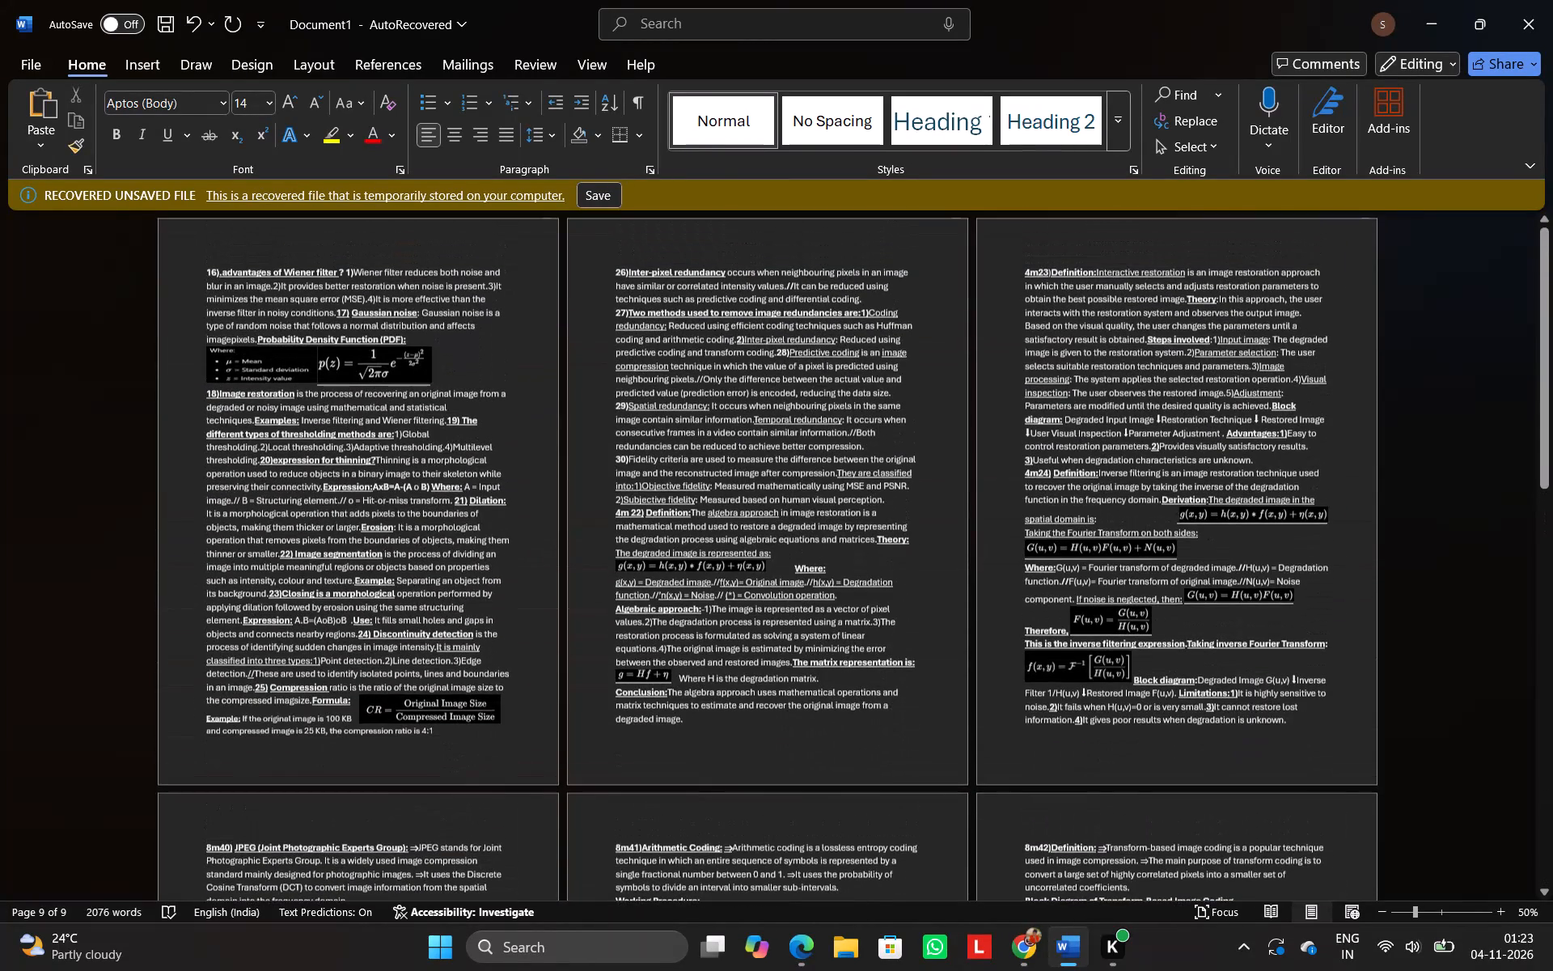
pyautogui.scroll(-6, 942, 774)
pyautogui.scroll(6, 942, 774)
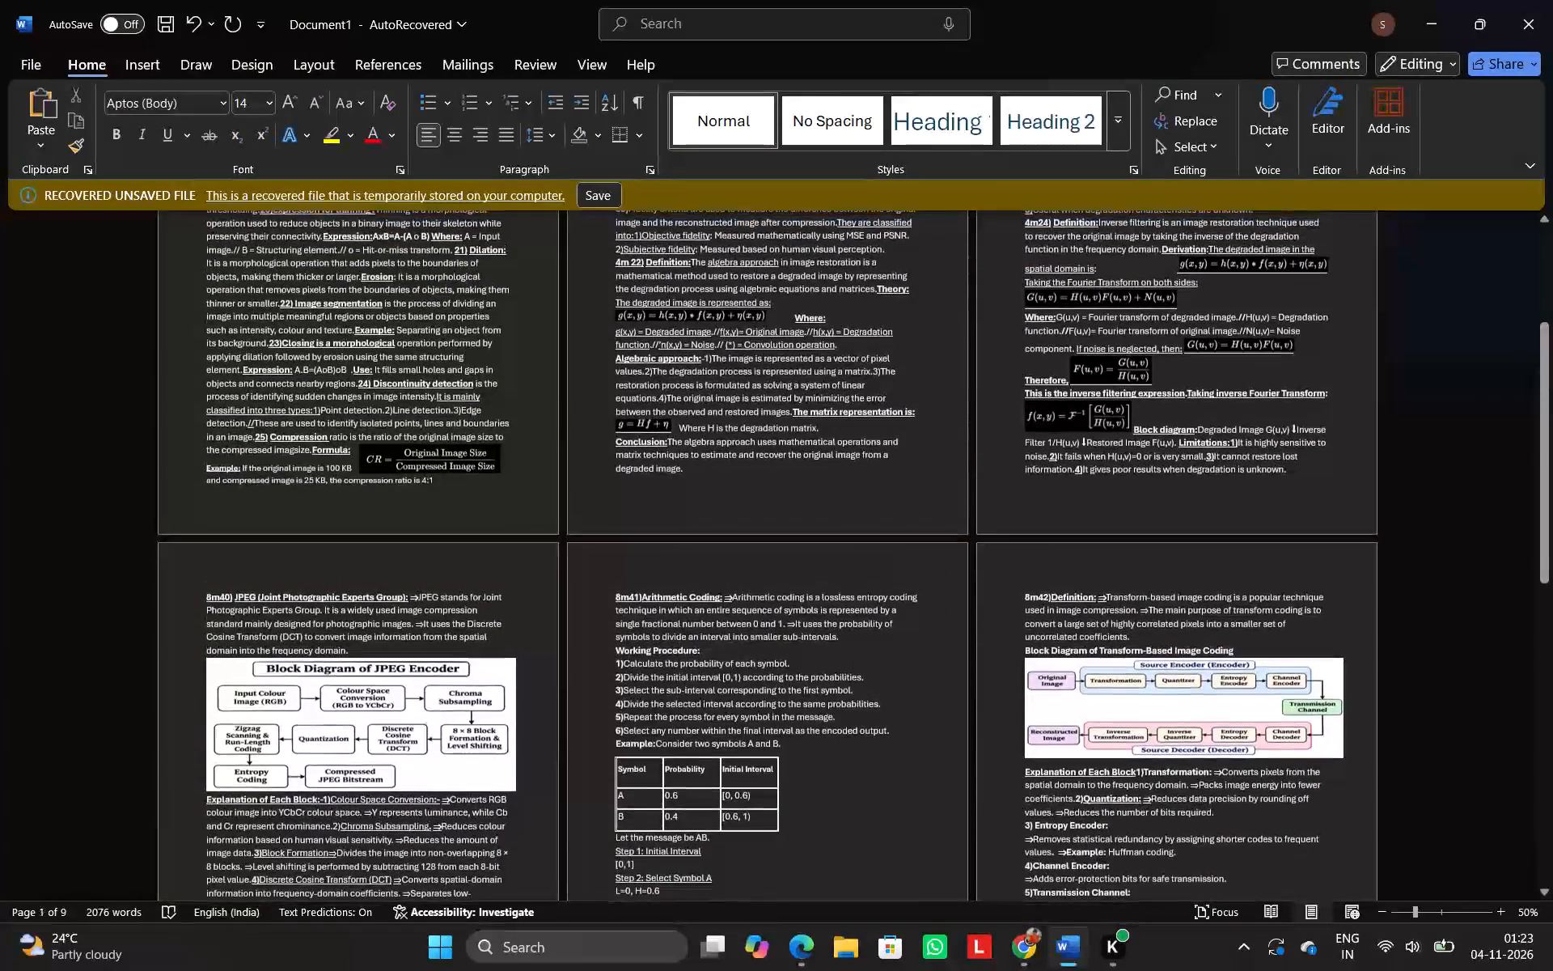
# Begin saving the recovered document under a new file, choosing the Downloads folder as the location.
pyautogui.click(40, 69)
pyautogui.click(80, 385)
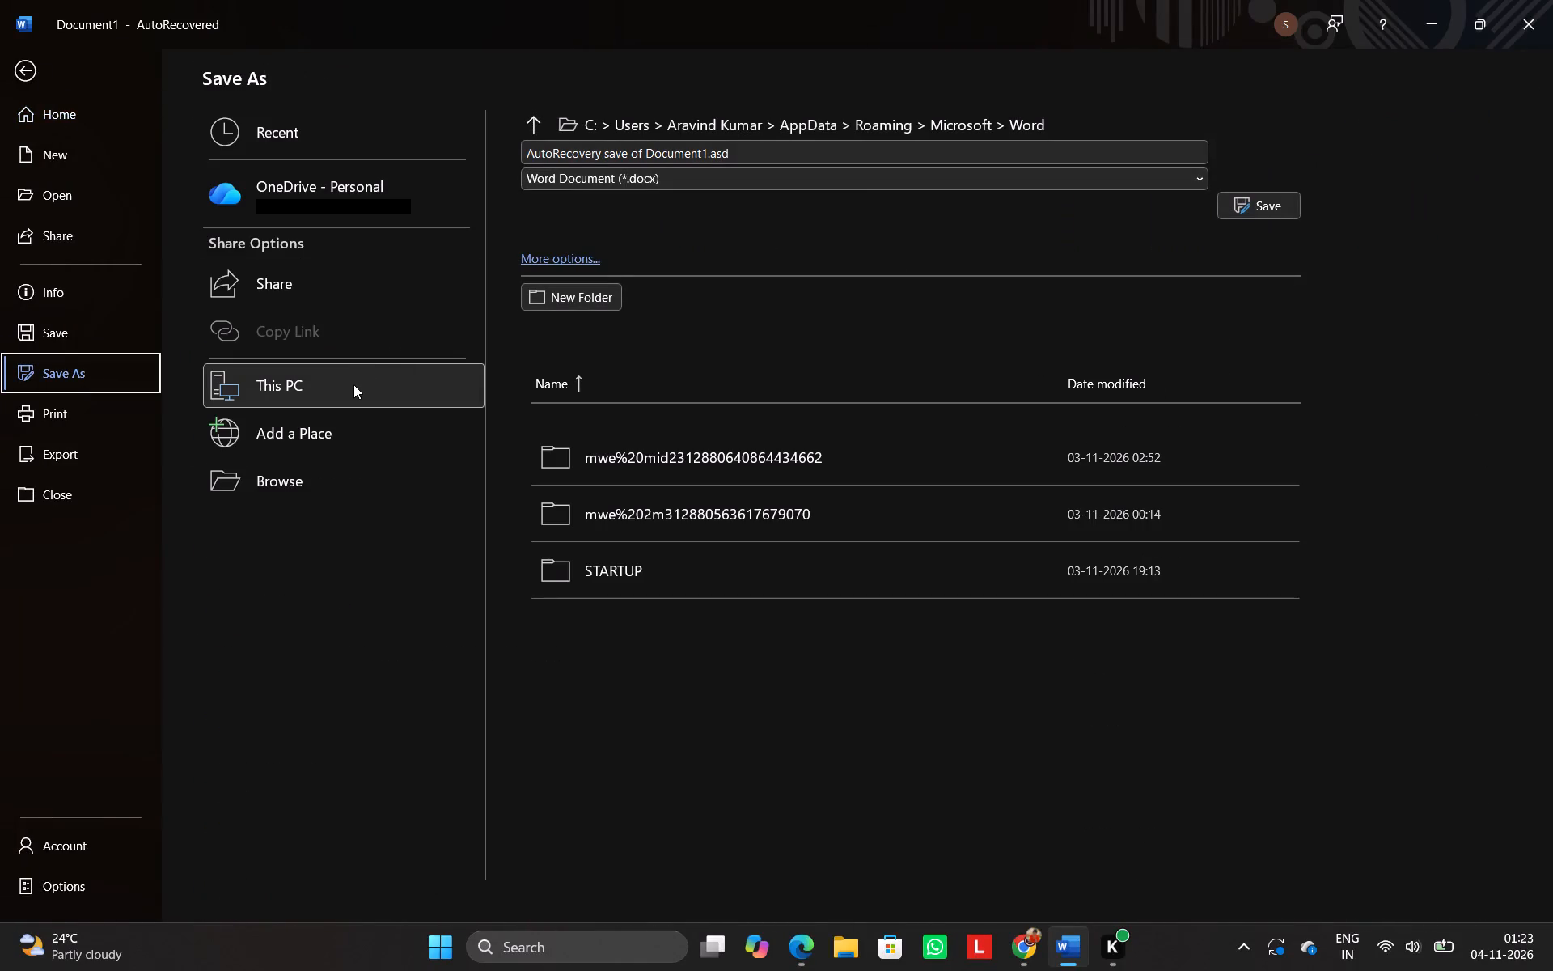
pyautogui.doubleClick(353, 384)
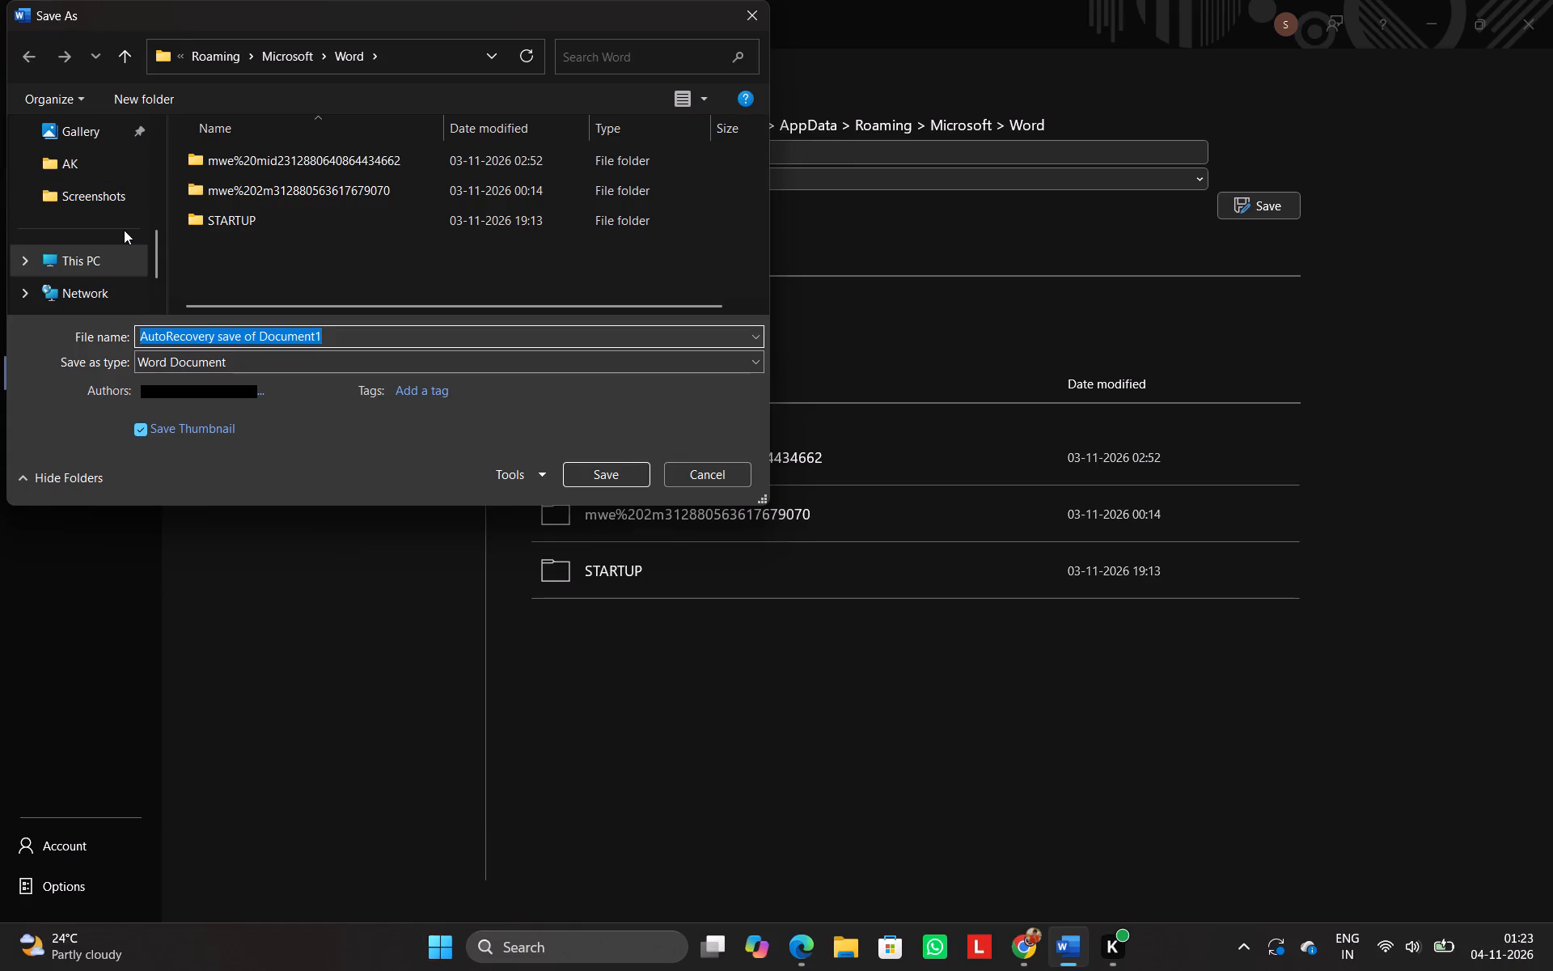
pyautogui.scroll(-1, 124, 230)
pyautogui.scroll(1, 124, 230)
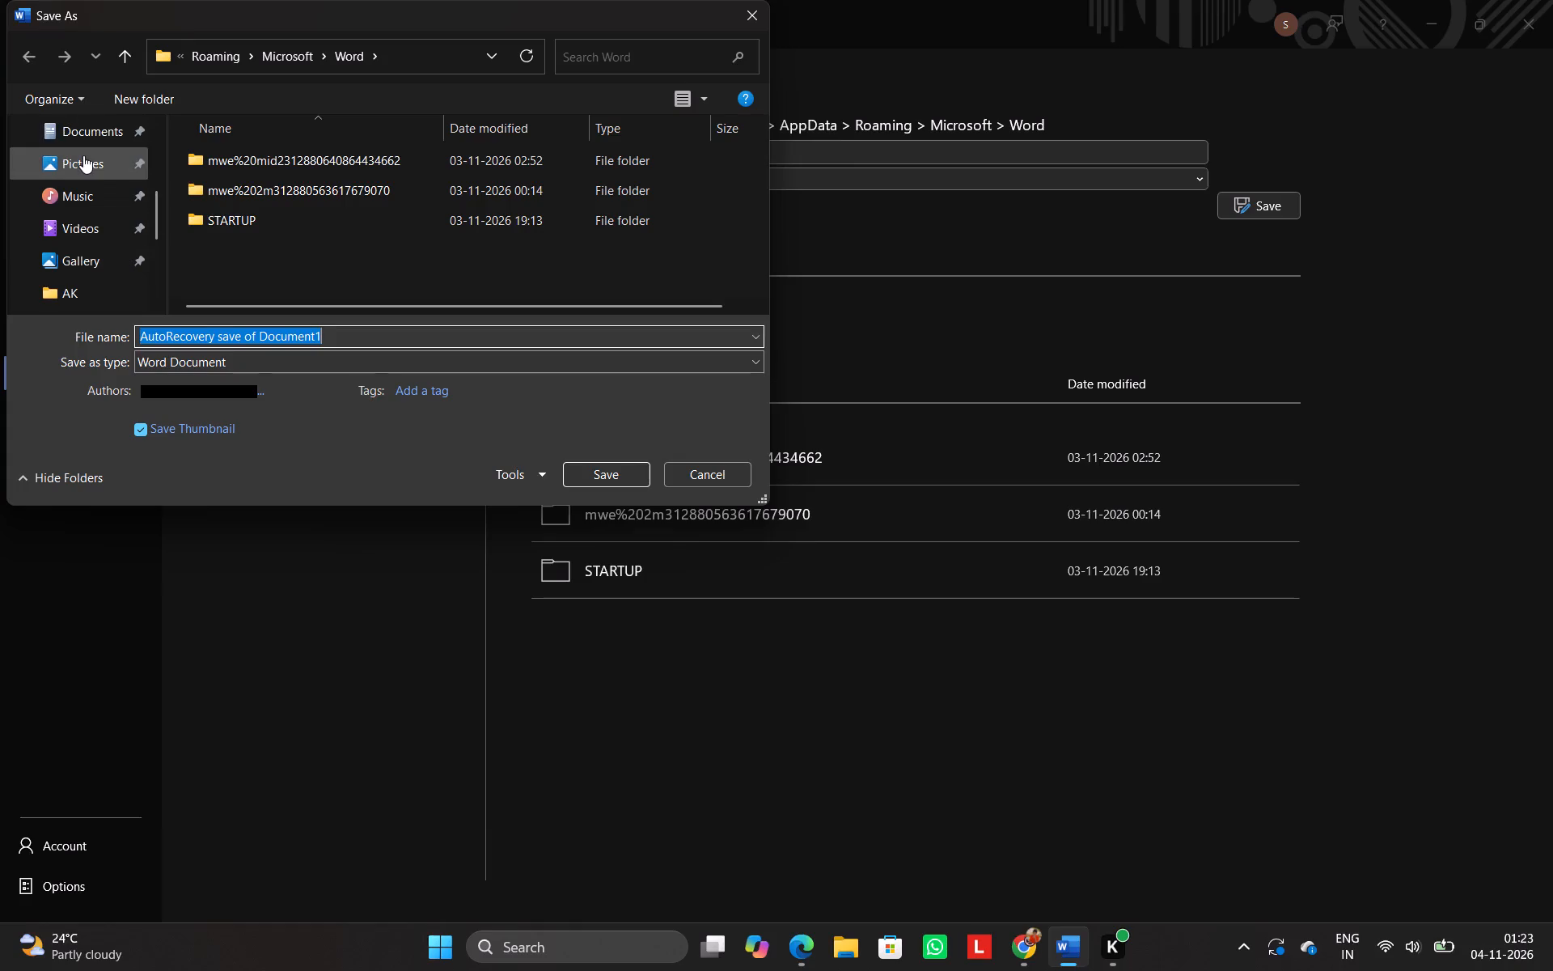
pyautogui.scroll(1, 85, 142)
pyautogui.scroll(-1, 85, 160)
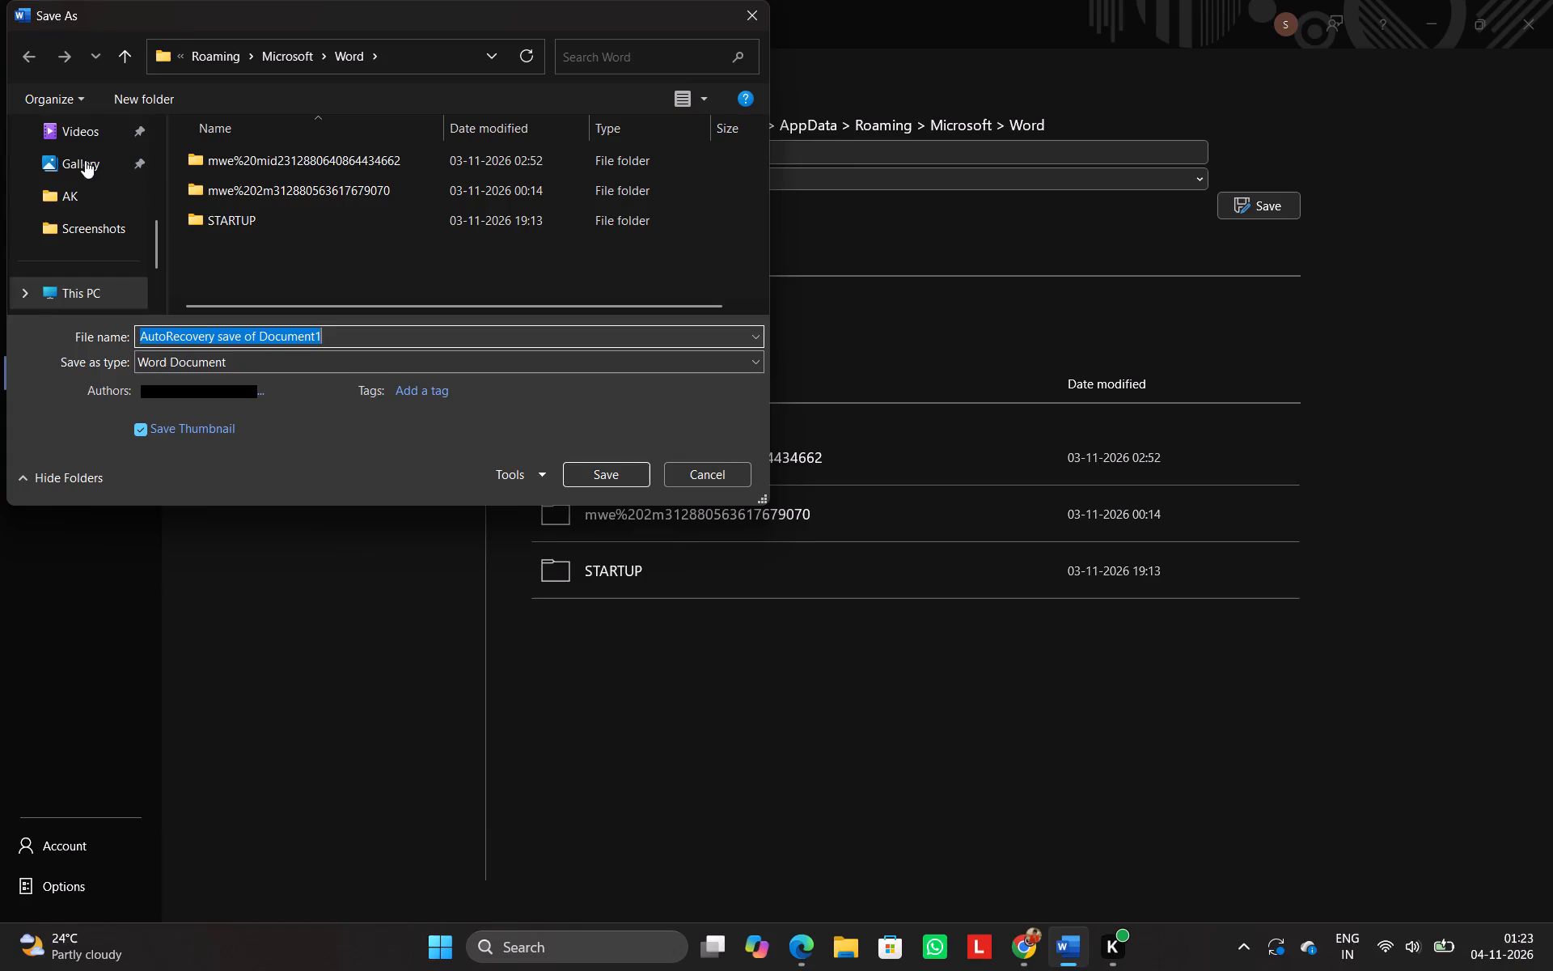
pyautogui.scroll(-1, 85, 160)
pyautogui.scroll(1, 94, 215)
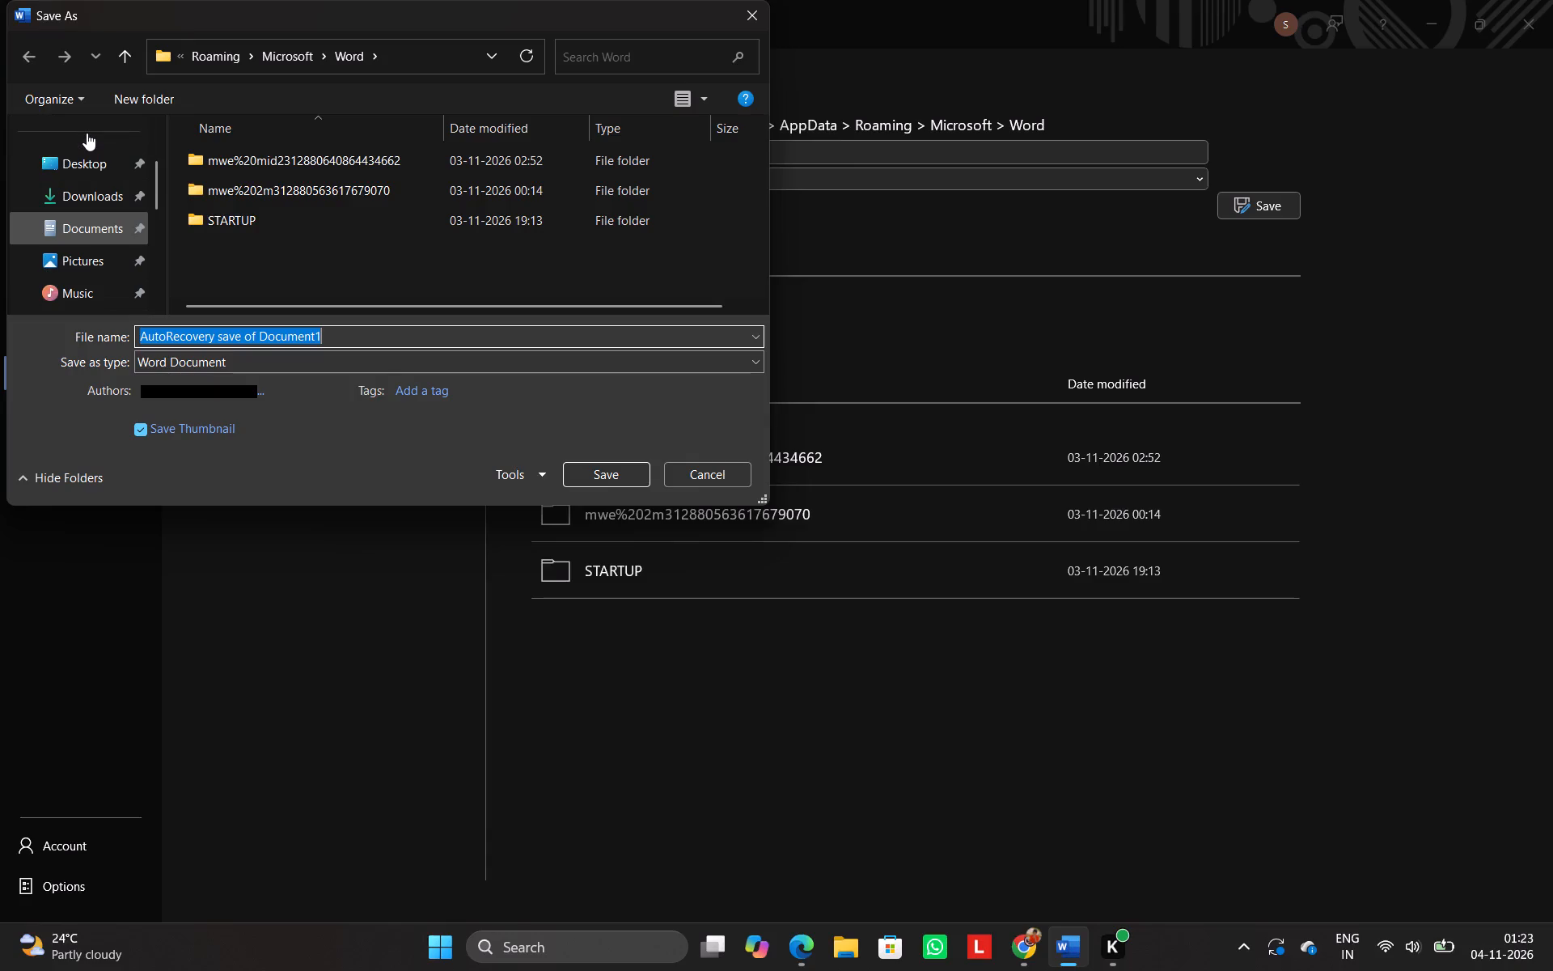
pyautogui.click(87, 158)
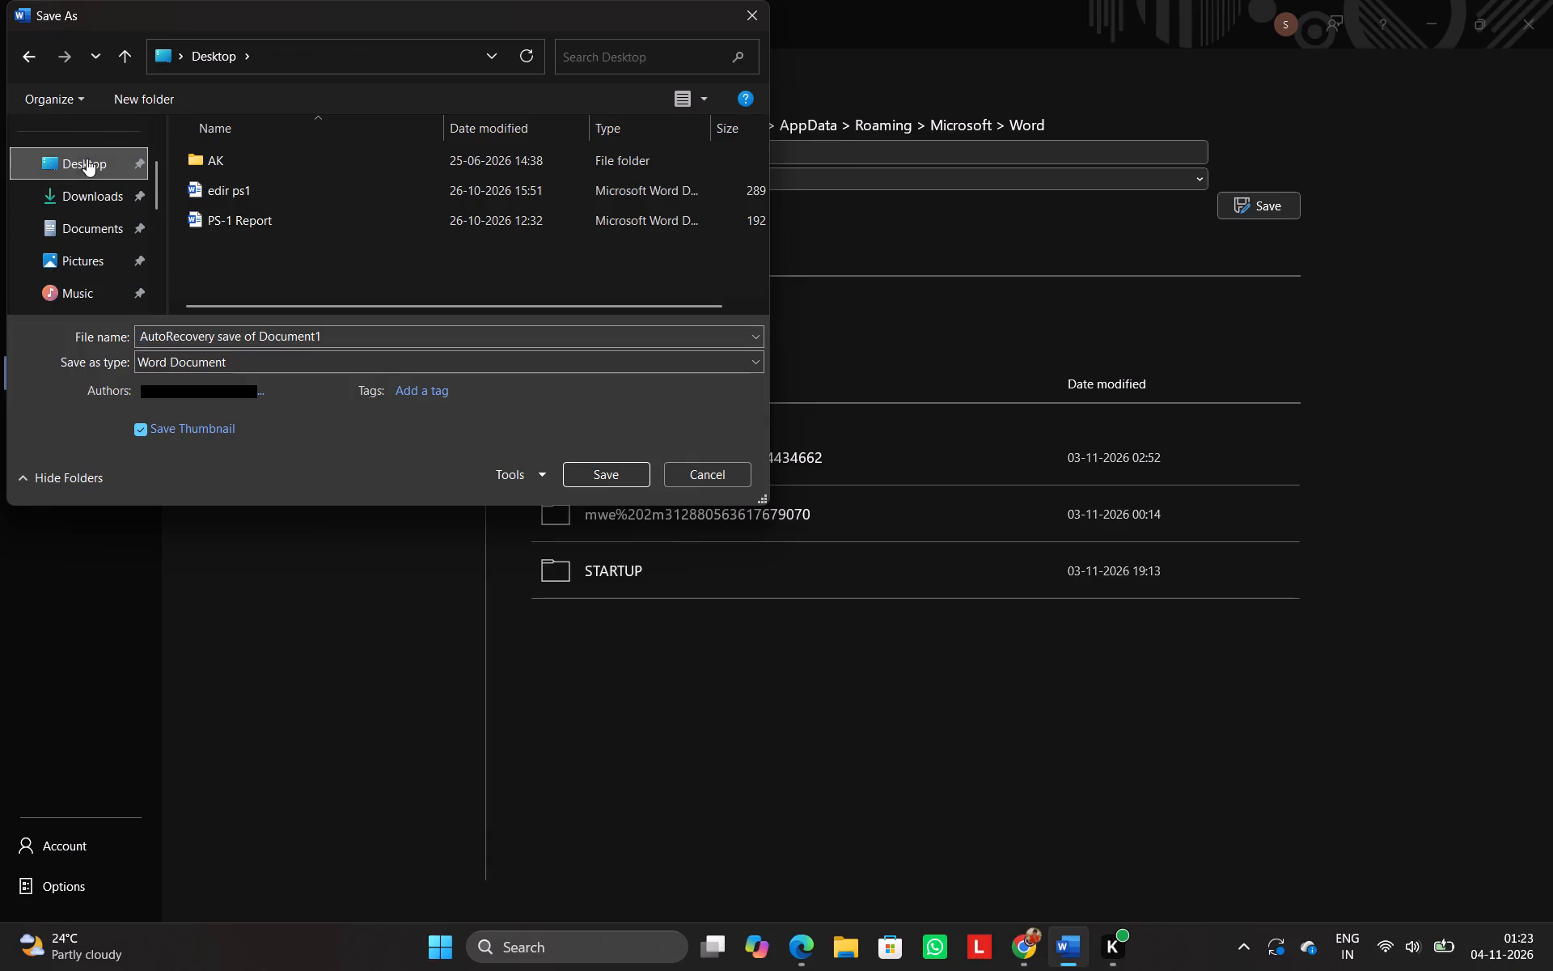
pyautogui.click(88, 183)
pyautogui.doubleClick(88, 183)
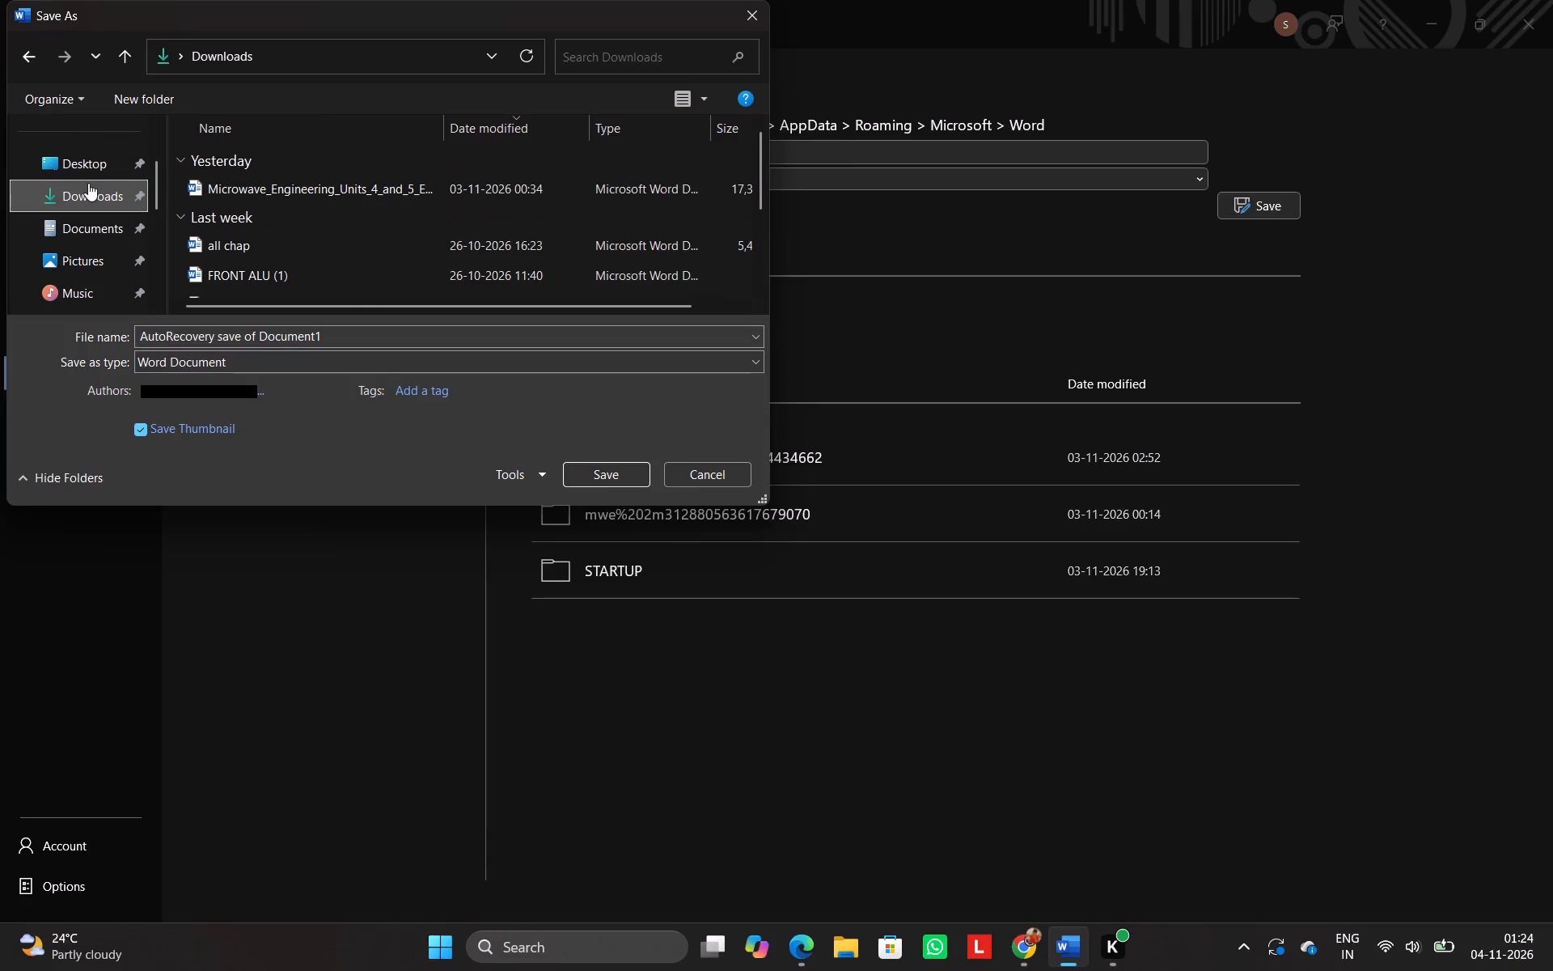
# Name the file "Dip mid-2 all" and save it as a Word document in Downloads.
pyautogui.click(423, 337)
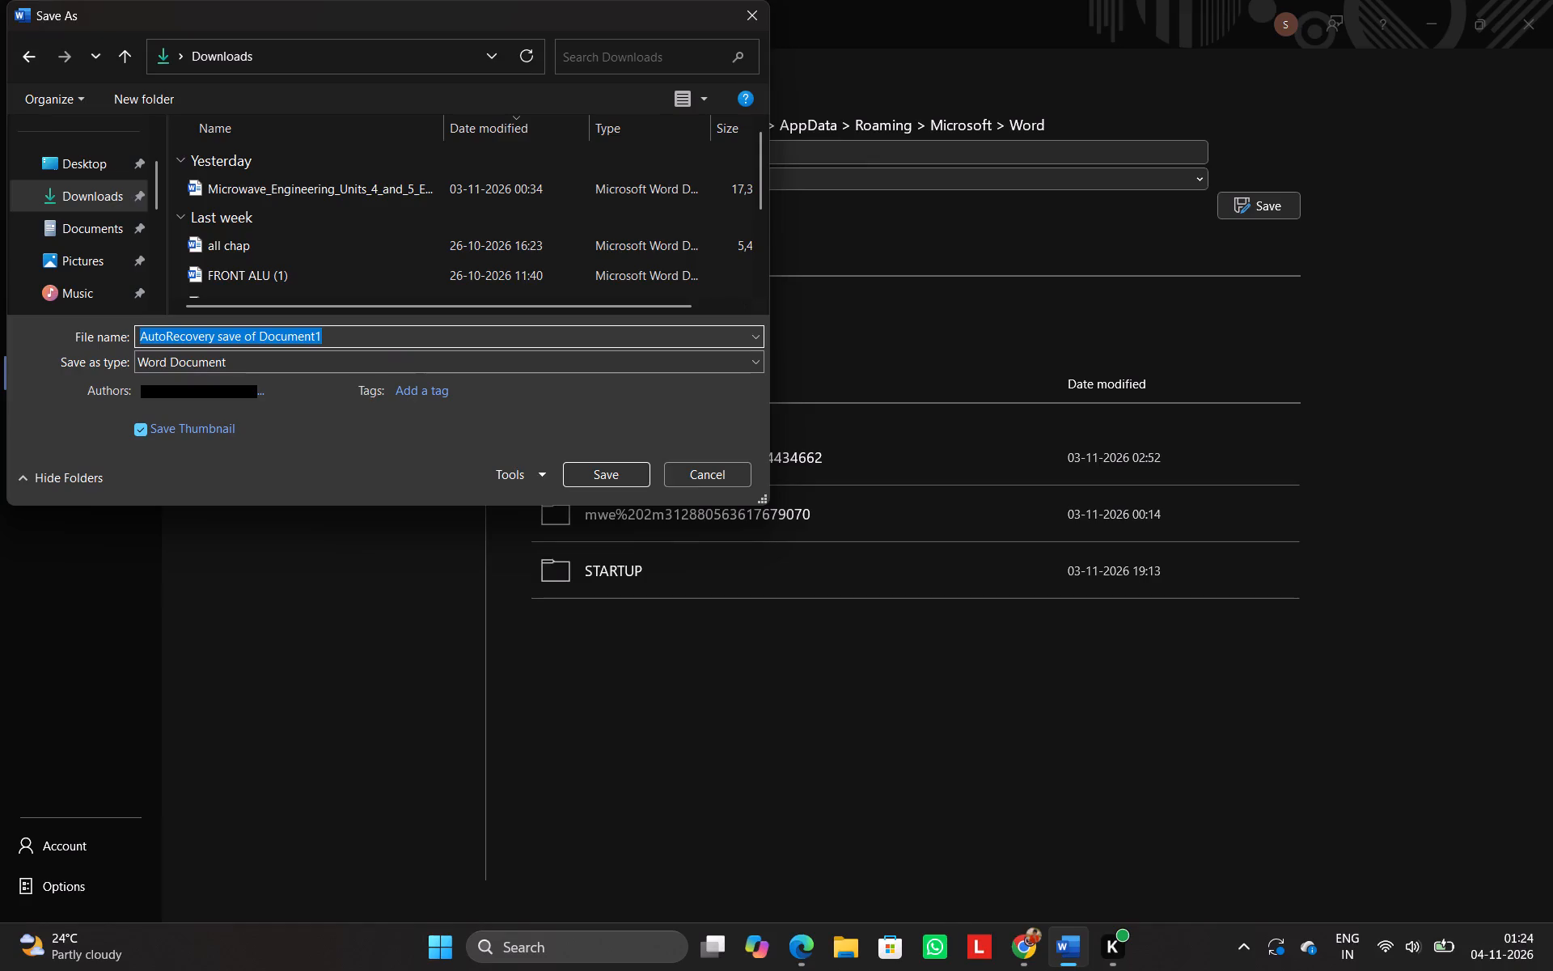
pyautogui.press('BackSpace')
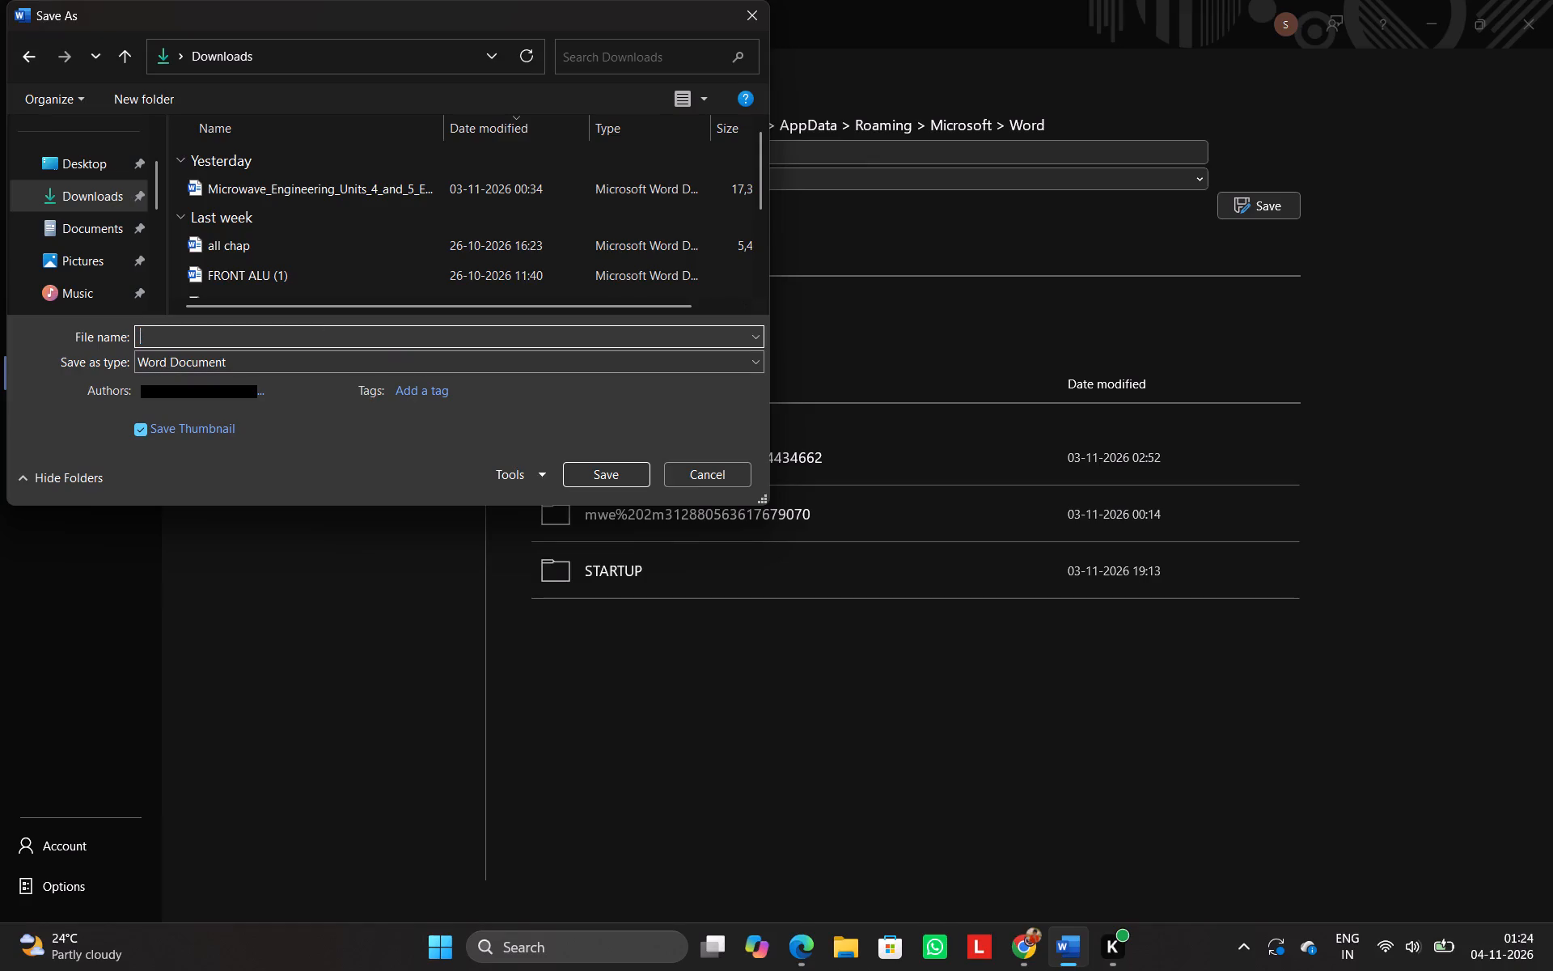
pyautogui.write('dip')
pyautogui.press('space')
pyautogui.press('BackSpace')
pyautogui.press('BackSpace')
pyautogui.press('BackSpace')
pyautogui.press('BackSpace')
pyautogui.press('BackSpace')
pyautogui.write('ip')
pyautogui.press('space')
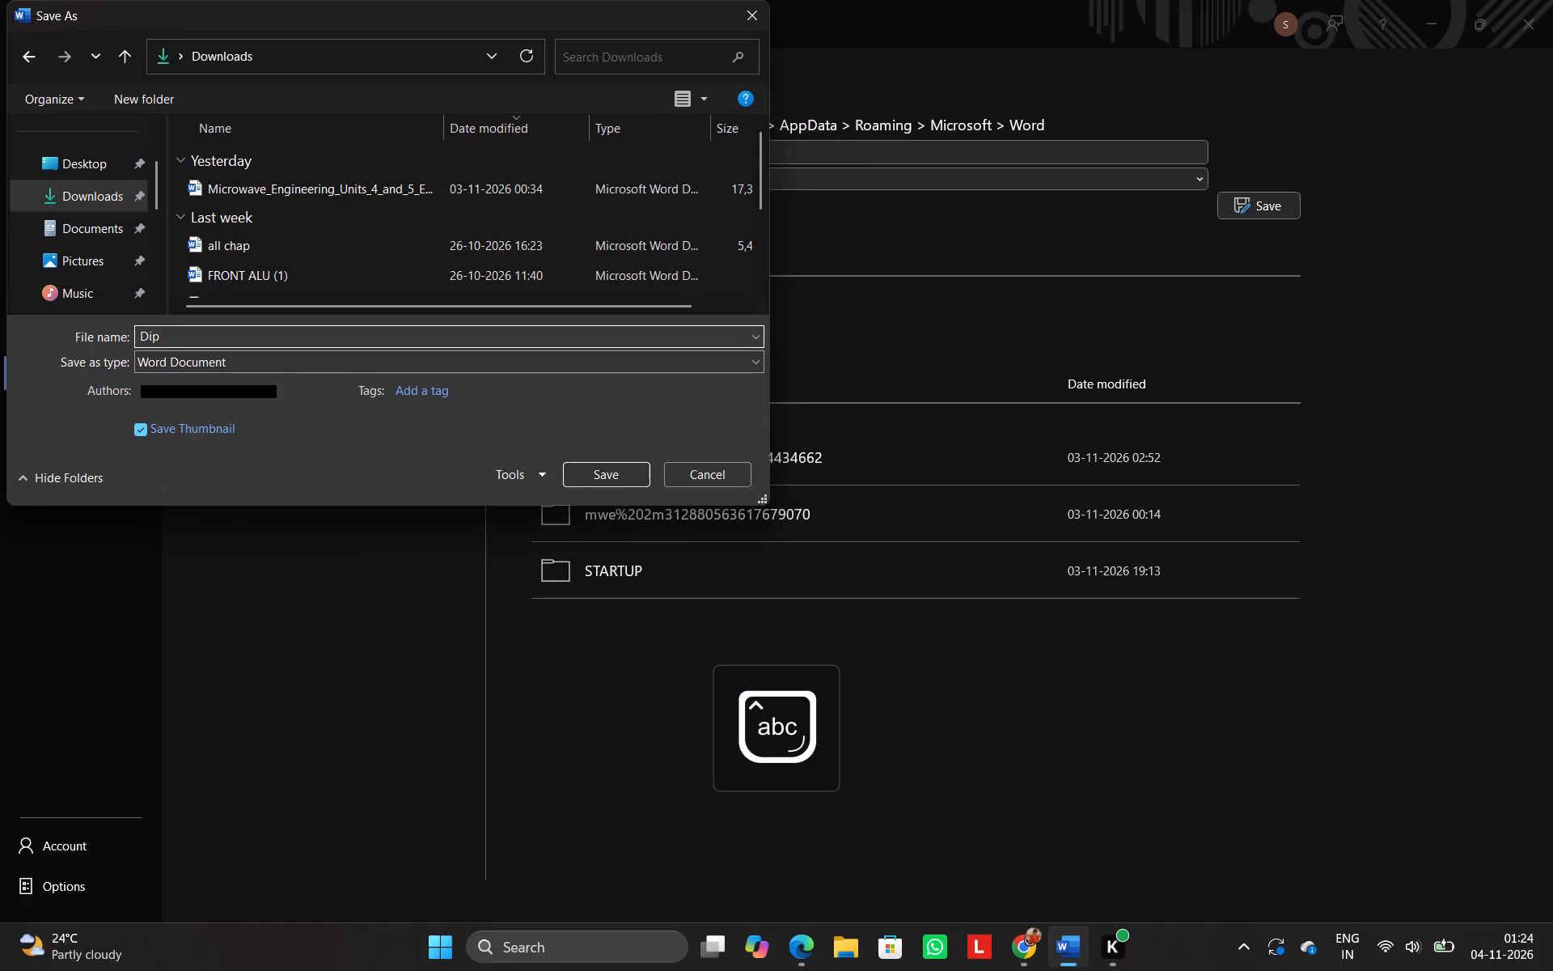
pyautogui.write('mid2 1')
pyautogui.press('BackSpace')
pyautogui.write('all')
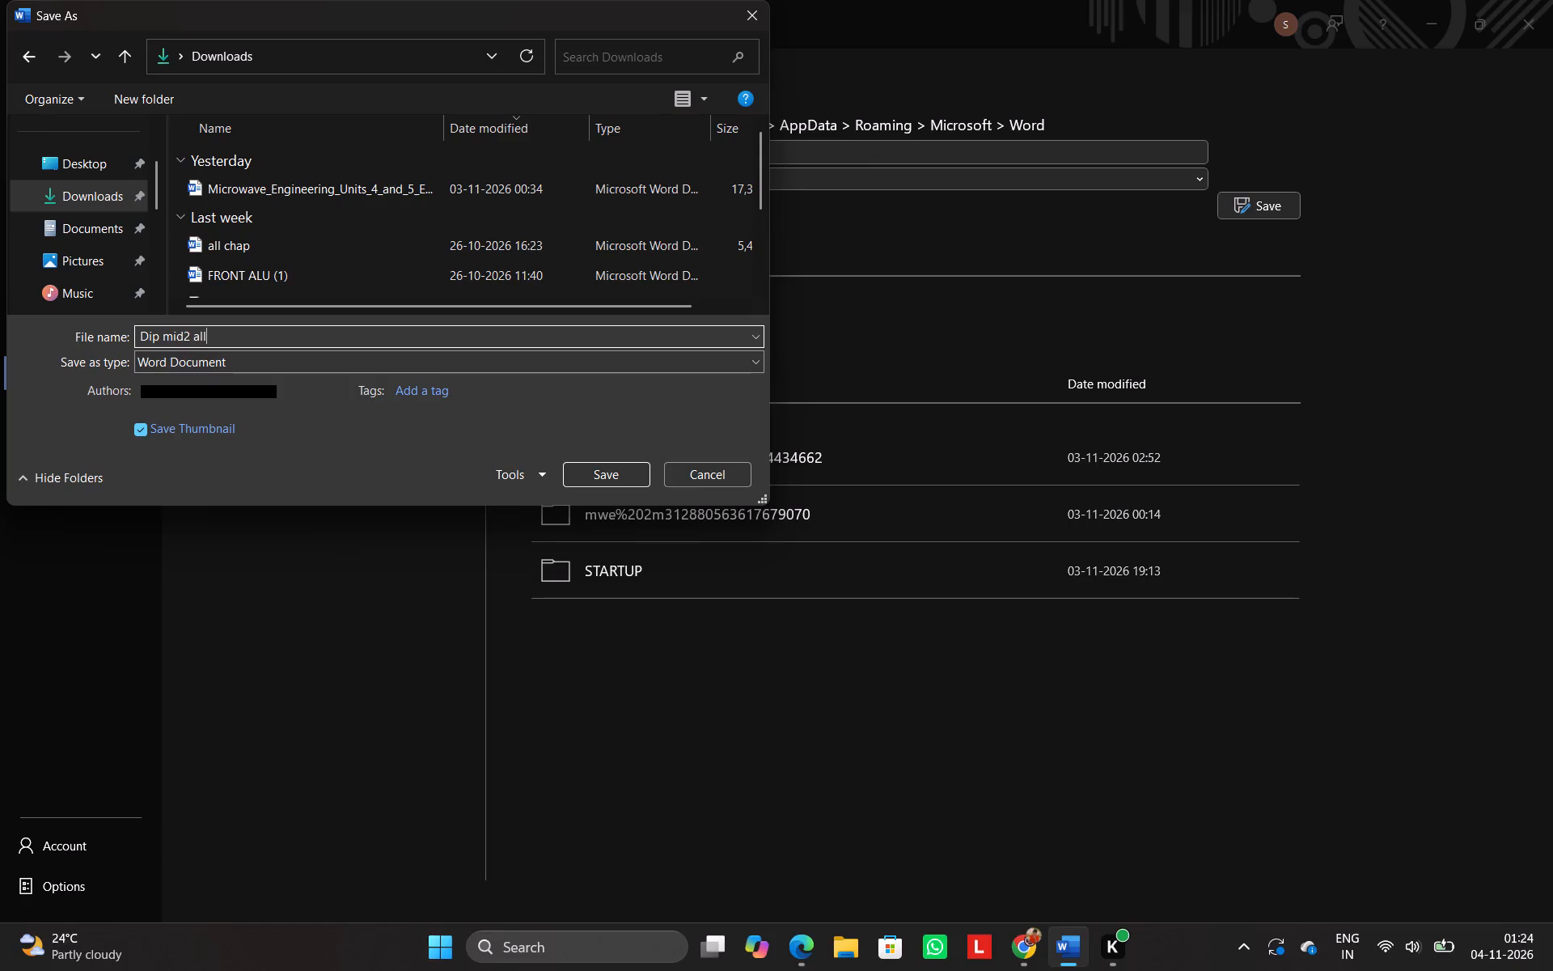
pyautogui.press('Left')
pyautogui.press('Left')
pyautogui.press('Left')
pyautogui.press('Left')
pyautogui.press('Left')
pyautogui.press('-')
pyautogui.click(619, 475)
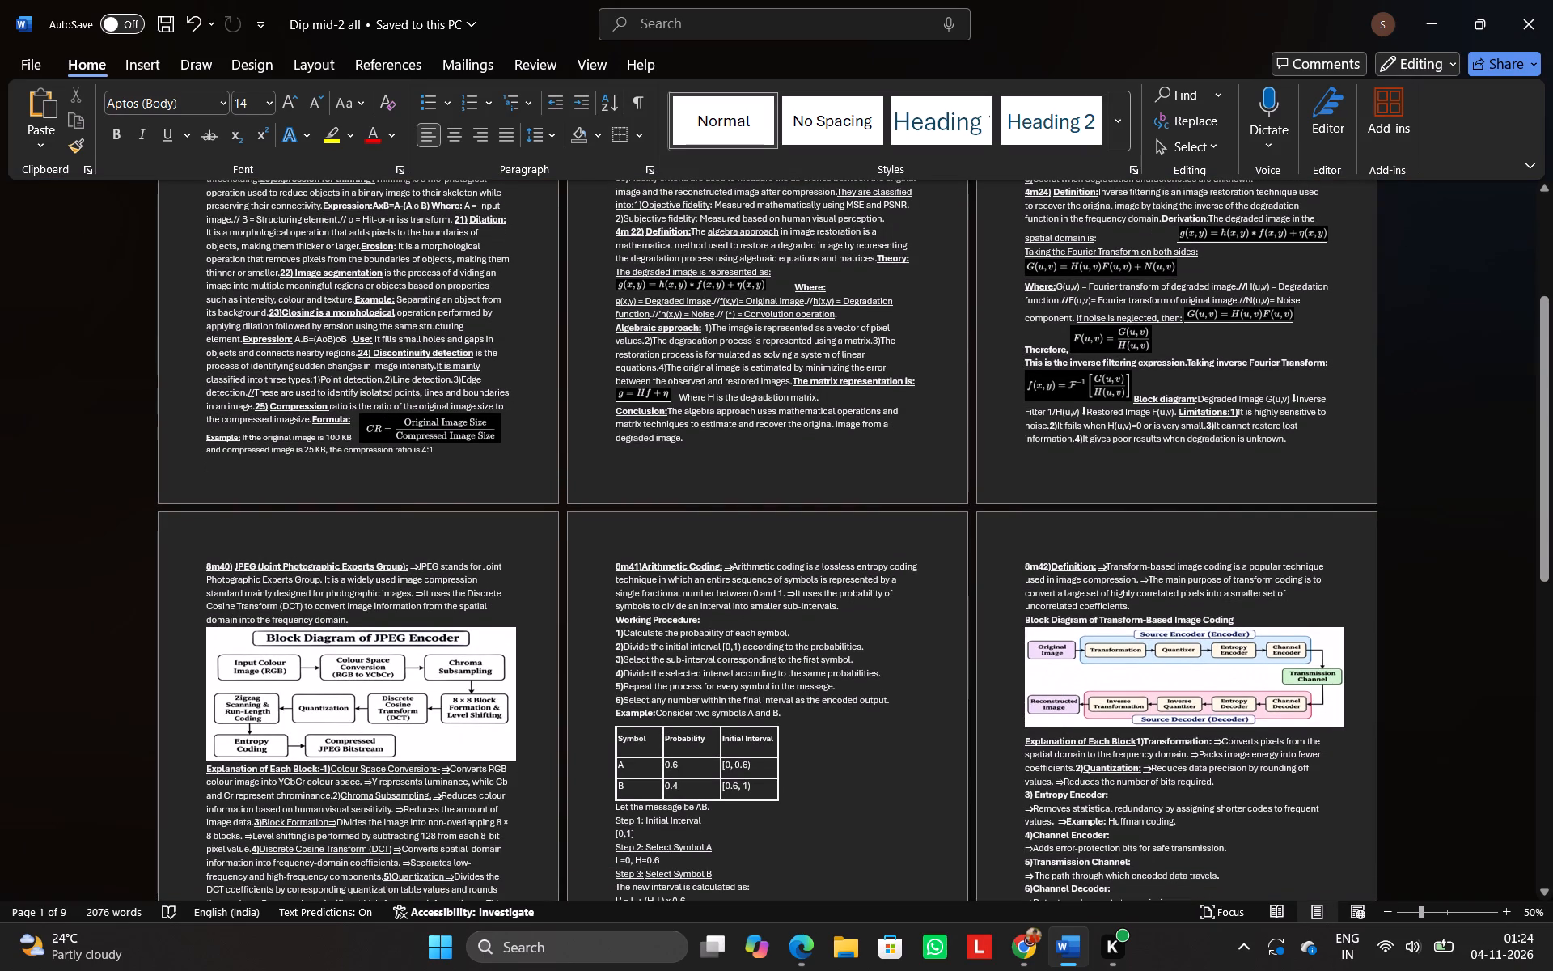
# In Chrome, search for "i love pdf" in a new tab and open iLovePDF's Word to PDF converter.
pyautogui.click(1033, 952)
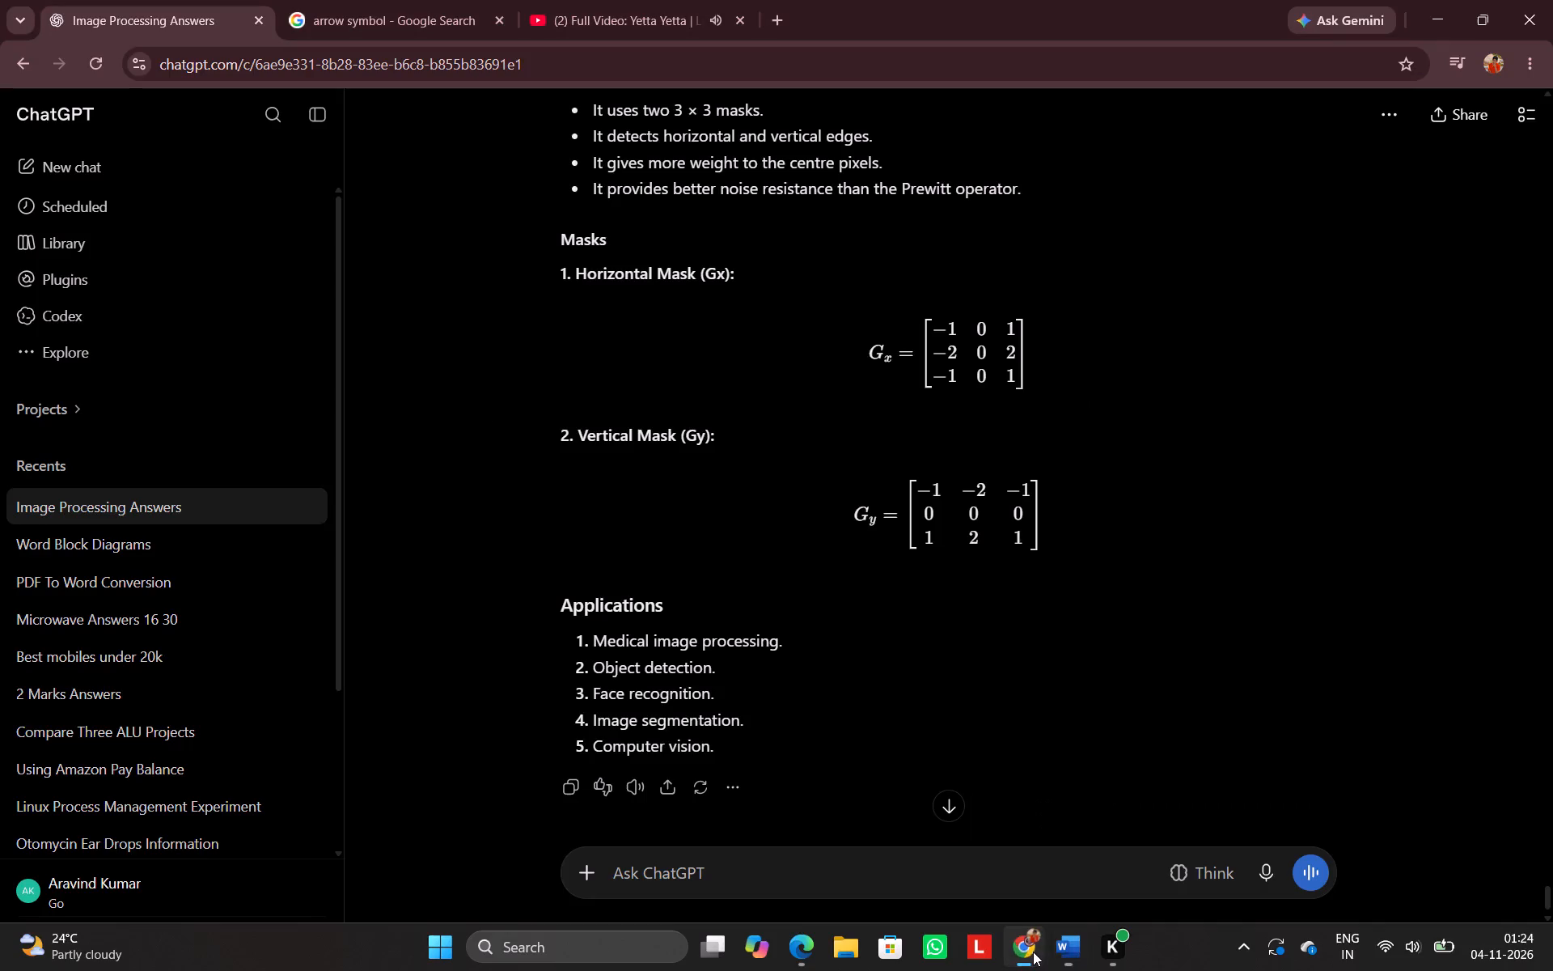
pyautogui.click(778, 24)
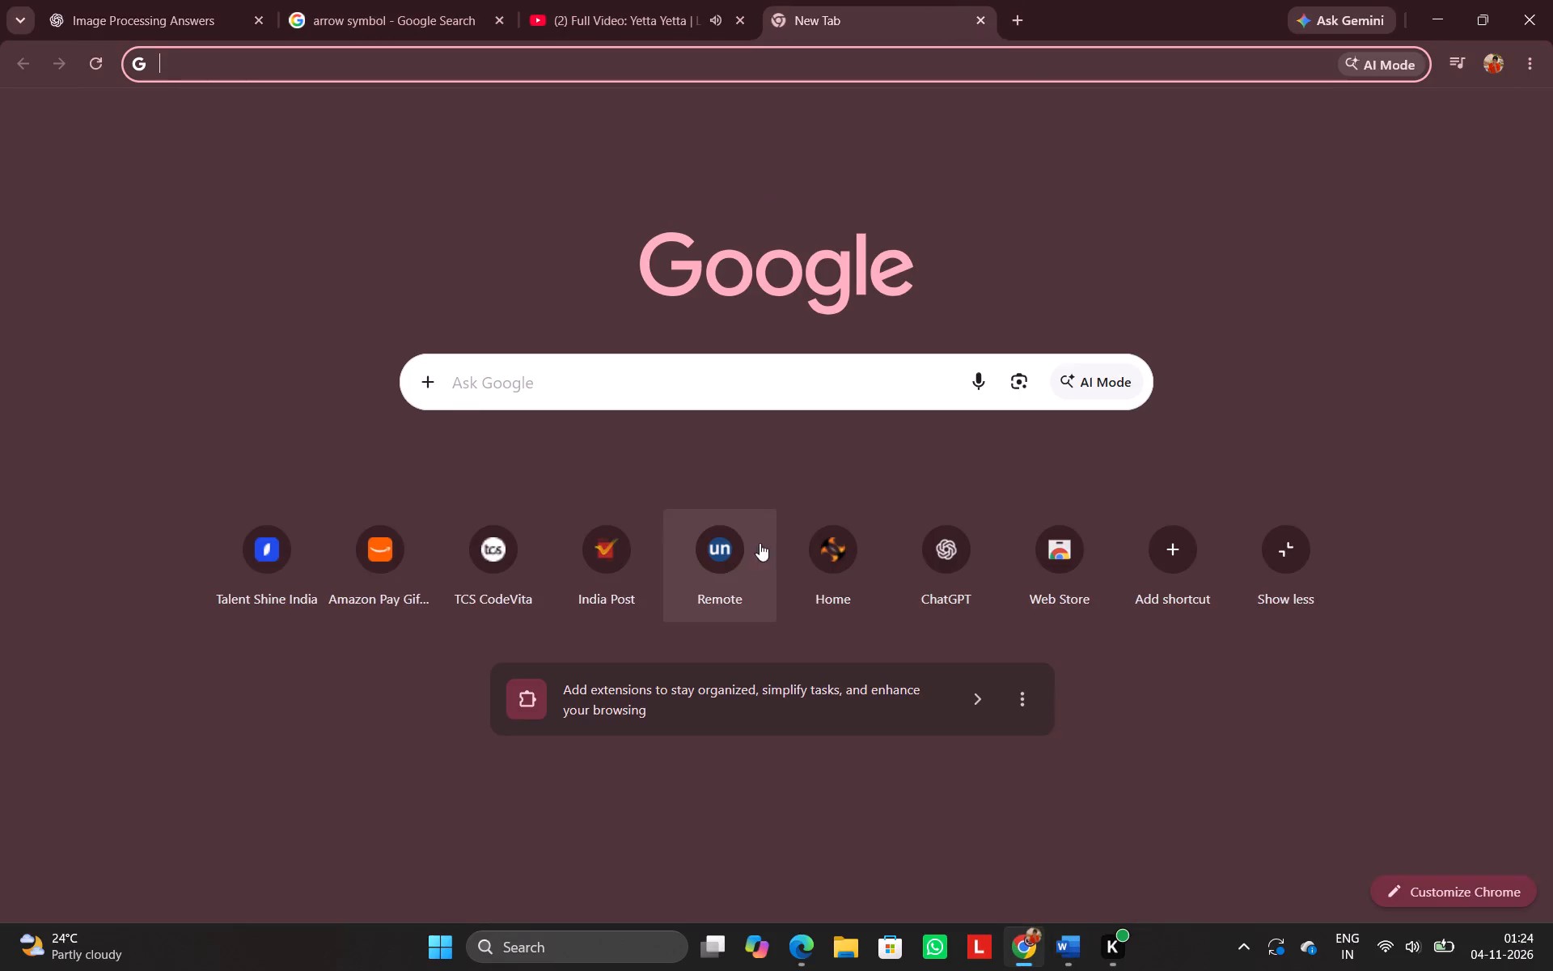
pyautogui.click(751, 390)
pyautogui.write('i love')
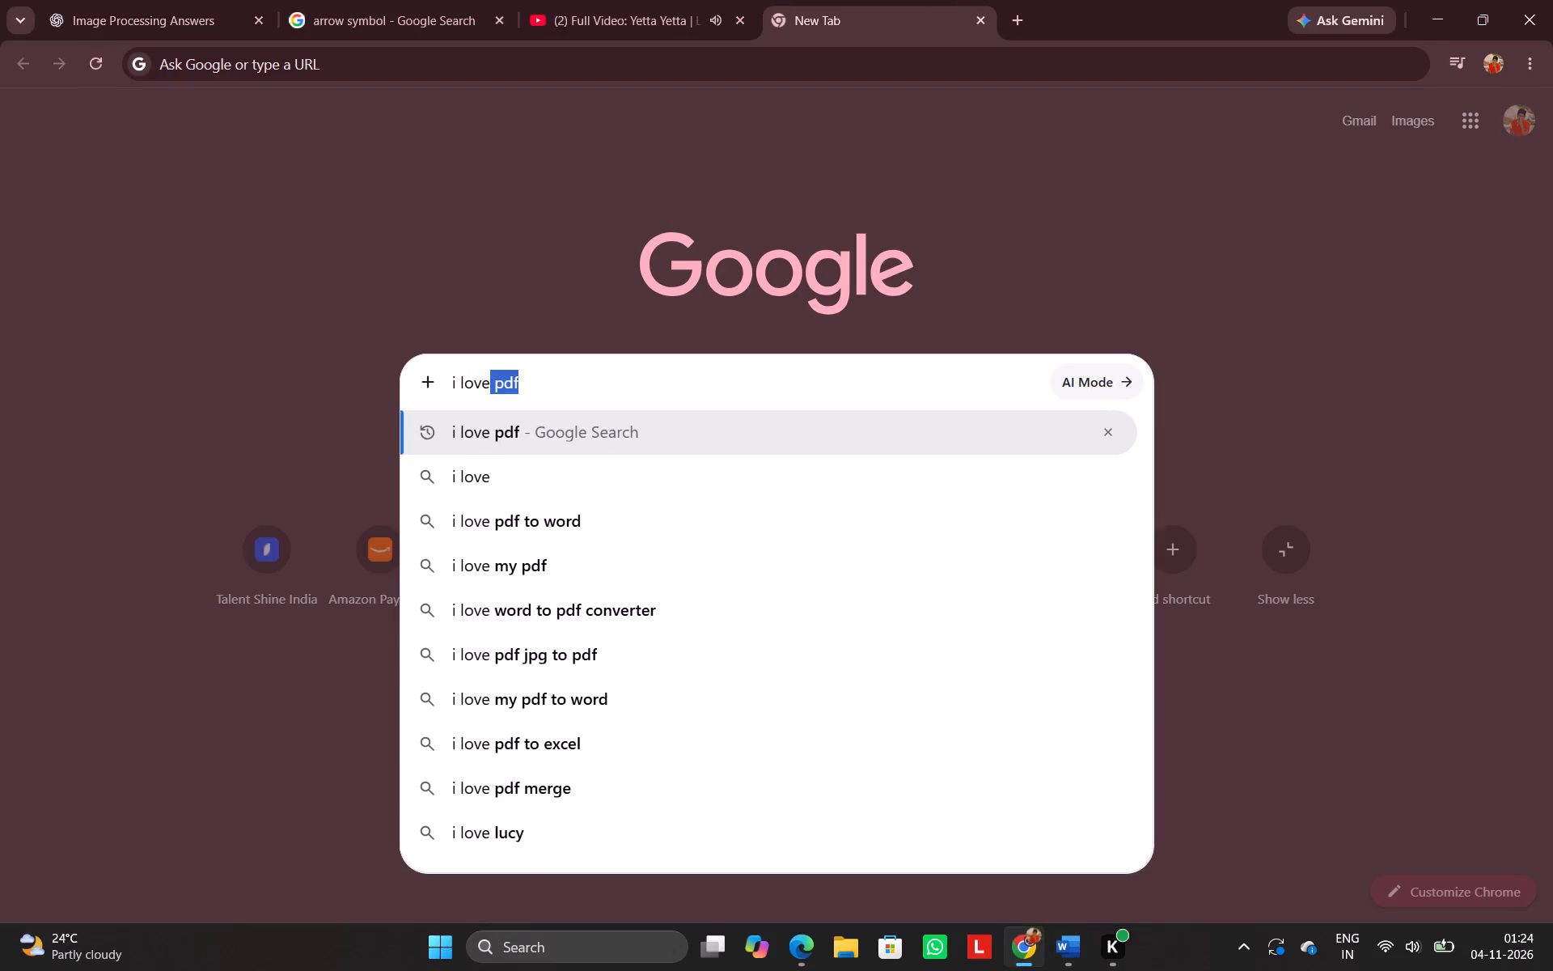
pyautogui.press('Return')
pyautogui.click(562, 317)
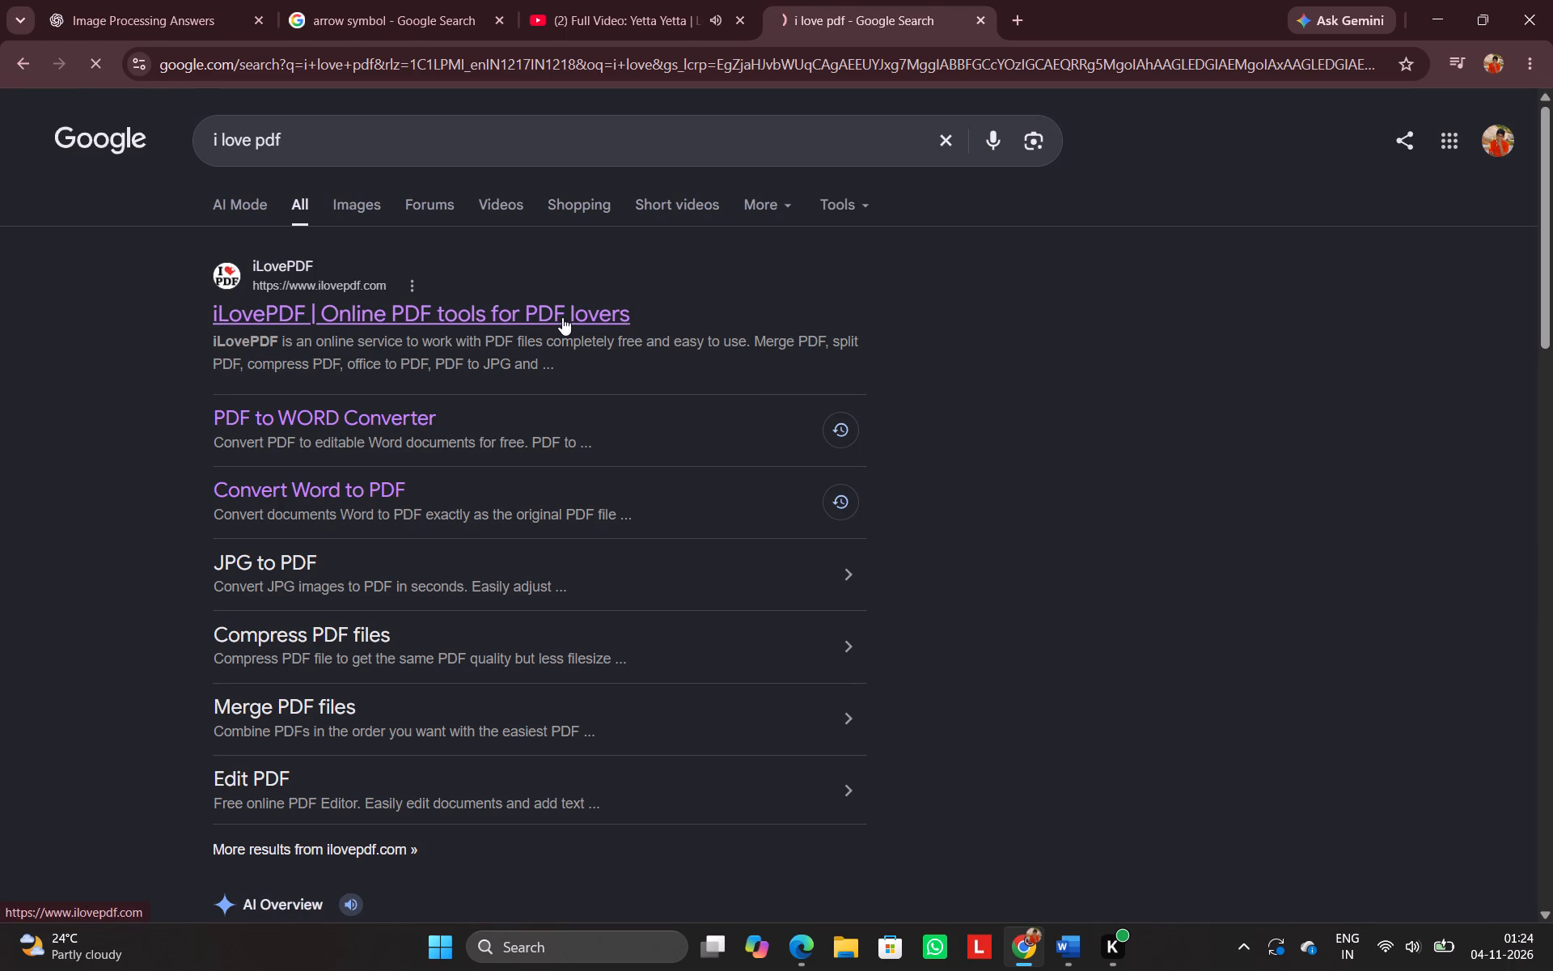
pyautogui.click(451, 759)
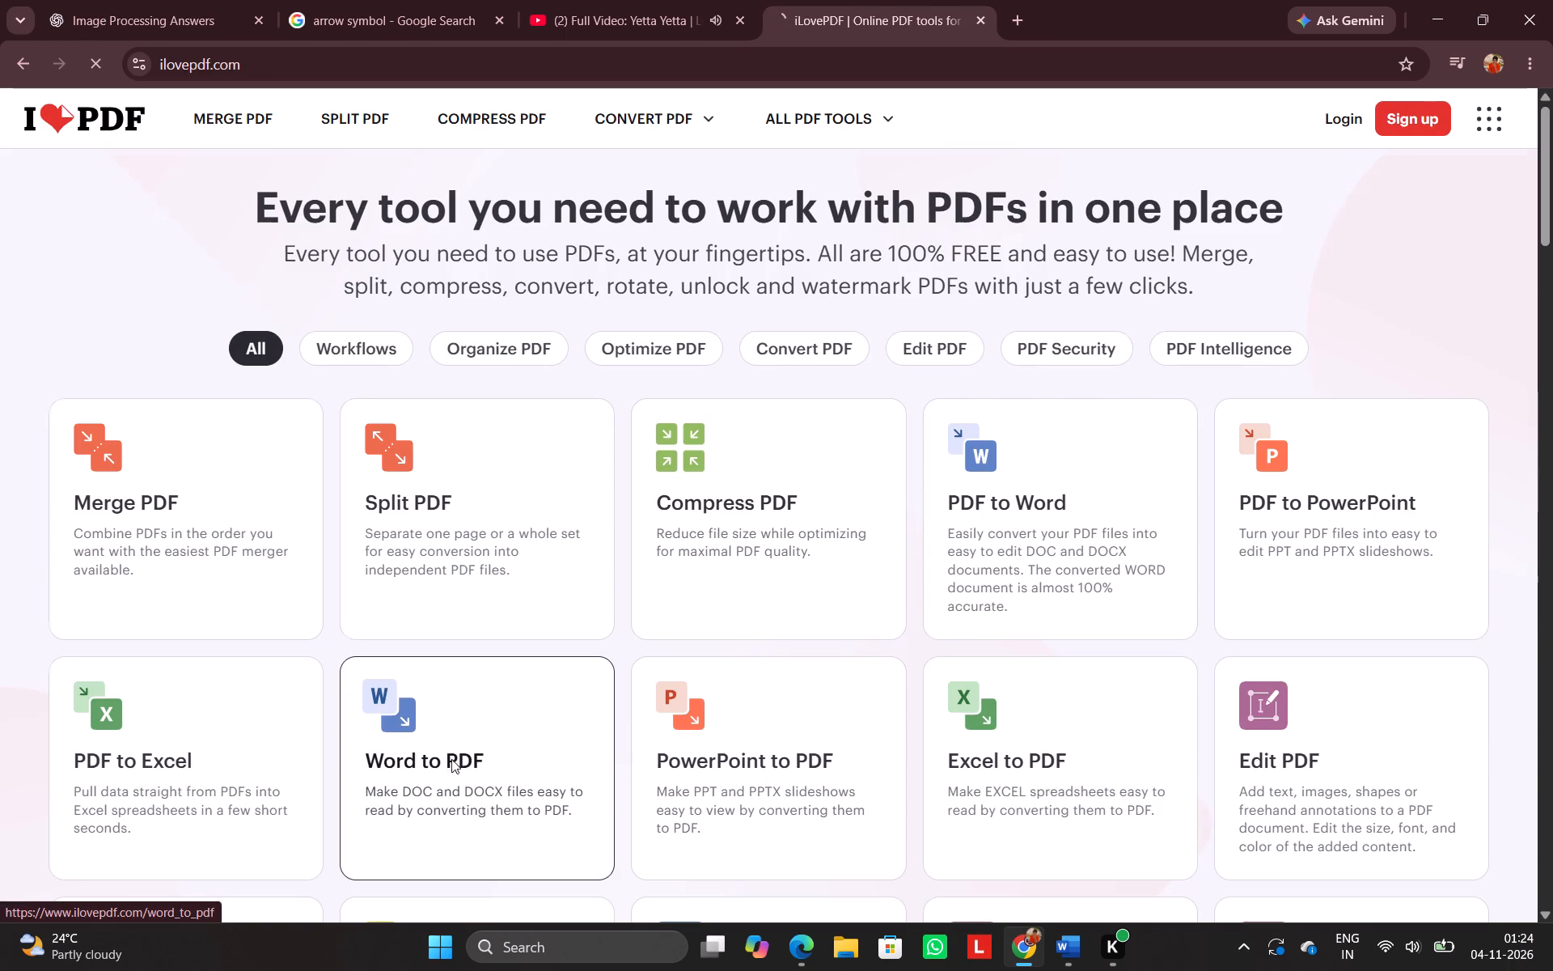
# Convert the "Dip mid-2 all" document from the Downloads folder to PDF and download the result.
pyautogui.click(889, 333)
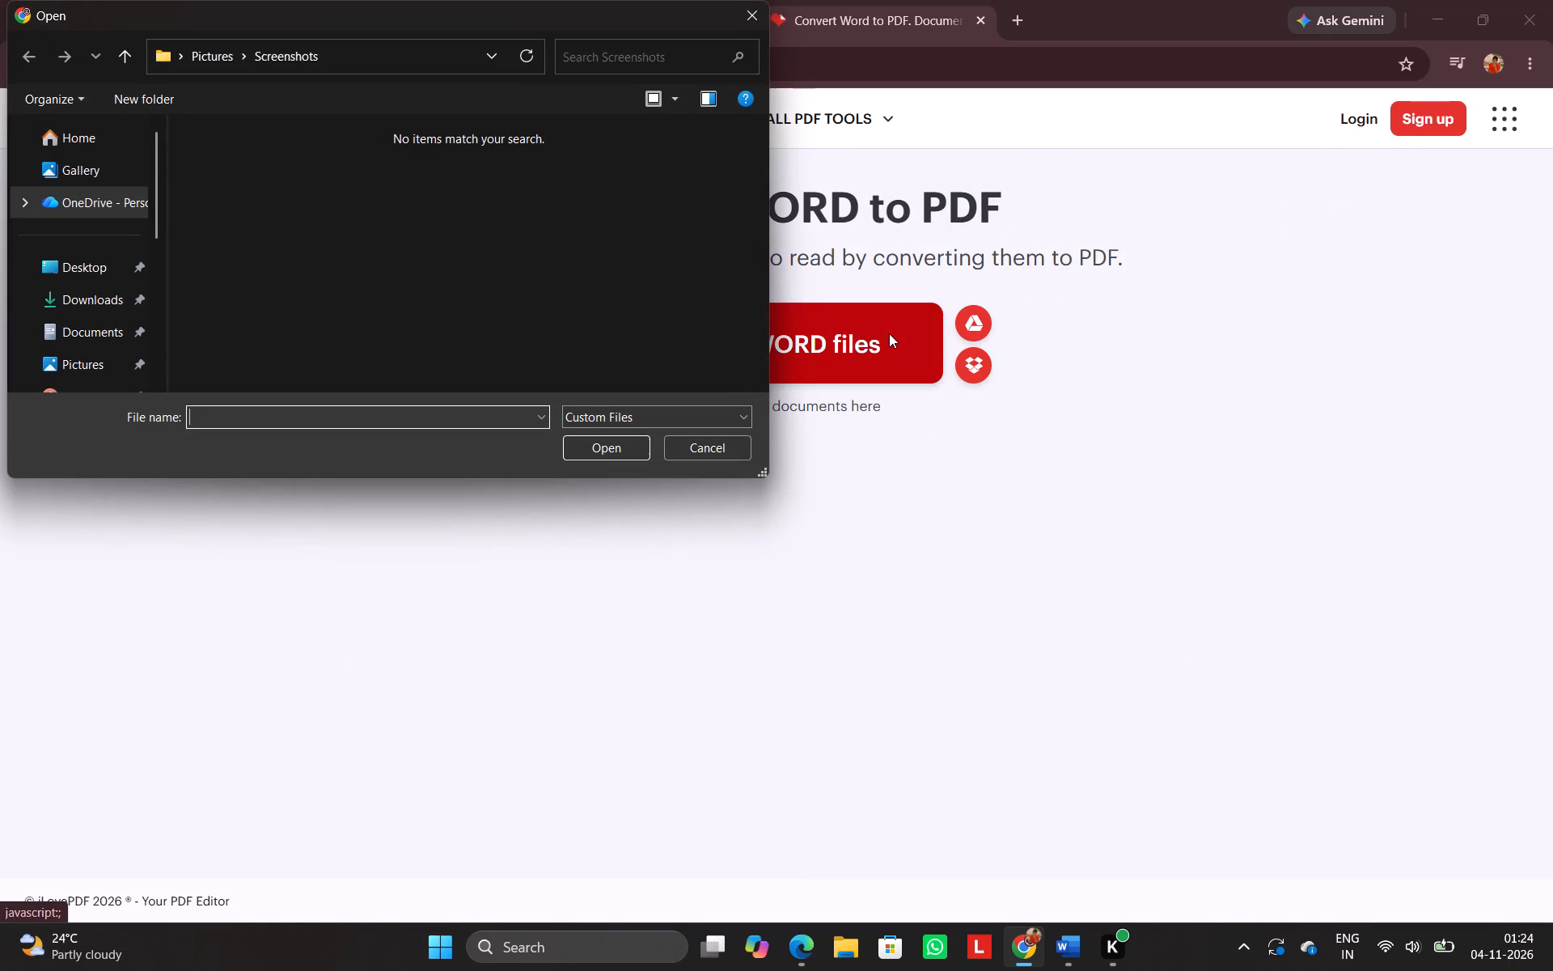
pyautogui.click(112, 303)
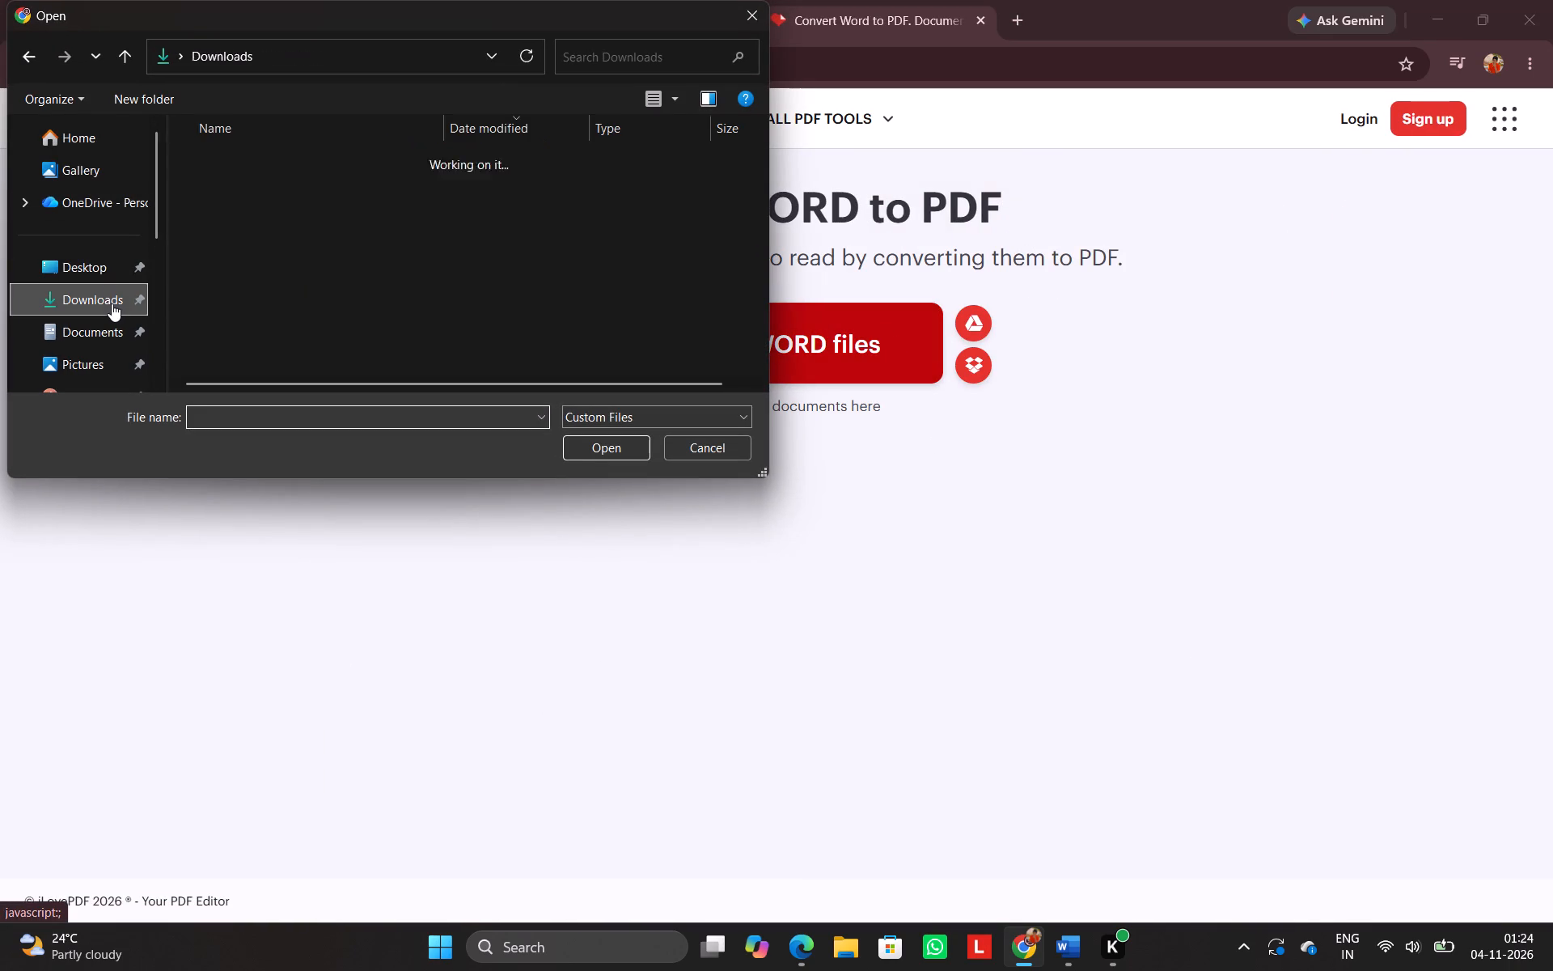
pyautogui.click(229, 186)
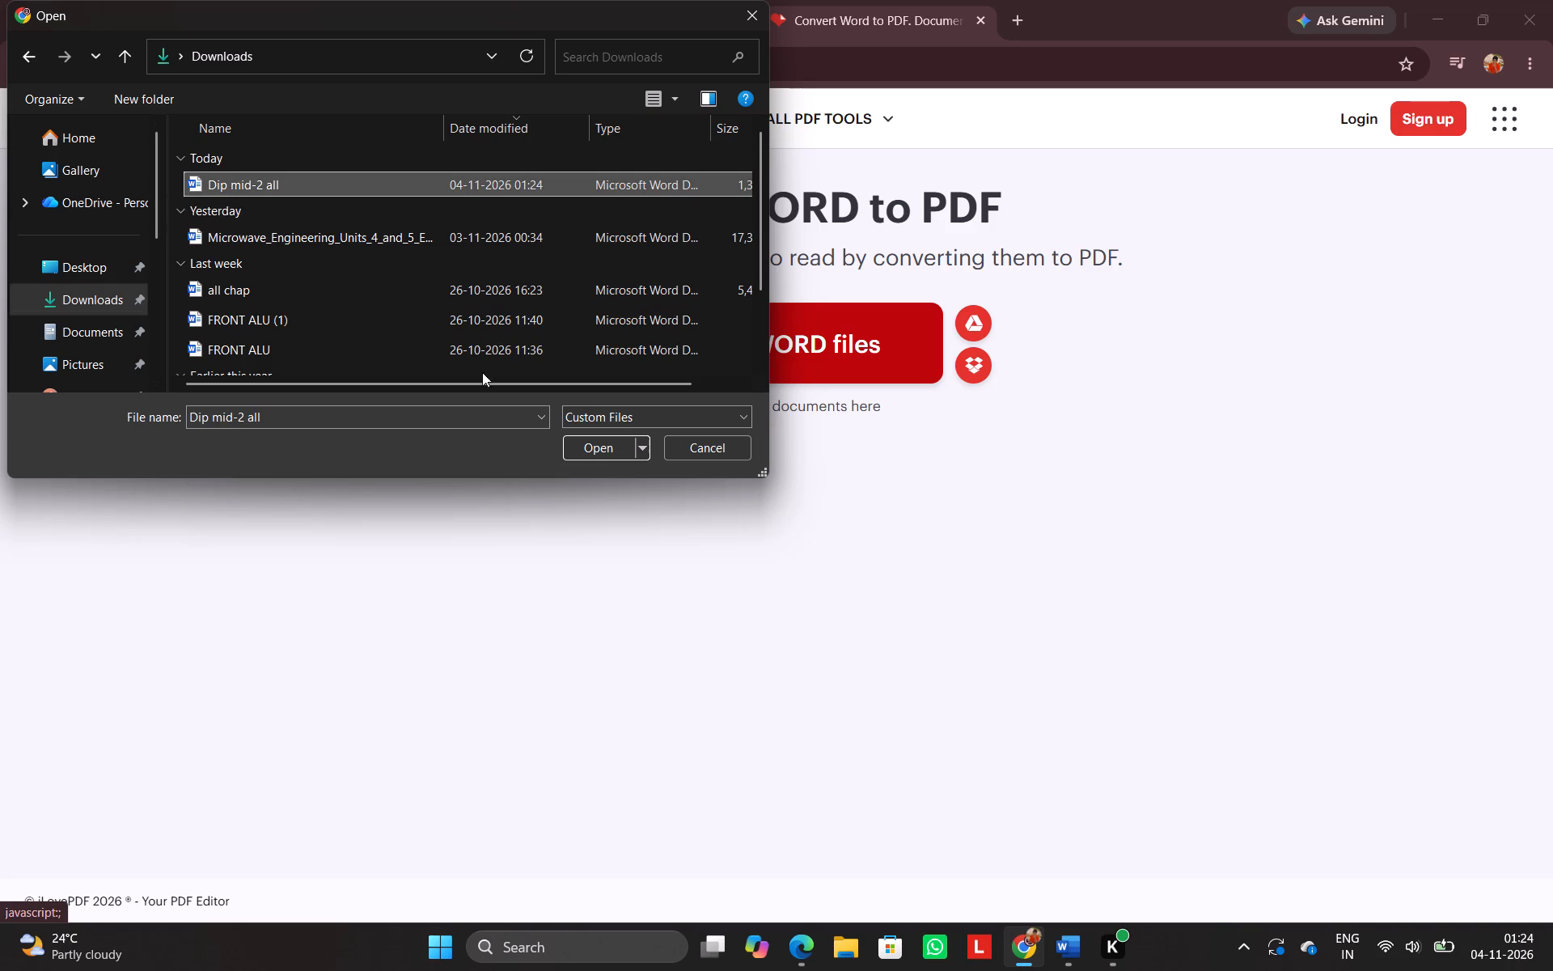
pyautogui.click(575, 447)
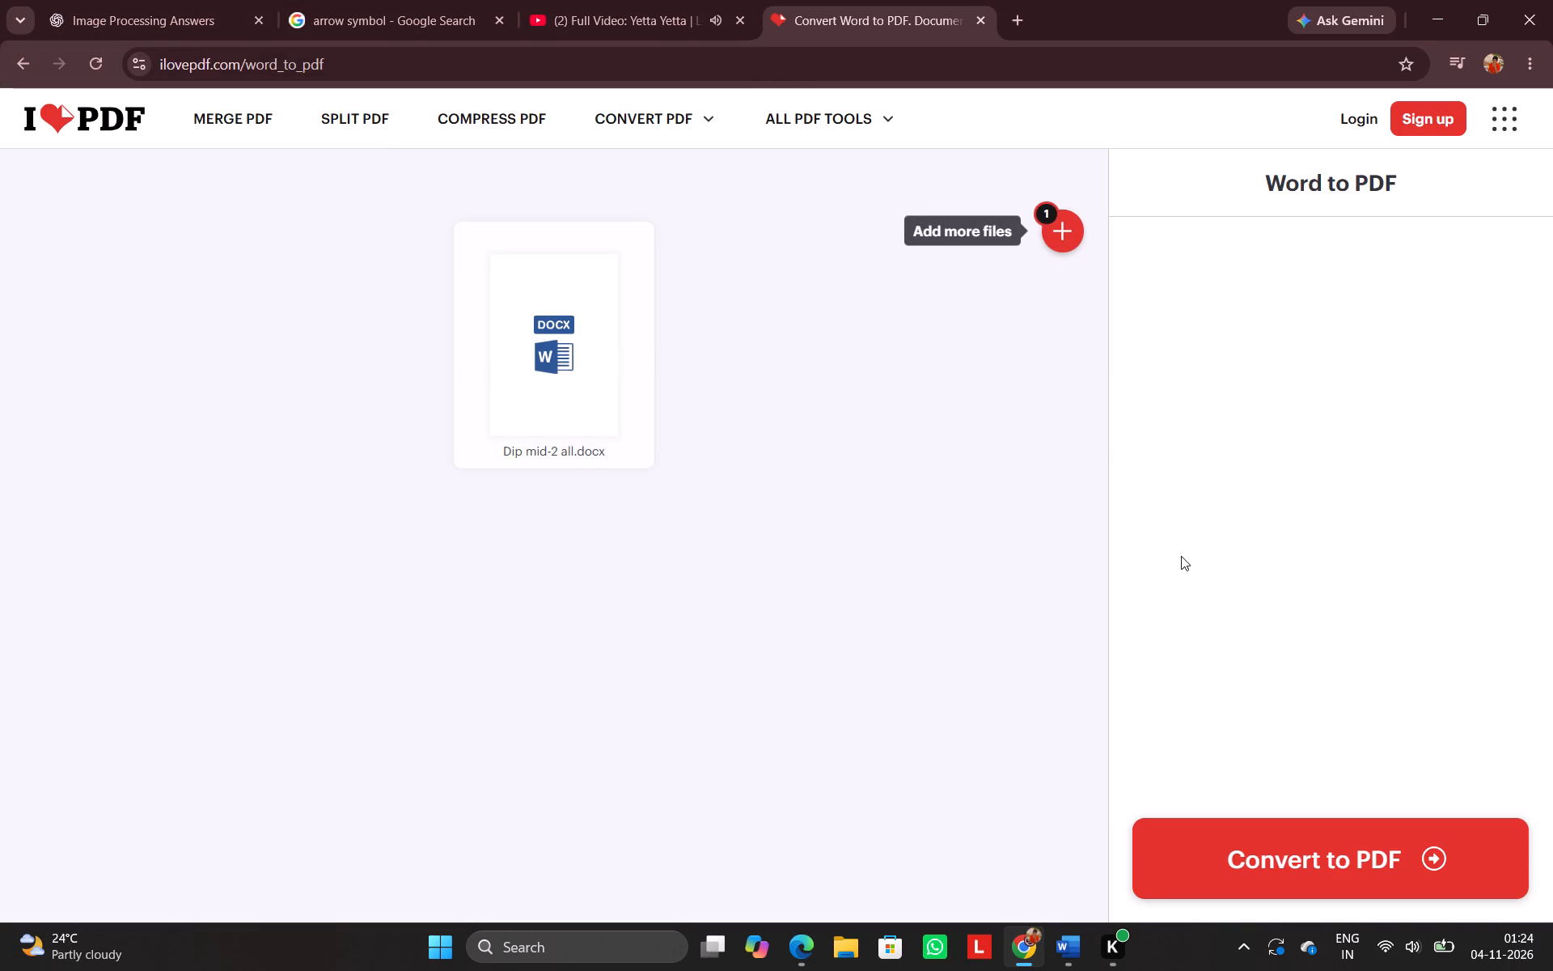
pyautogui.click(1317, 868)
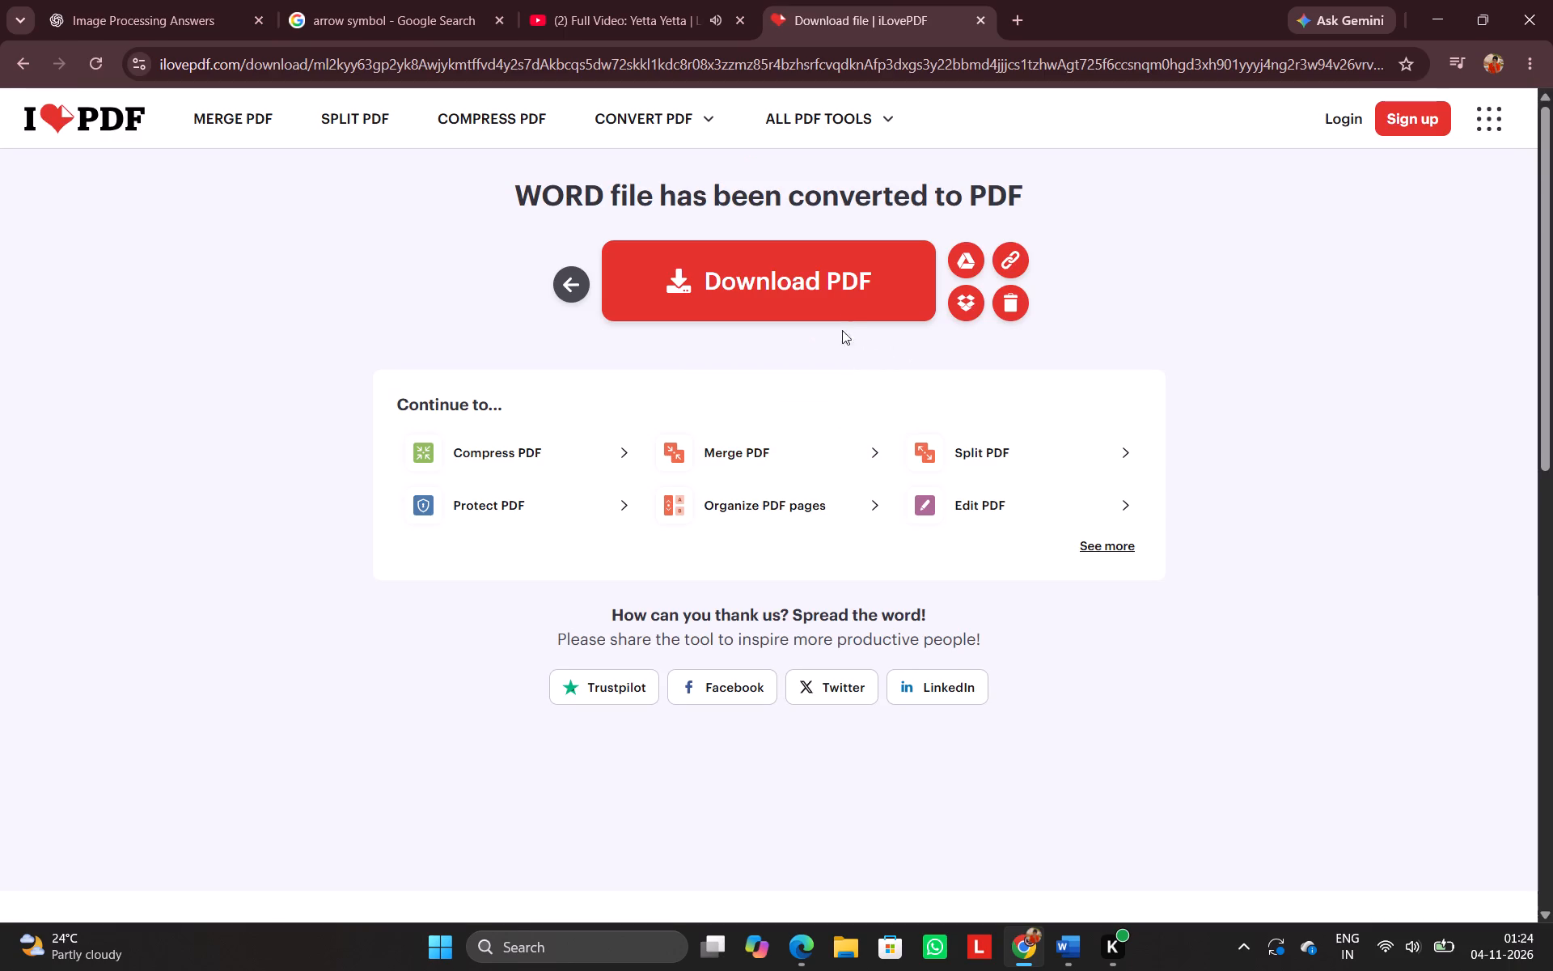
pyautogui.click(844, 316)
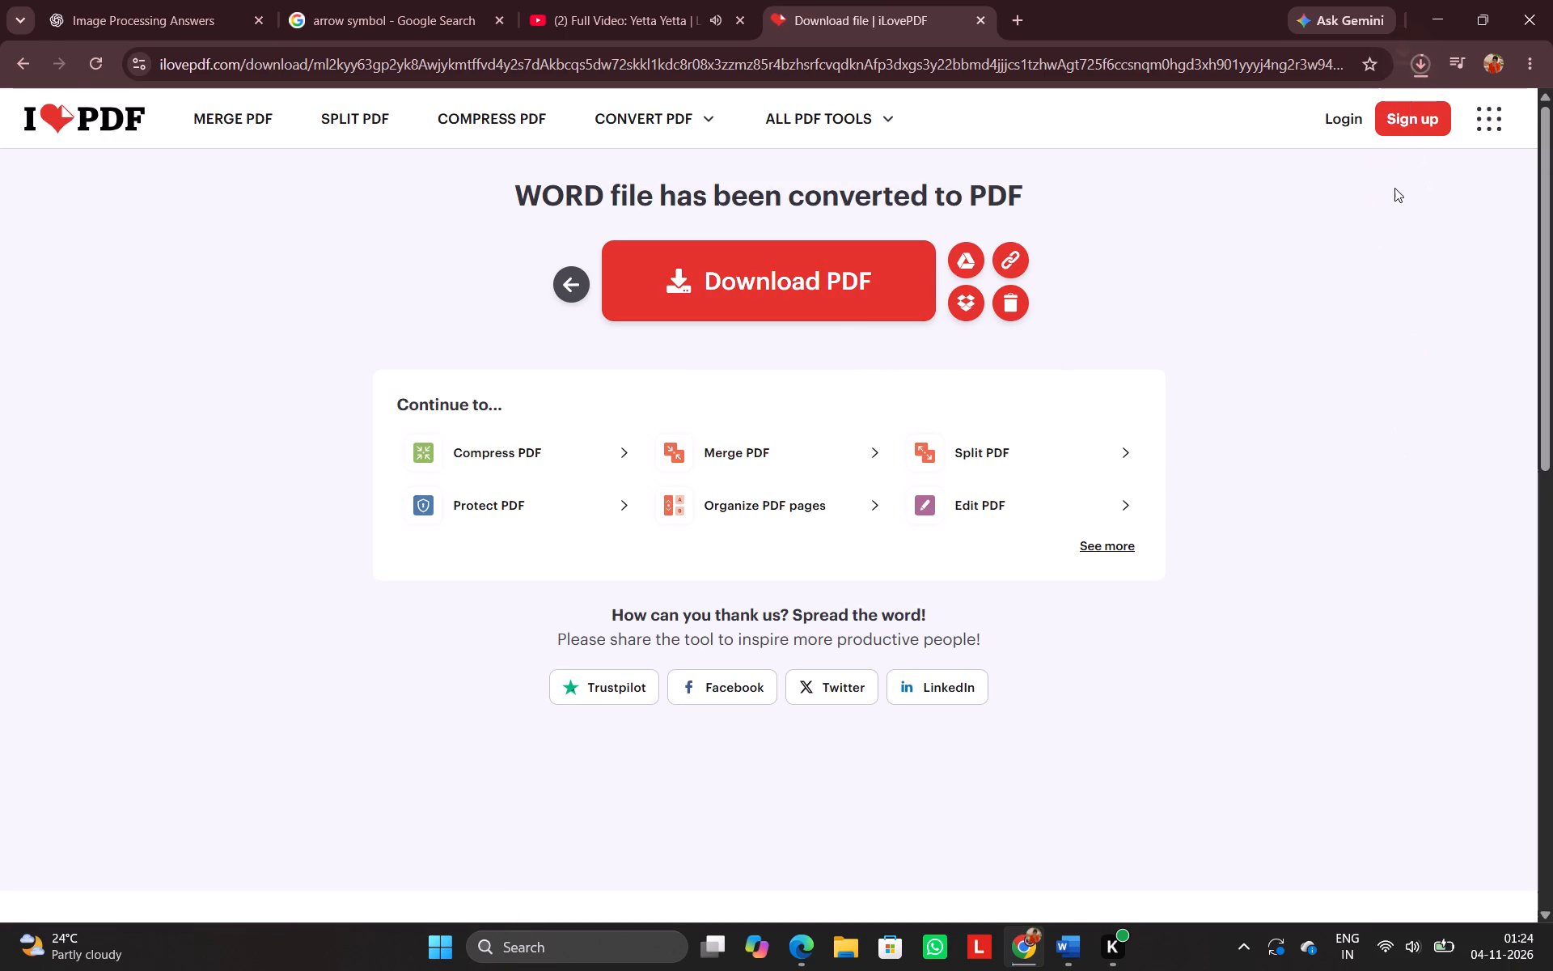
# Open the downloaded "Dip mid-2 all" PDF and check its page layout, especially the last pages with the gradient operators and applications.
pyautogui.click(1284, 128)
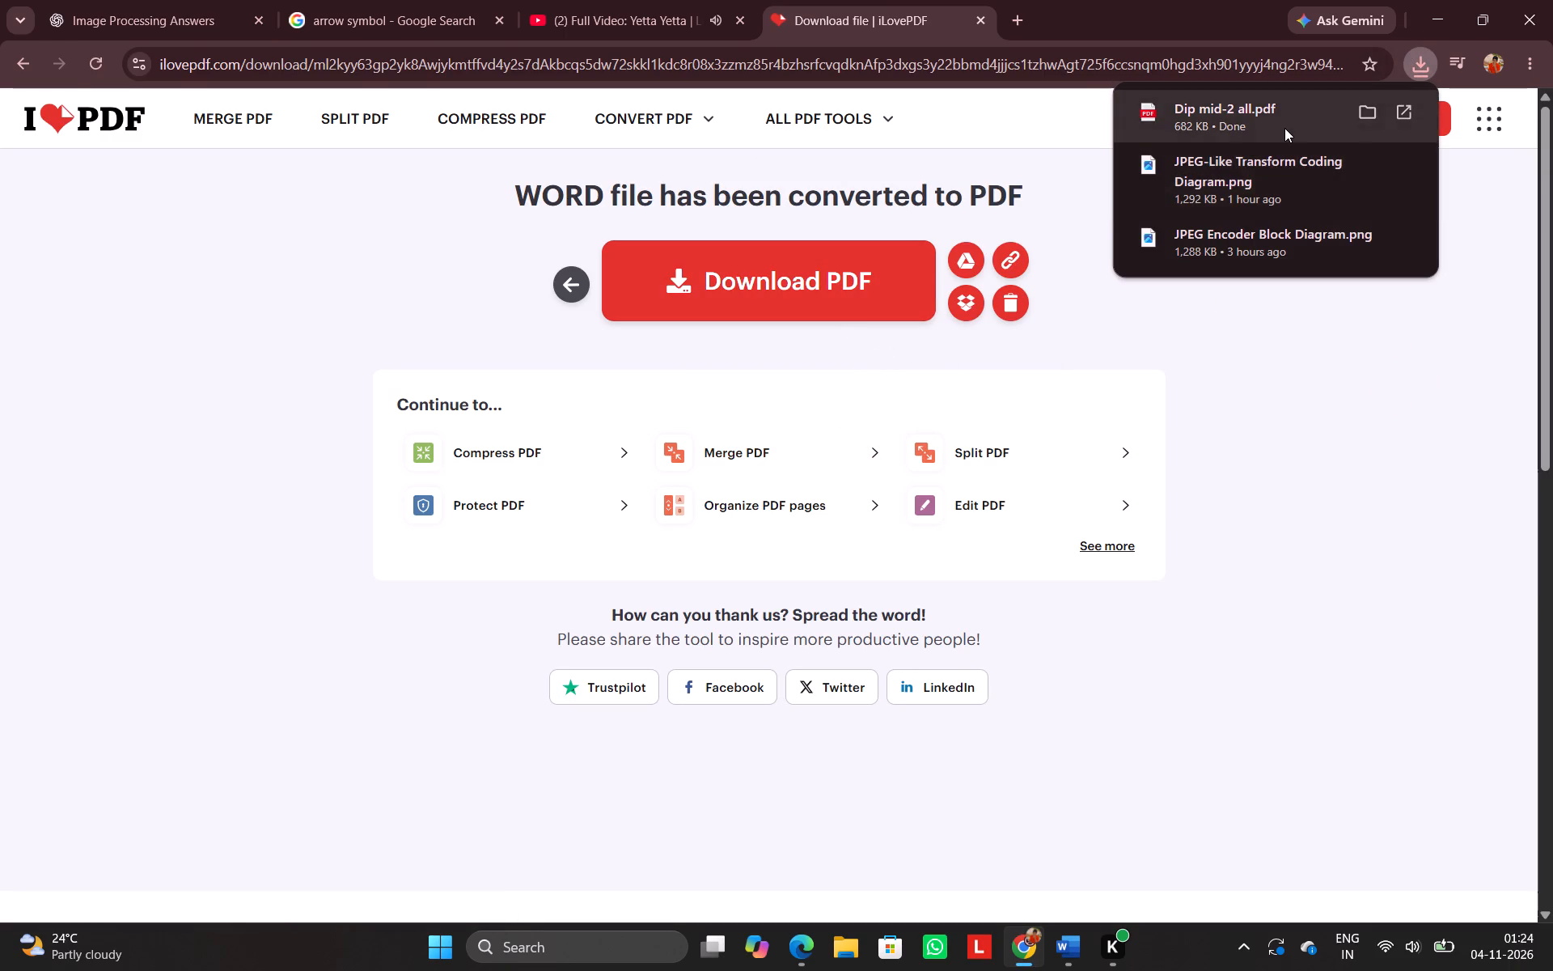
pyautogui.scroll(1, 1012, 372)
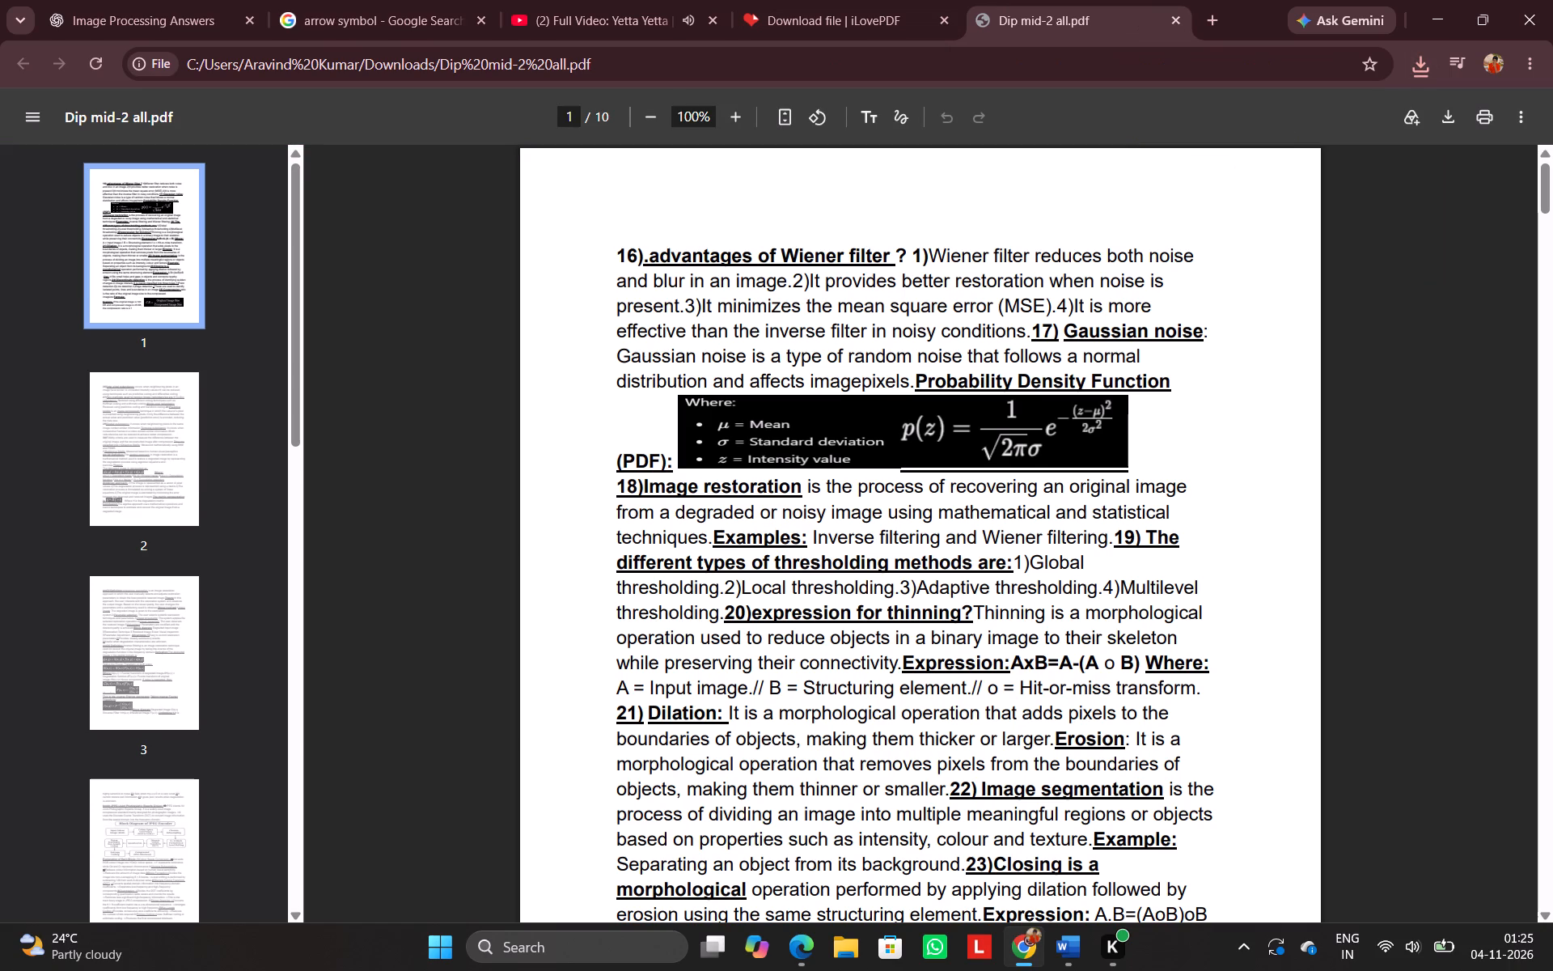
pyautogui.scroll(-6, 1012, 372)
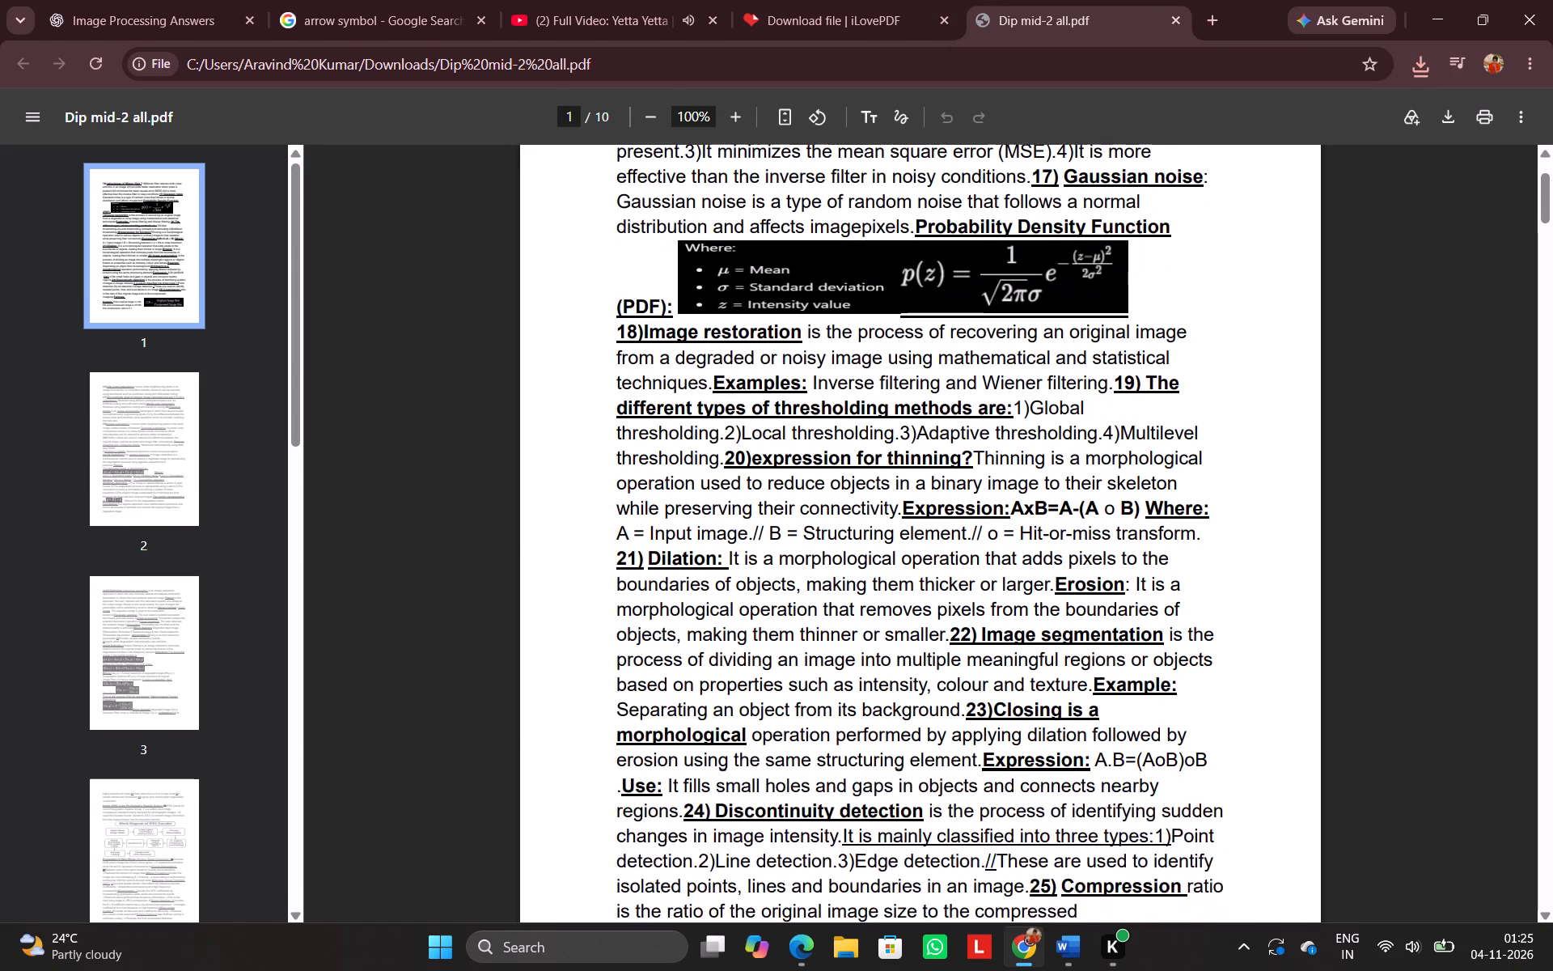
pyautogui.scroll(-19, 1012, 372)
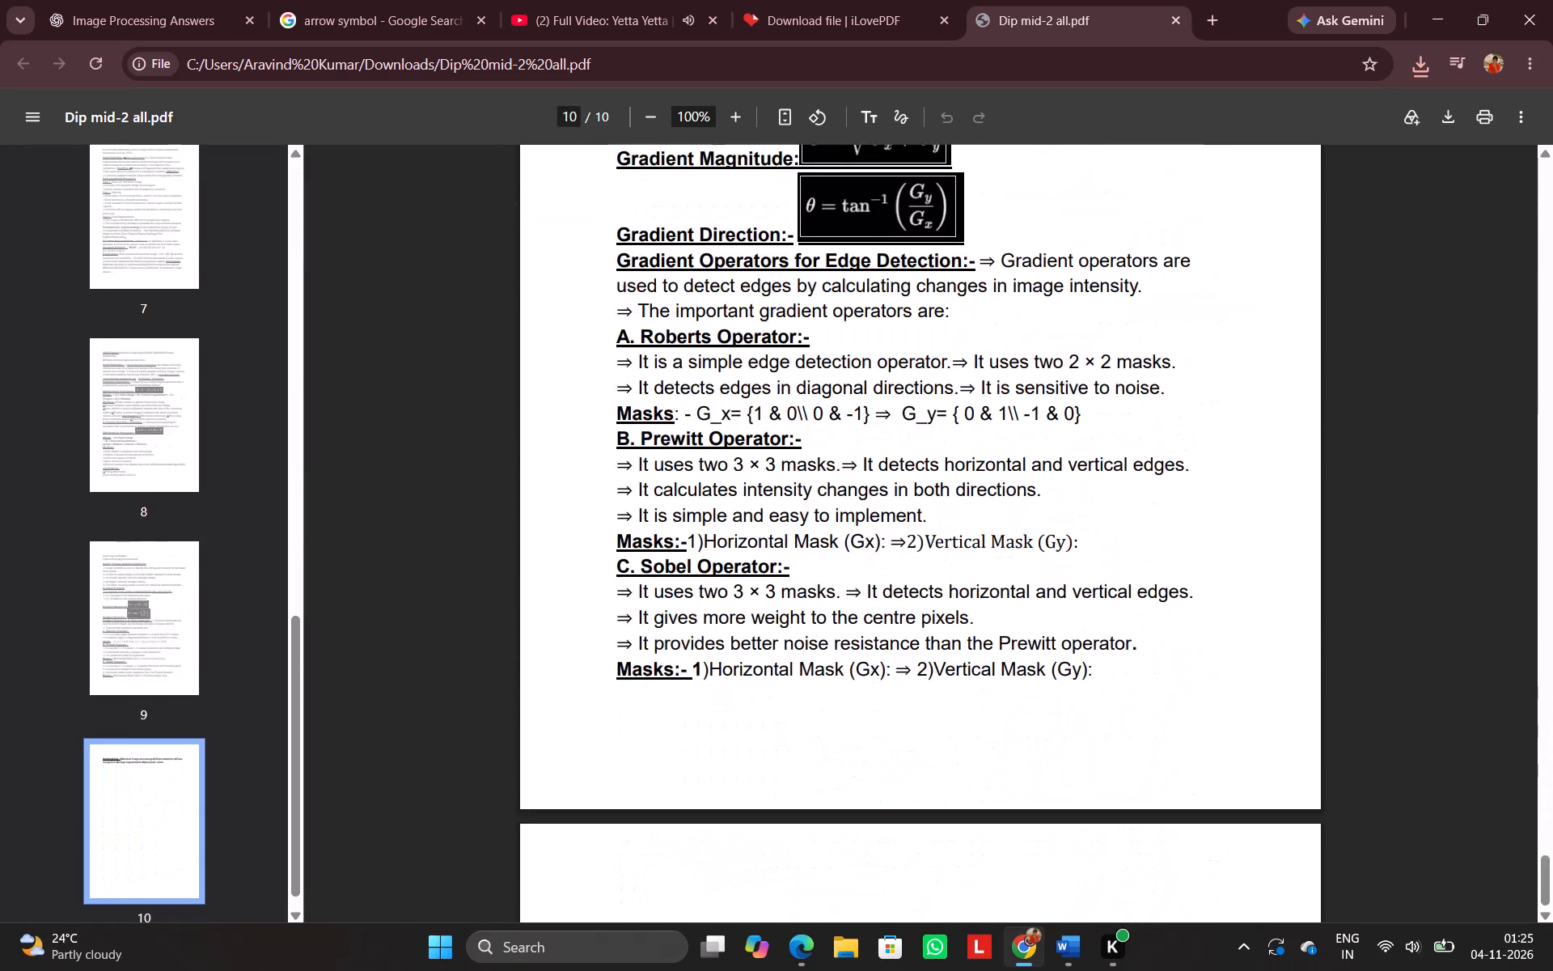
pyautogui.scroll(-2, 1012, 372)
pyautogui.scroll(2, 1012, 372)
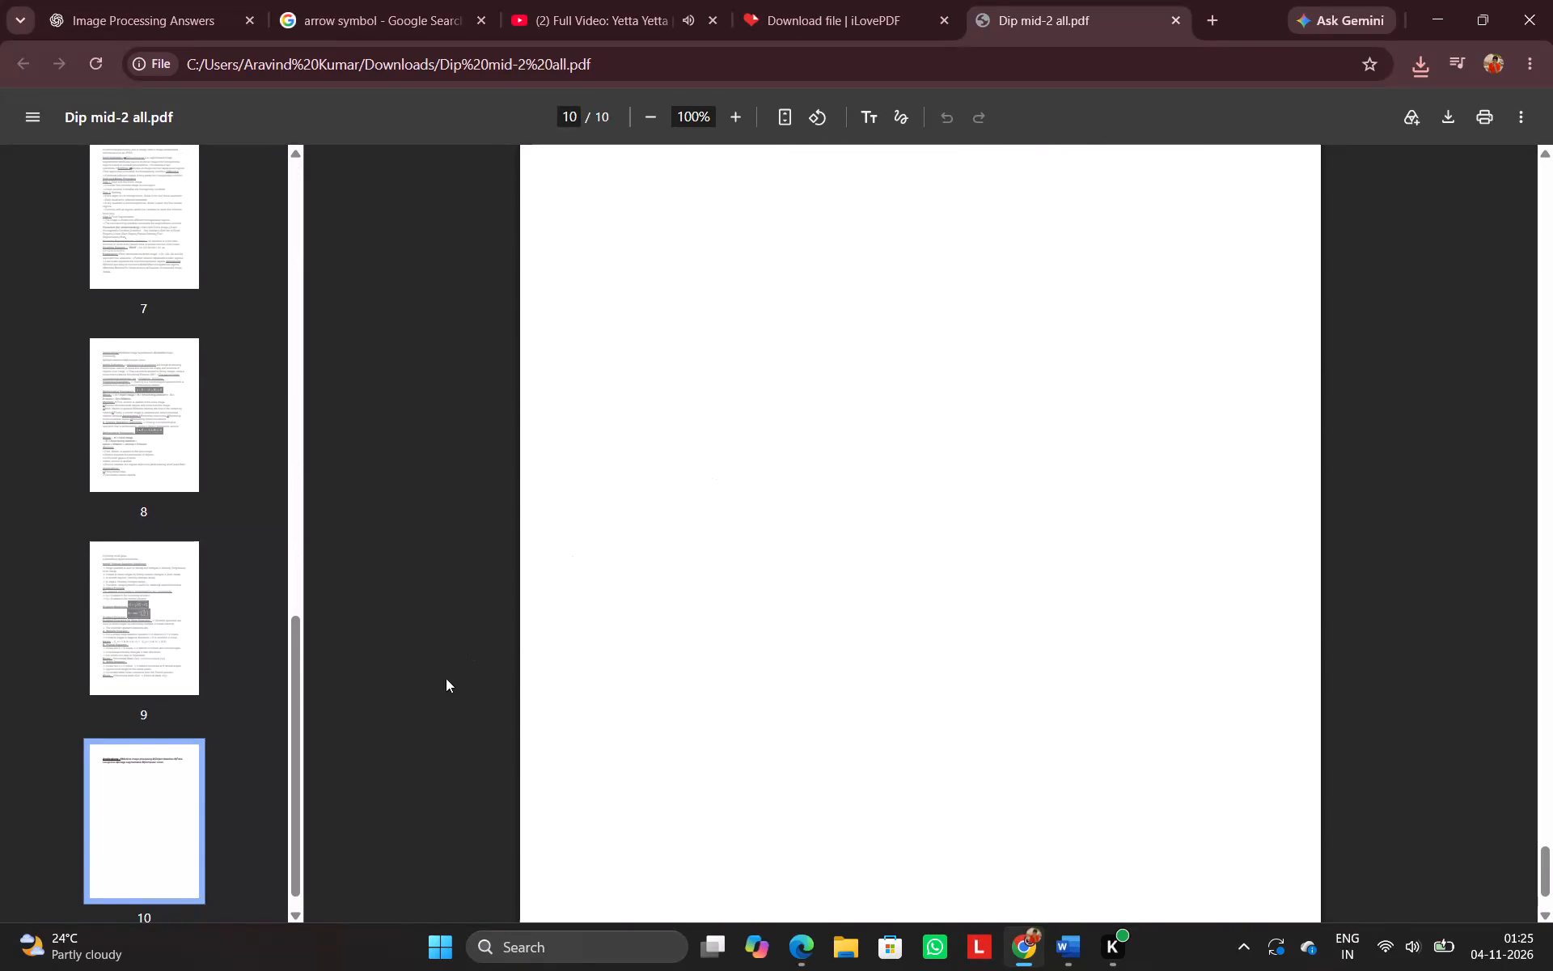
pyautogui.scroll(1, 180, 757)
pyautogui.click(152, 698)
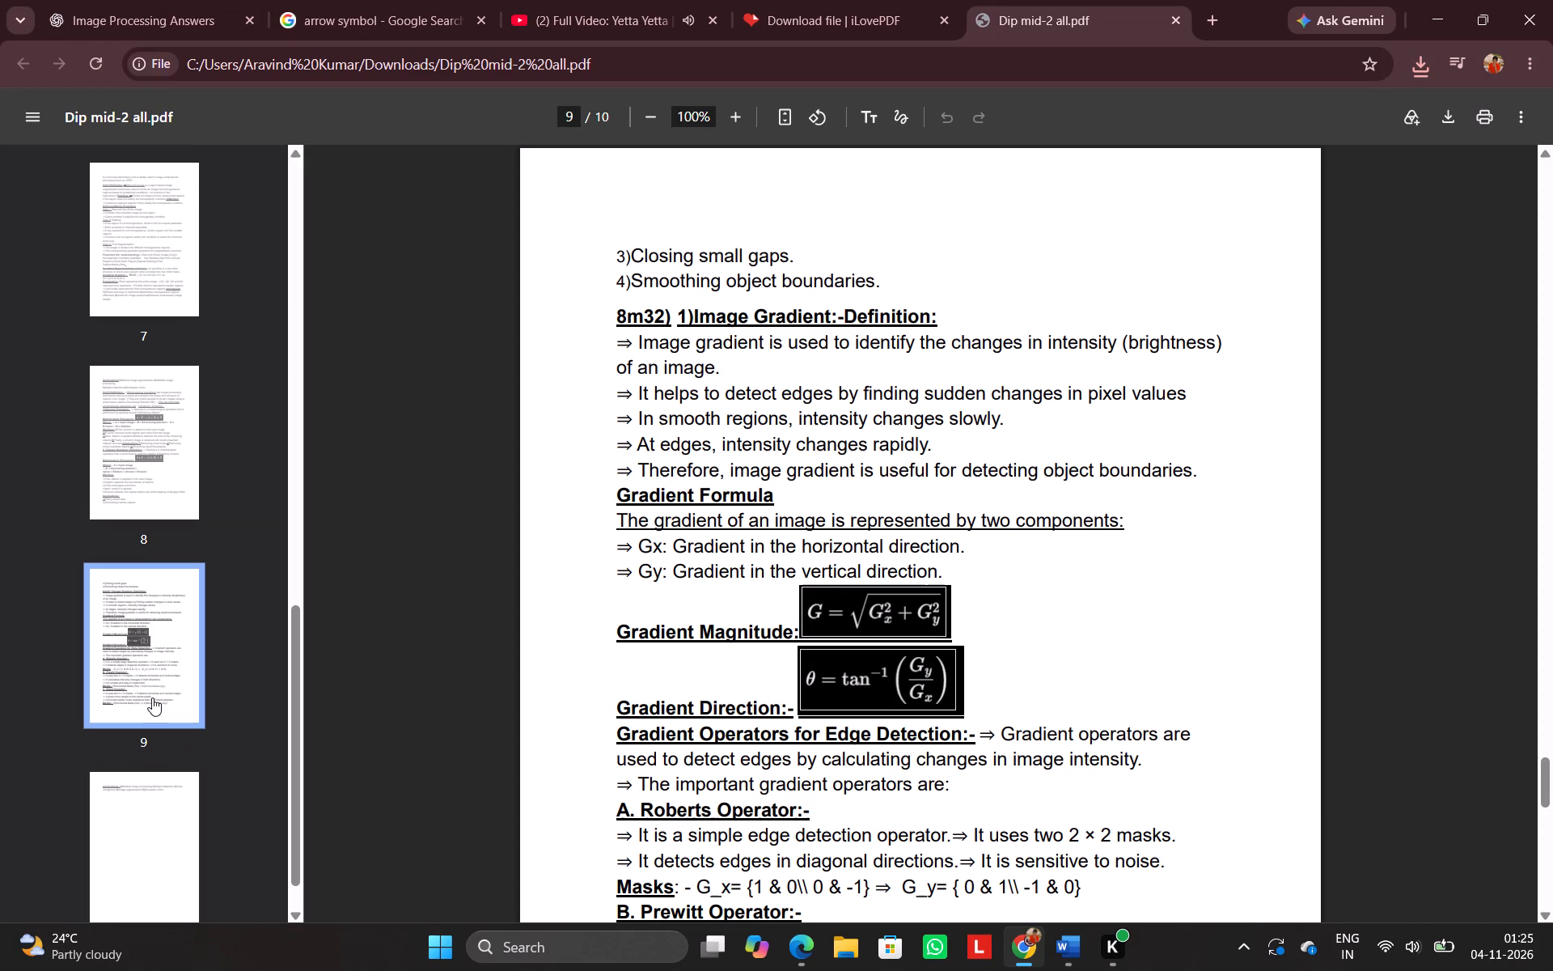
pyautogui.scroll(-2, 642, 569)
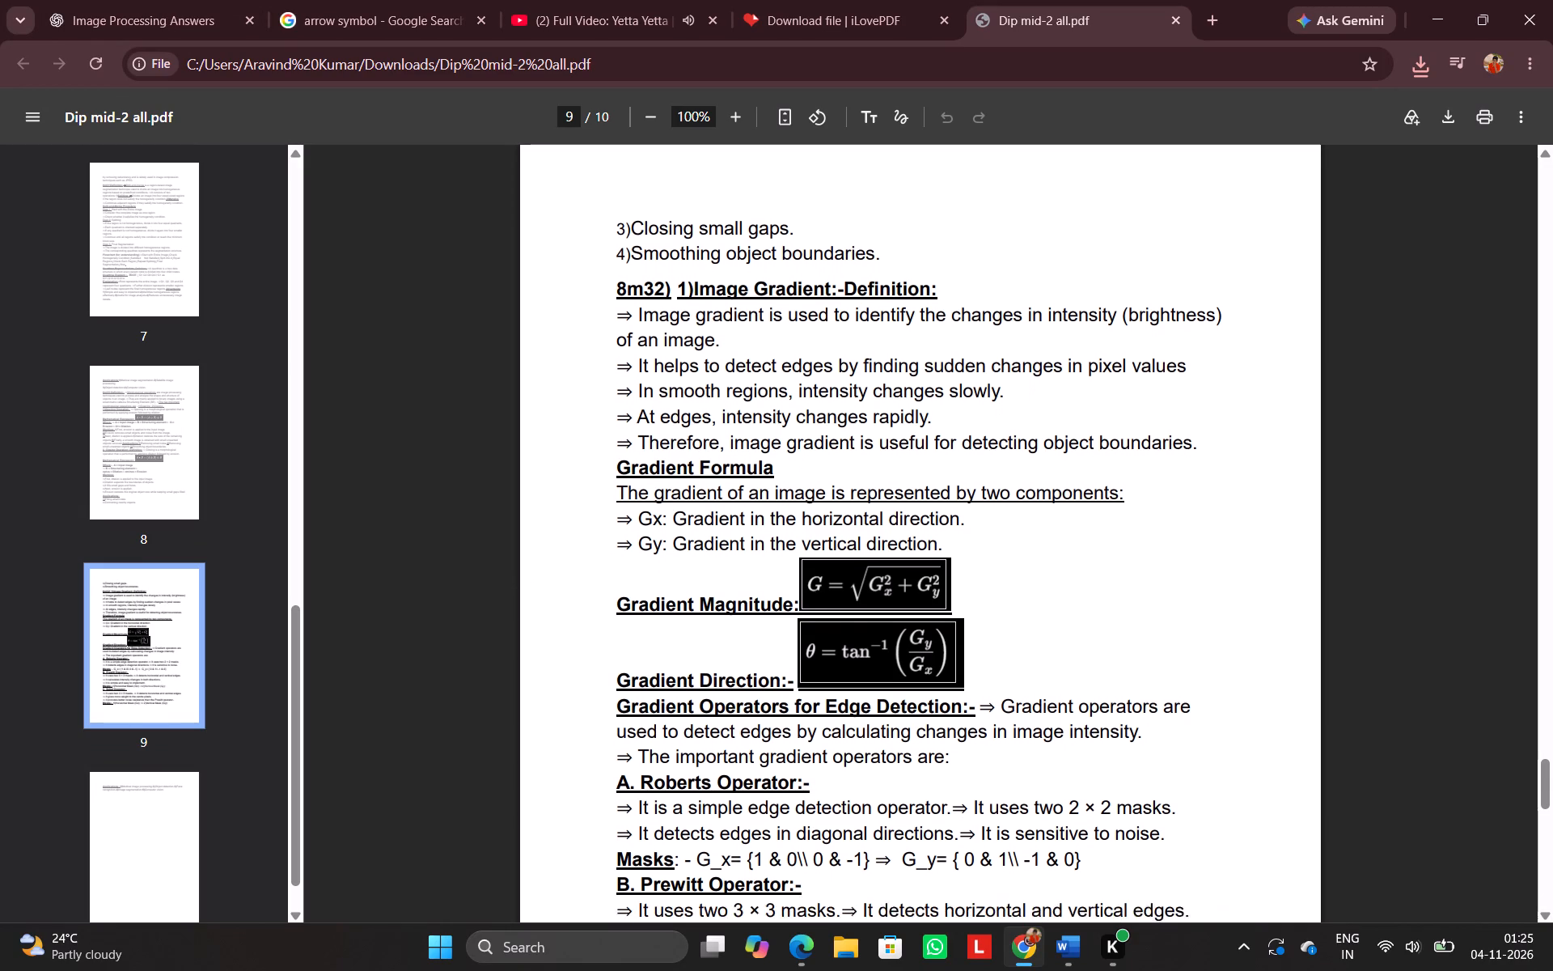
pyautogui.scroll(-4, 642, 569)
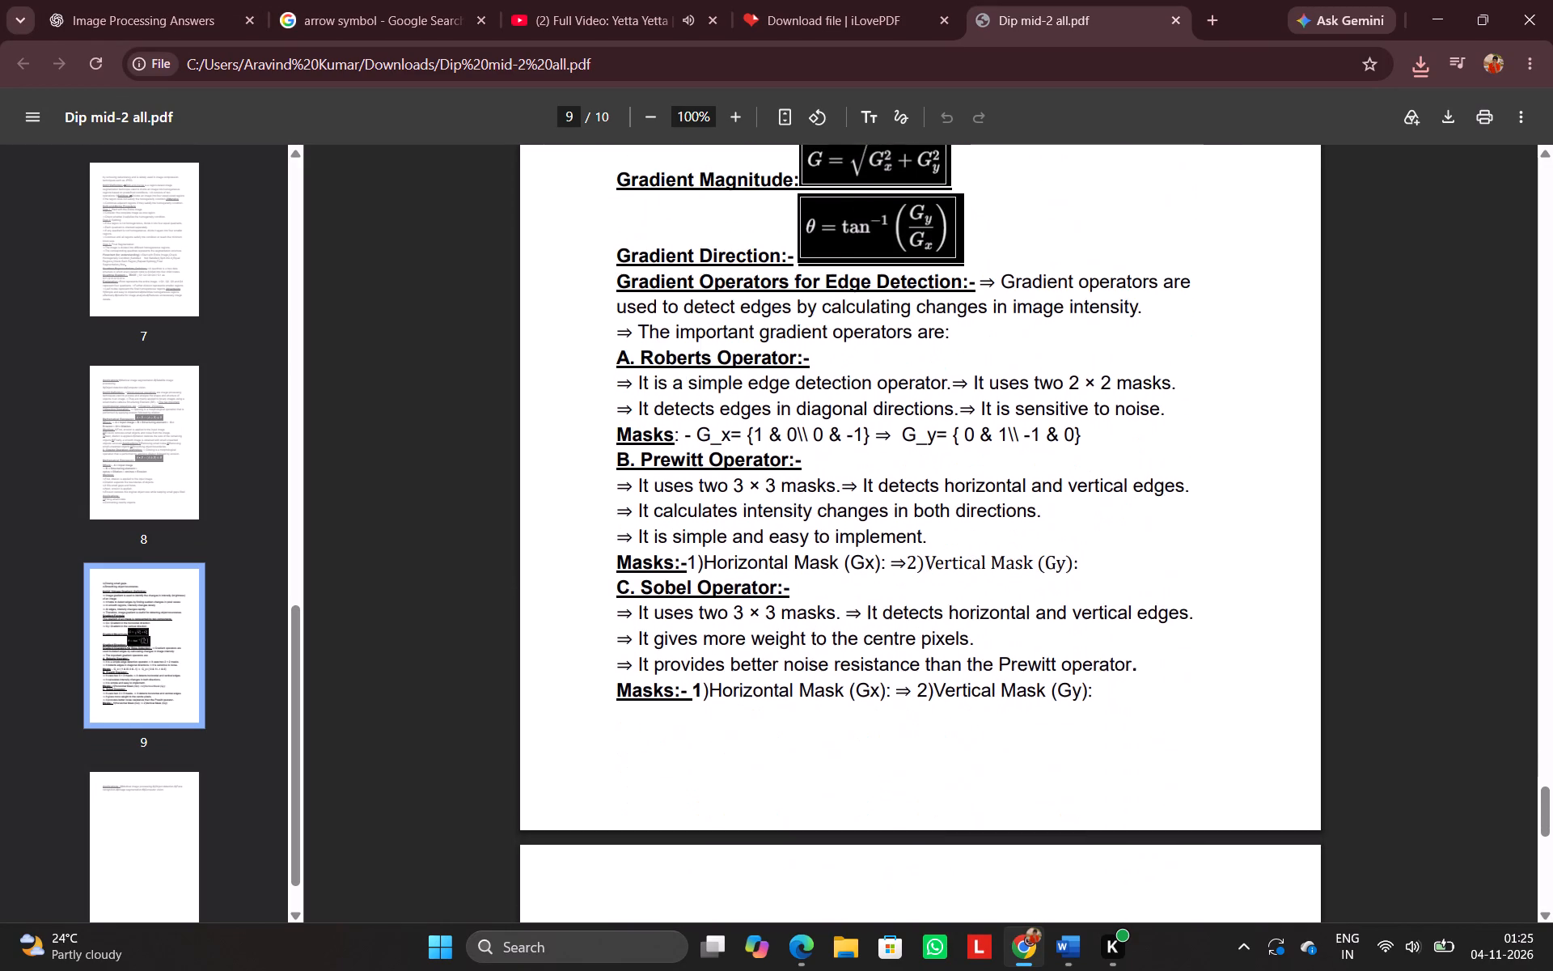
pyautogui.scroll(-3, 642, 569)
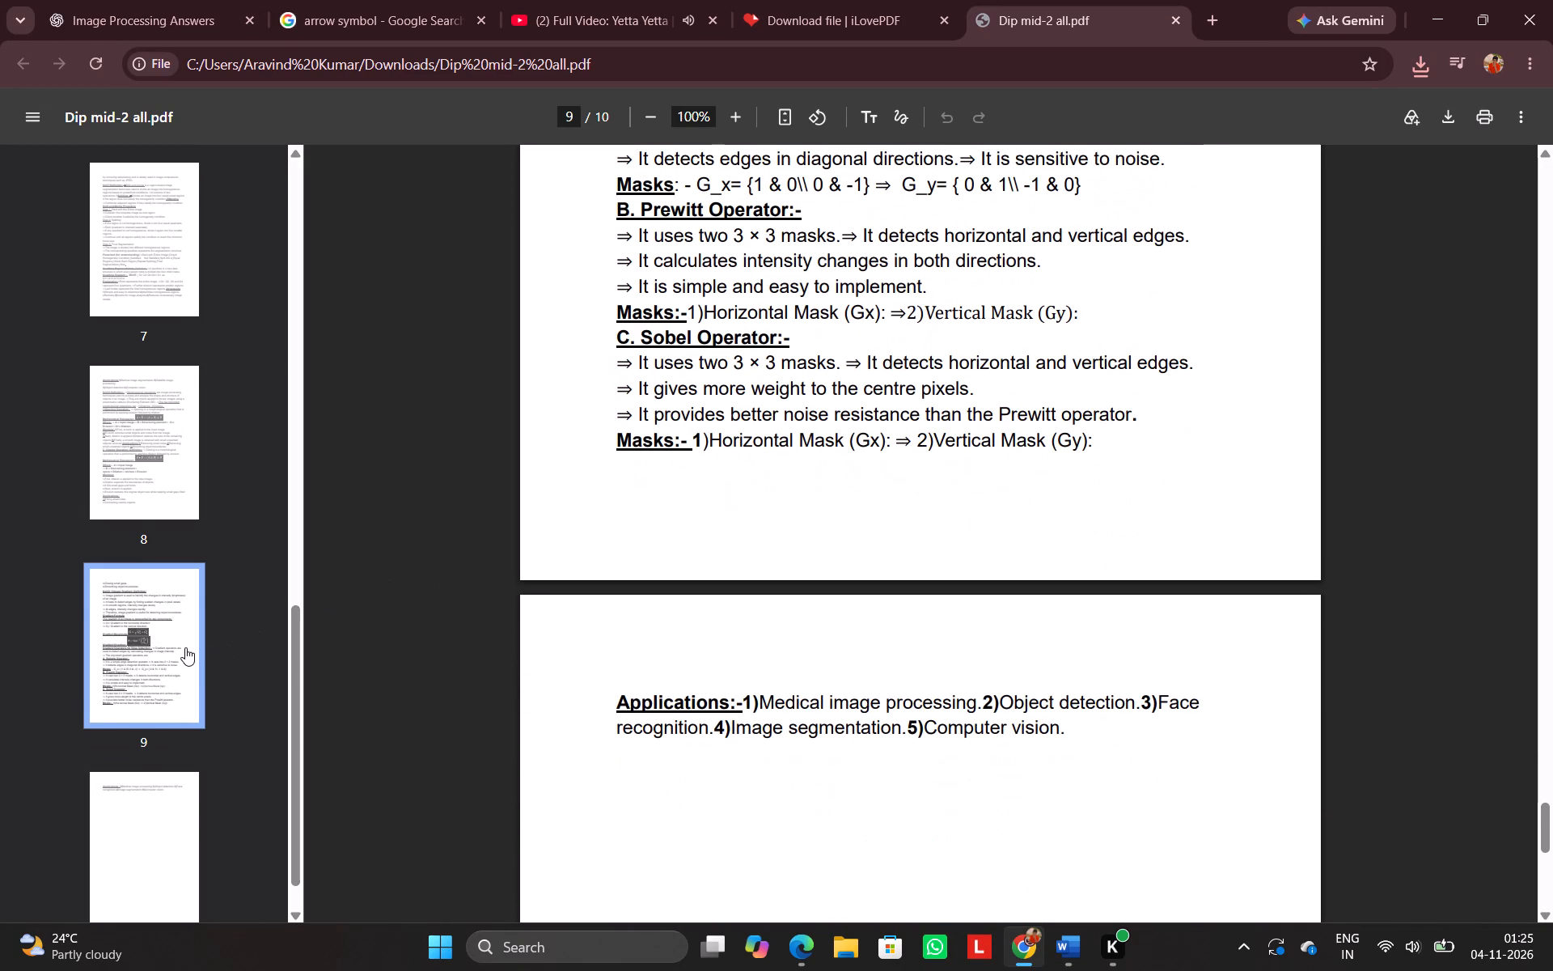
pyautogui.scroll(1, 185, 647)
pyautogui.click(149, 532)
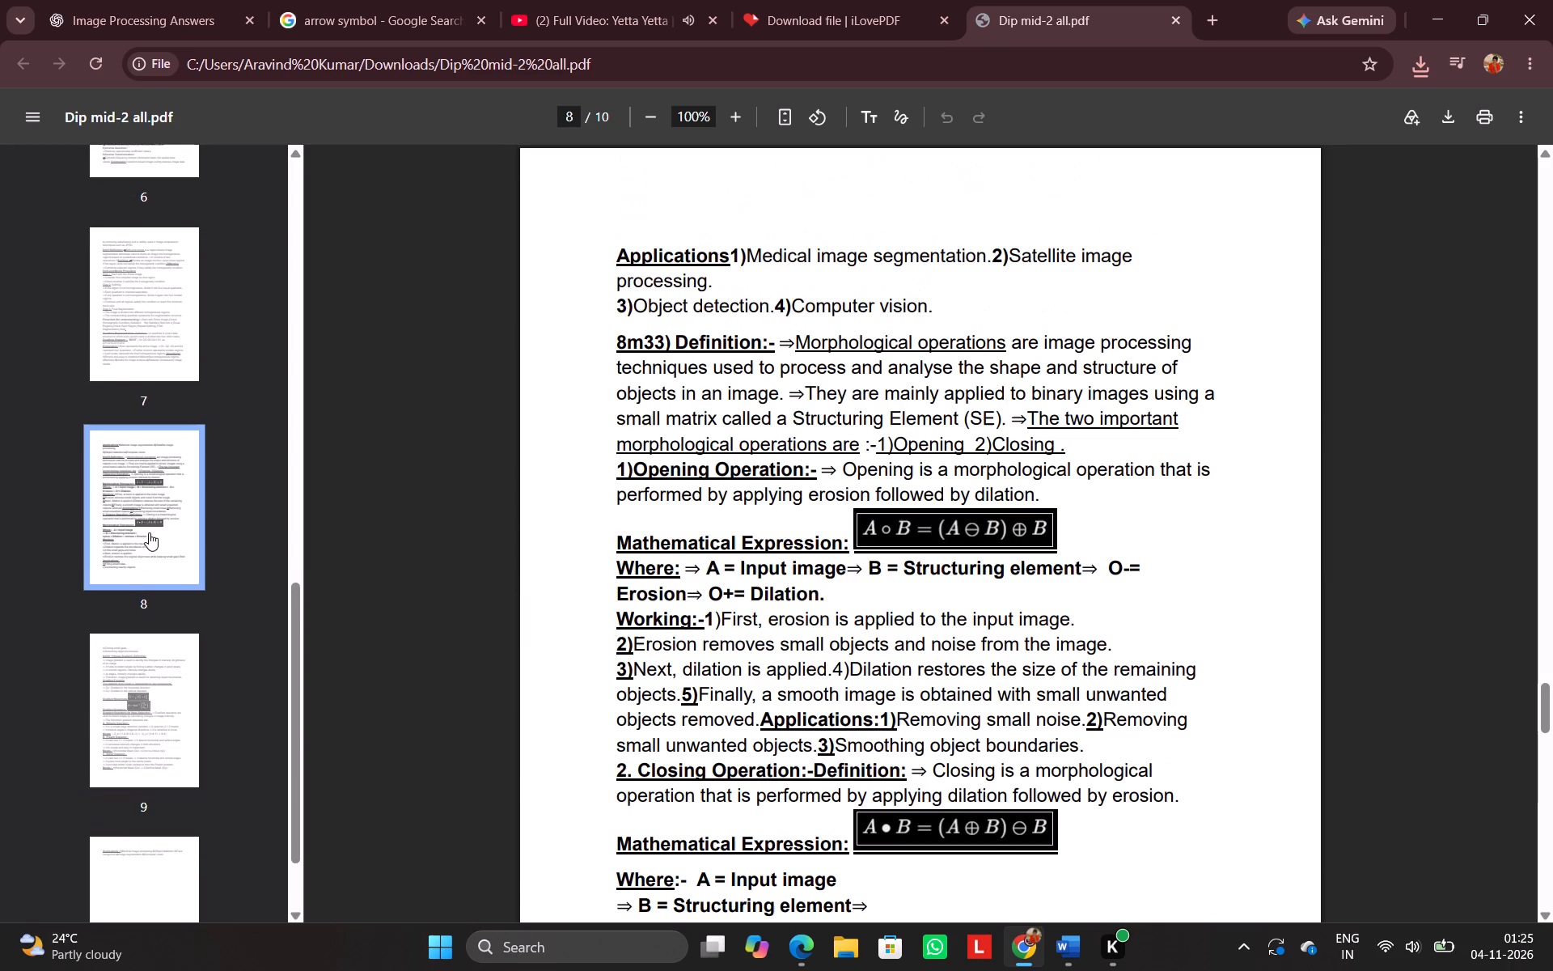
pyautogui.scroll(1, 149, 532)
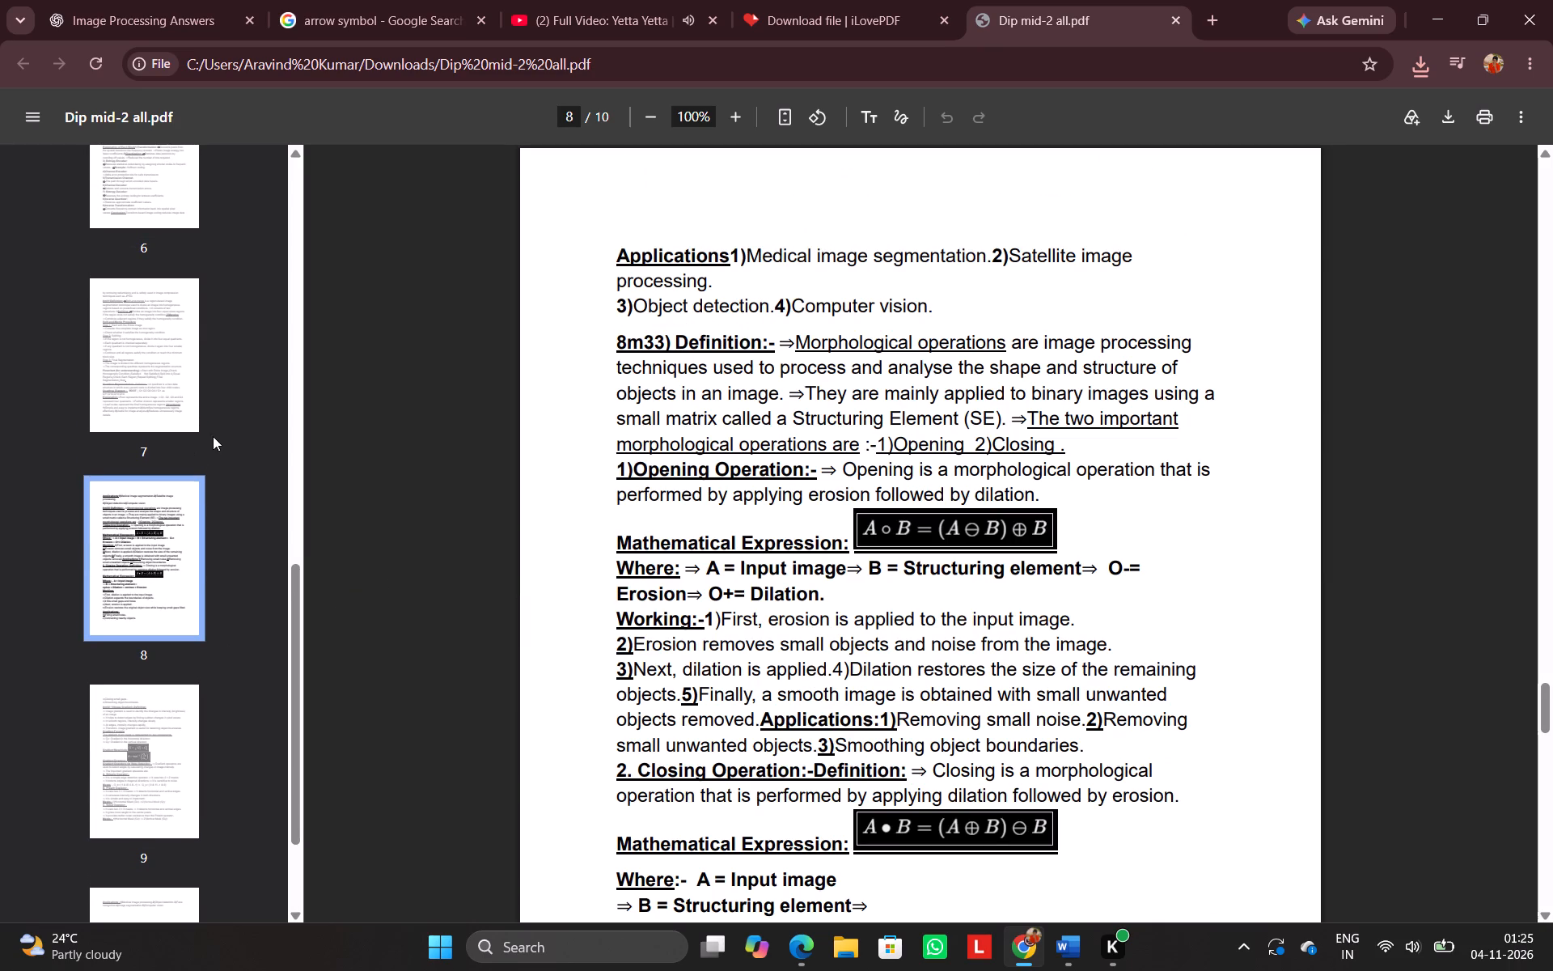
pyautogui.scroll(1, 262, 417)
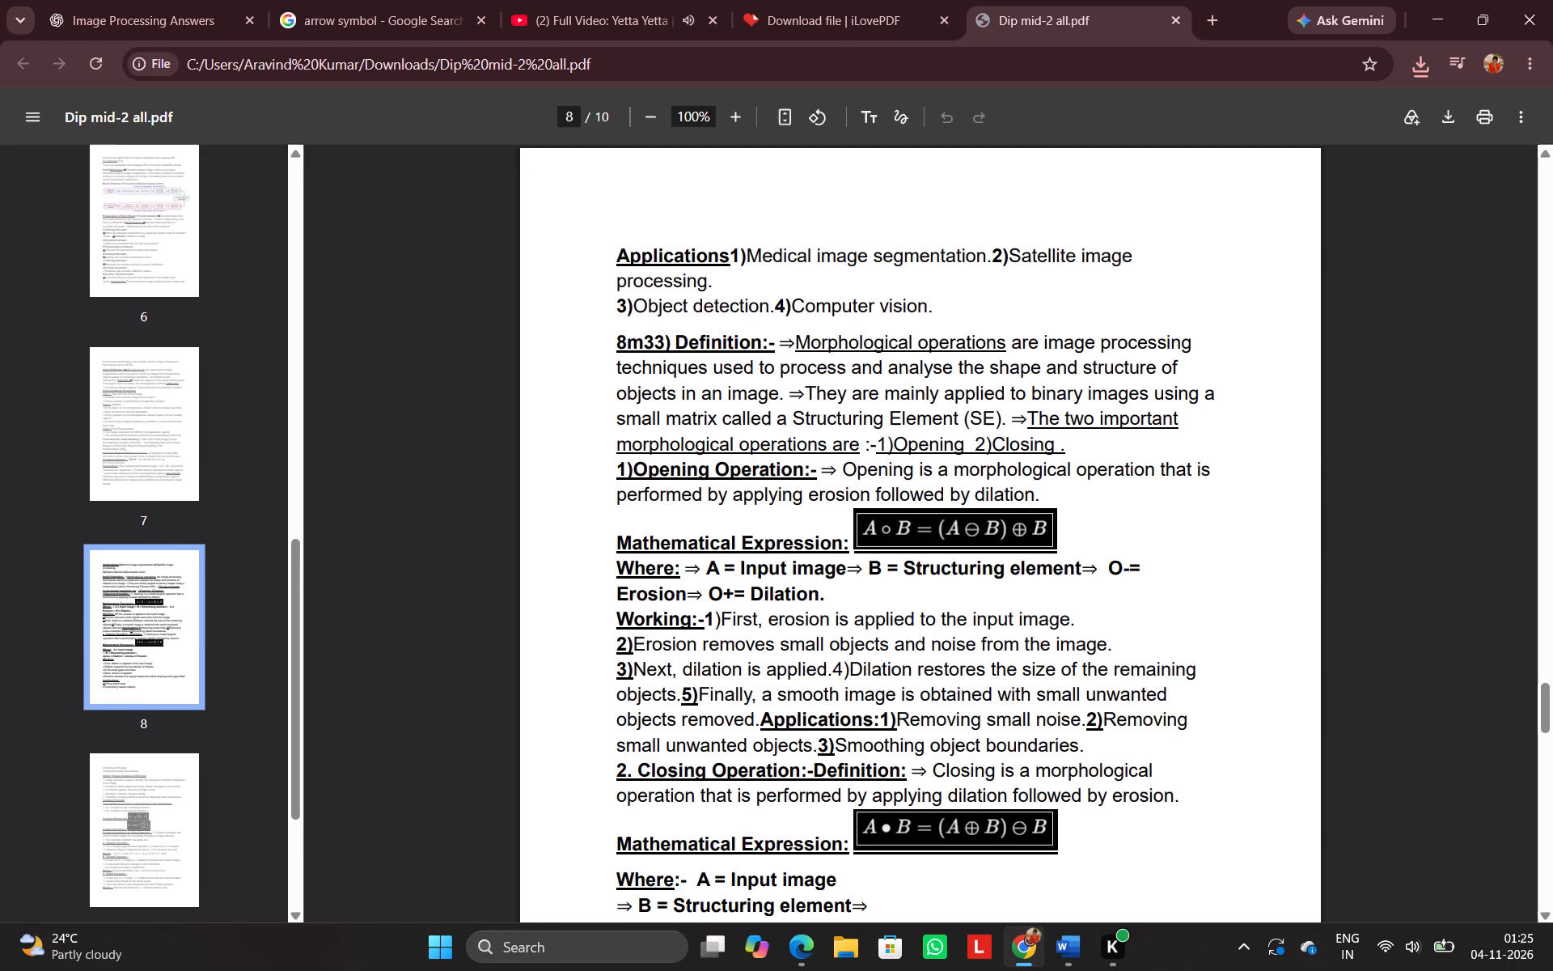
# Switch to Word and, under the Closing Operation applications, join "2)Connecting nearby objects." onto the line of "1)Filling small holes.".
pyautogui.click(1066, 945)
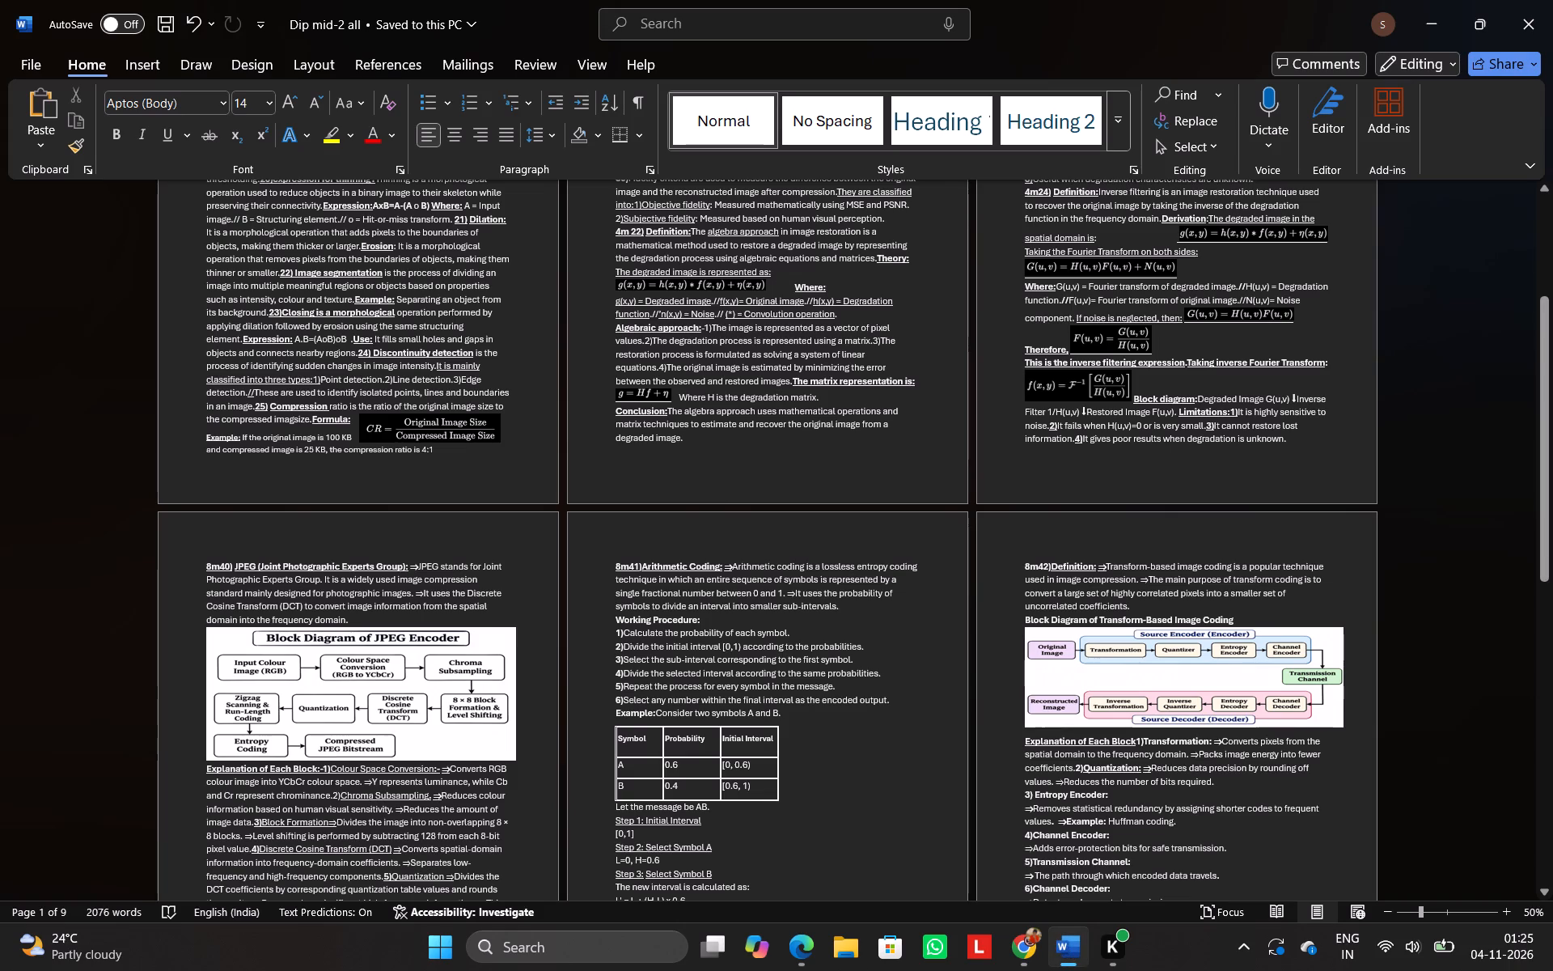
pyautogui.keyDown('ctrl'); pyautogui.scroll(9, 860, 599); pyautogui.keyUp('ctrl')
pyautogui.scroll(-7, 860, 599)
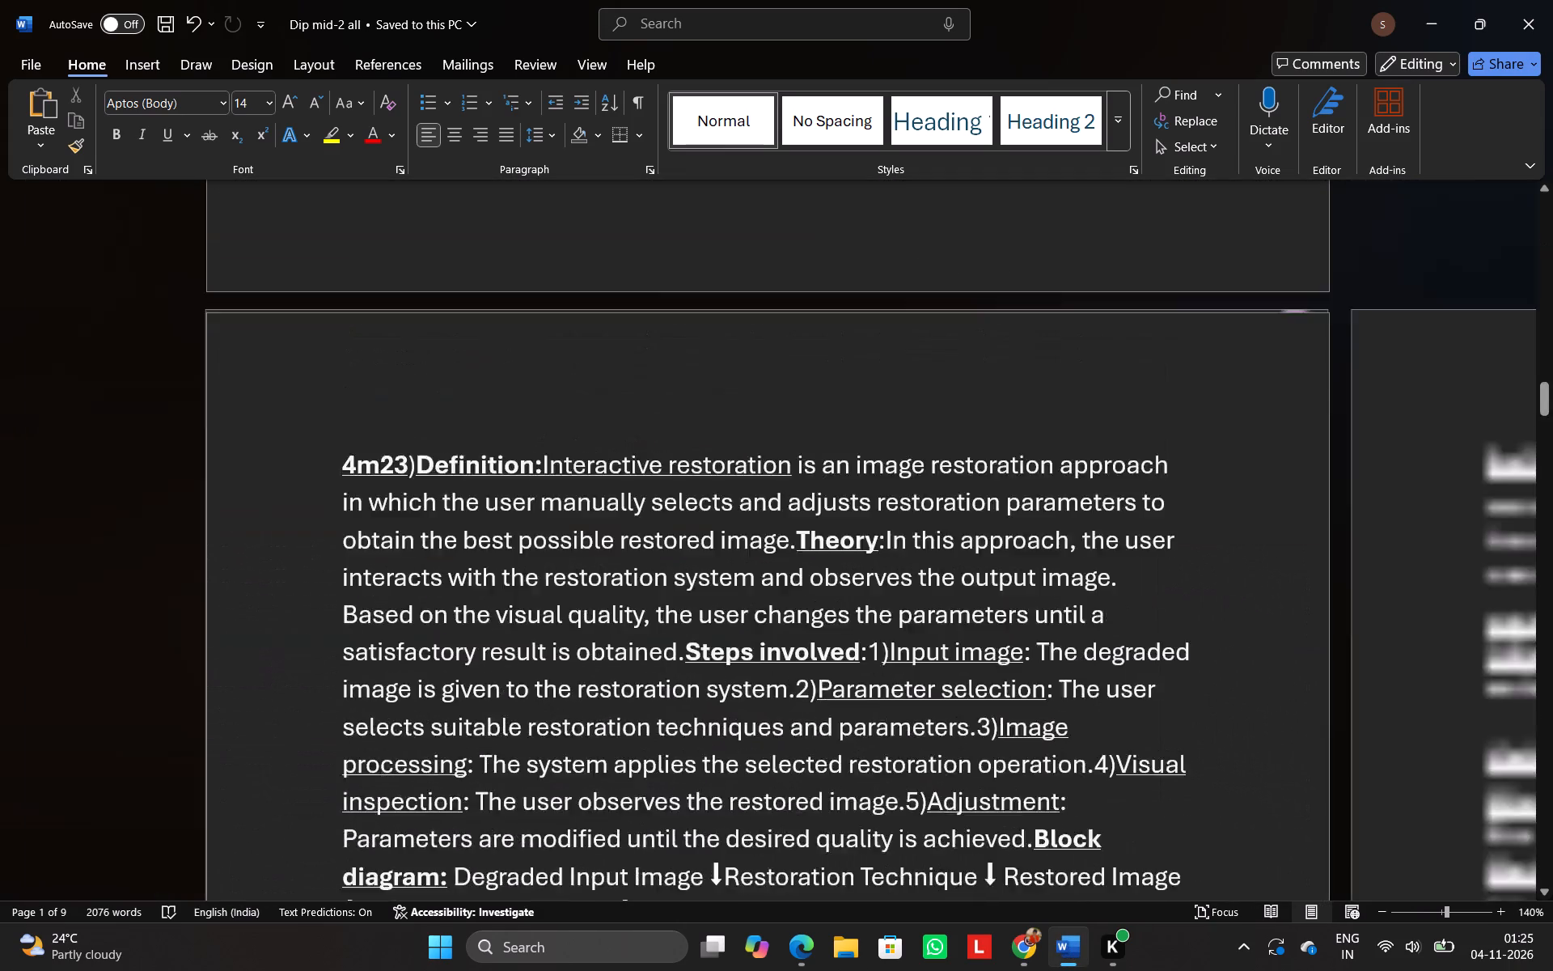
pyautogui.scroll(-13, 860, 599)
pyautogui.scroll(1, 860, 599)
pyautogui.scroll(-2, 860, 599)
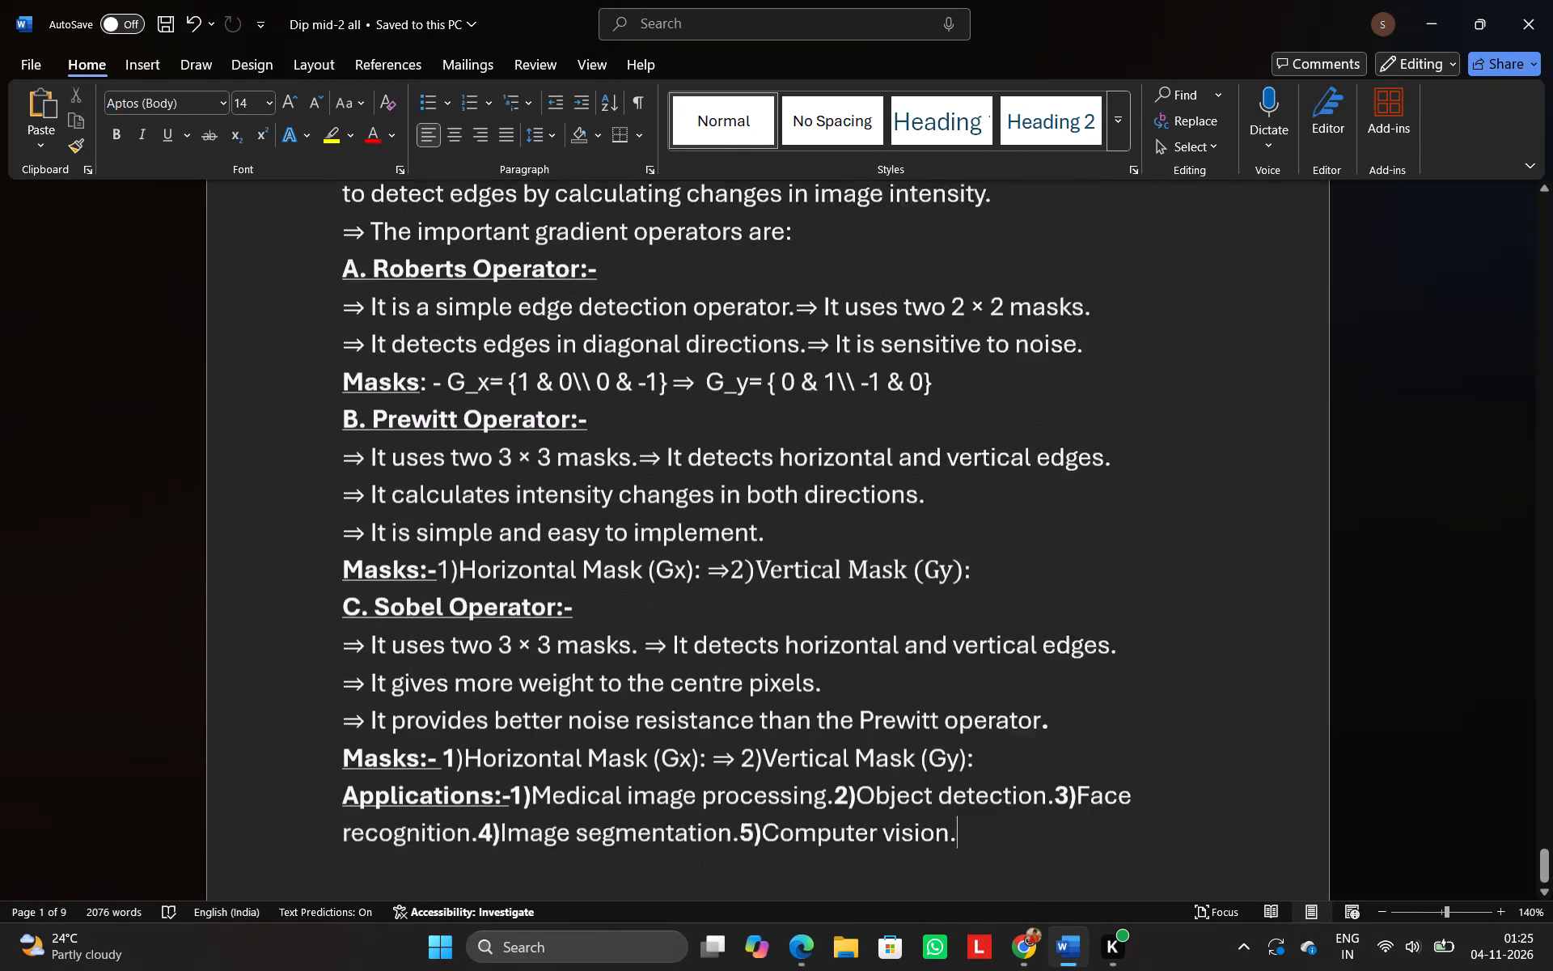
pyautogui.scroll(-4, 860, 599)
pyautogui.keyDown('ctrl'); pyautogui.scroll(-3, 836, 599); pyautogui.keyUp('ctrl')
pyautogui.scroll(-1, 836, 599)
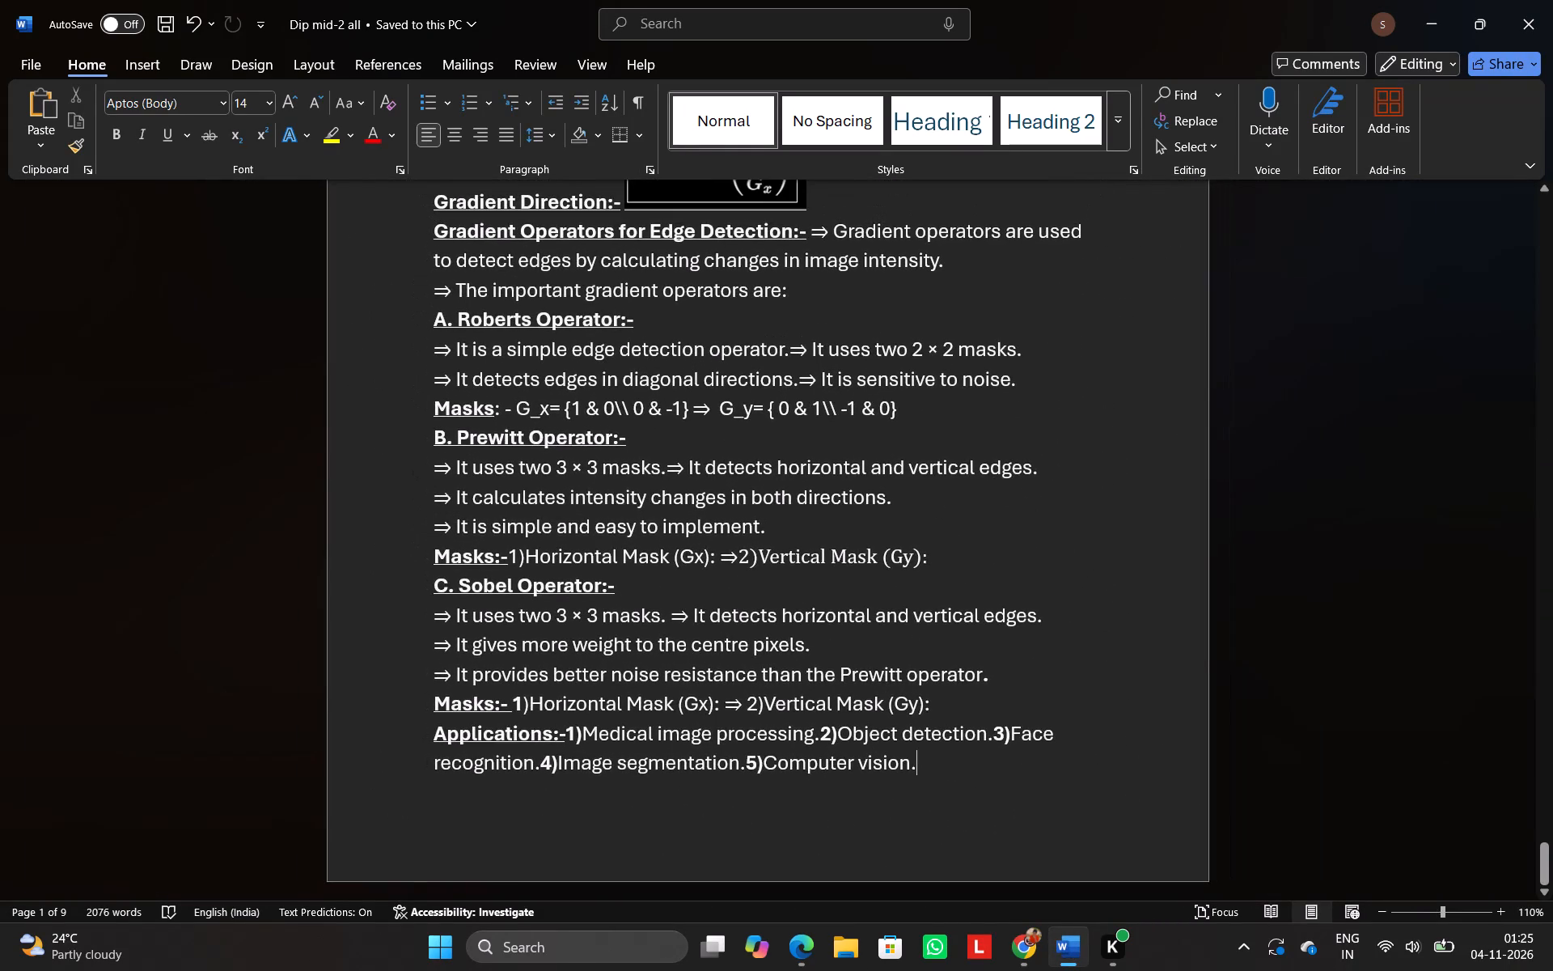
pyautogui.scroll(-1, 836, 599)
pyautogui.scroll(5, 836, 599)
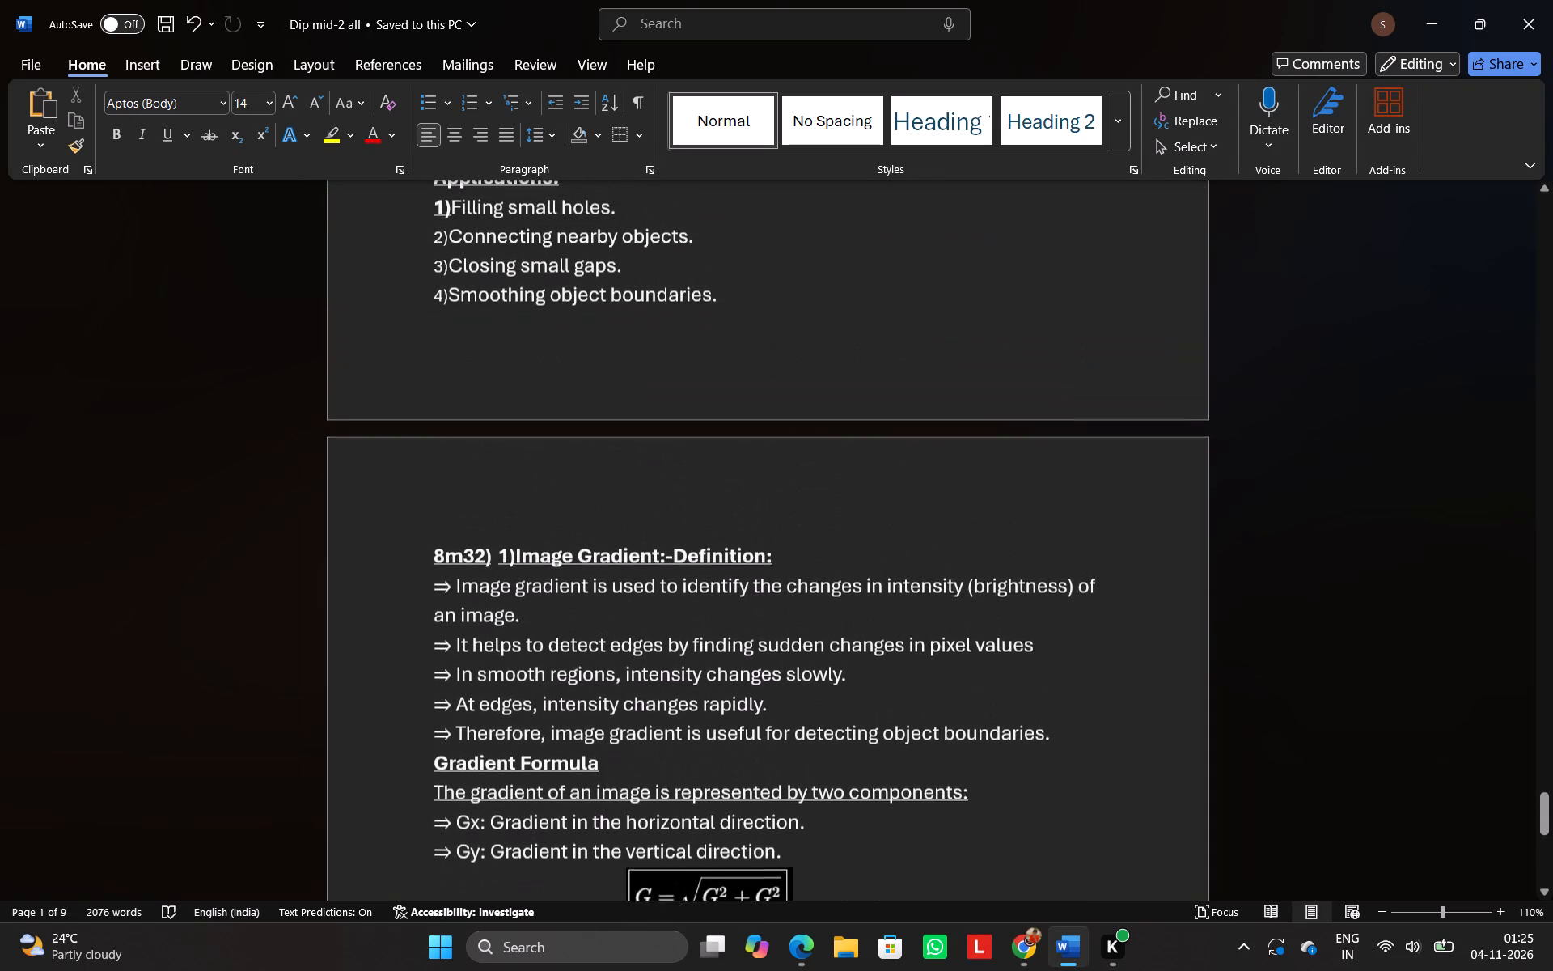
pyautogui.scroll(2, 836, 599)
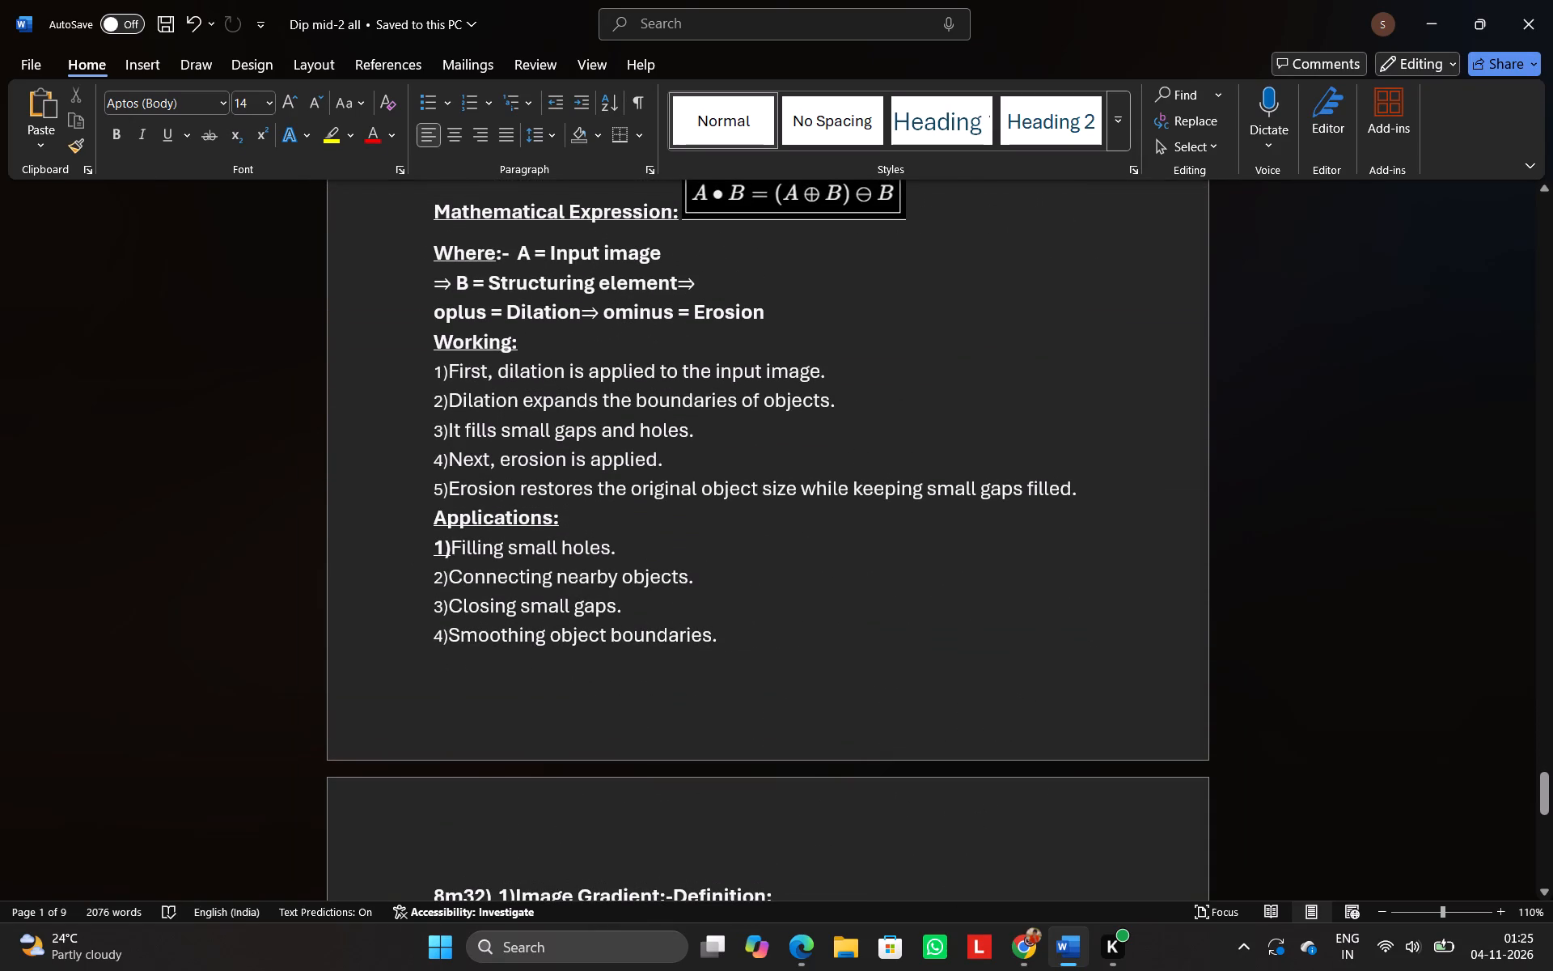
pyautogui.click(444, 570)
pyautogui.click(446, 547)
pyautogui.click(447, 584)
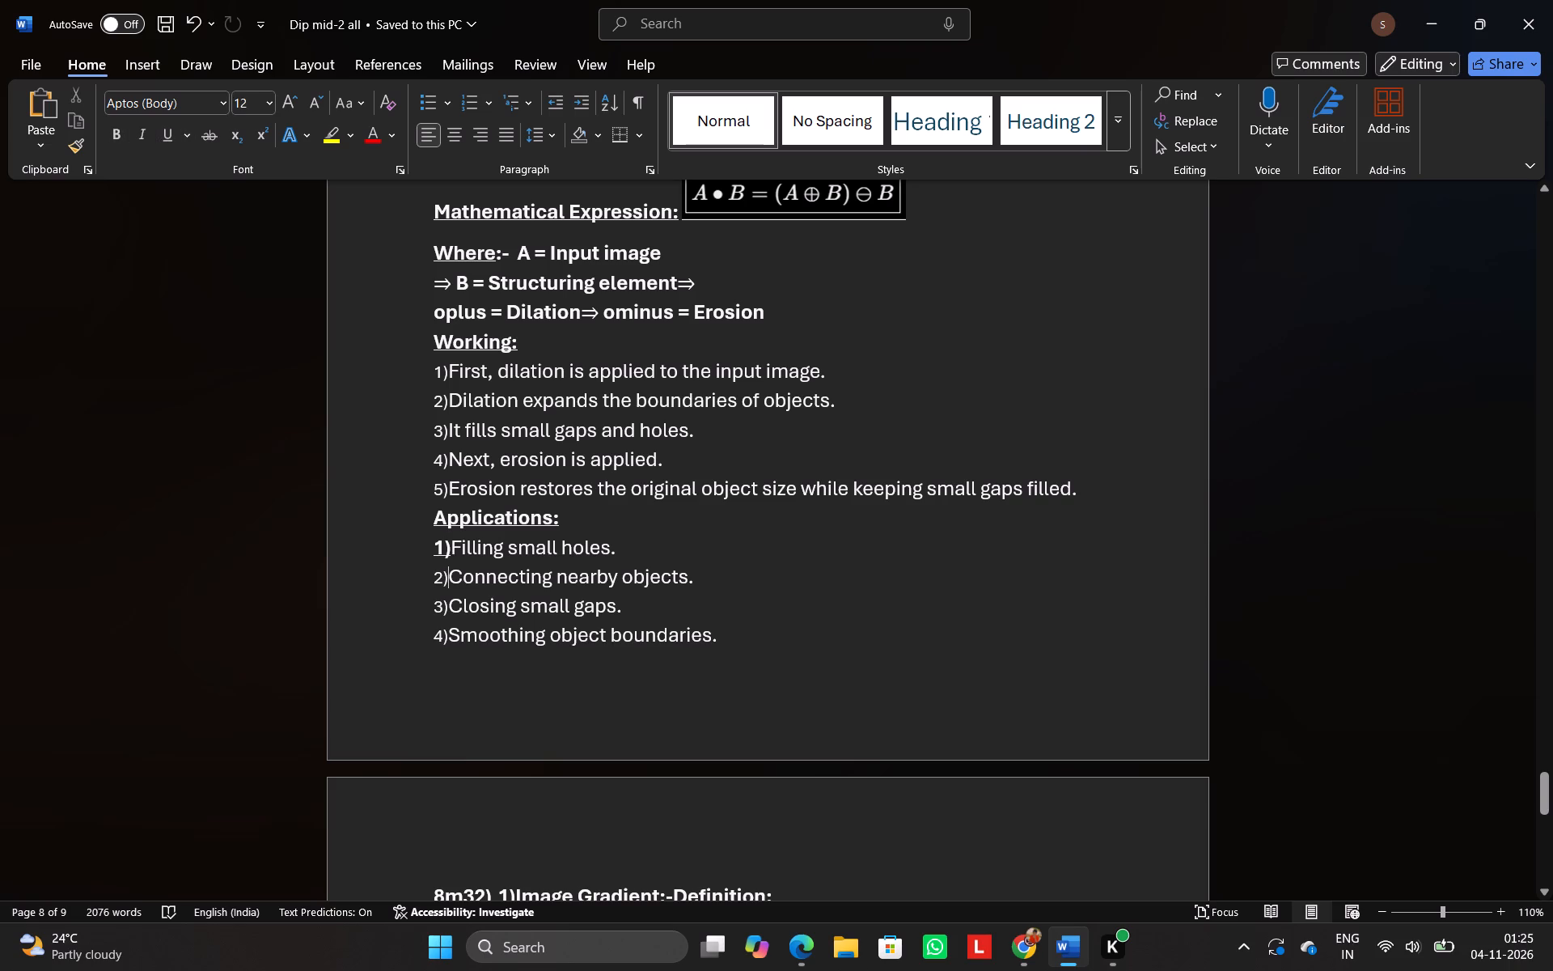
pyautogui.click(434, 579)
pyautogui.press('BackSpace')
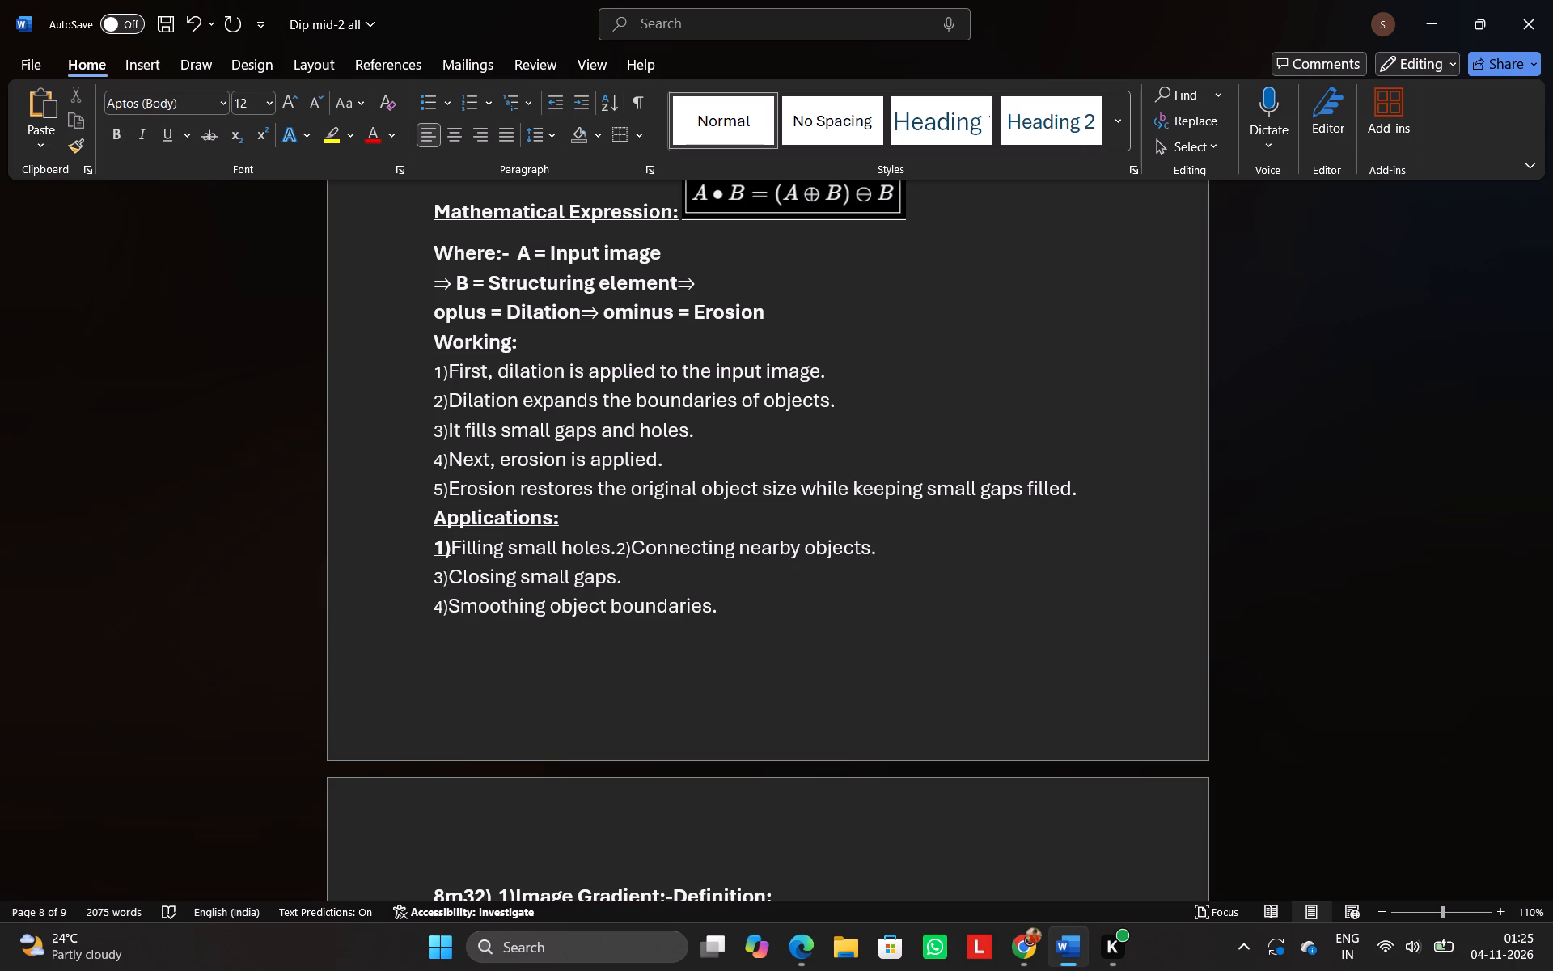
# Join "4)Smoothing object boundaries." onto the line of "3)Closing small gaps." in the same applications list.
pyautogui.press('Down')
pyautogui.press('Down')
pyautogui.press('Left')
pyautogui.press('Left')
pyautogui.press('Left')
pyautogui.press('Left')
pyautogui.press('Left')
pyautogui.press('Left')
pyautogui.press('Left')
pyautogui.press('Left')
pyautogui.press('Left')
pyautogui.press('Left')
pyautogui.press('Left')
pyautogui.press('Left')
pyautogui.press('Left')
pyautogui.press('Left')
pyautogui.press('Left')
pyautogui.press('Left')
pyautogui.press('Left')
pyautogui.press('Left')
pyautogui.press('Left')
pyautogui.press('Left')
pyautogui.press('BackSpace')
# Check the layout and page breaks of the notes, from the compression ratio section to the image gradient and gradient operators pages.
pyautogui.scroll(-2, 514, 600)
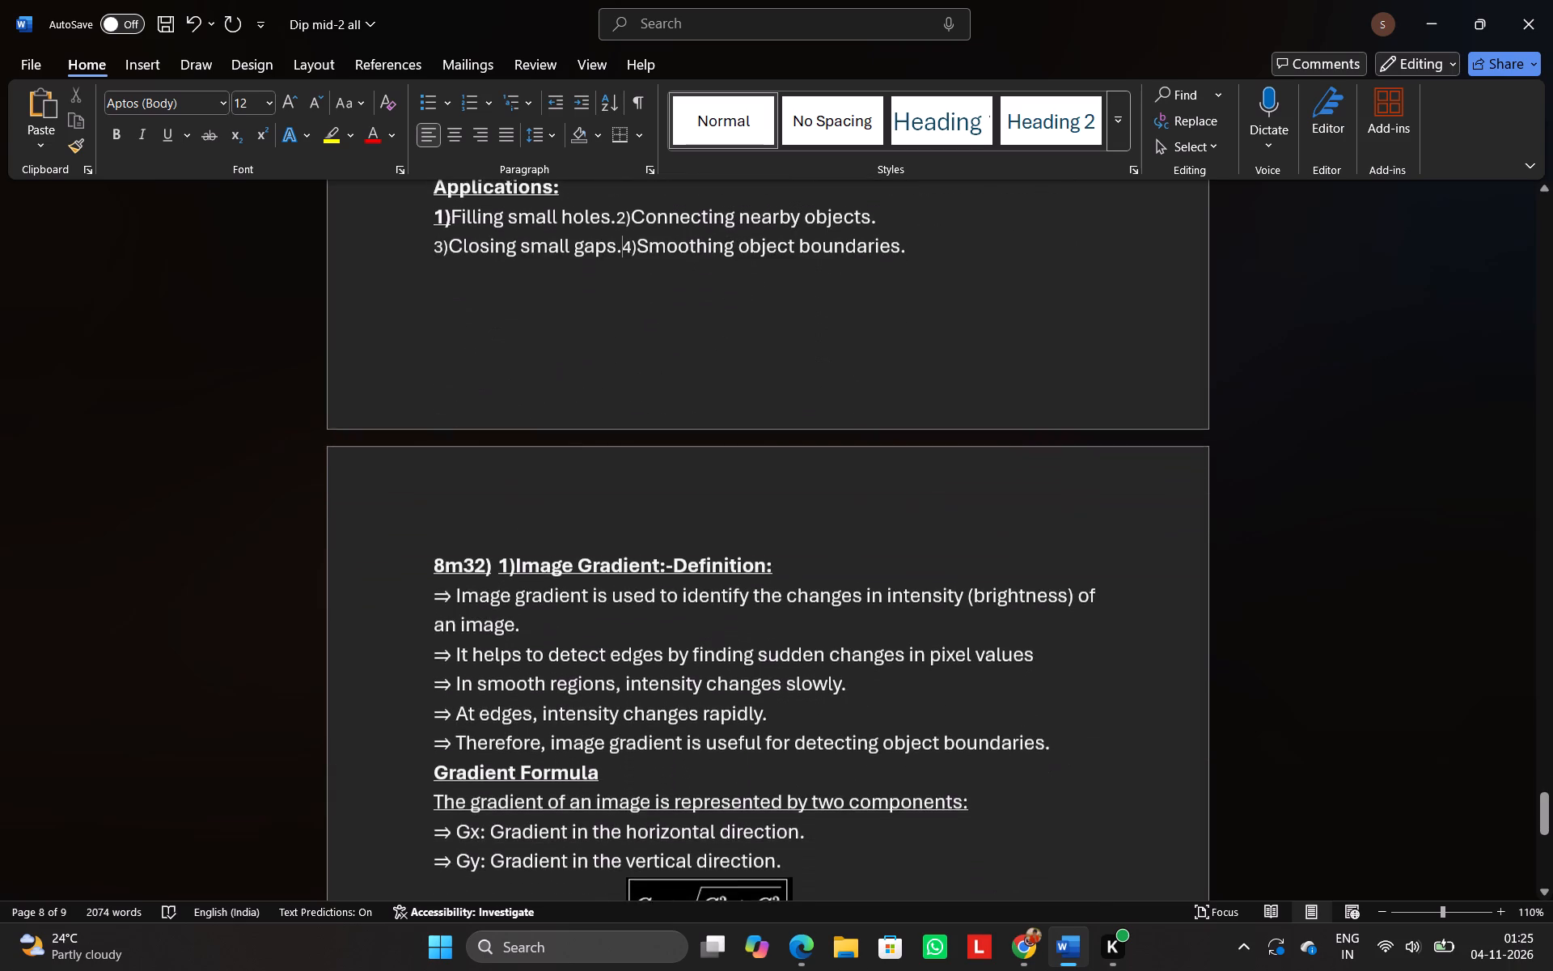
pyautogui.scroll(4, 514, 600)
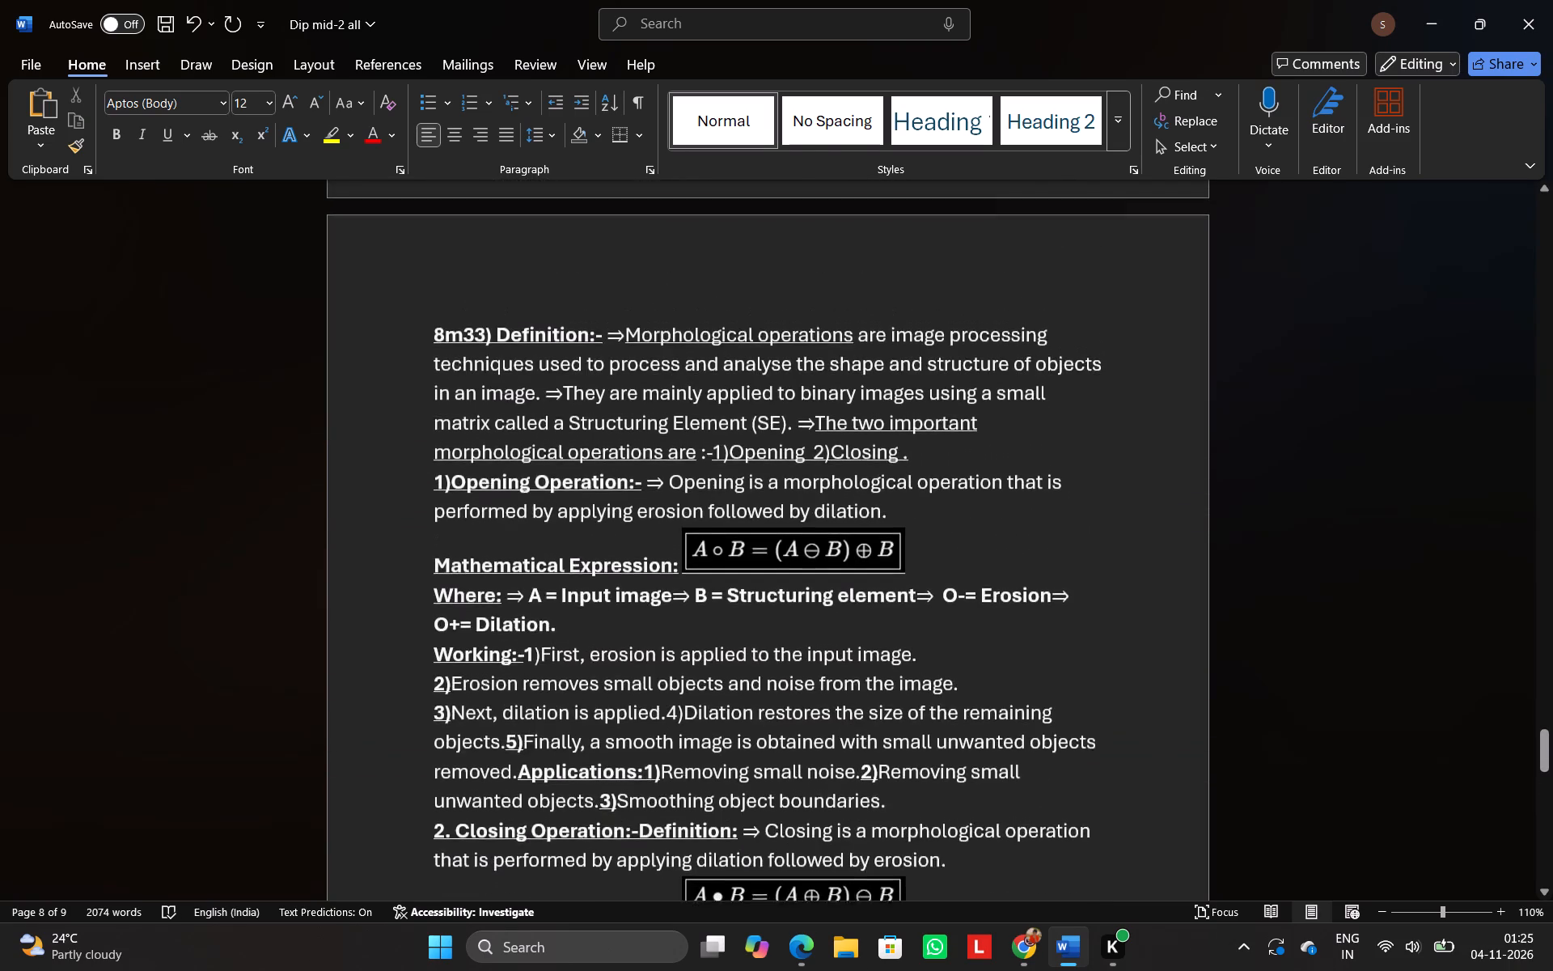
pyautogui.scroll(3, 514, 600)
pyautogui.scroll(-1, 514, 600)
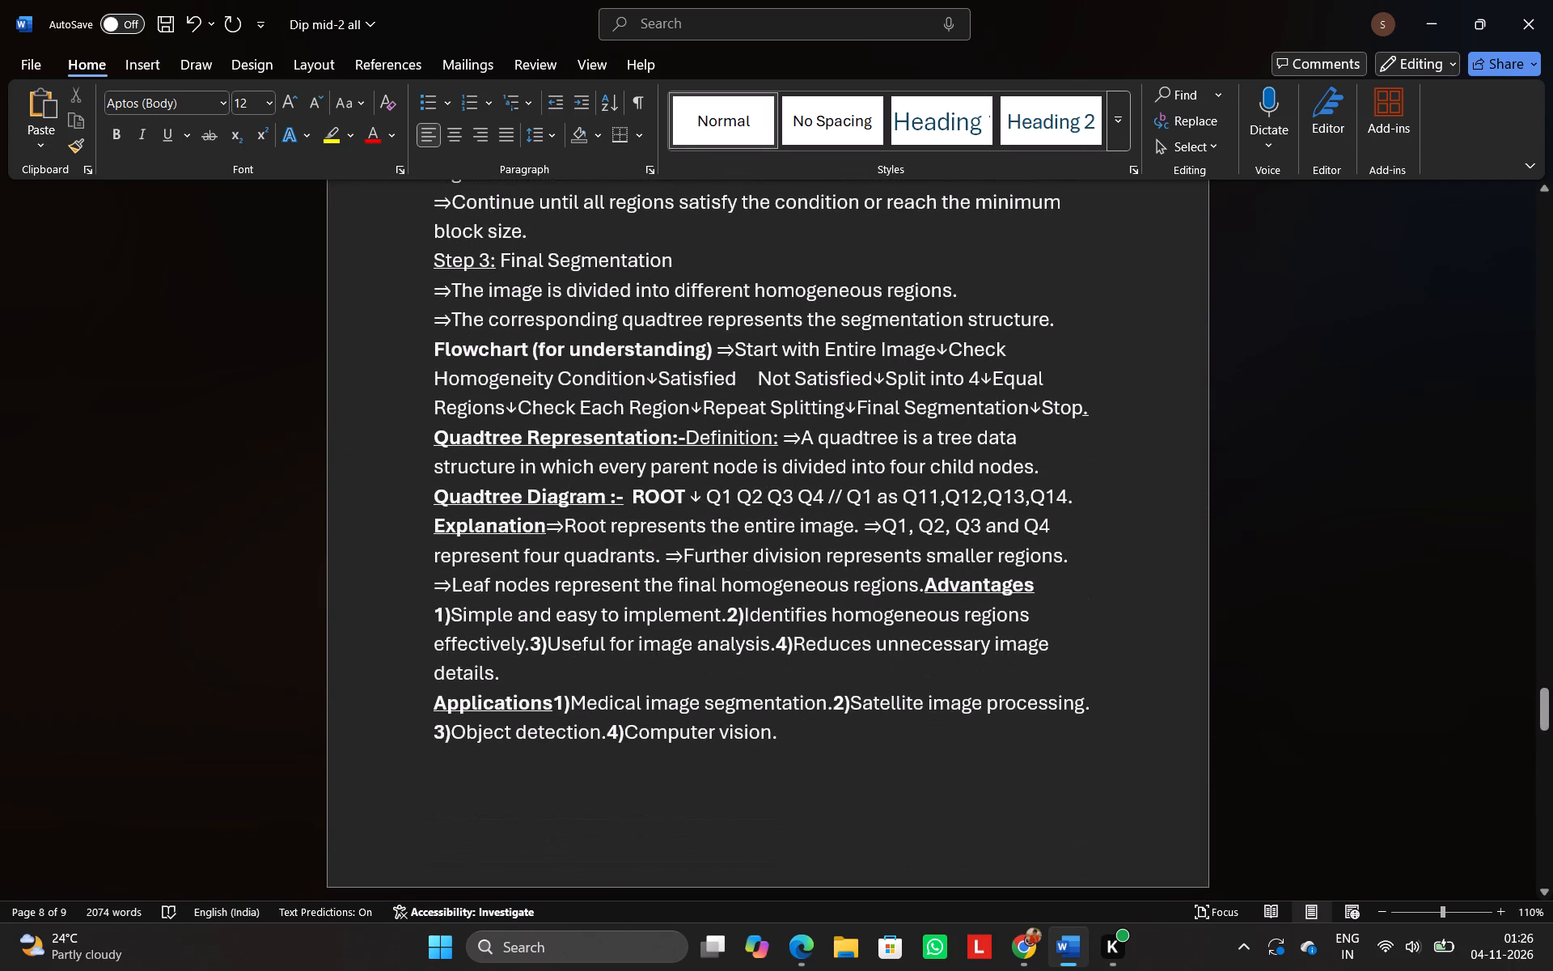
pyautogui.scroll(1, 611, 707)
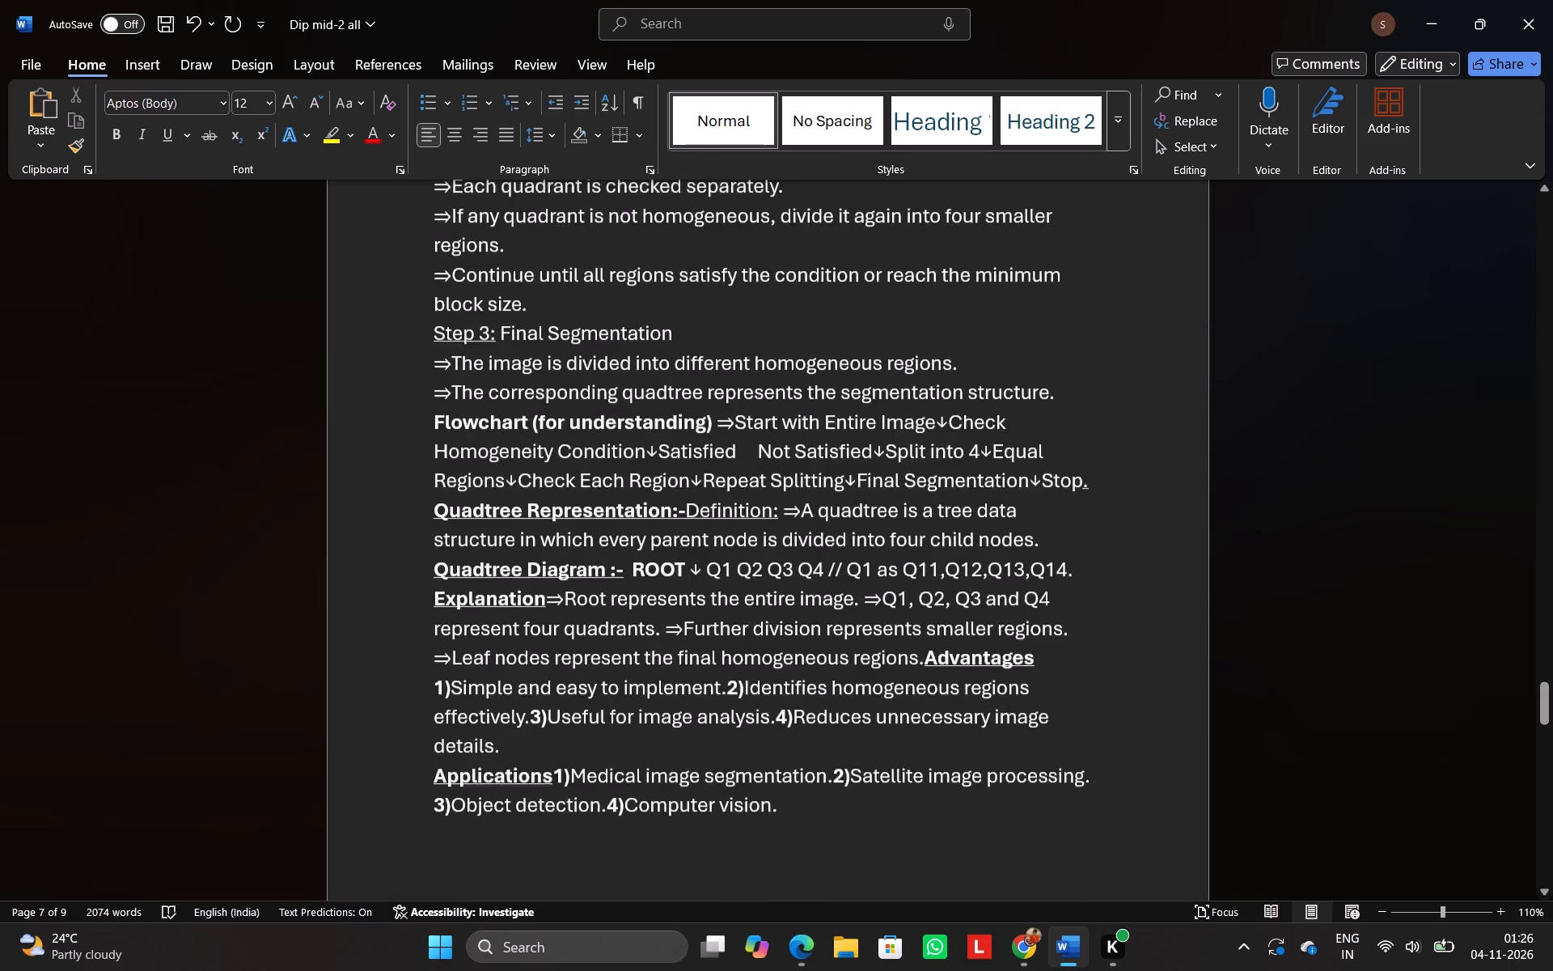
pyautogui.scroll(4, 611, 707)
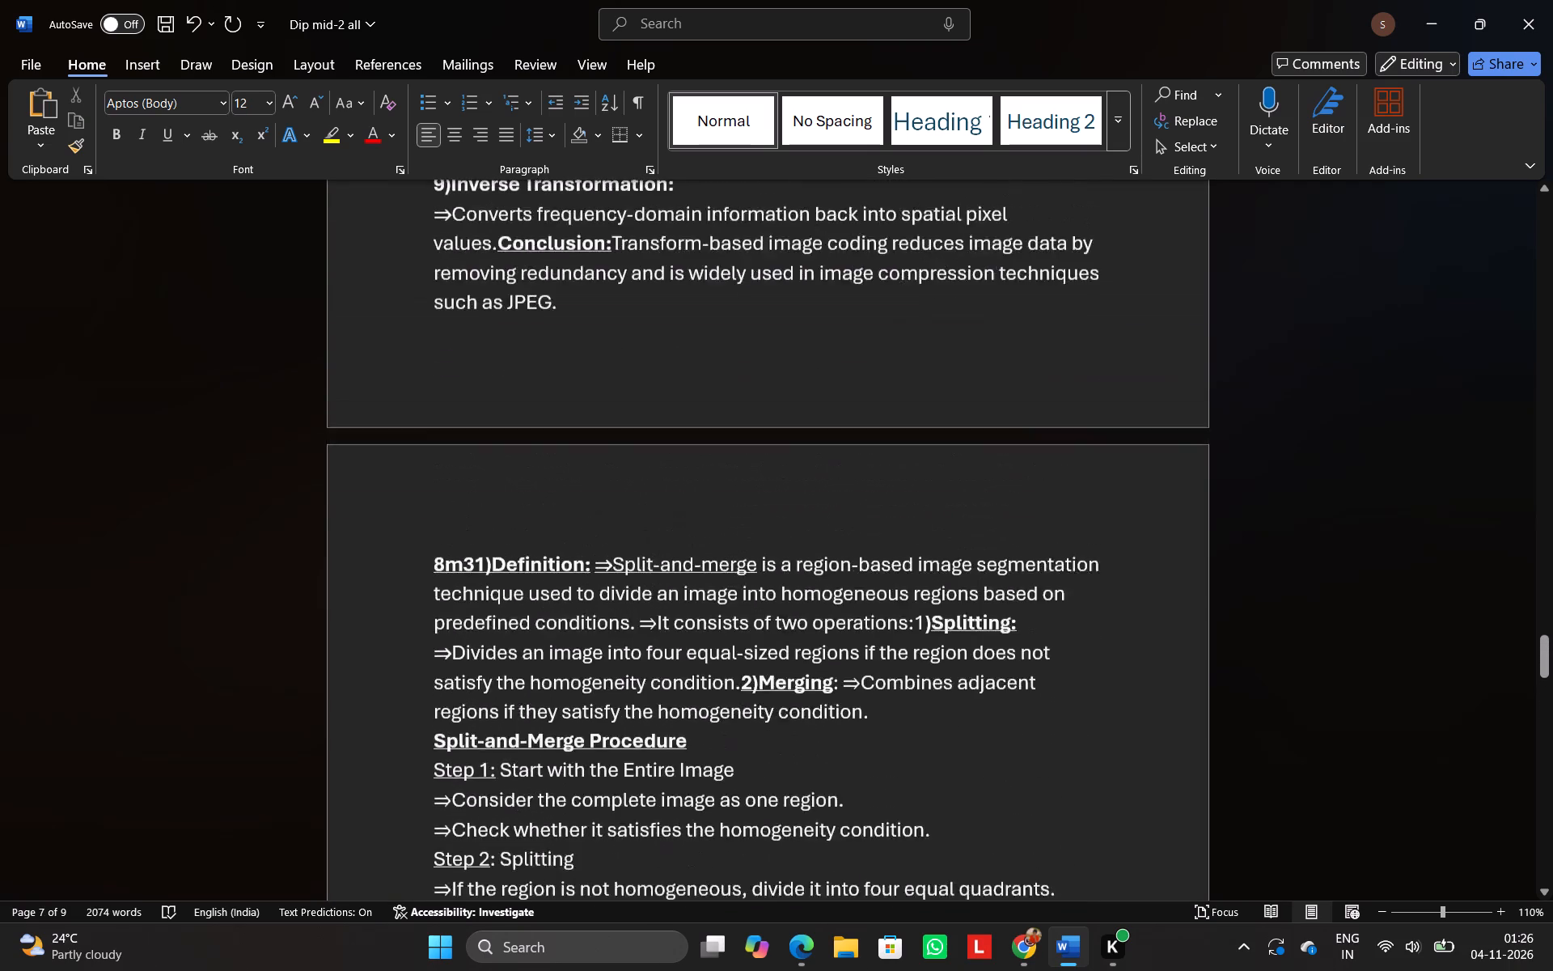
pyautogui.scroll(14, 611, 707)
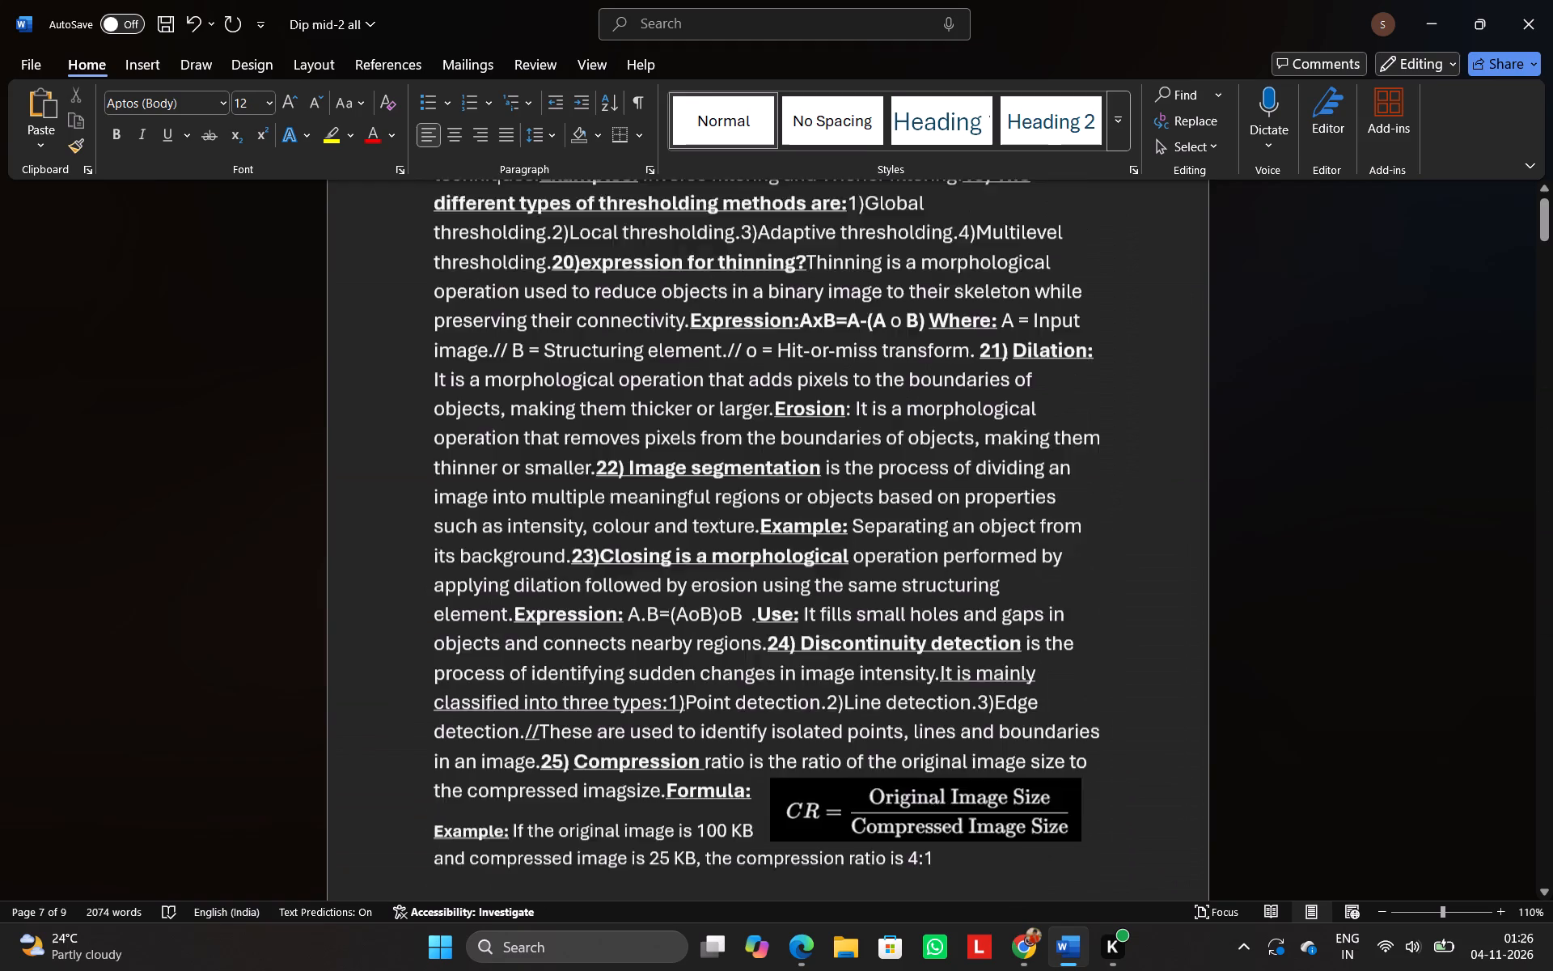
pyautogui.scroll(3, 611, 707)
pyautogui.scroll(-20, 611, 707)
pyautogui.scroll(-6, 611, 707)
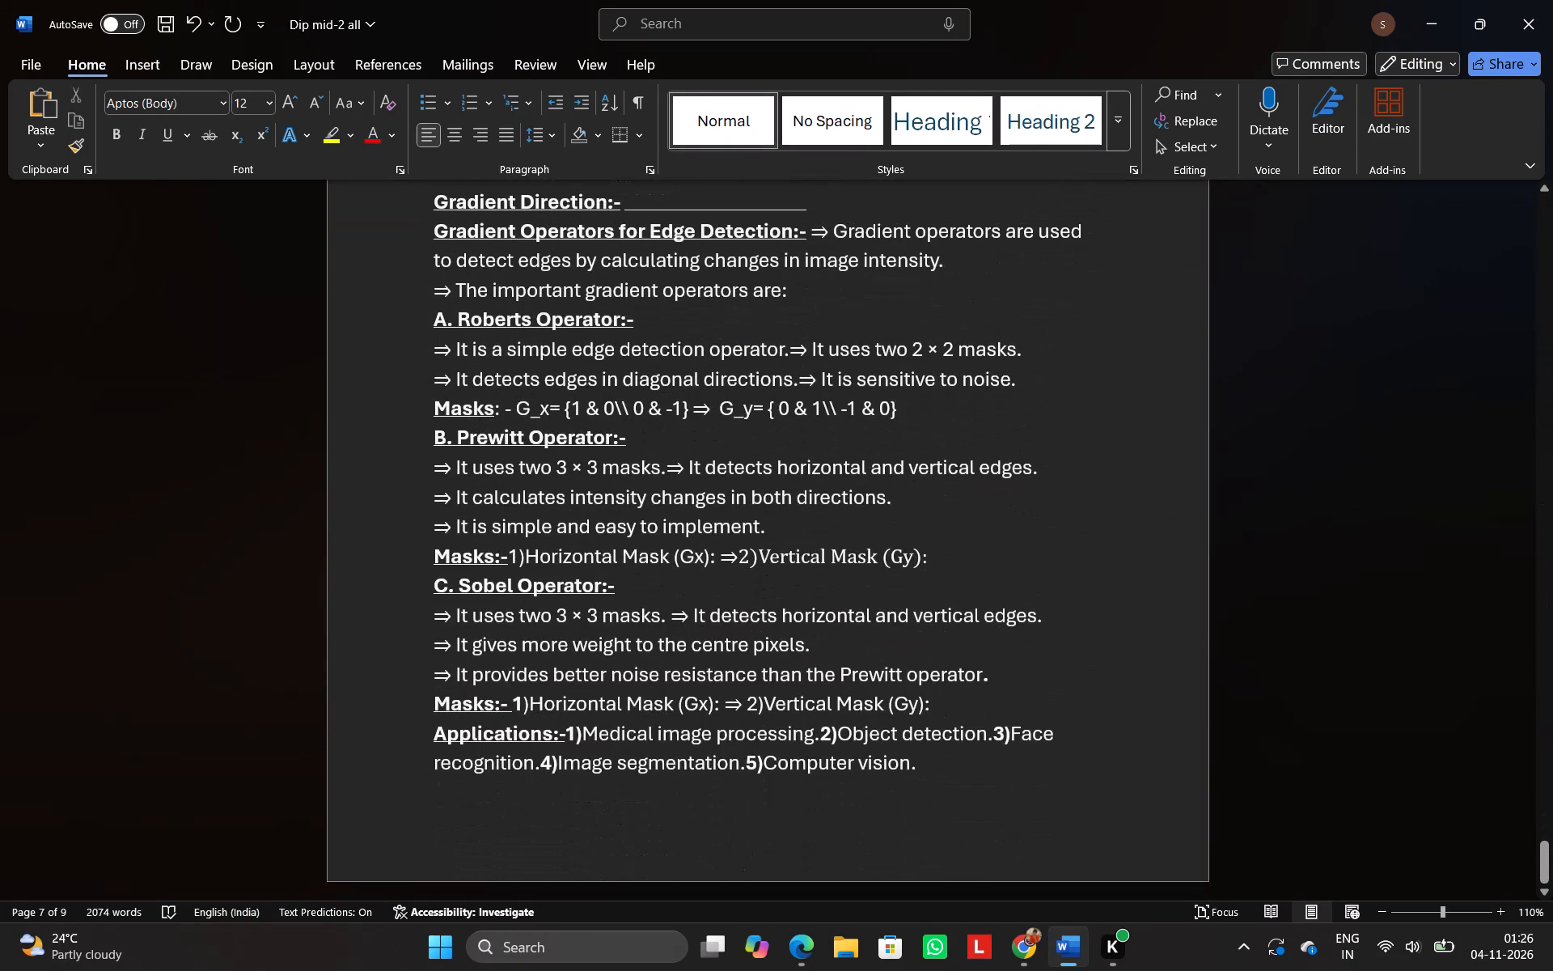
pyautogui.scroll(-3, 611, 707)
pyautogui.scroll(3, 611, 707)
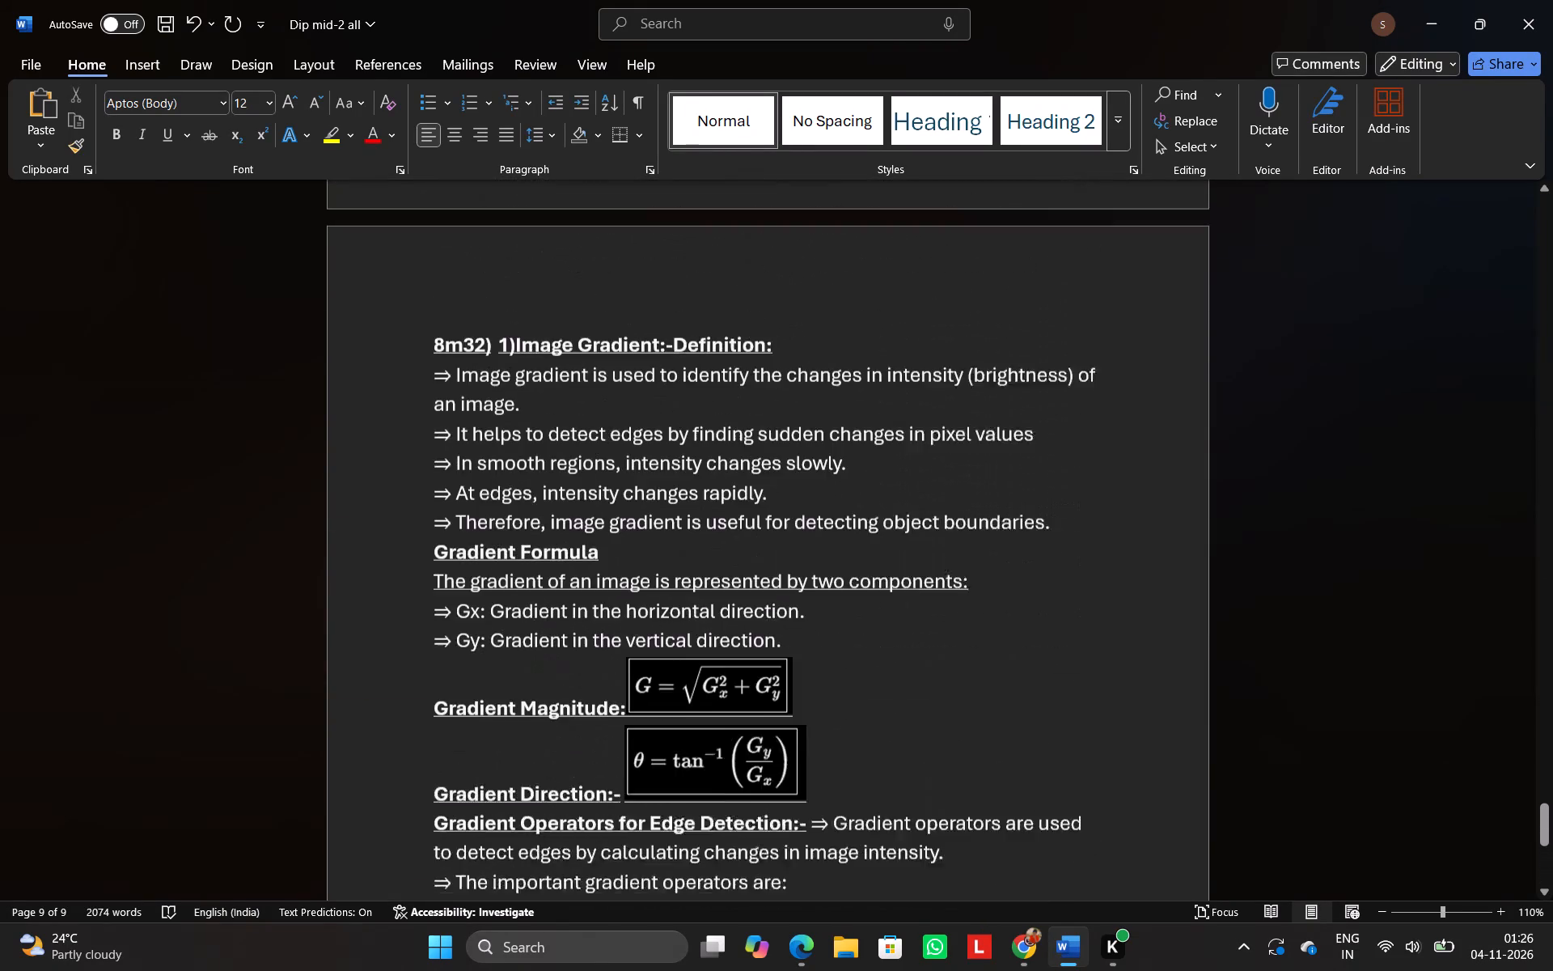
pyautogui.scroll(2, 611, 707)
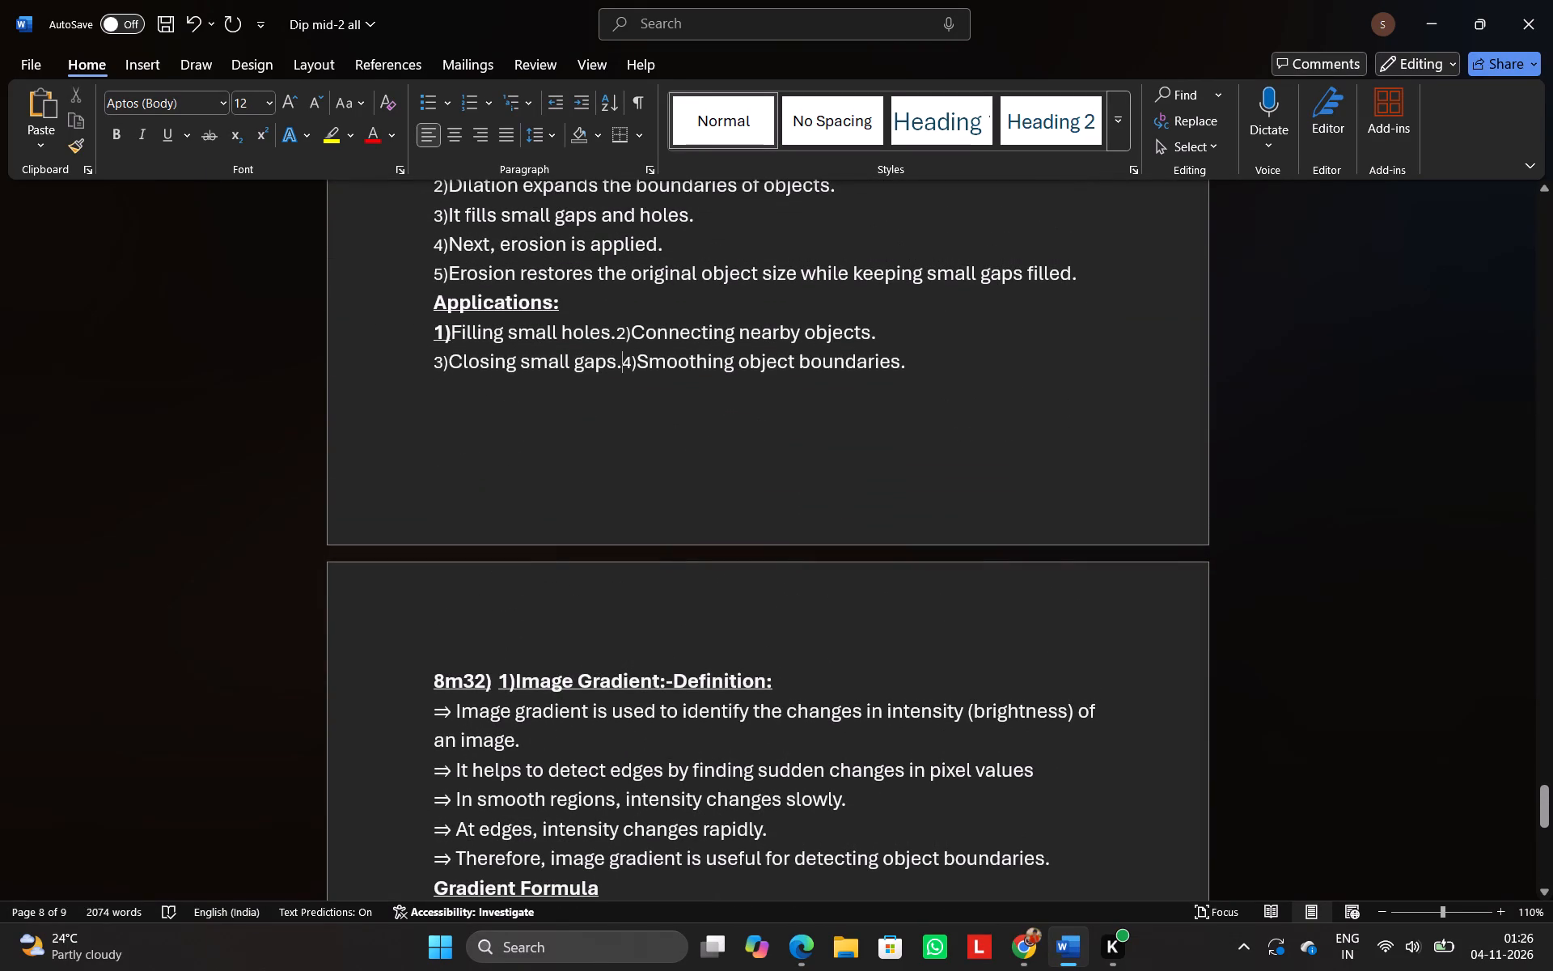
# Save the changes to the "Dip mid-2 all" document.
pyautogui.click(49, 61)
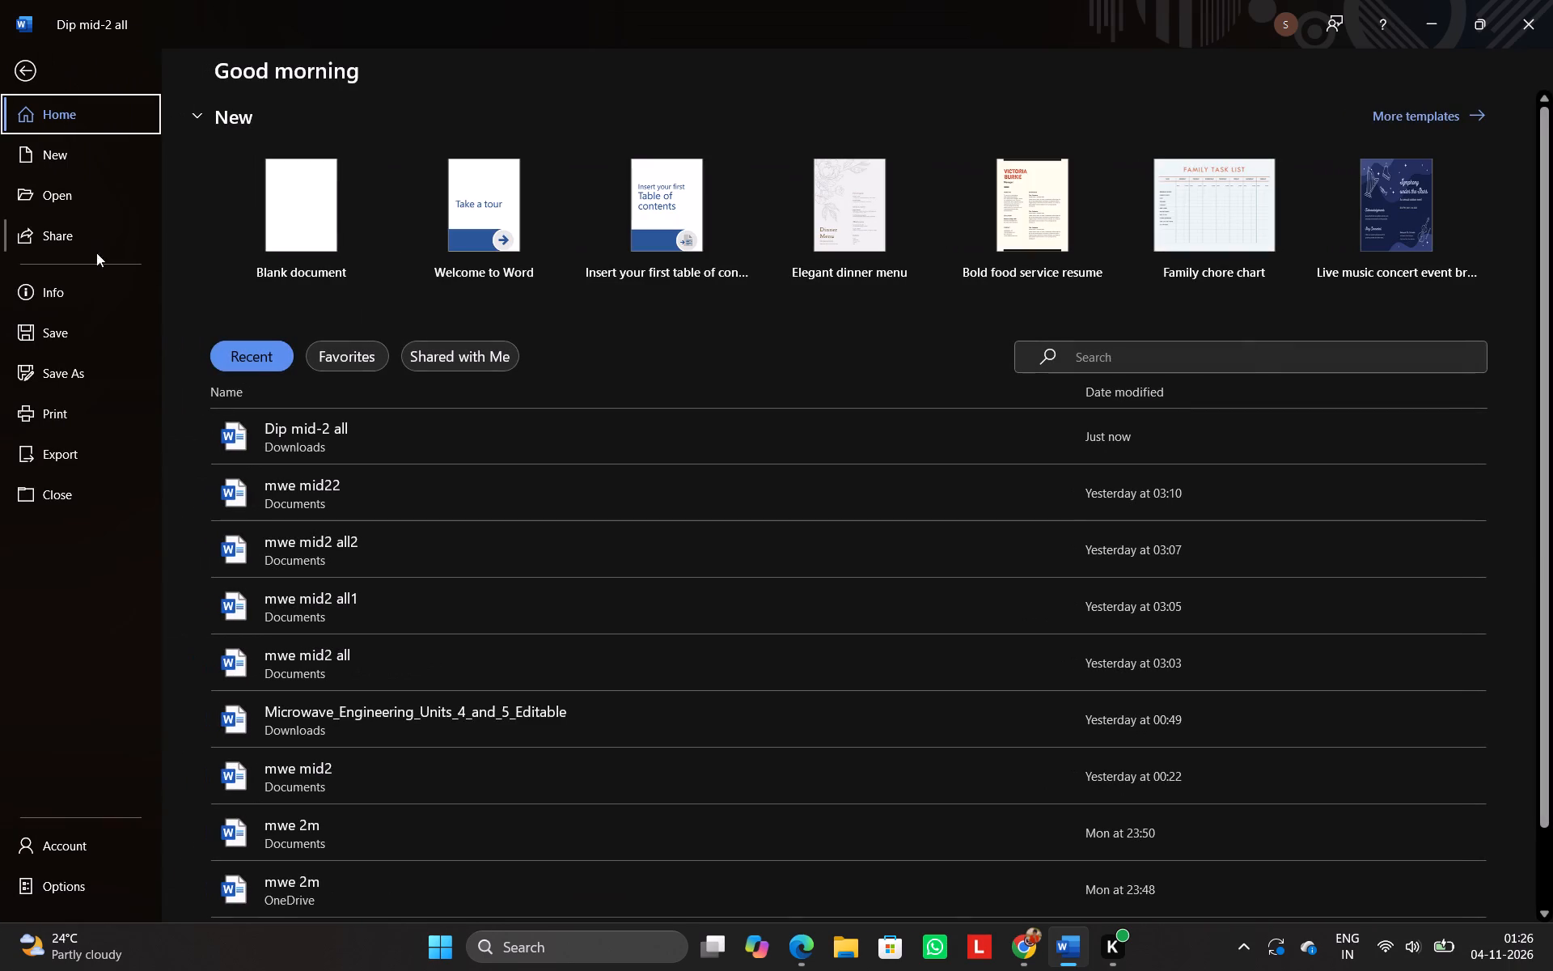
pyautogui.click(78, 341)
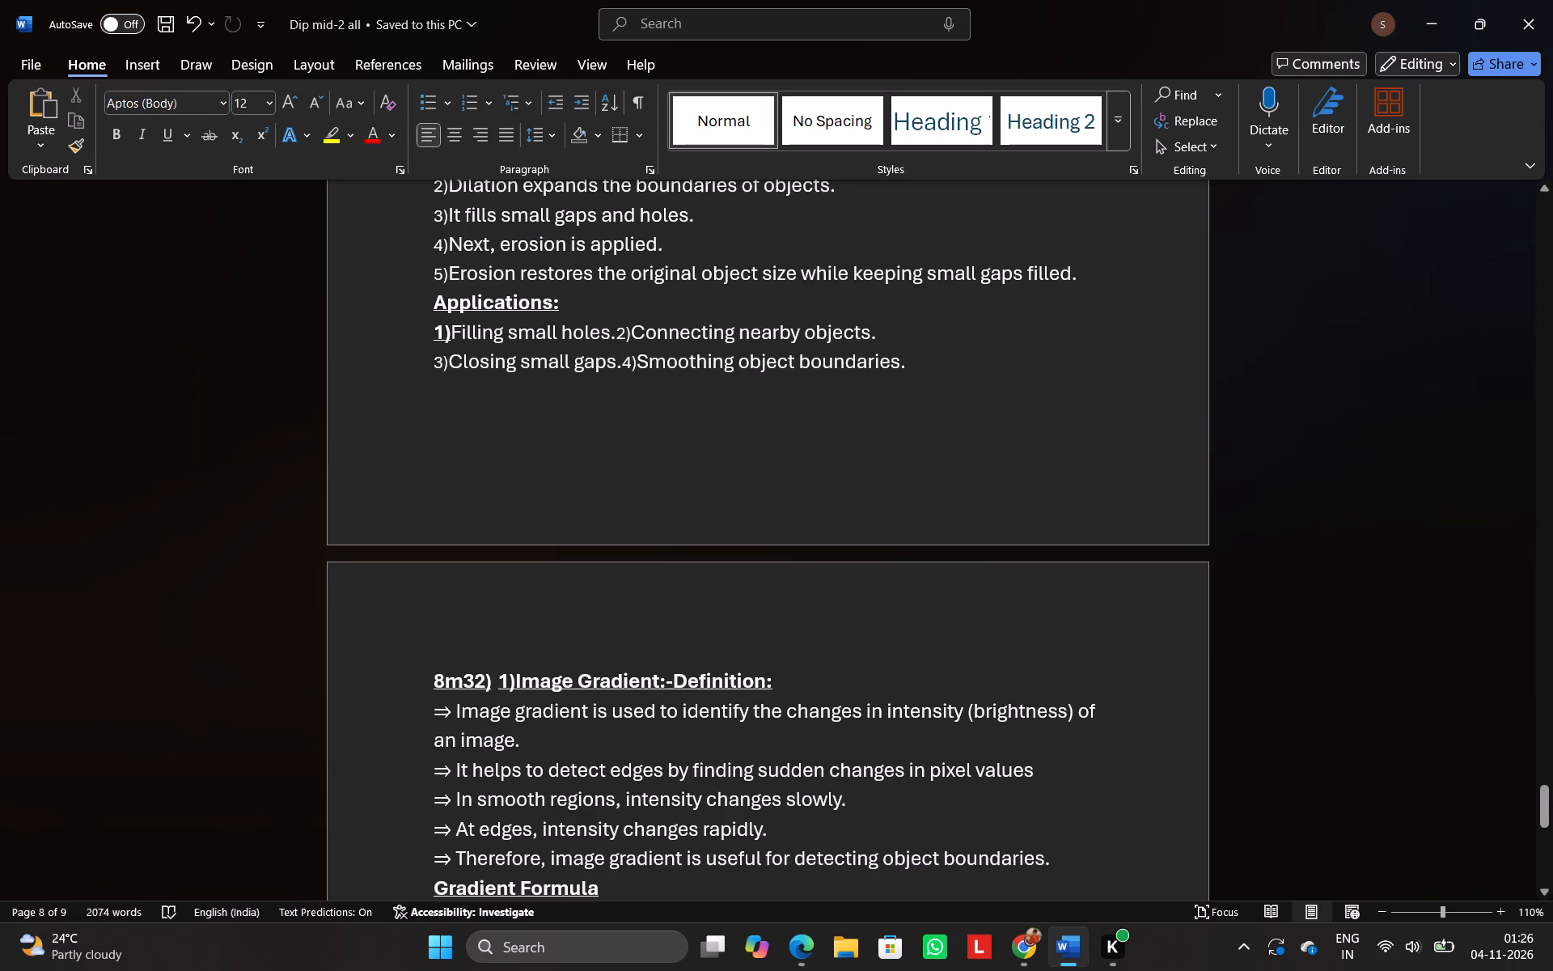
# Switch to Chrome and return from iLovePDF's download page to its Word to PDF converter page.
pyautogui.click(1023, 956)
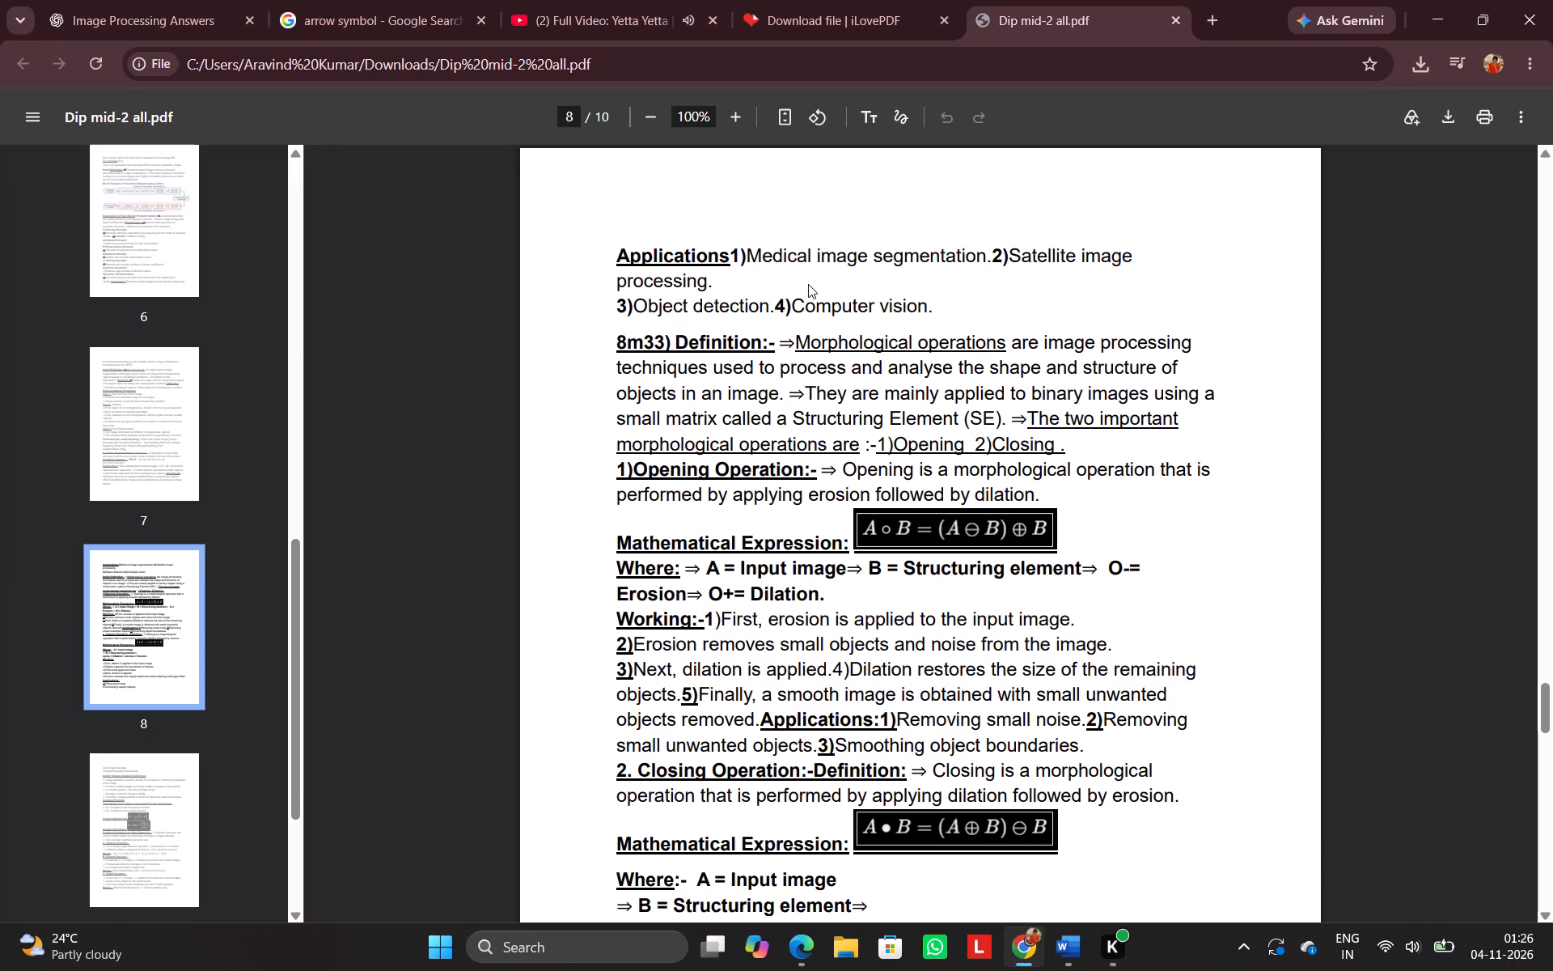
pyautogui.click(867, 2)
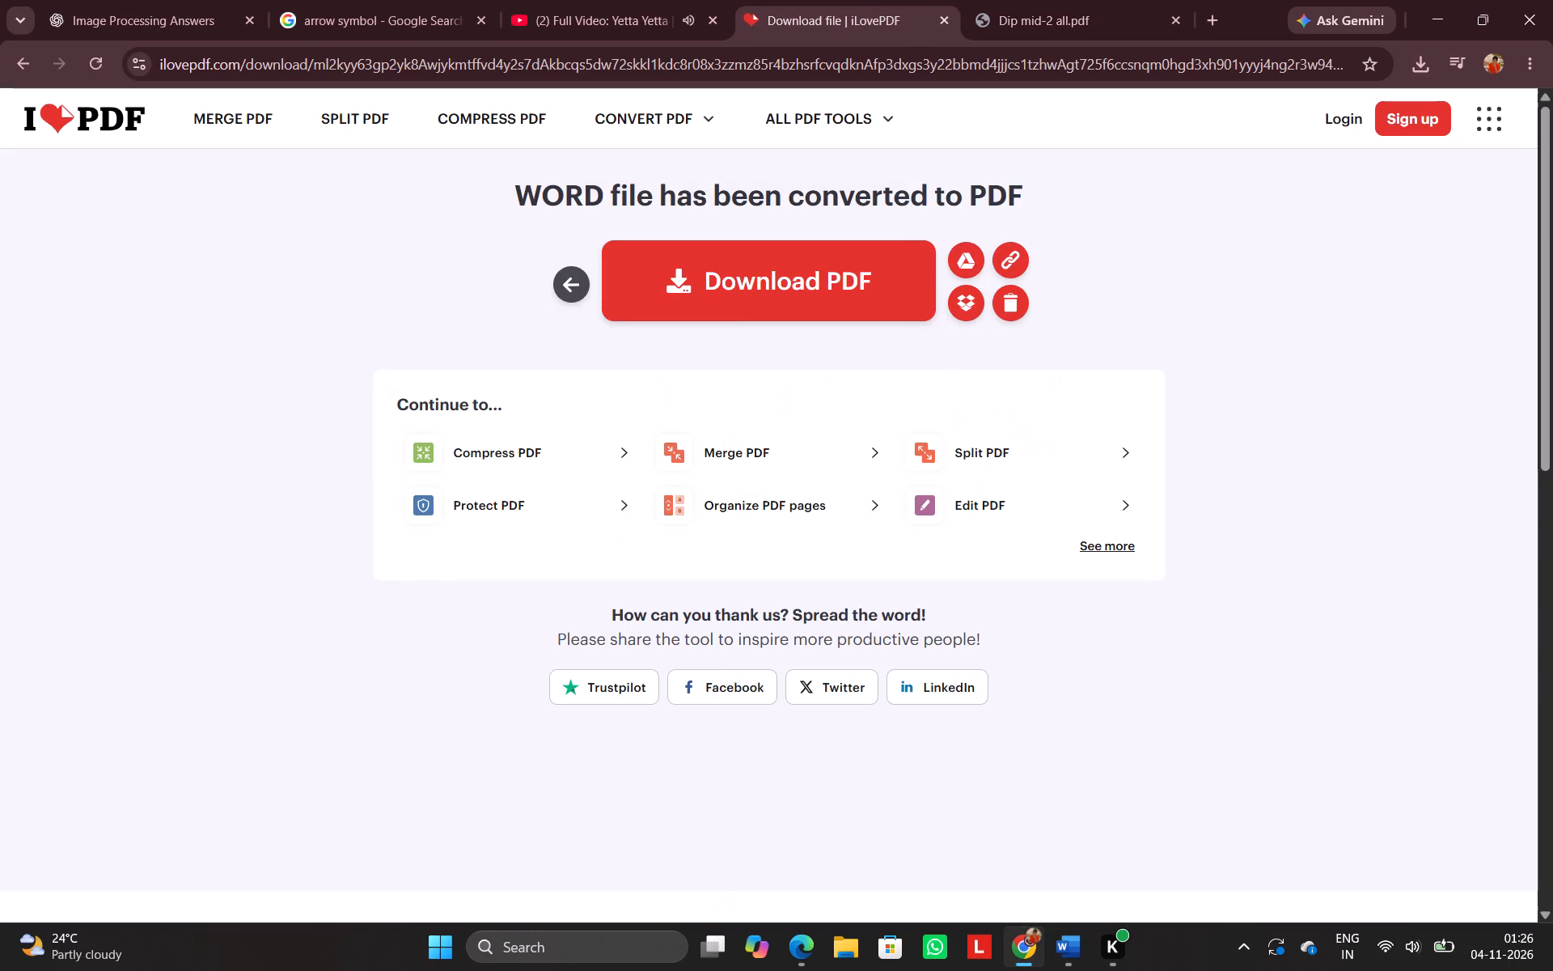
pyautogui.click(27, 61)
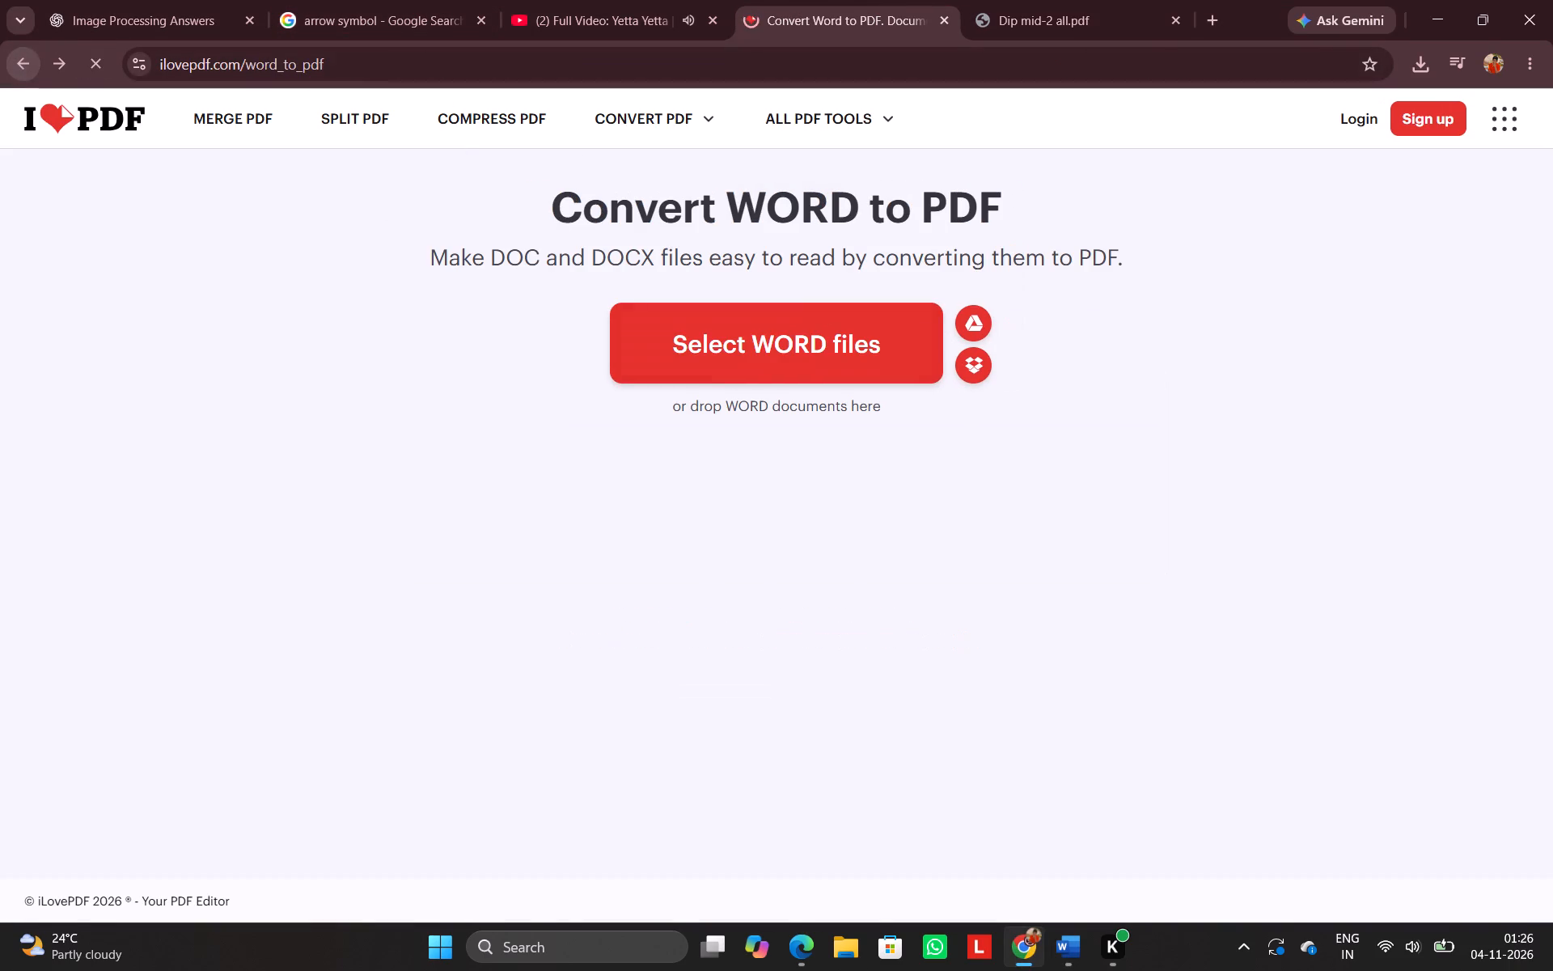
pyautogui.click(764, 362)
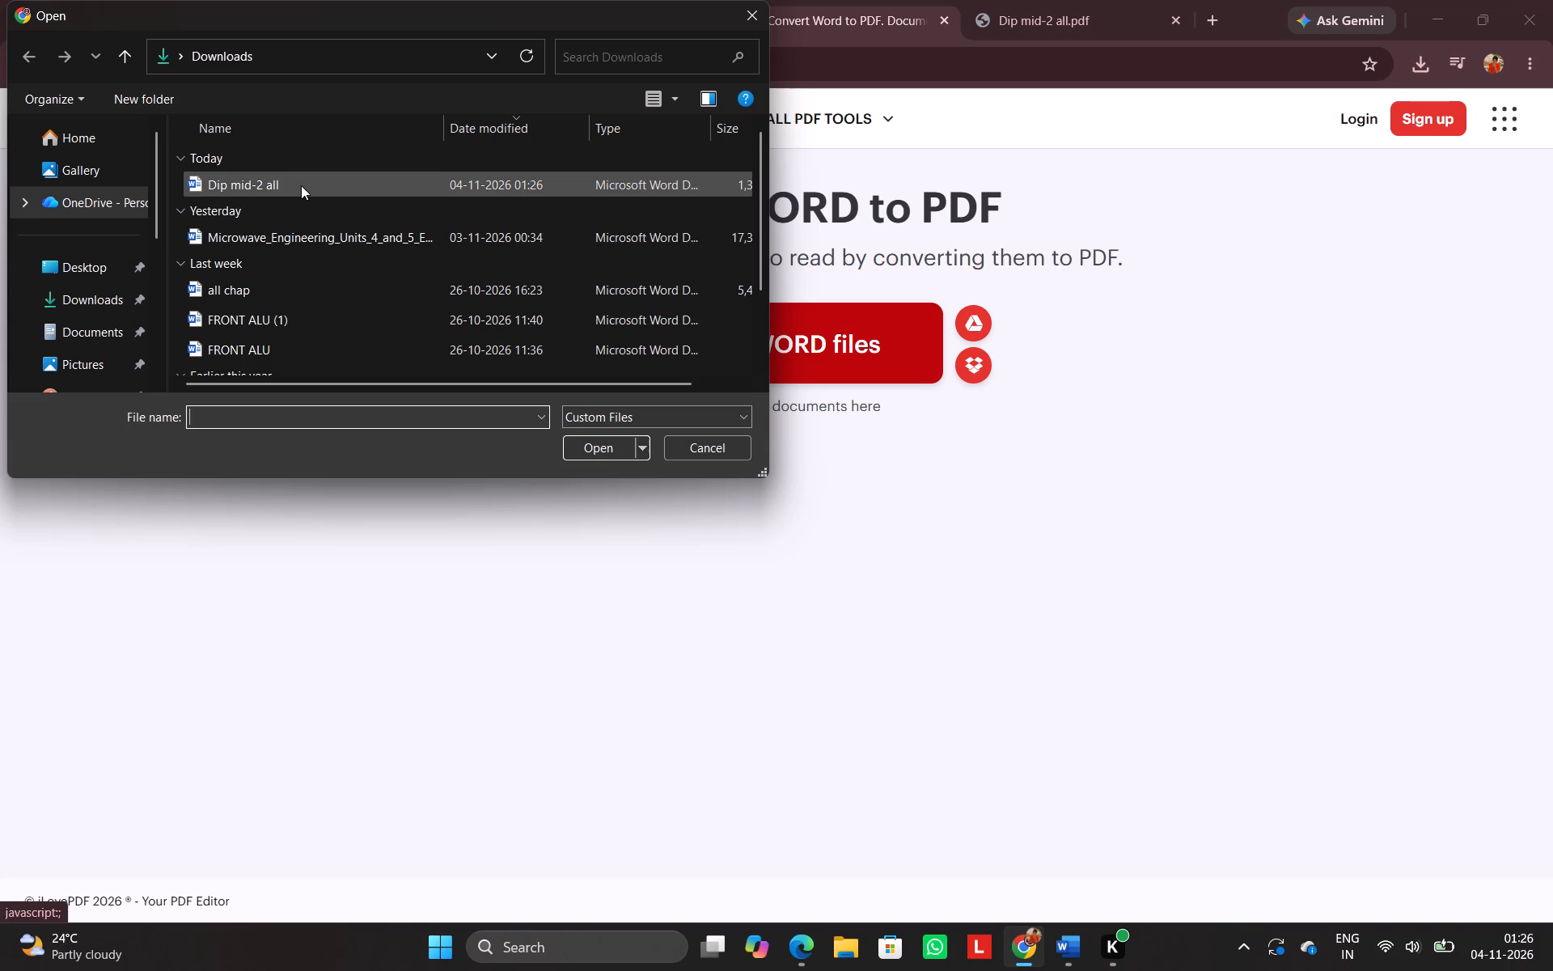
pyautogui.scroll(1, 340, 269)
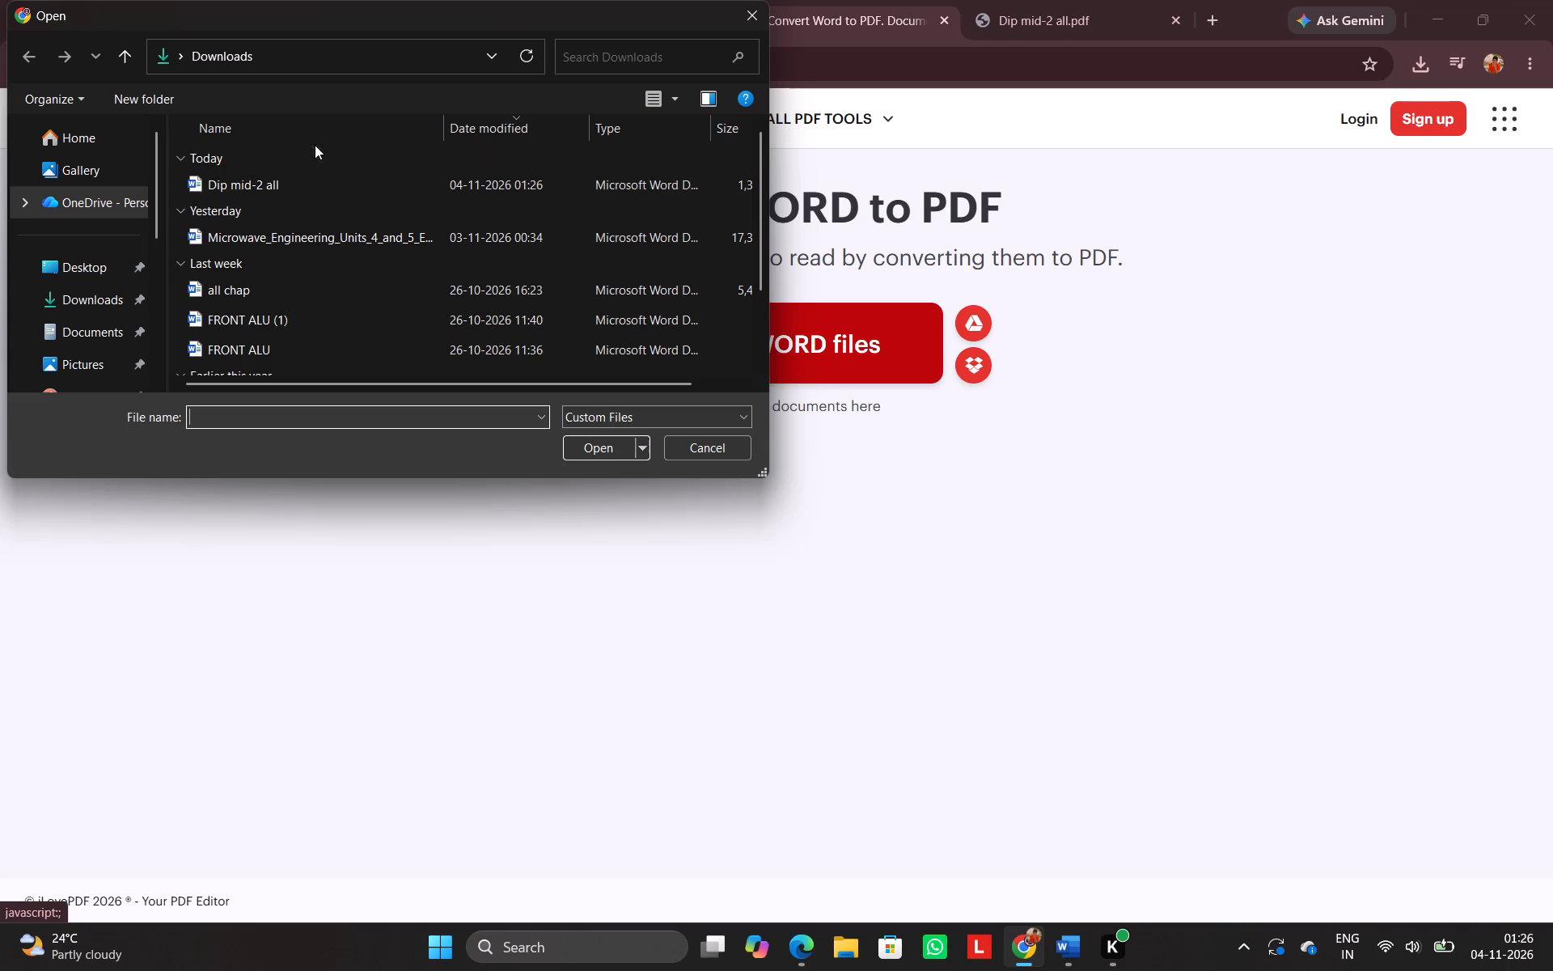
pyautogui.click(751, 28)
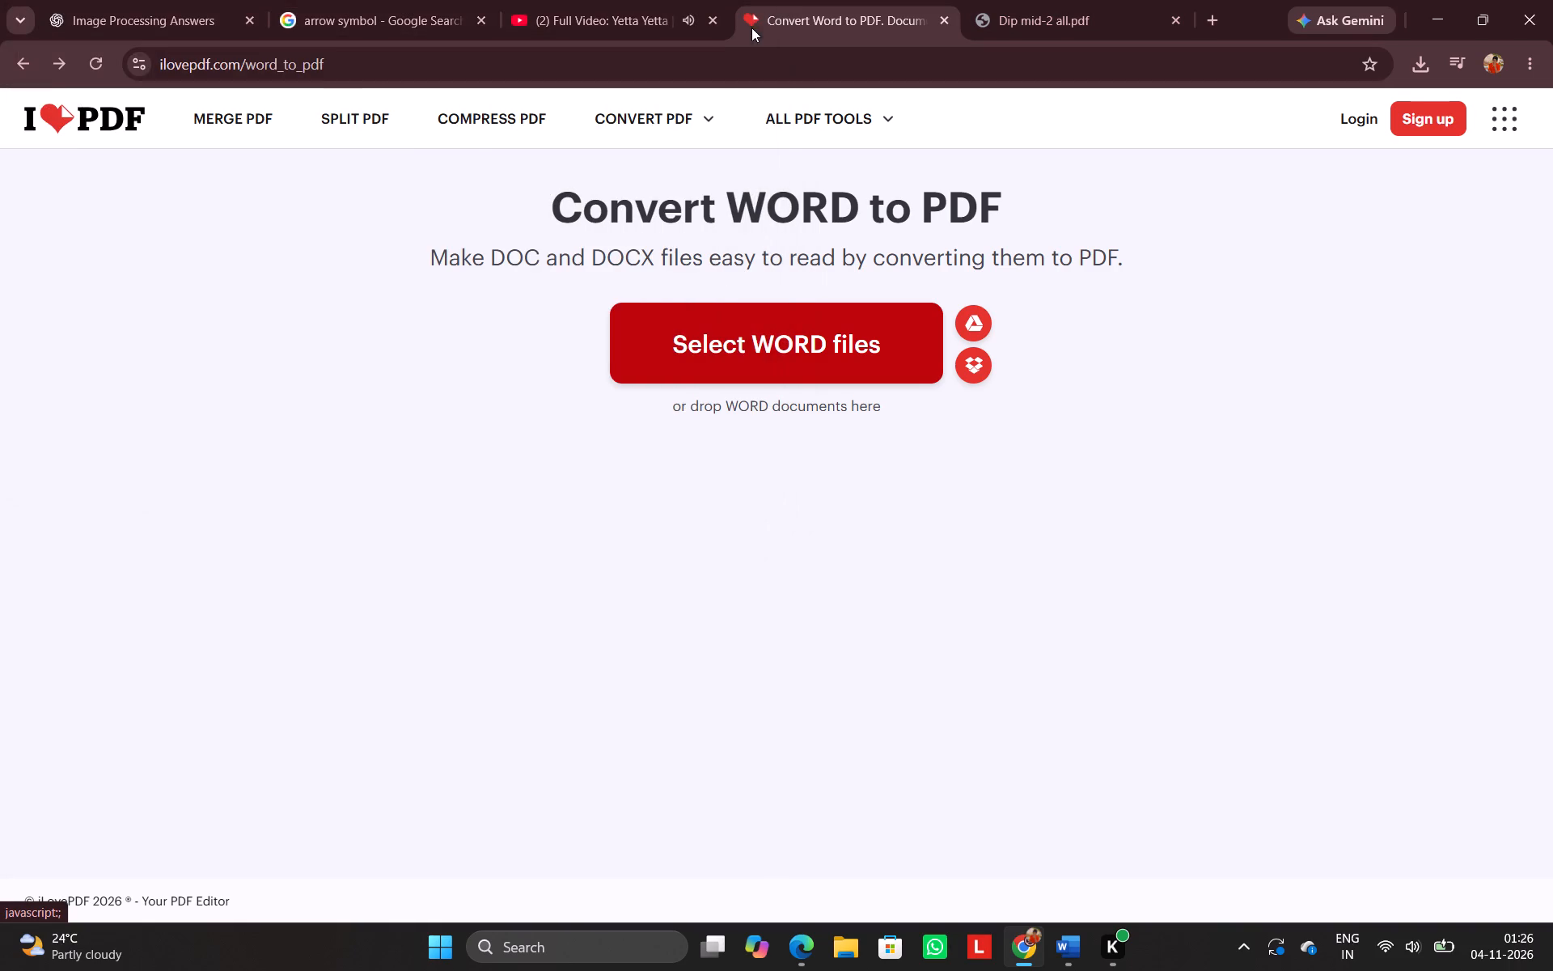
# Switch to Word and save the notes as a new copy named "Dip mid-2" in the Downloads folder.
pyautogui.click(1064, 948)
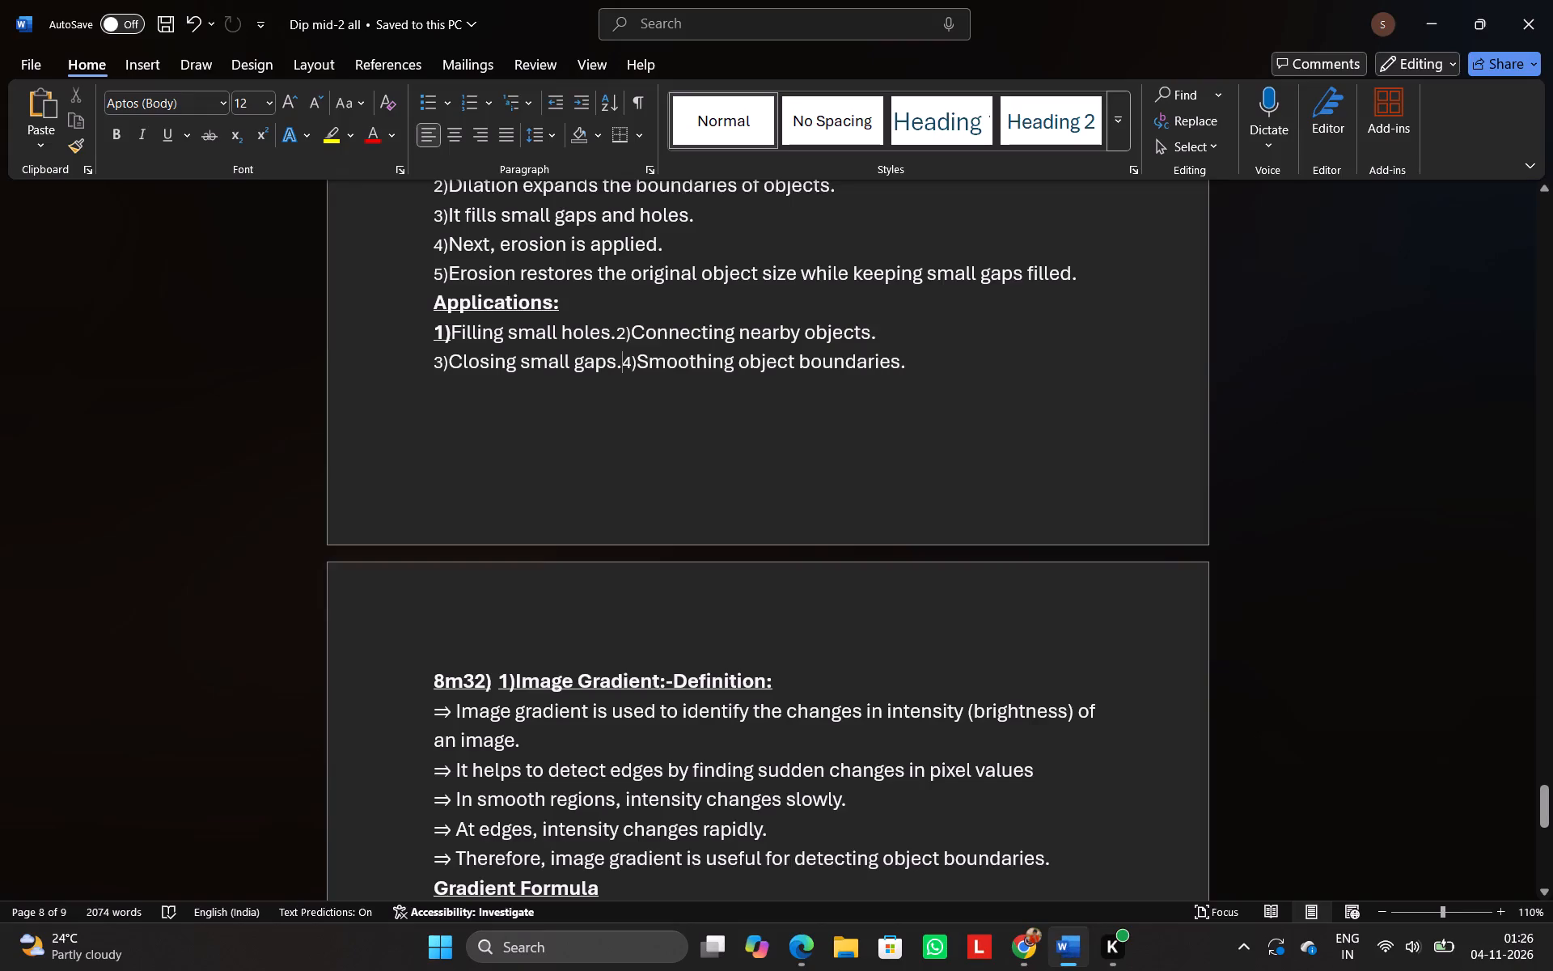
pyautogui.click(28, 57)
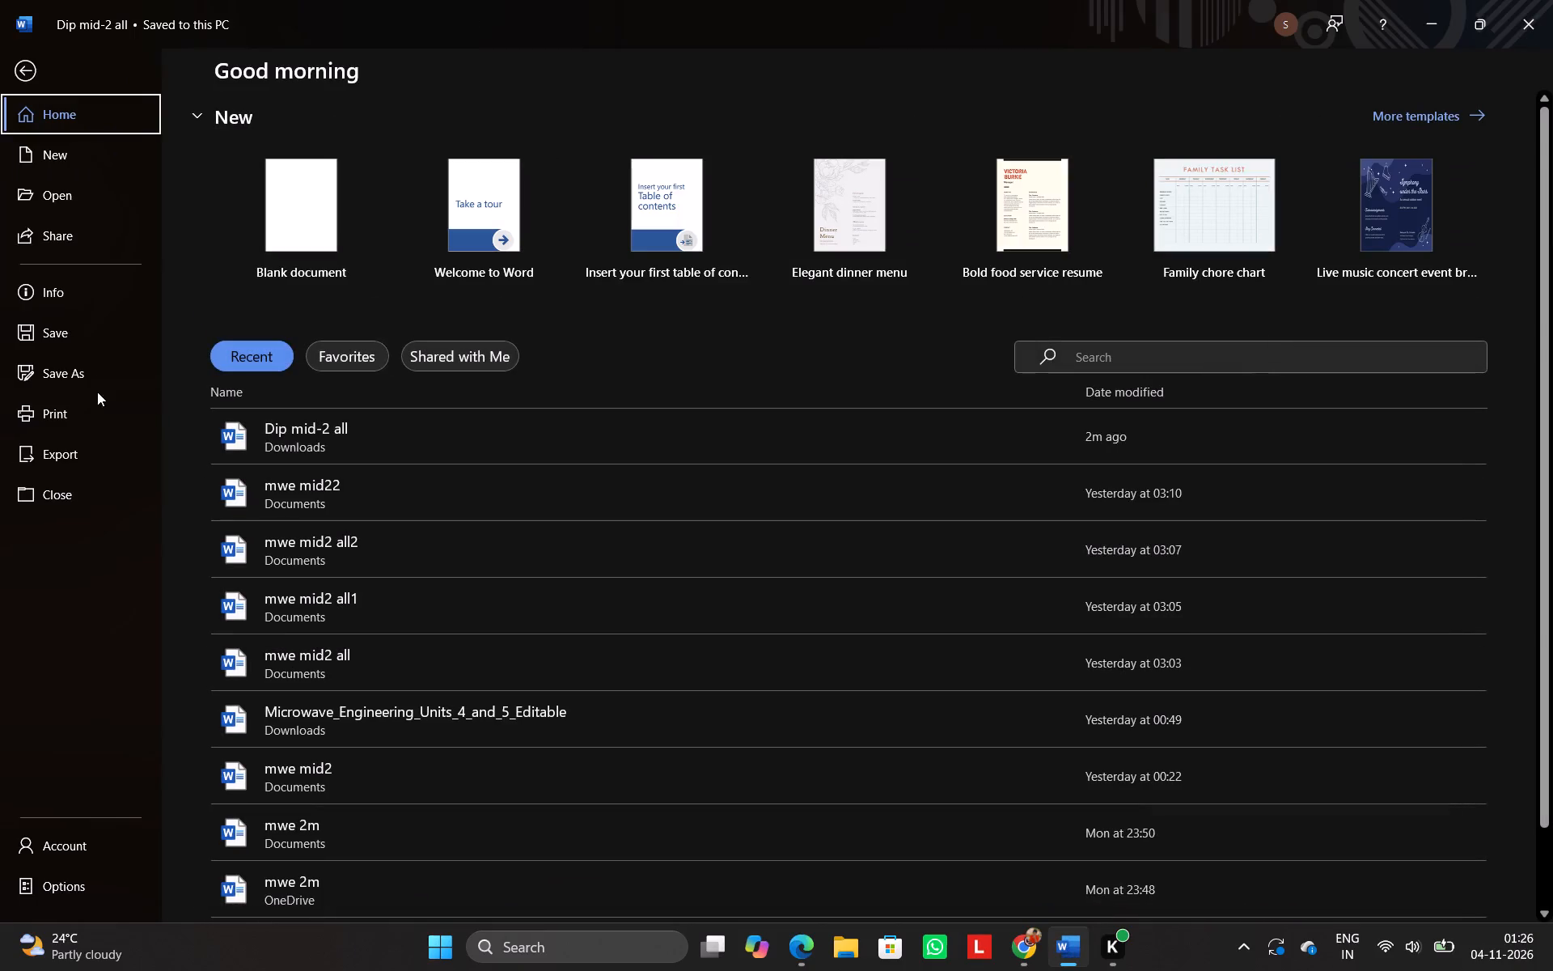
pyautogui.click(82, 384)
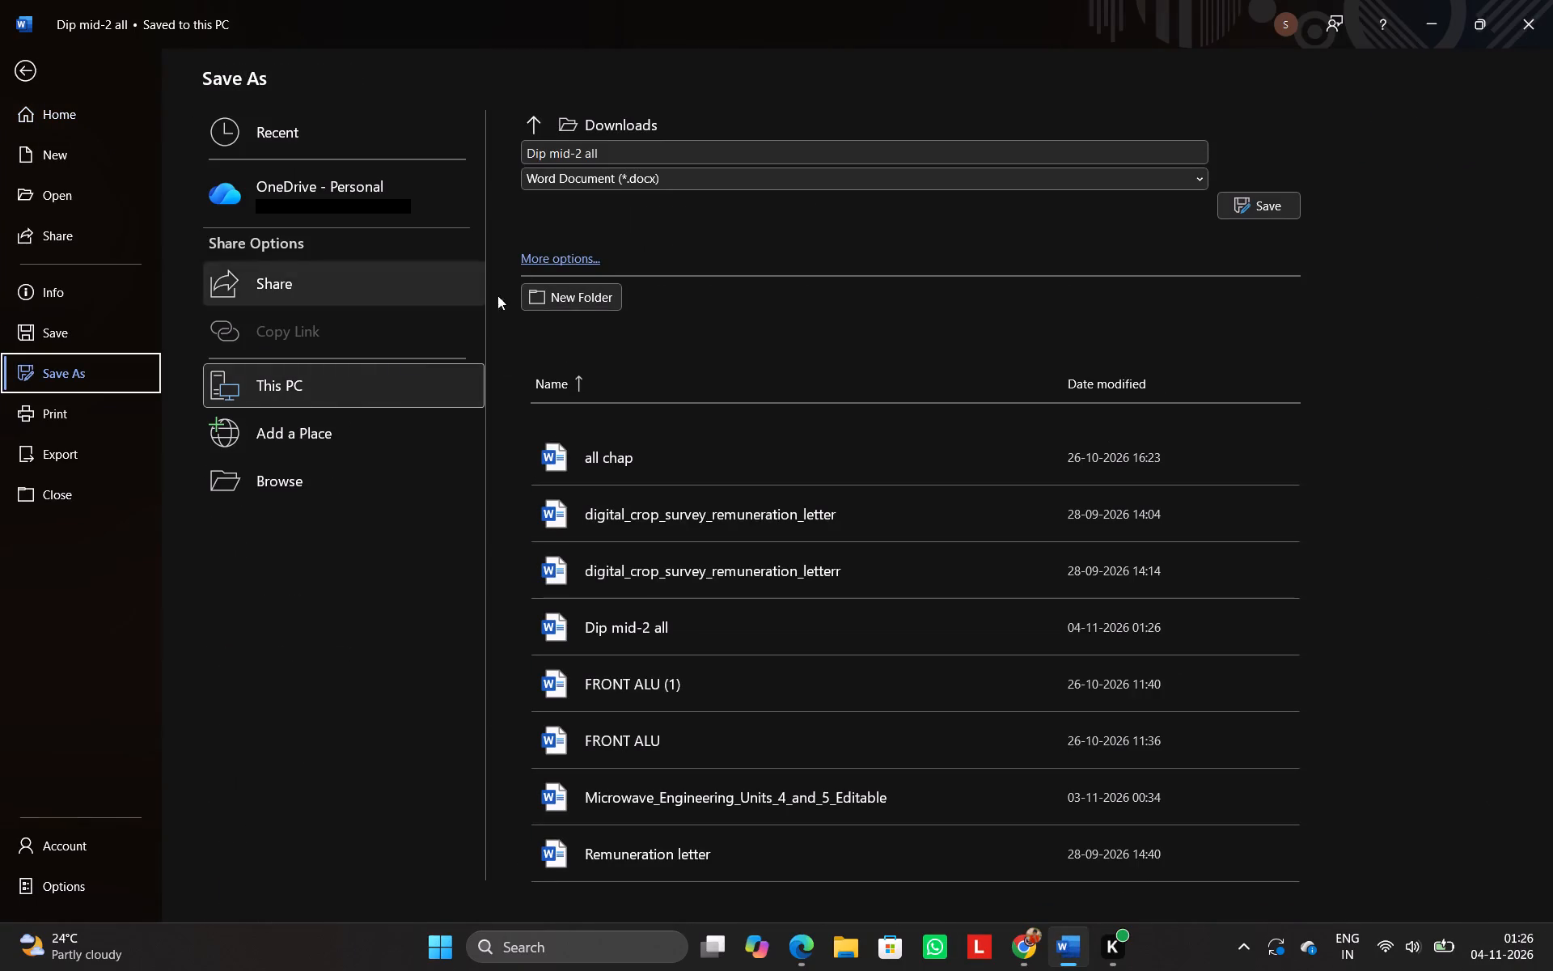
pyautogui.click(610, 149)
pyautogui.click(610, 149)
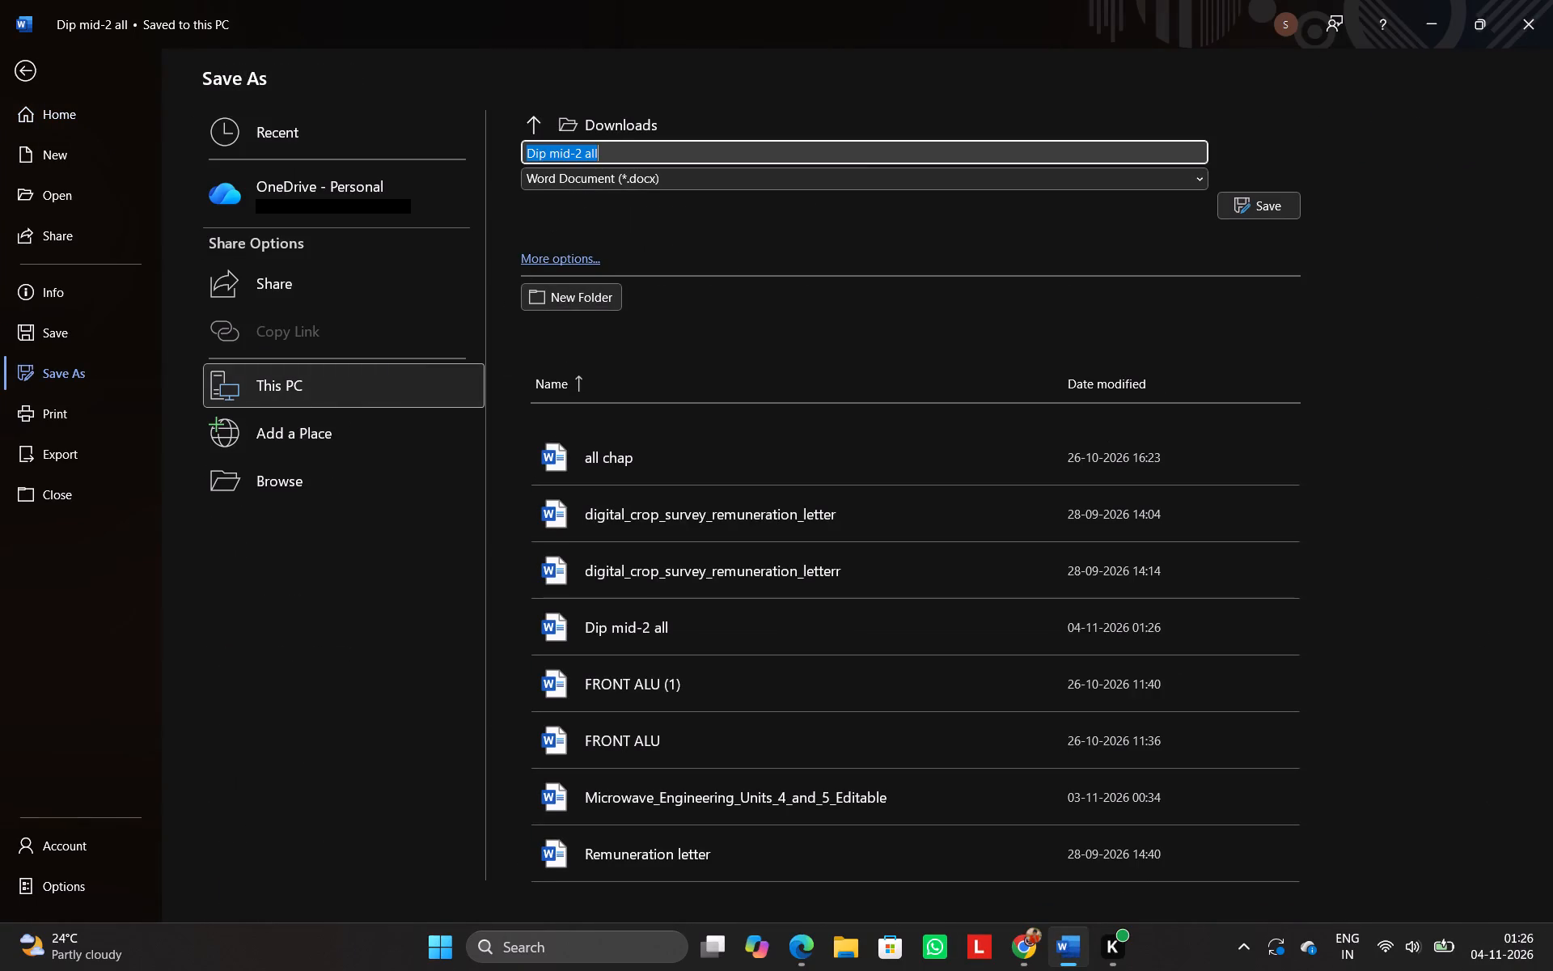
pyautogui.press('BackSpace')
pyautogui.press('BackSpace')
pyautogui.press('BackSpace')
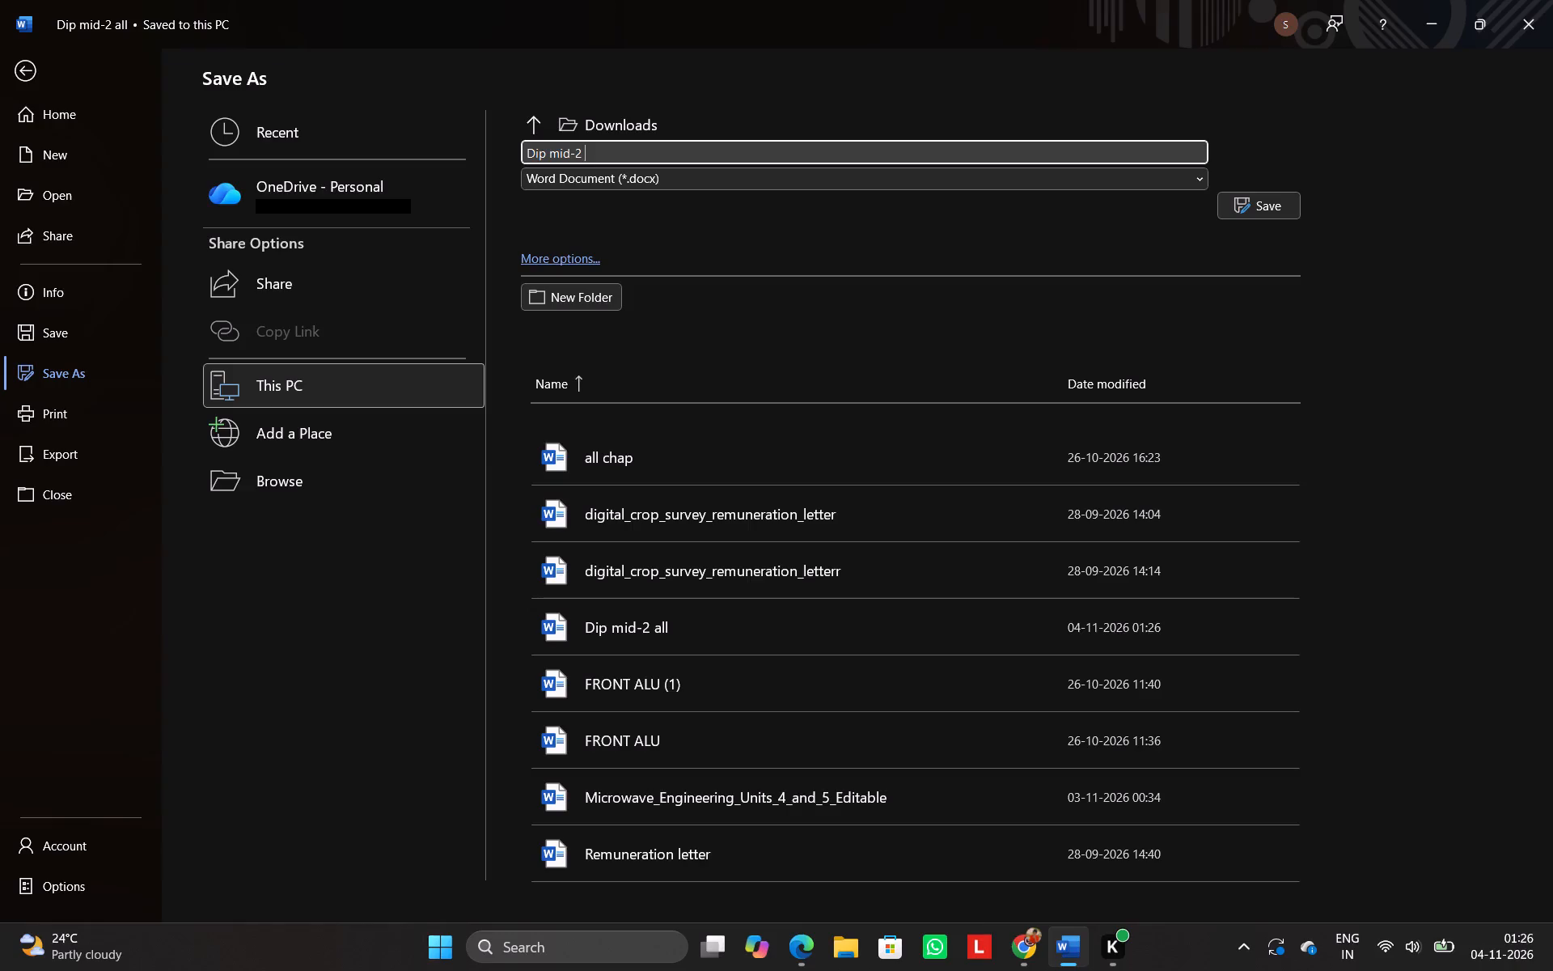
pyautogui.press('BackSpace')
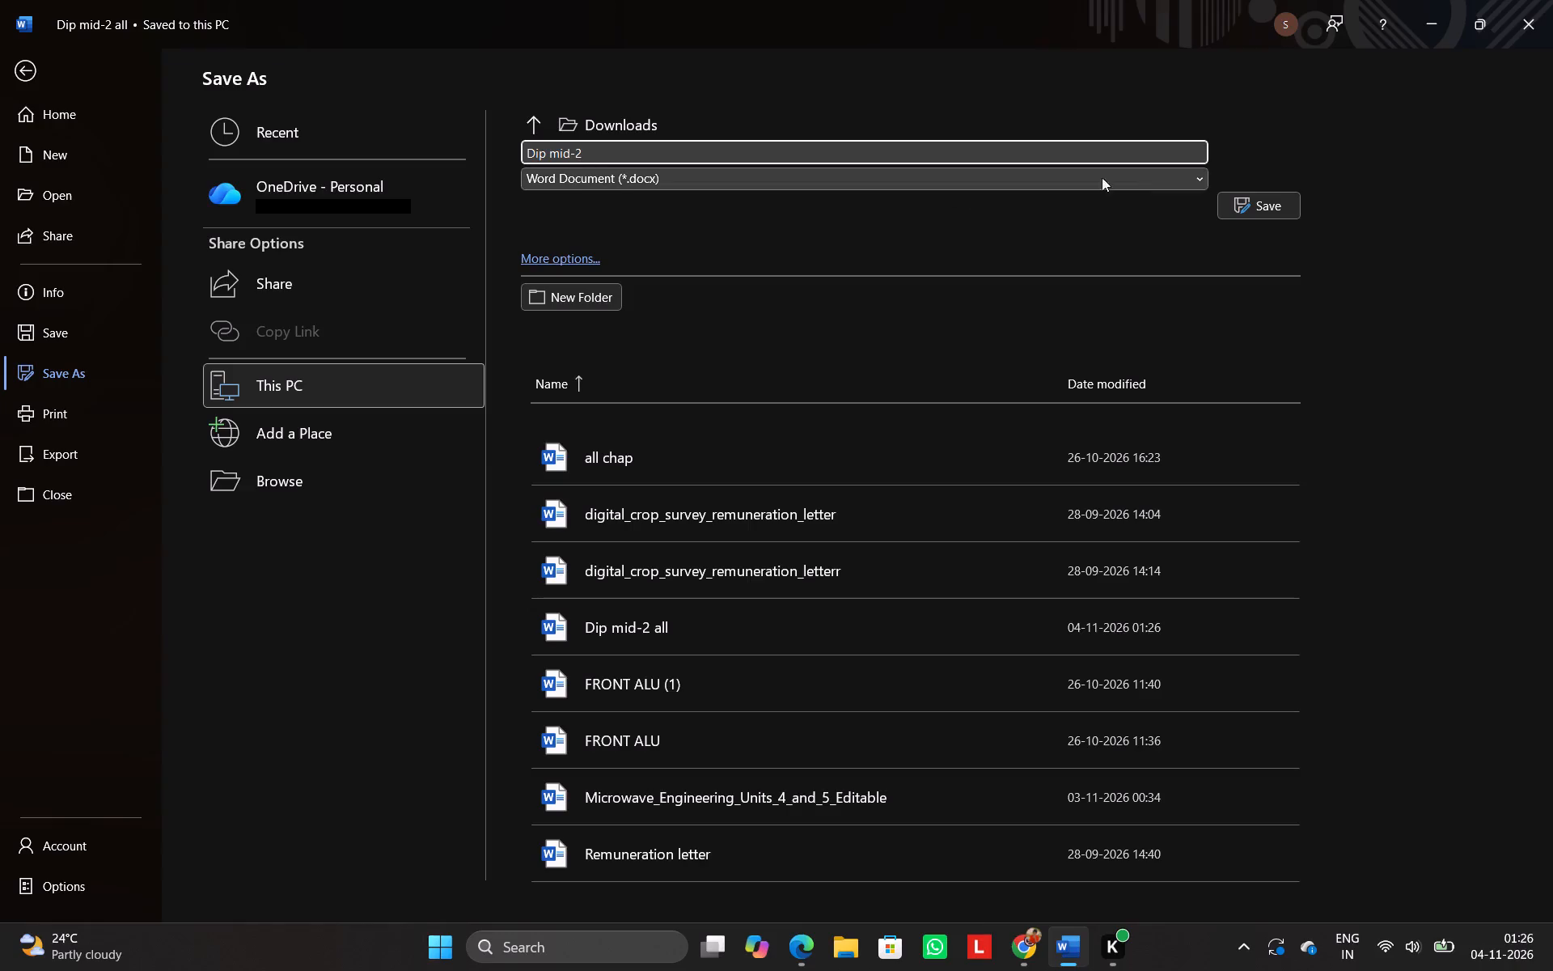
pyautogui.click(1255, 213)
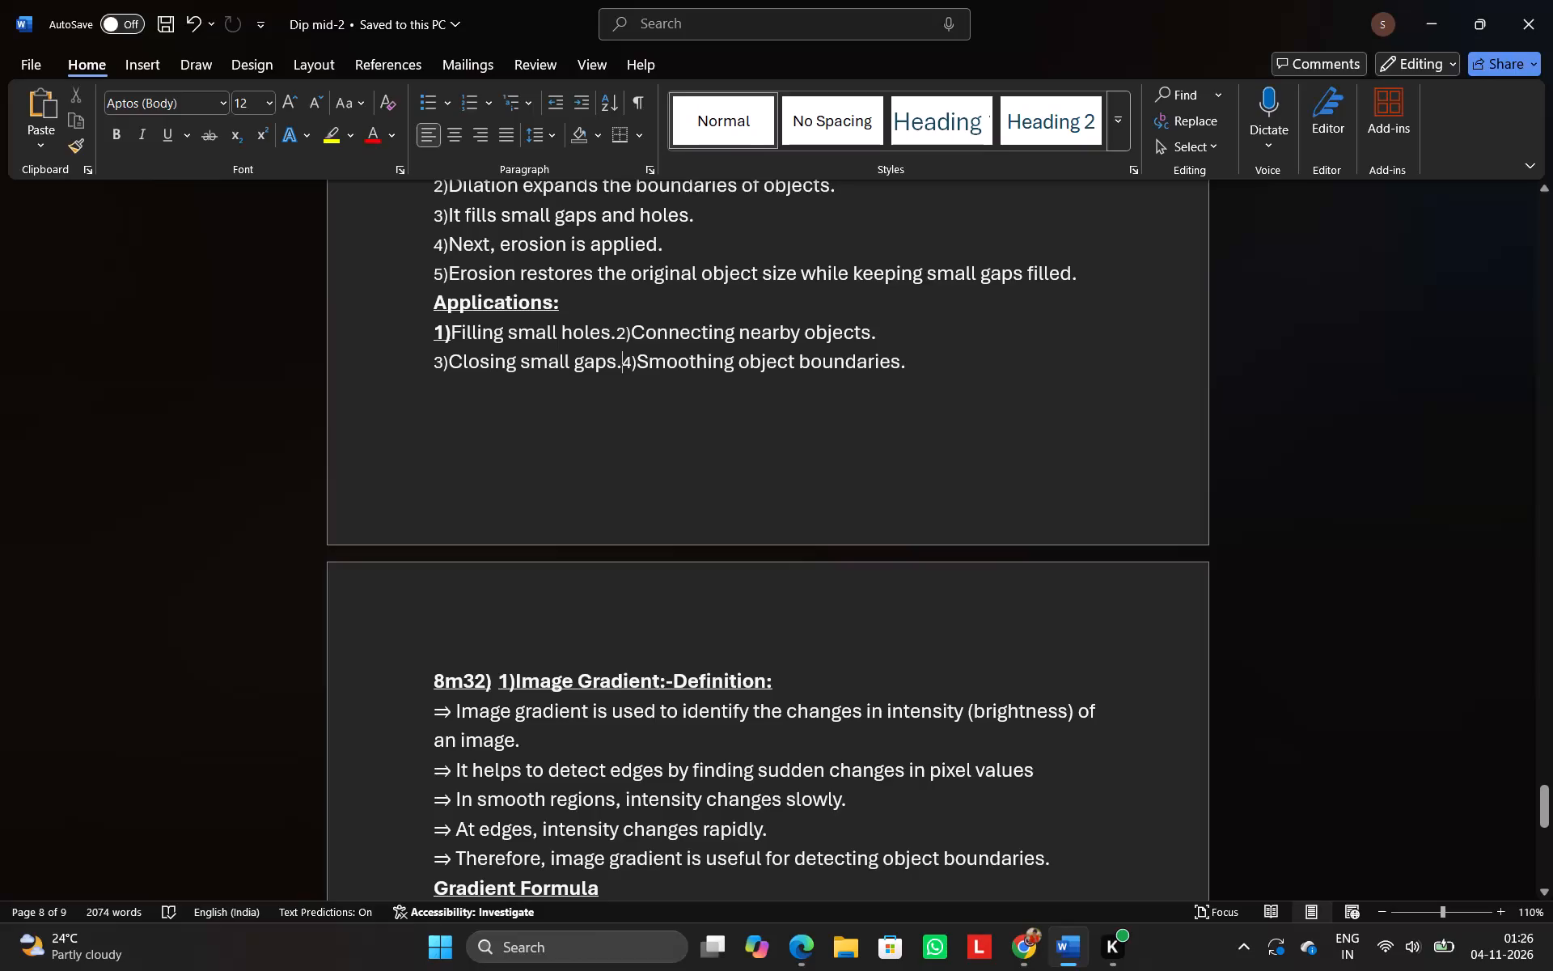
# Switch to Chrome and play "Neeti Mullai x Moral Of The Story" from the YouTube mix.
pyautogui.click(1007, 969)
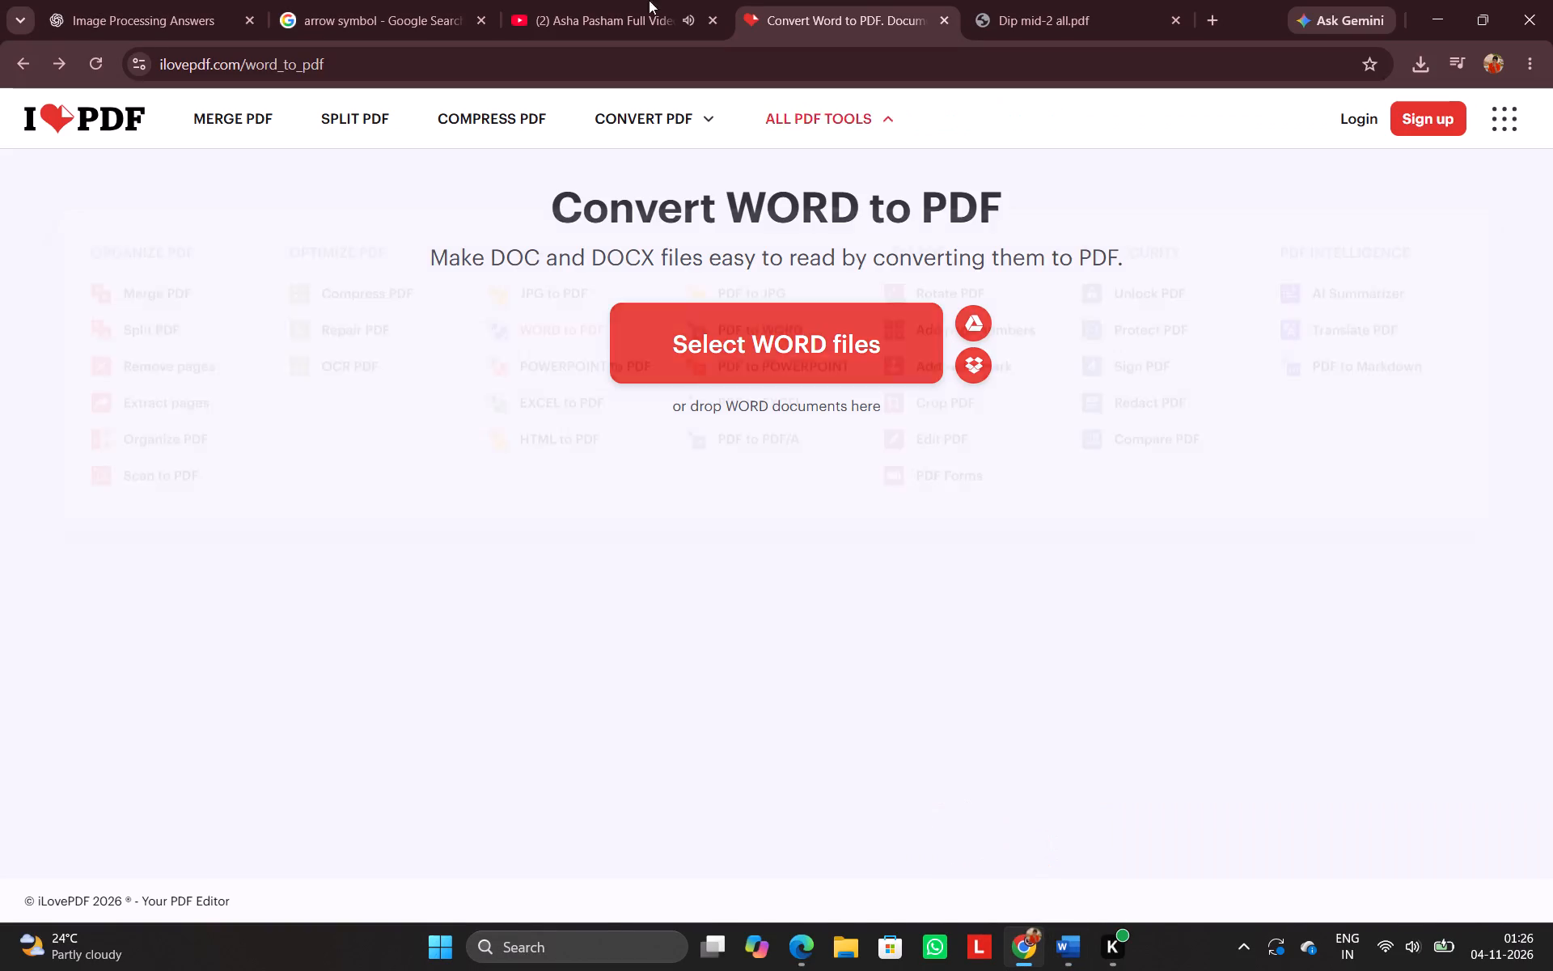
pyautogui.click(628, 0)
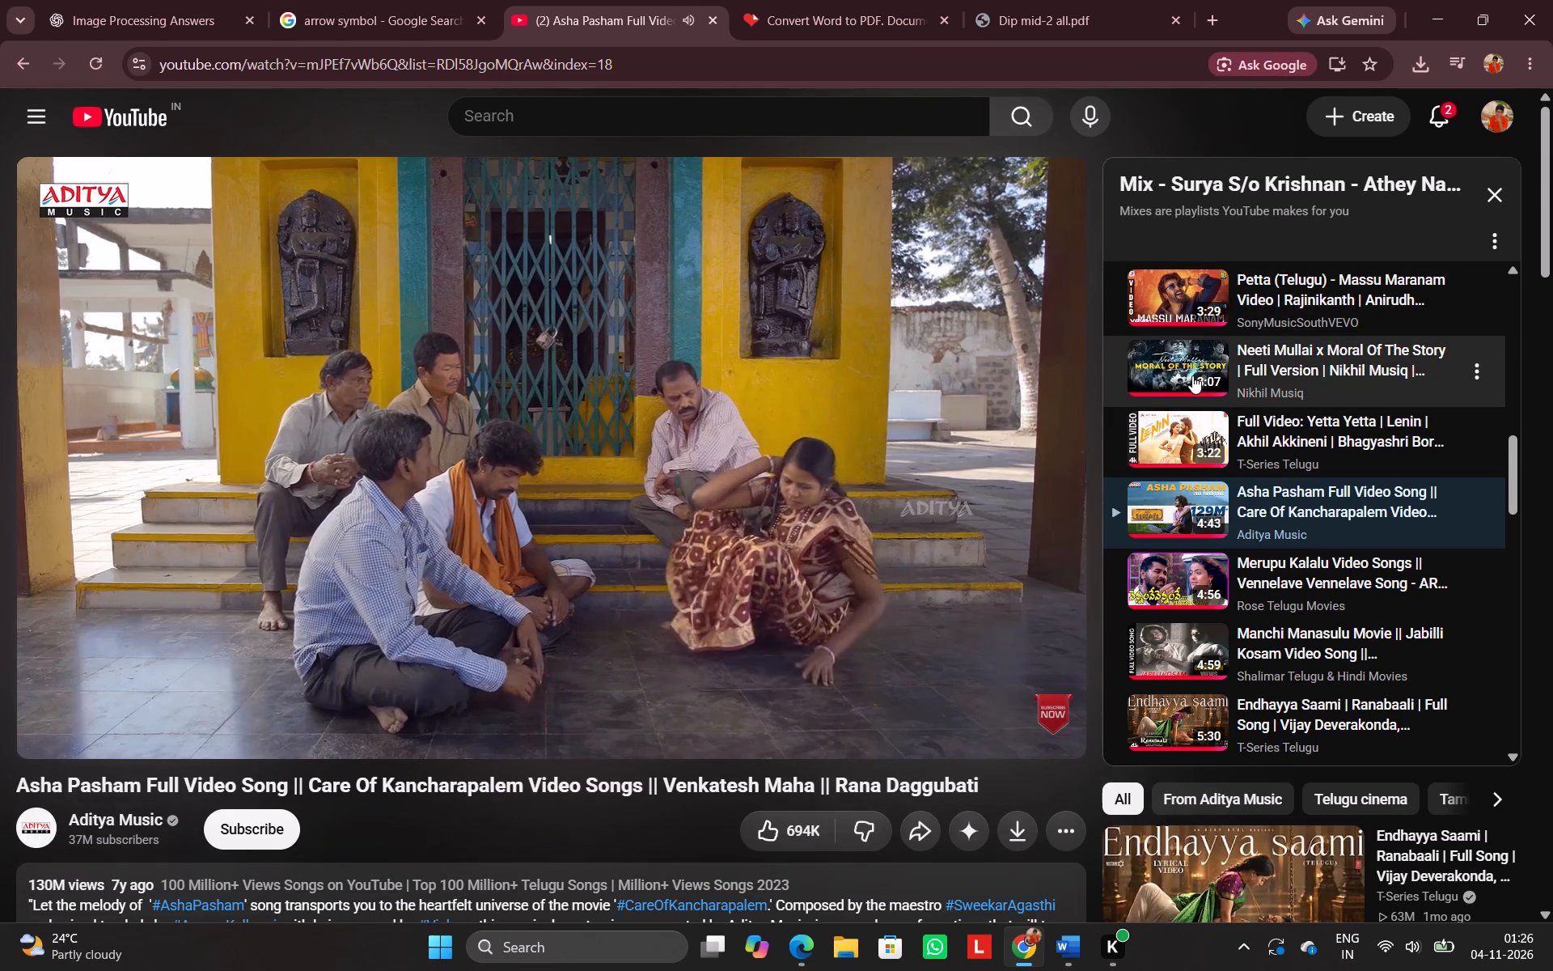
pyautogui.click(1191, 373)
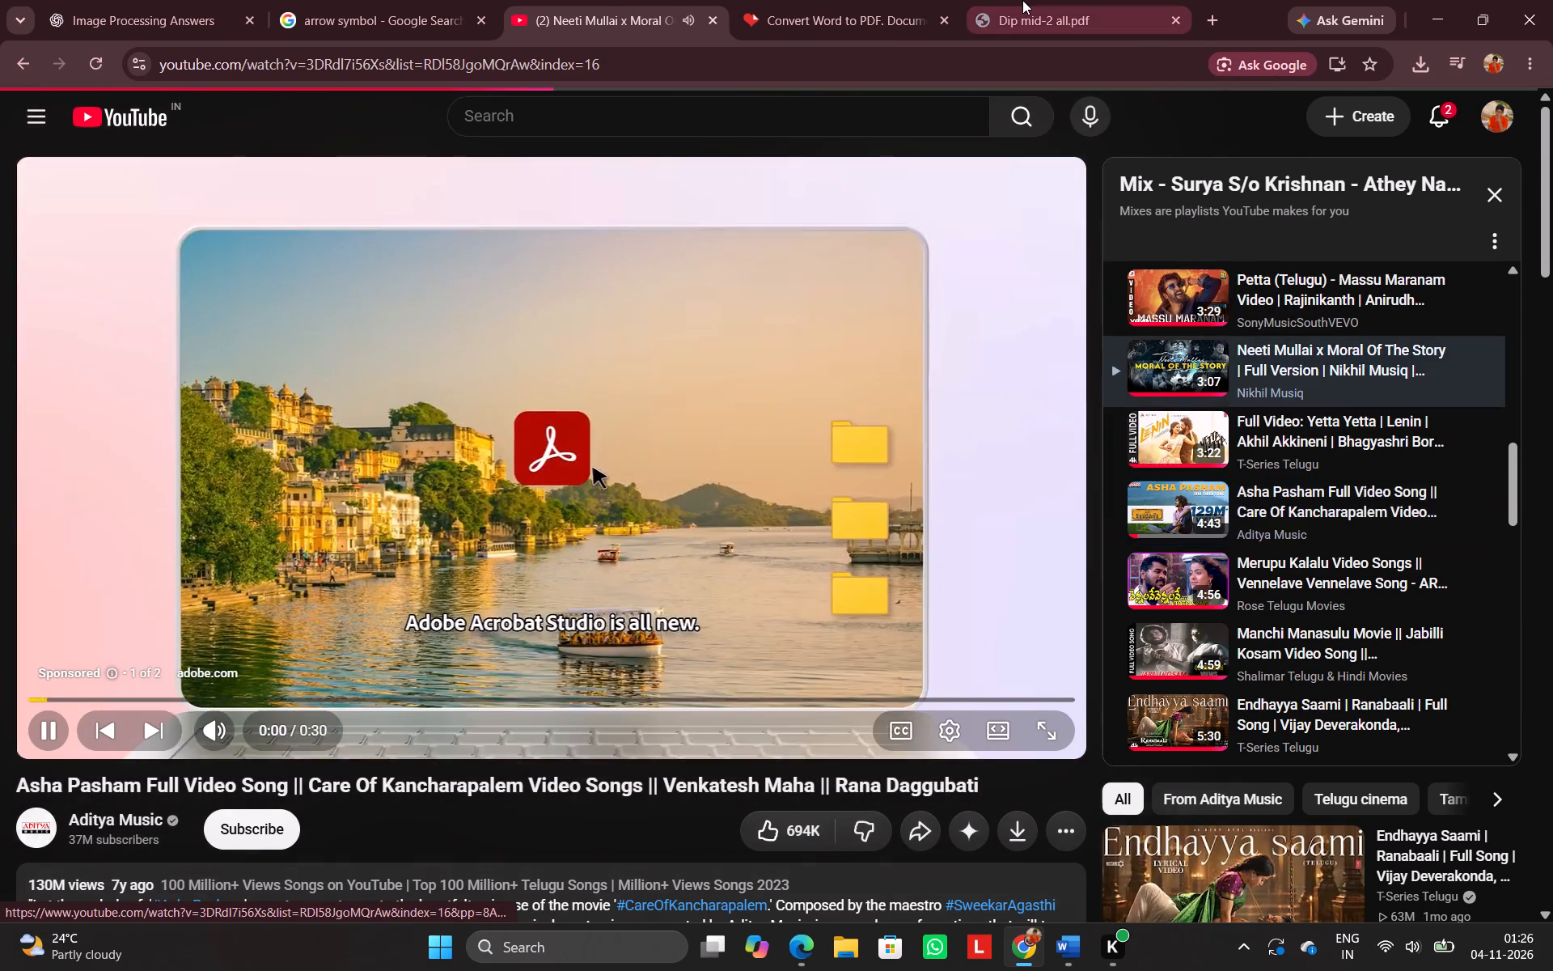
# Detach the iLovePDF Word to PDF tab and reattach it just before the YouTube tab.
pyautogui.click(1022, 0)
pyautogui.click(868, 0)
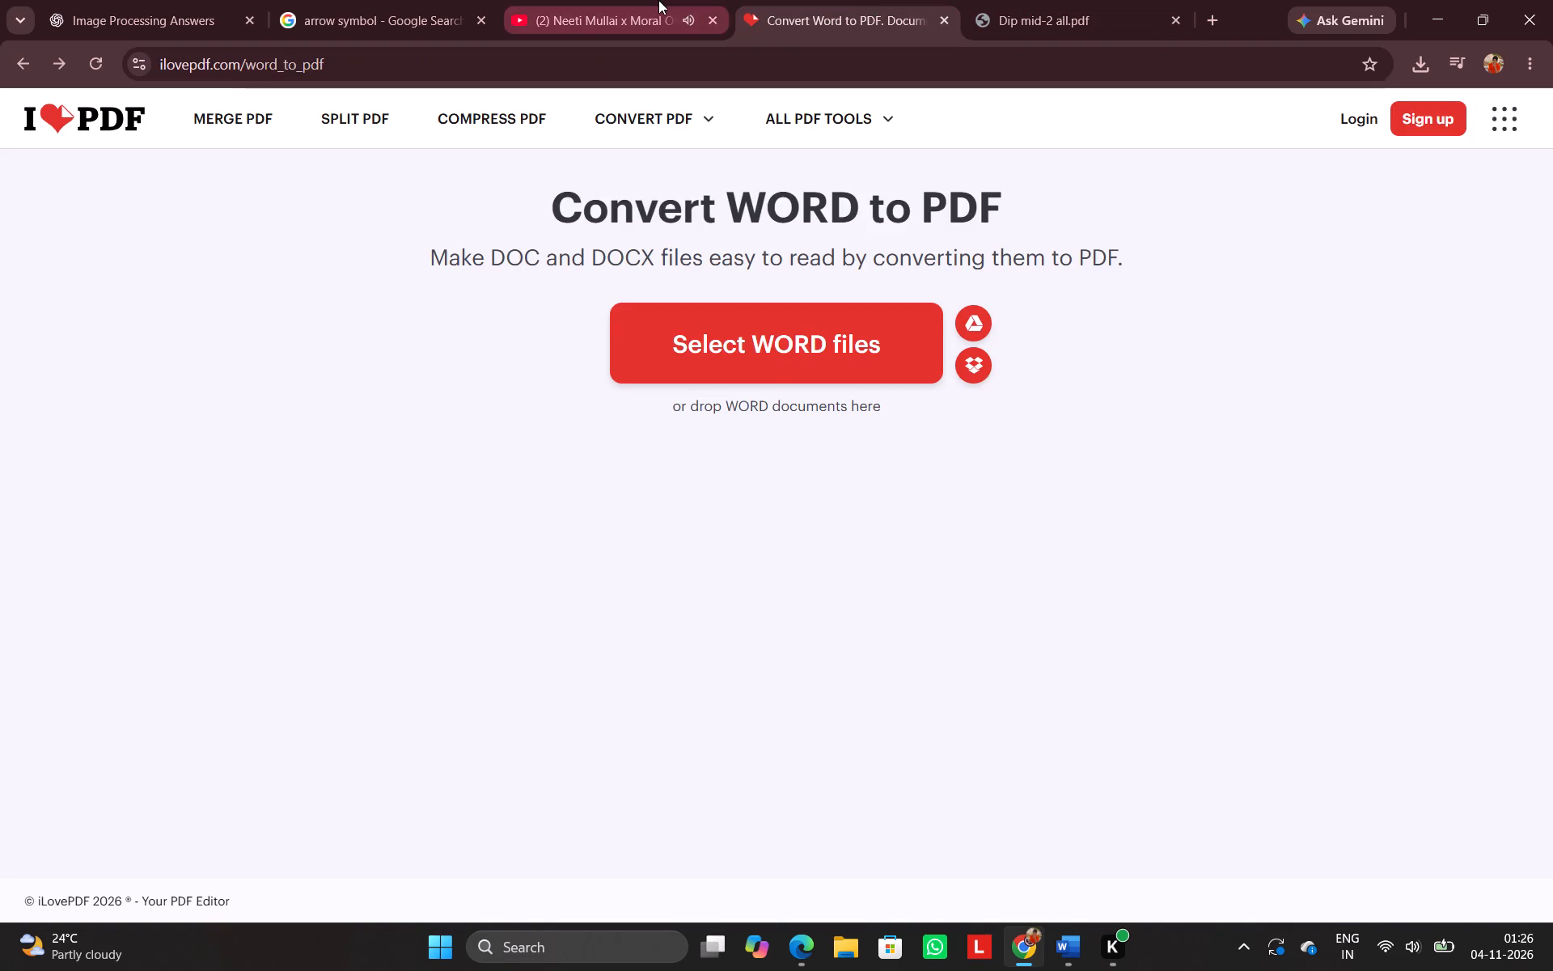
pyautogui.click(658, 0)
pyautogui.moveTo(818, 0); pyautogui.dragTo(762, 382)
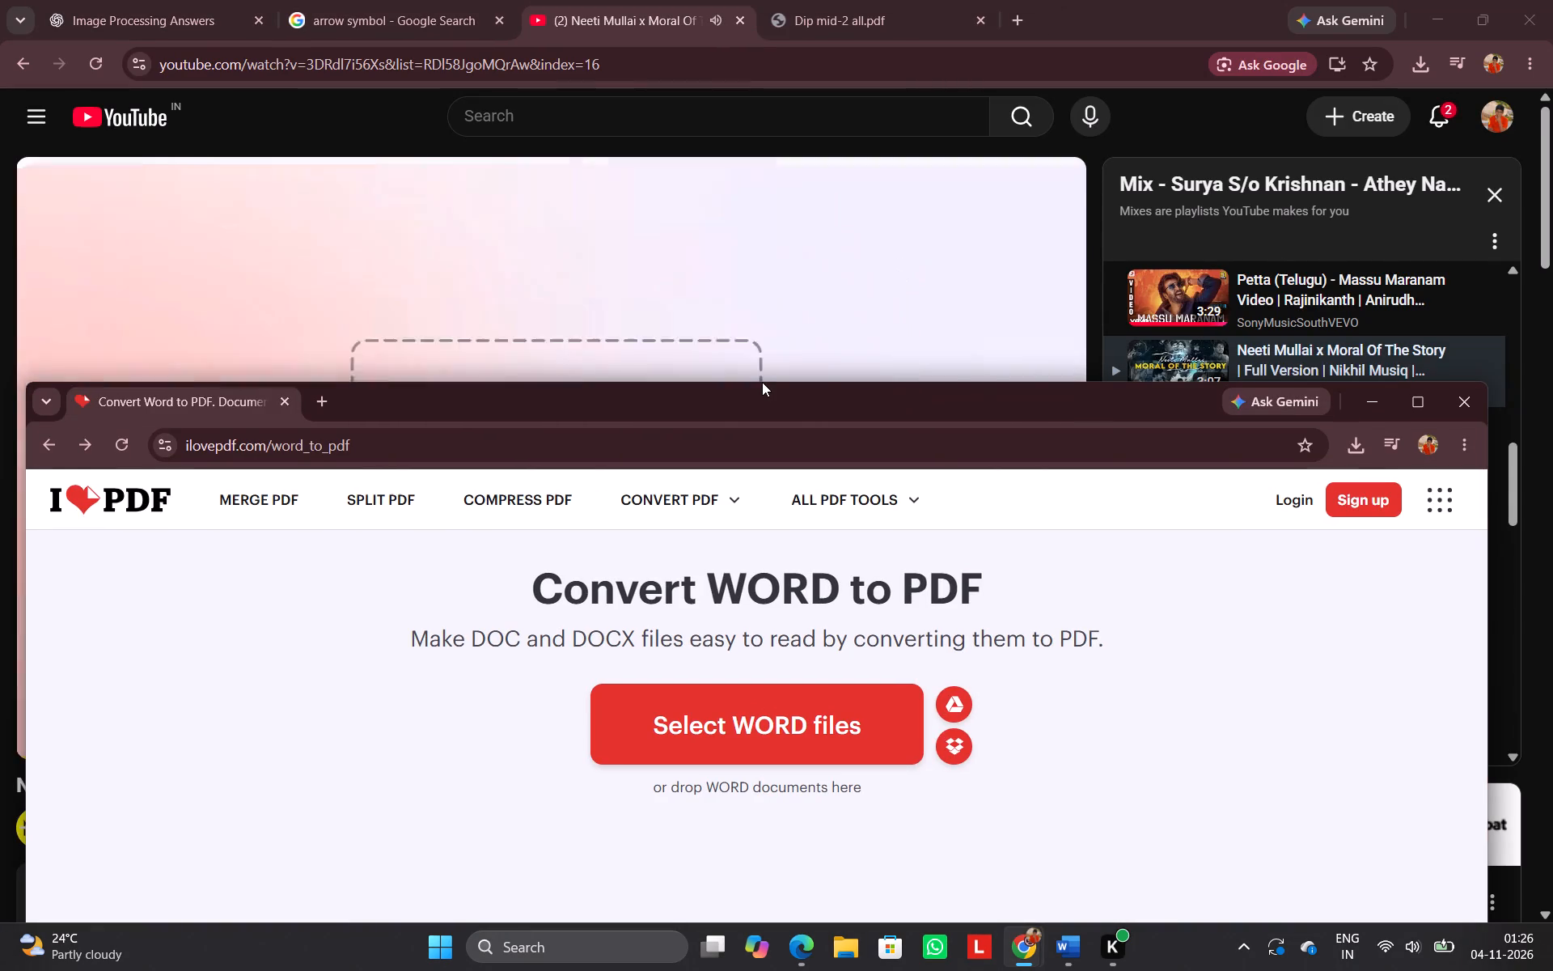
pyautogui.moveTo(761, 388); pyautogui.dragTo(788, 0)
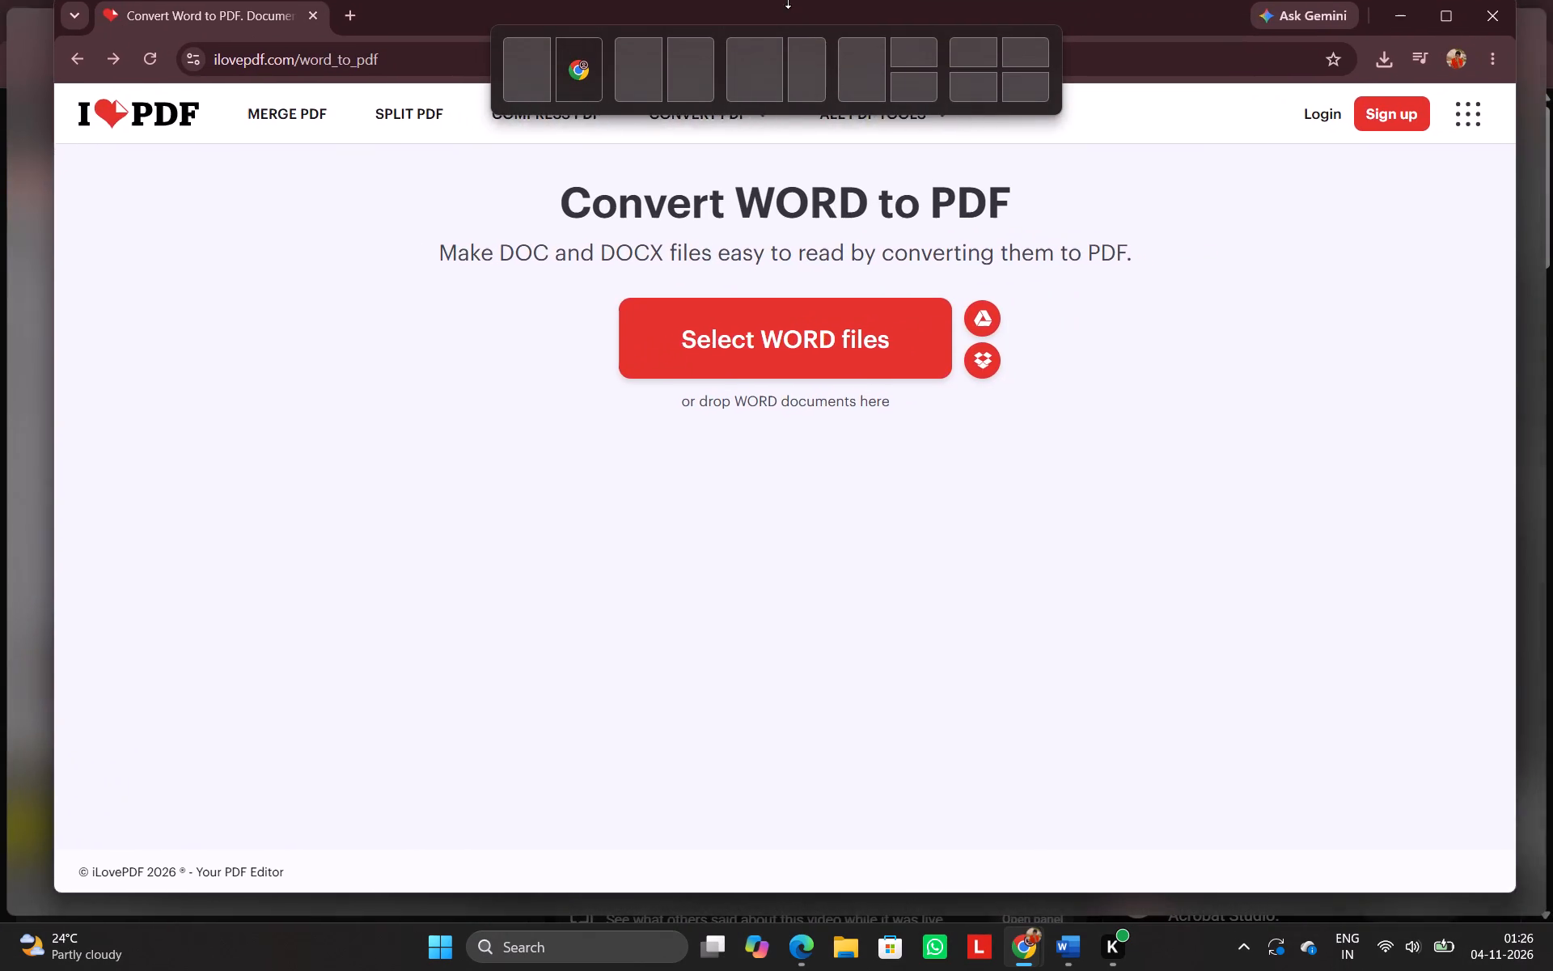
pyautogui.moveTo(788, 0); pyautogui.dragTo(559, 87)
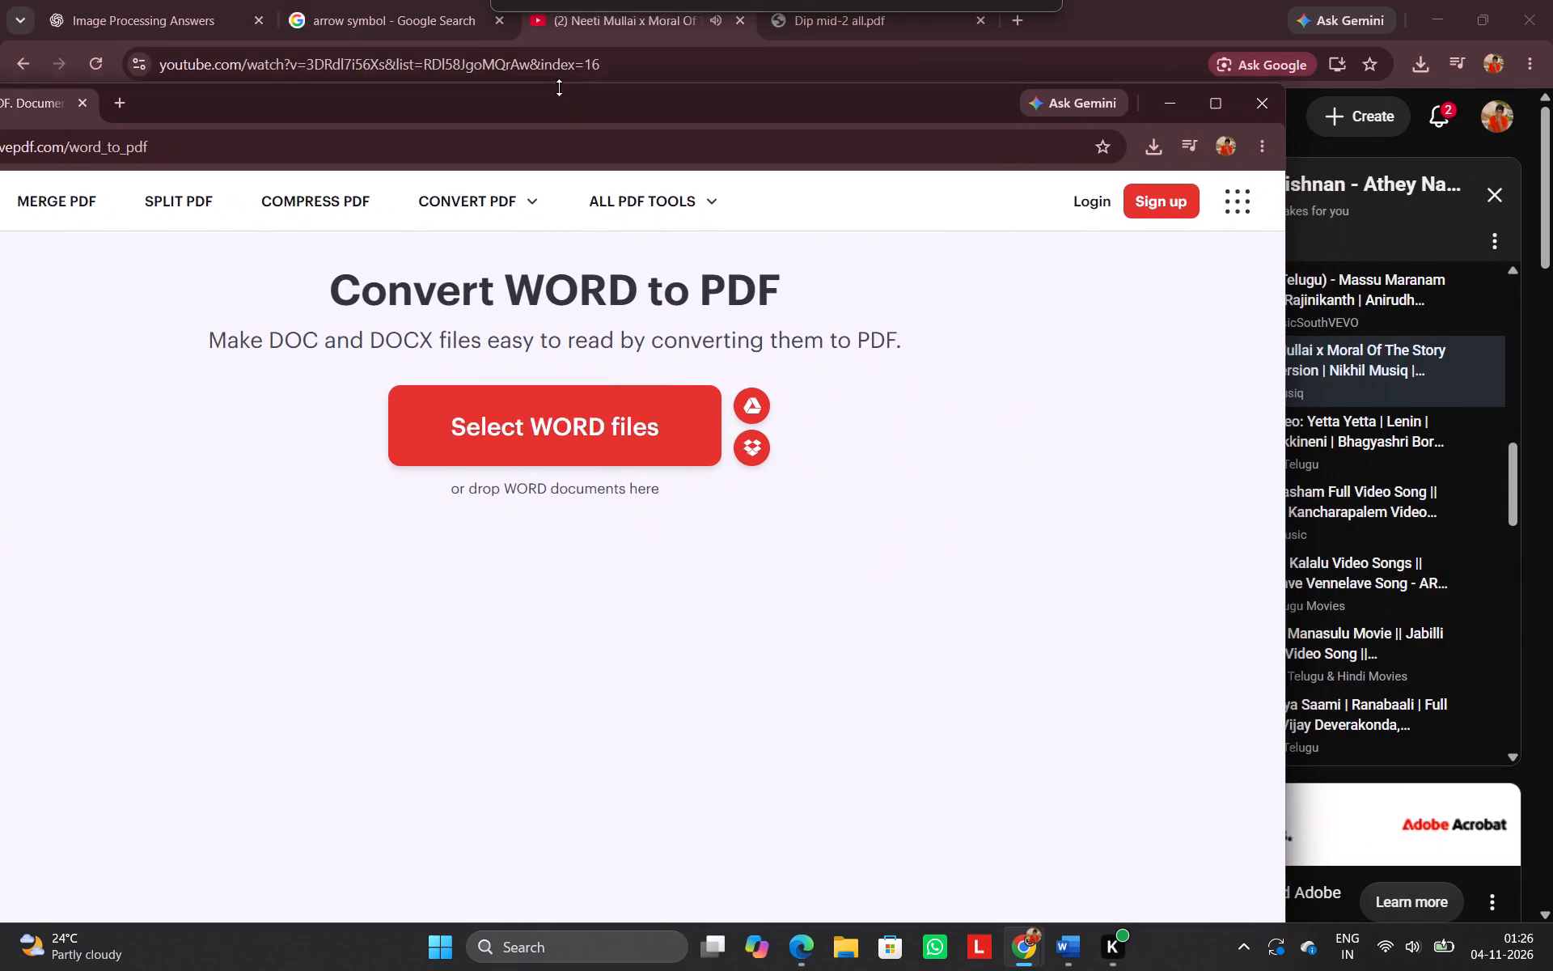
pyautogui.moveTo(559, 87); pyautogui.dragTo(717, 128)
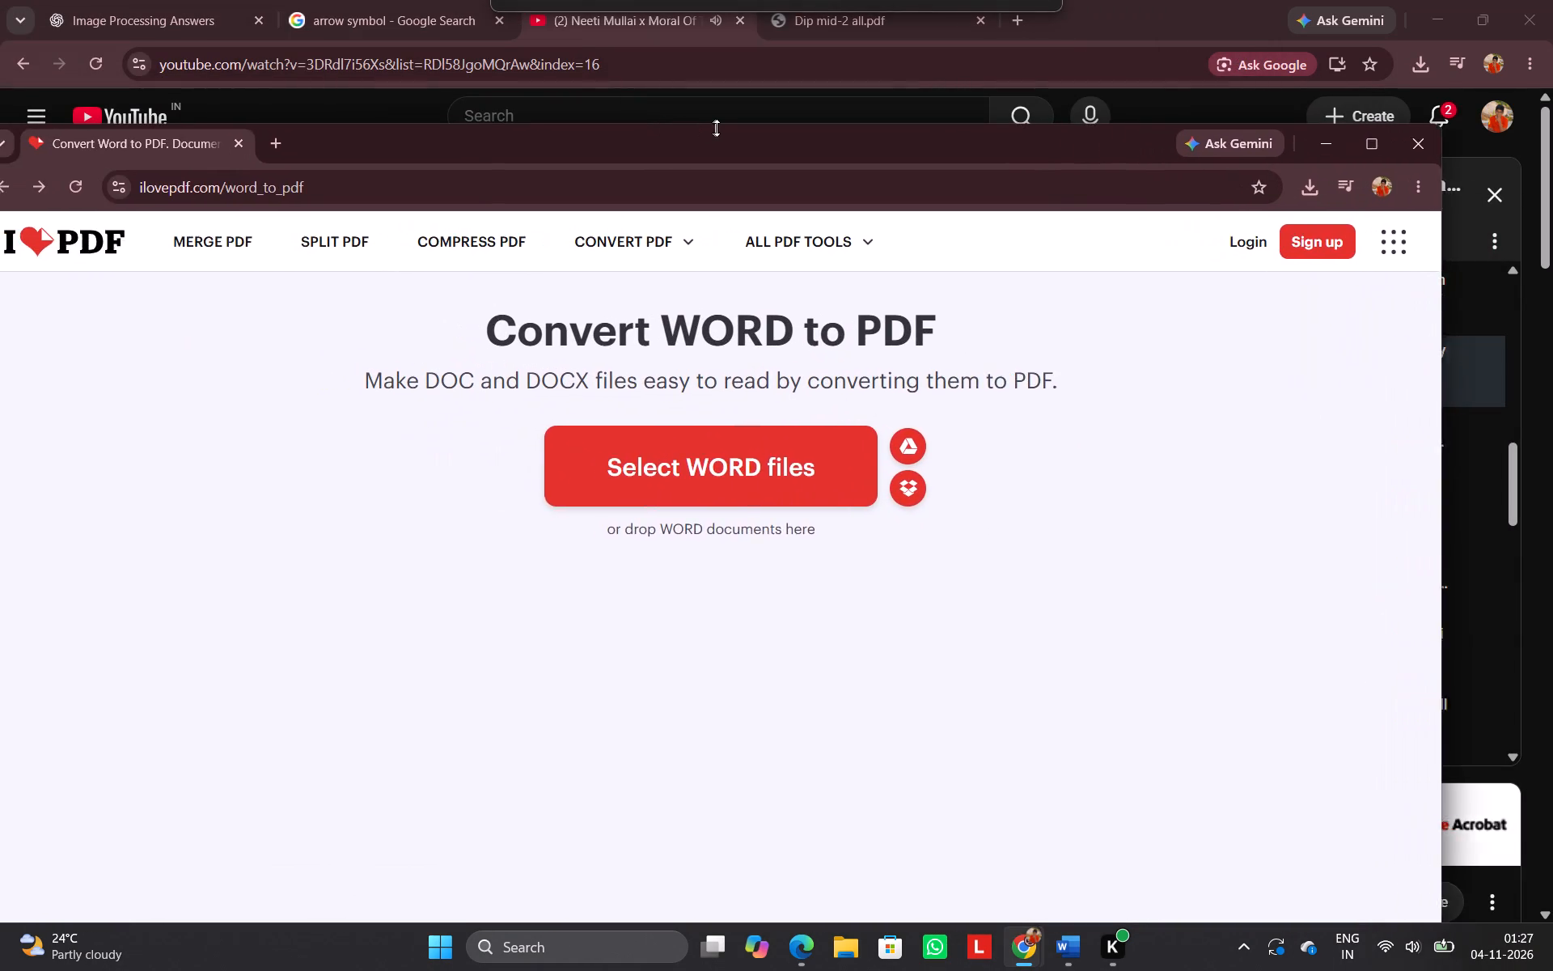
pyautogui.moveTo(717, 128); pyautogui.dragTo(891, 133)
pyautogui.moveTo(389, 146); pyautogui.dragTo(730, 9)
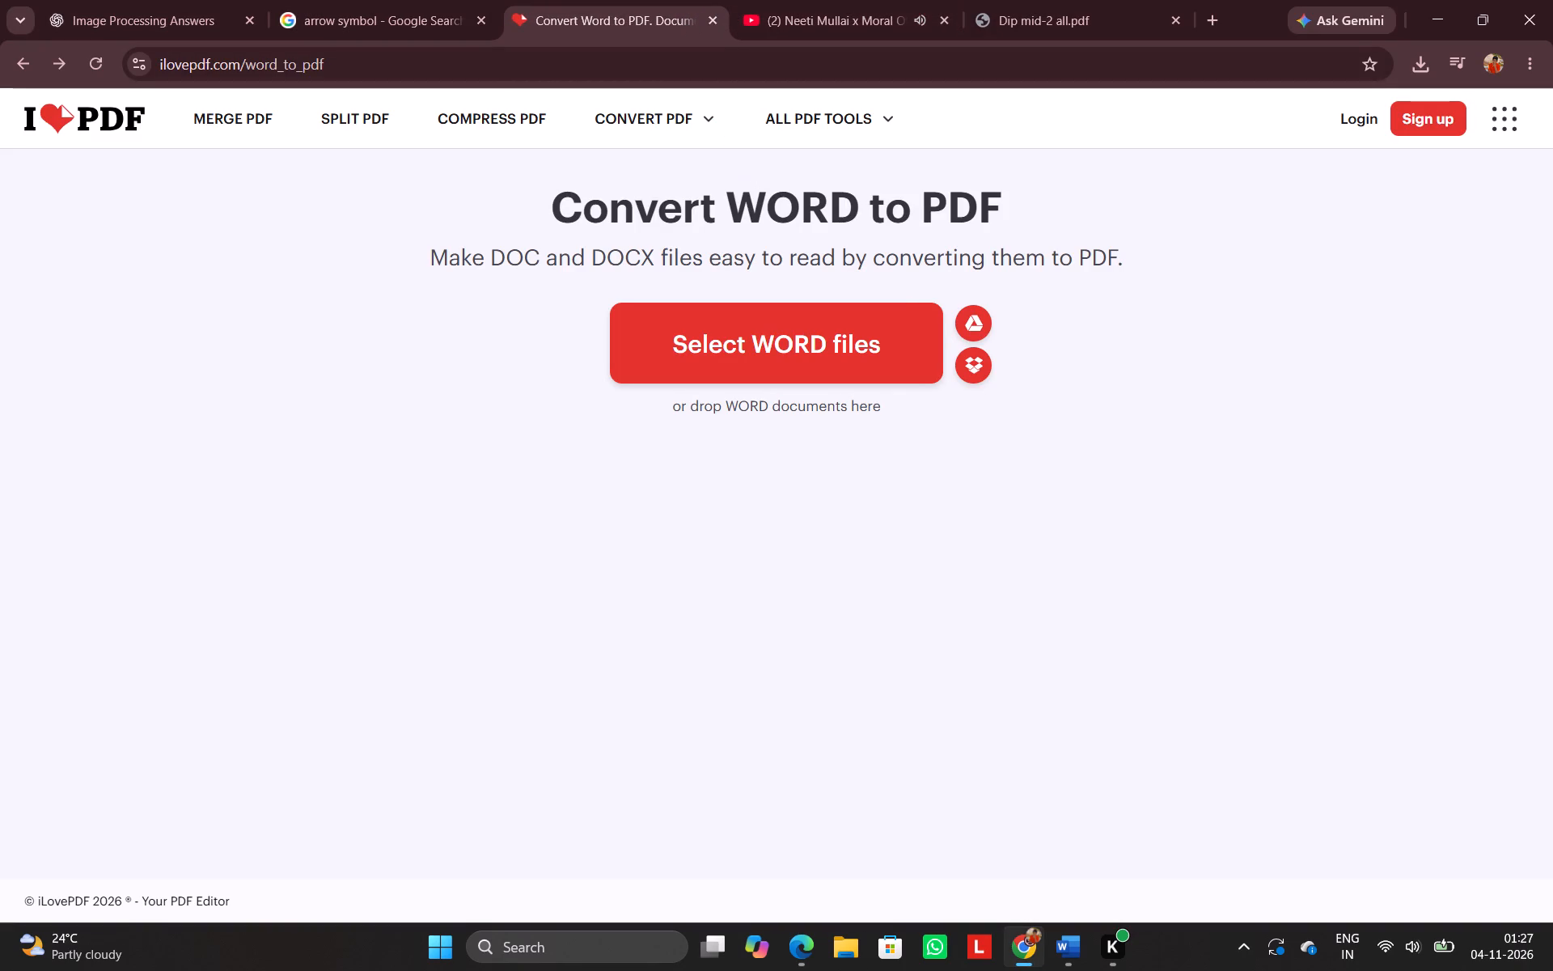
pyautogui.scroll(2, 764, 280)
pyautogui.click(380, 0)
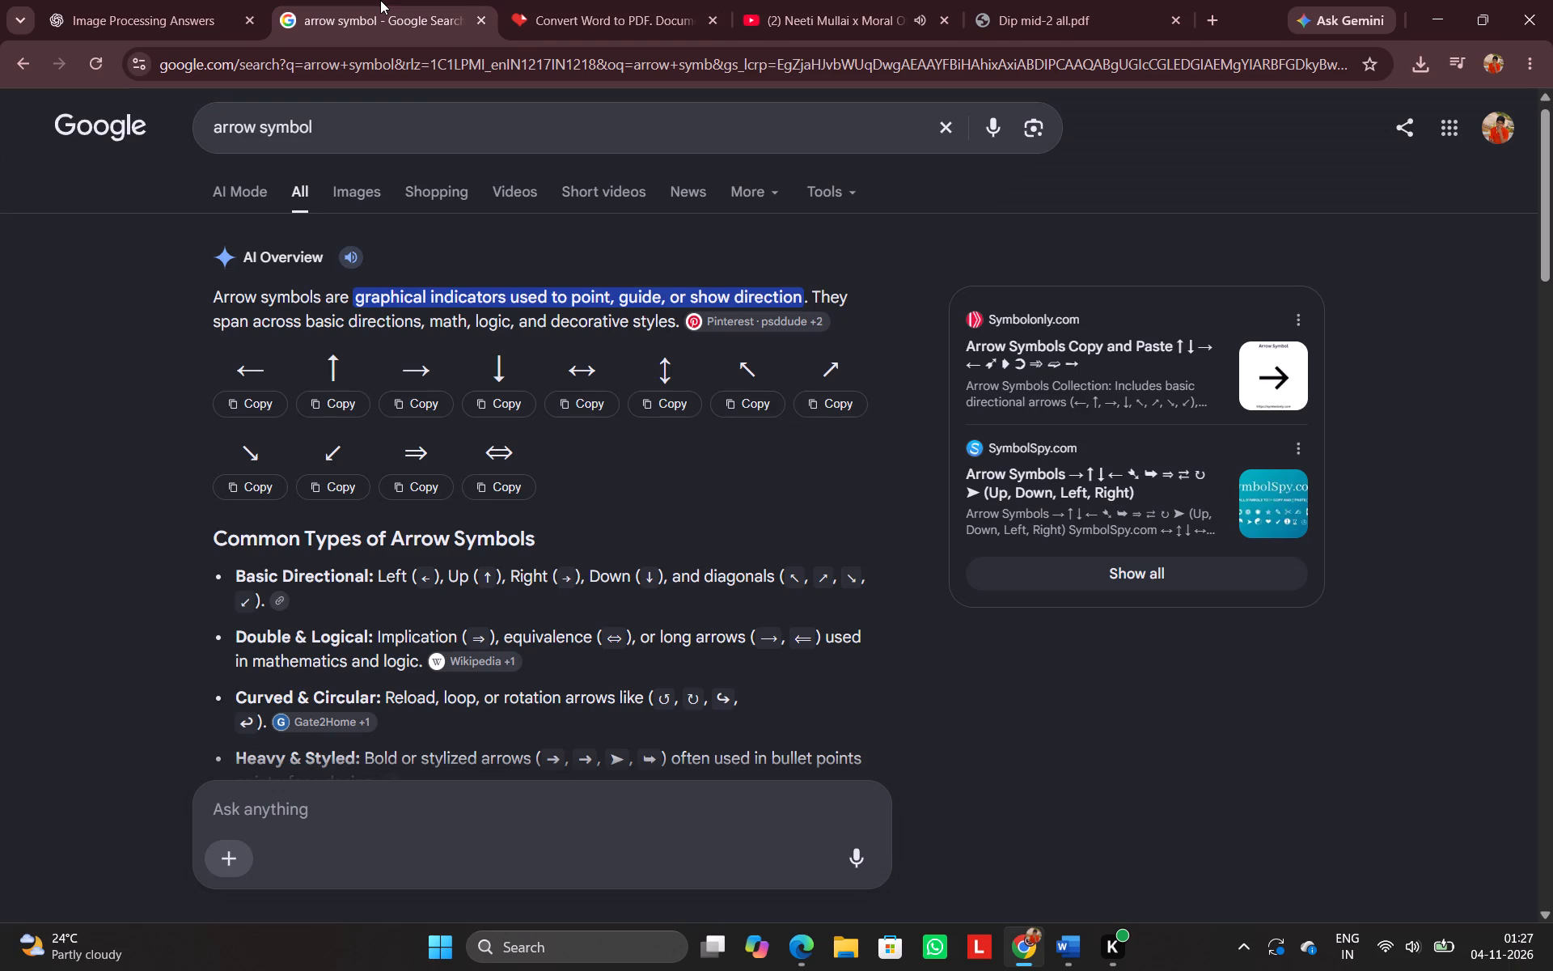
# Choose the "Dip mid-2" Word document from Downloads as the file for iLovePDF's Word to PDF converter.
pyautogui.click(569, 0)
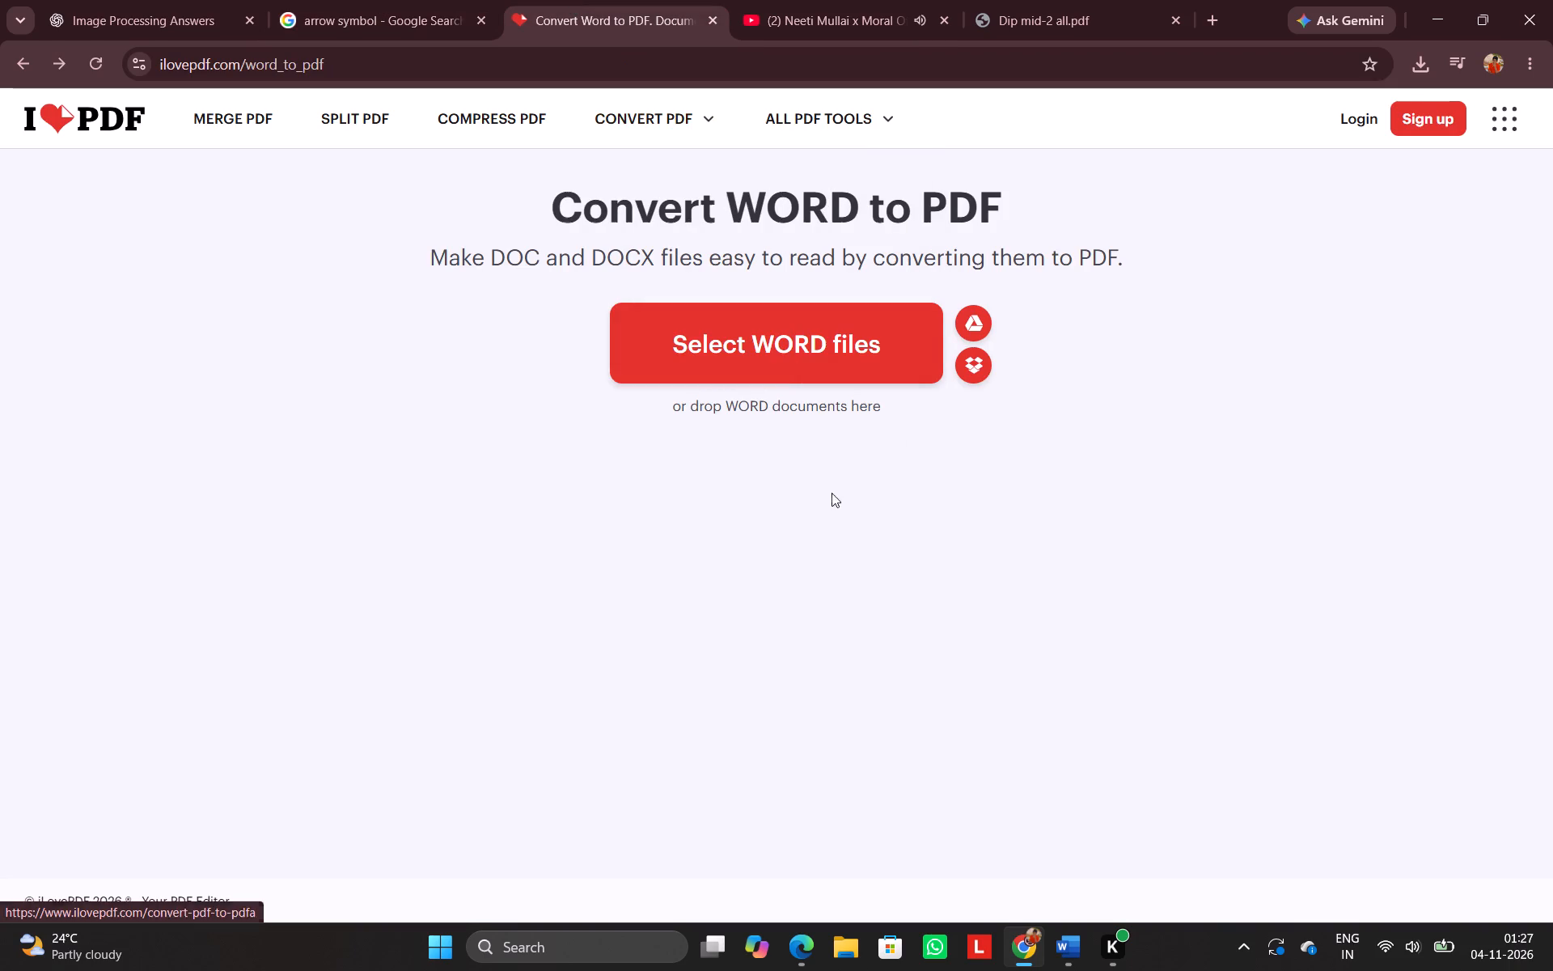
pyautogui.click(798, 354)
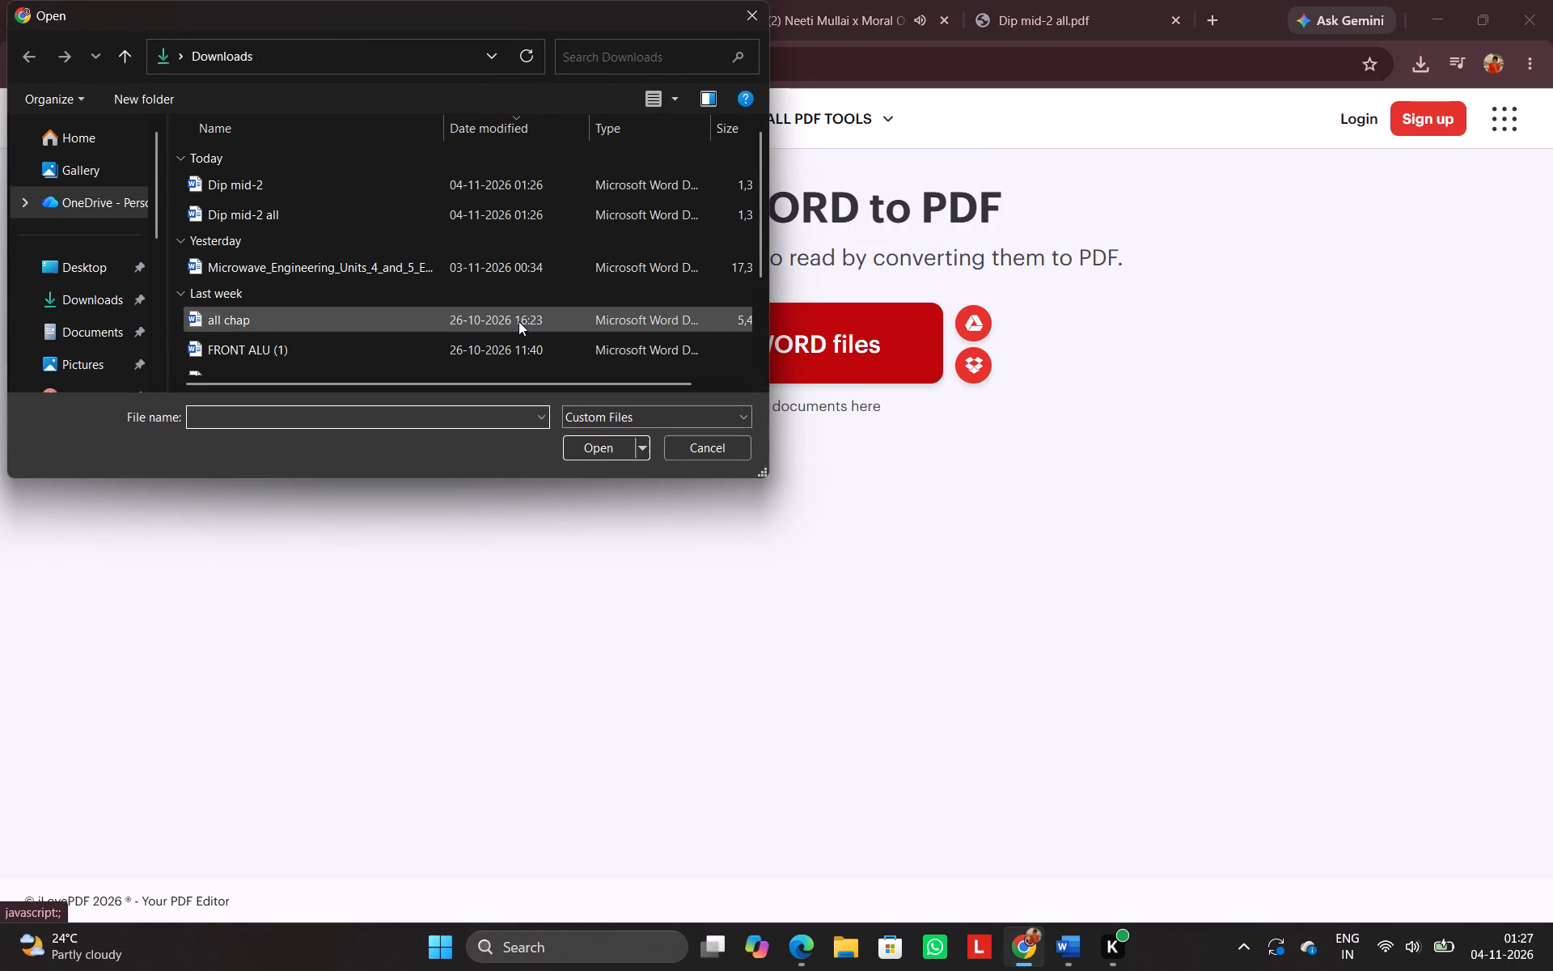
pyautogui.click(327, 193)
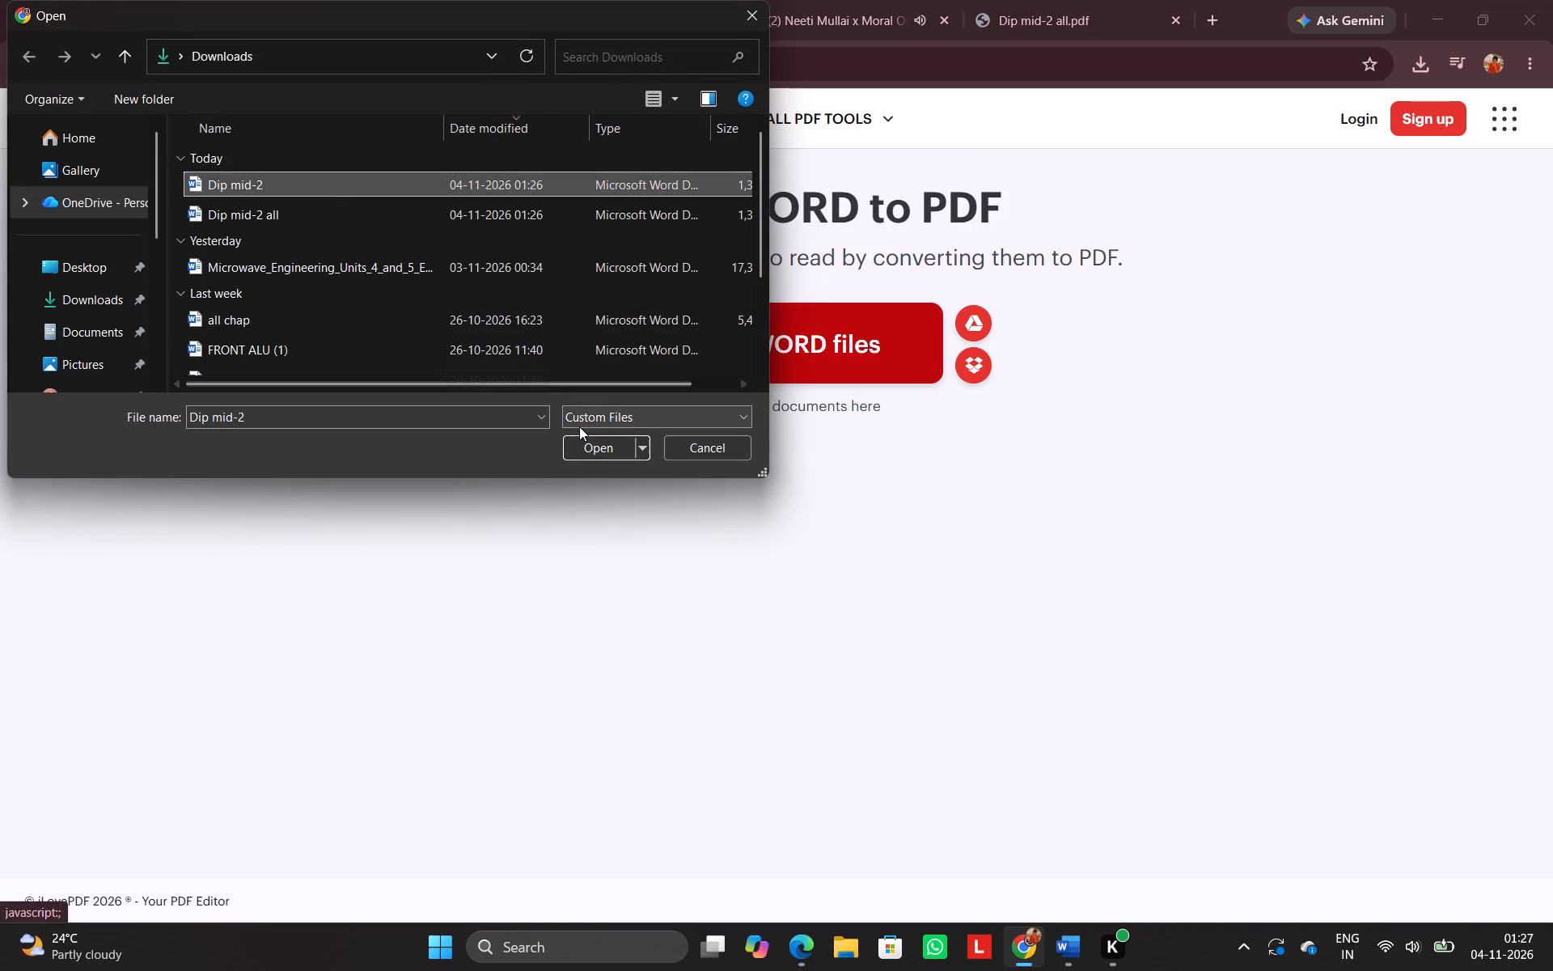
pyautogui.moveTo(579, 426); pyautogui.dragTo(590, 437)
pyautogui.moveTo(524, 430); pyautogui.dragTo(618, 460)
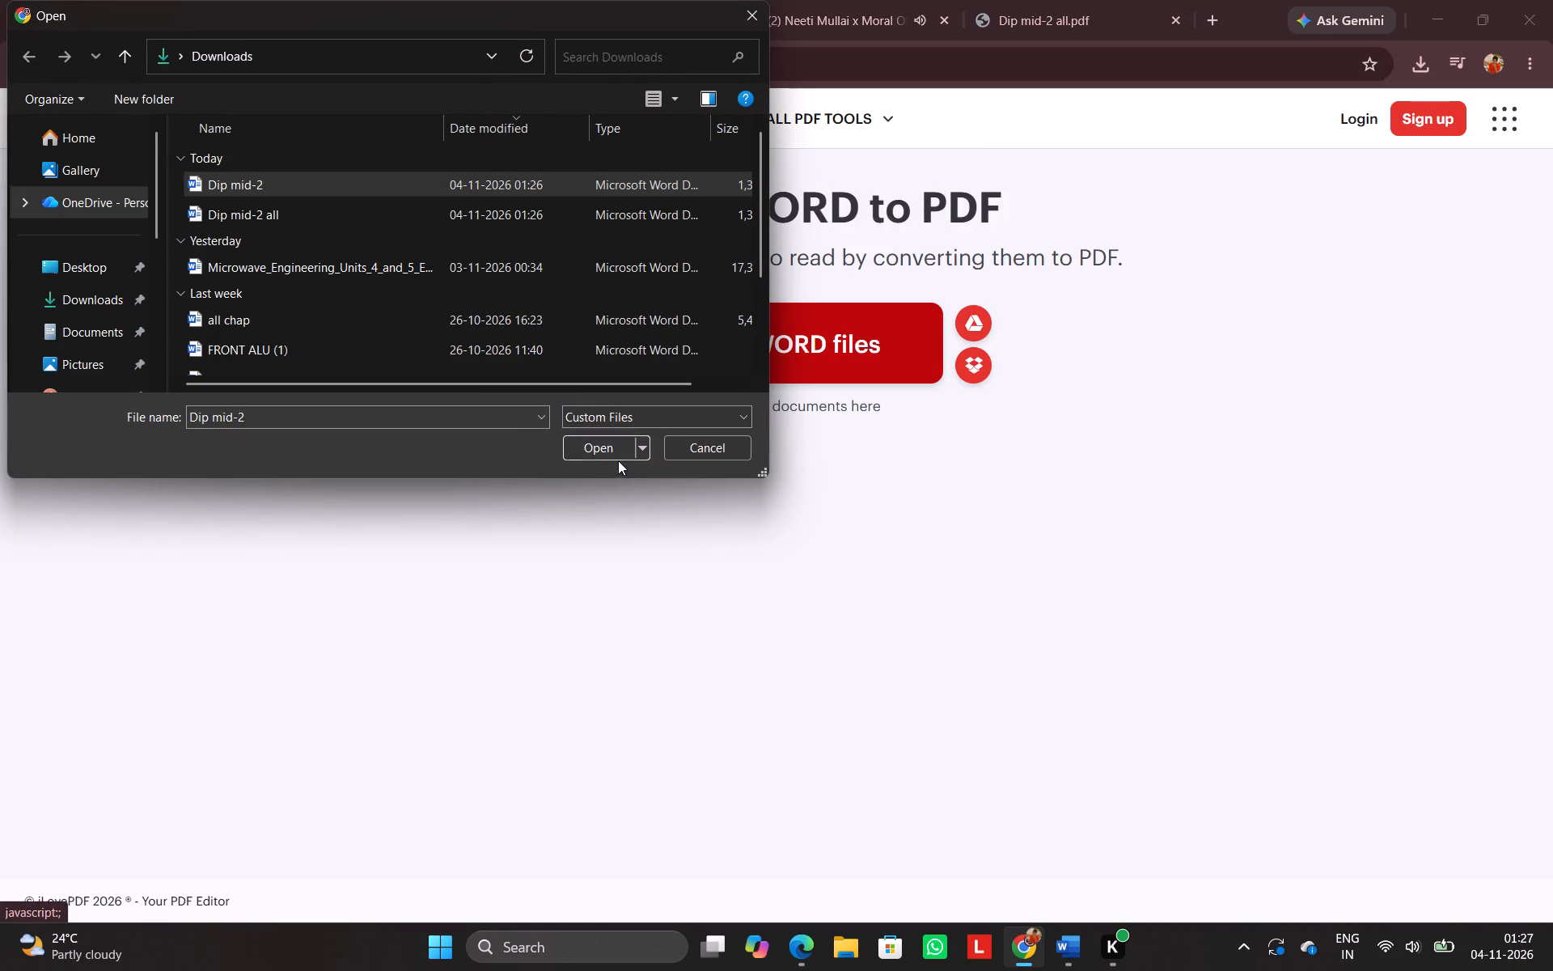
pyautogui.click(606, 445)
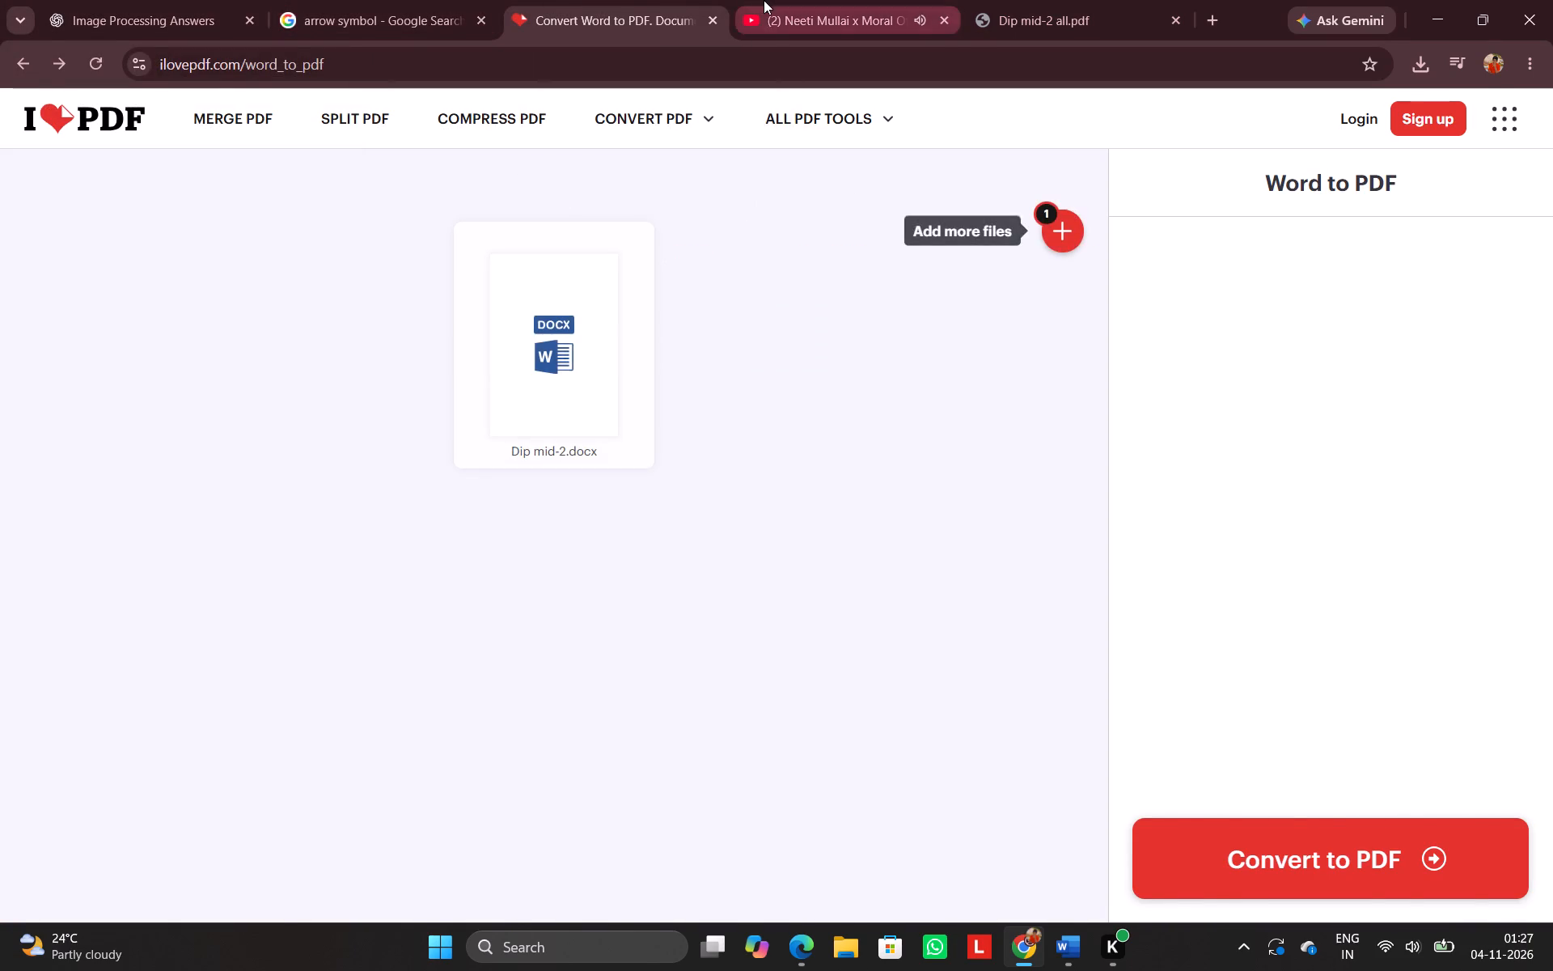
# Skip the advert playing before the YouTube song.
pyautogui.click(764, 0)
pyautogui.click(1021, 662)
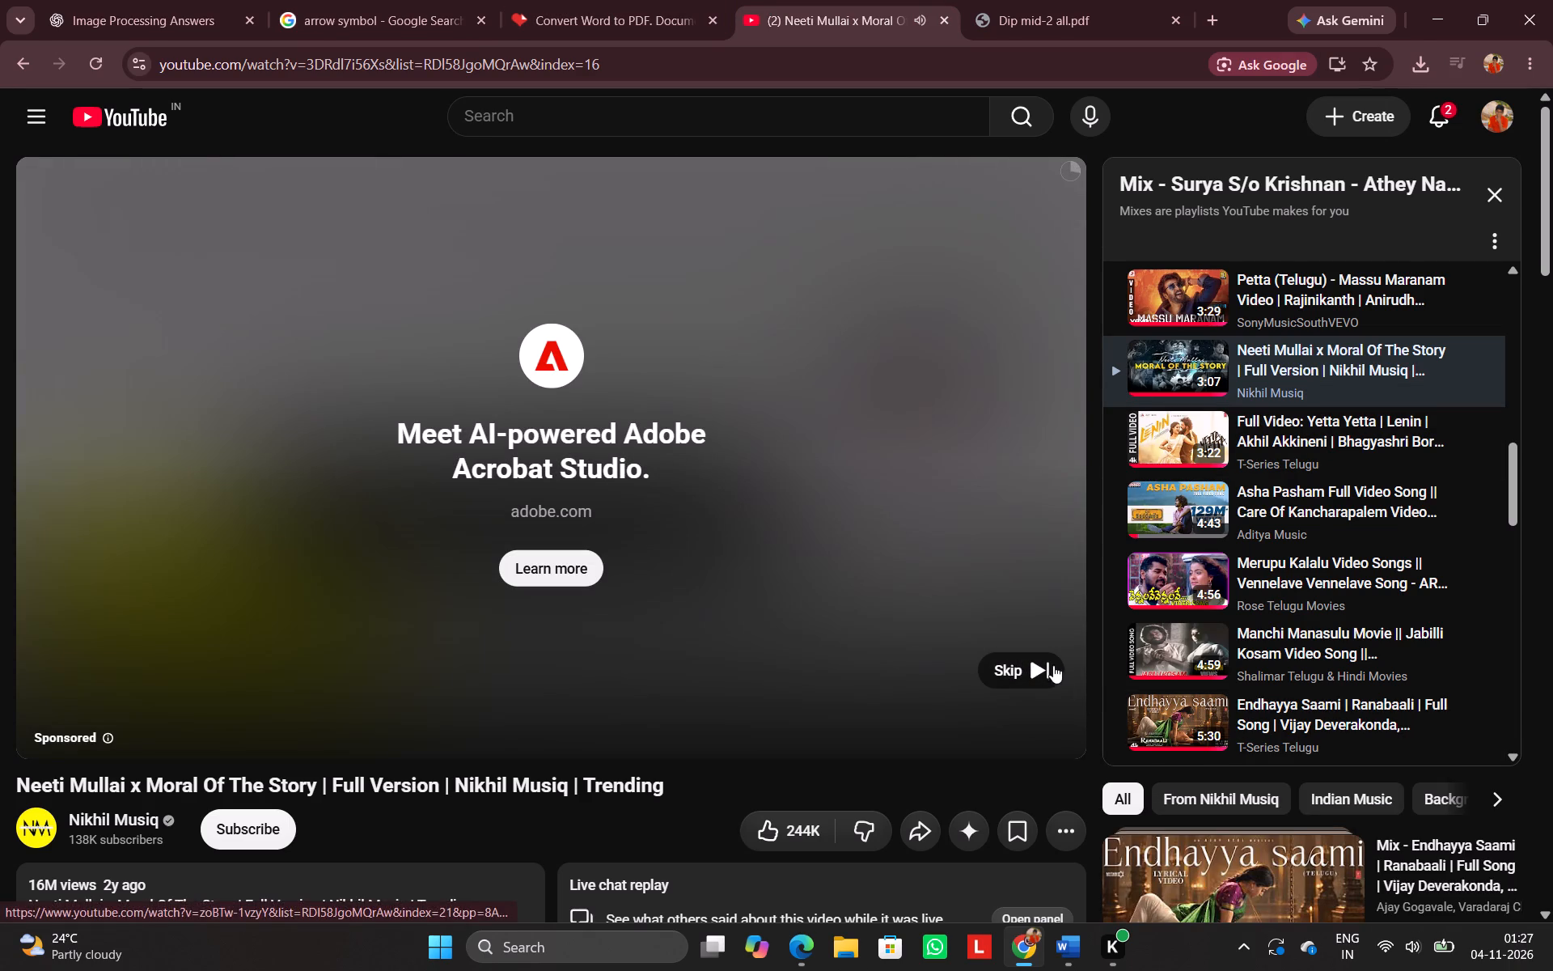
pyautogui.click(1052, 664)
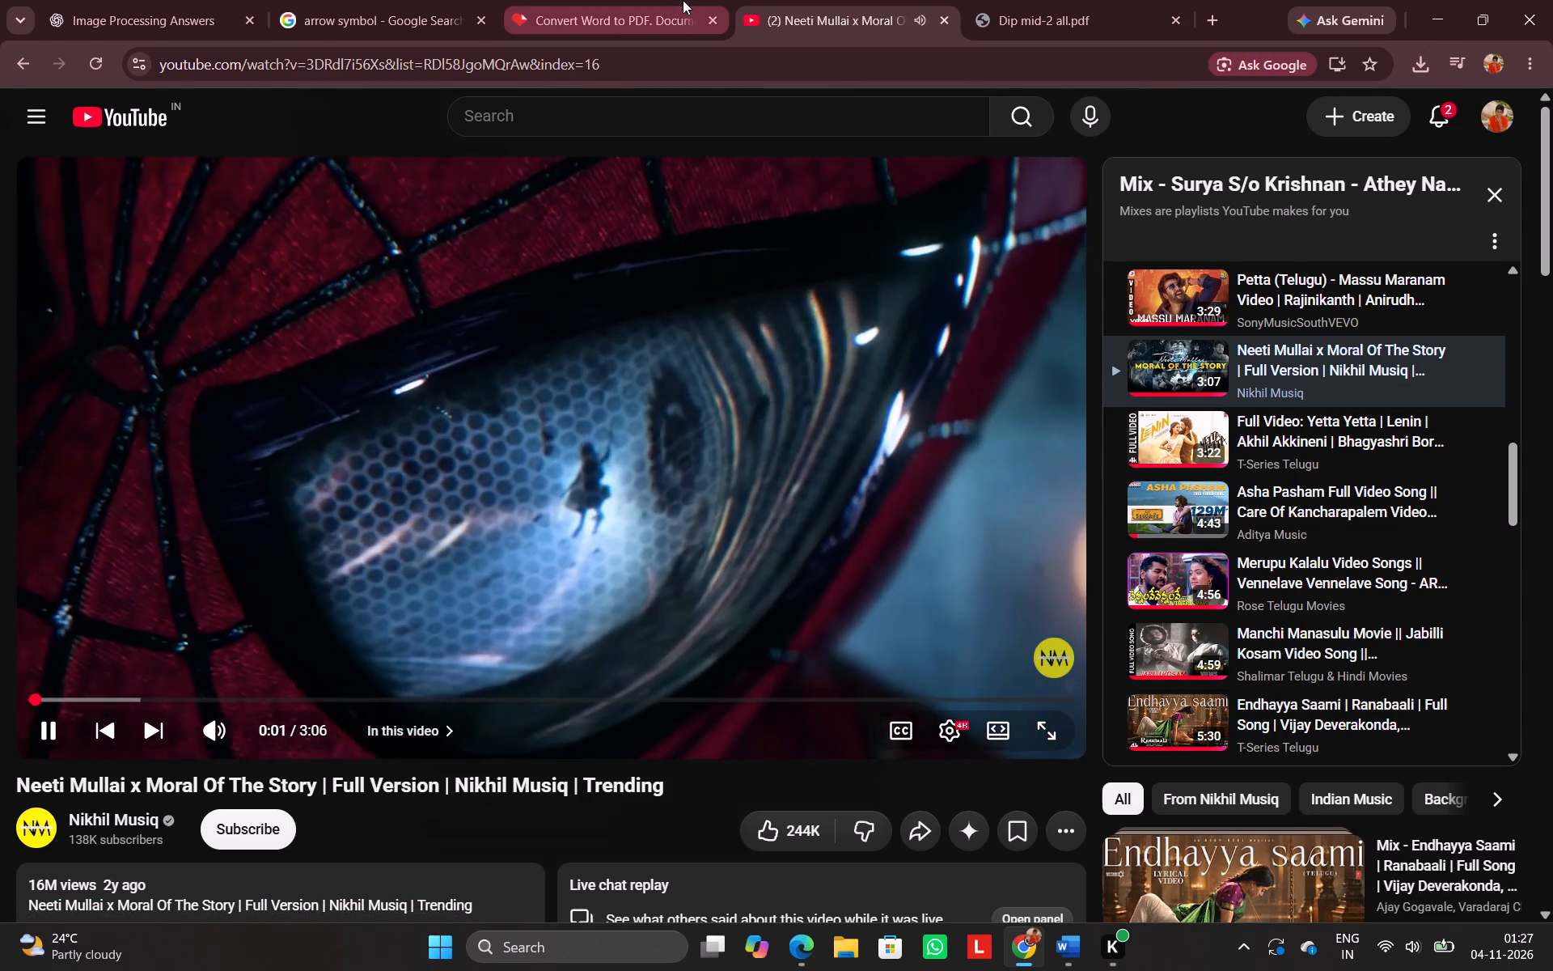
# Convert the "Dip mid-2" document to PDF in iLovePDF and download the resulting file.
pyautogui.click(683, 0)
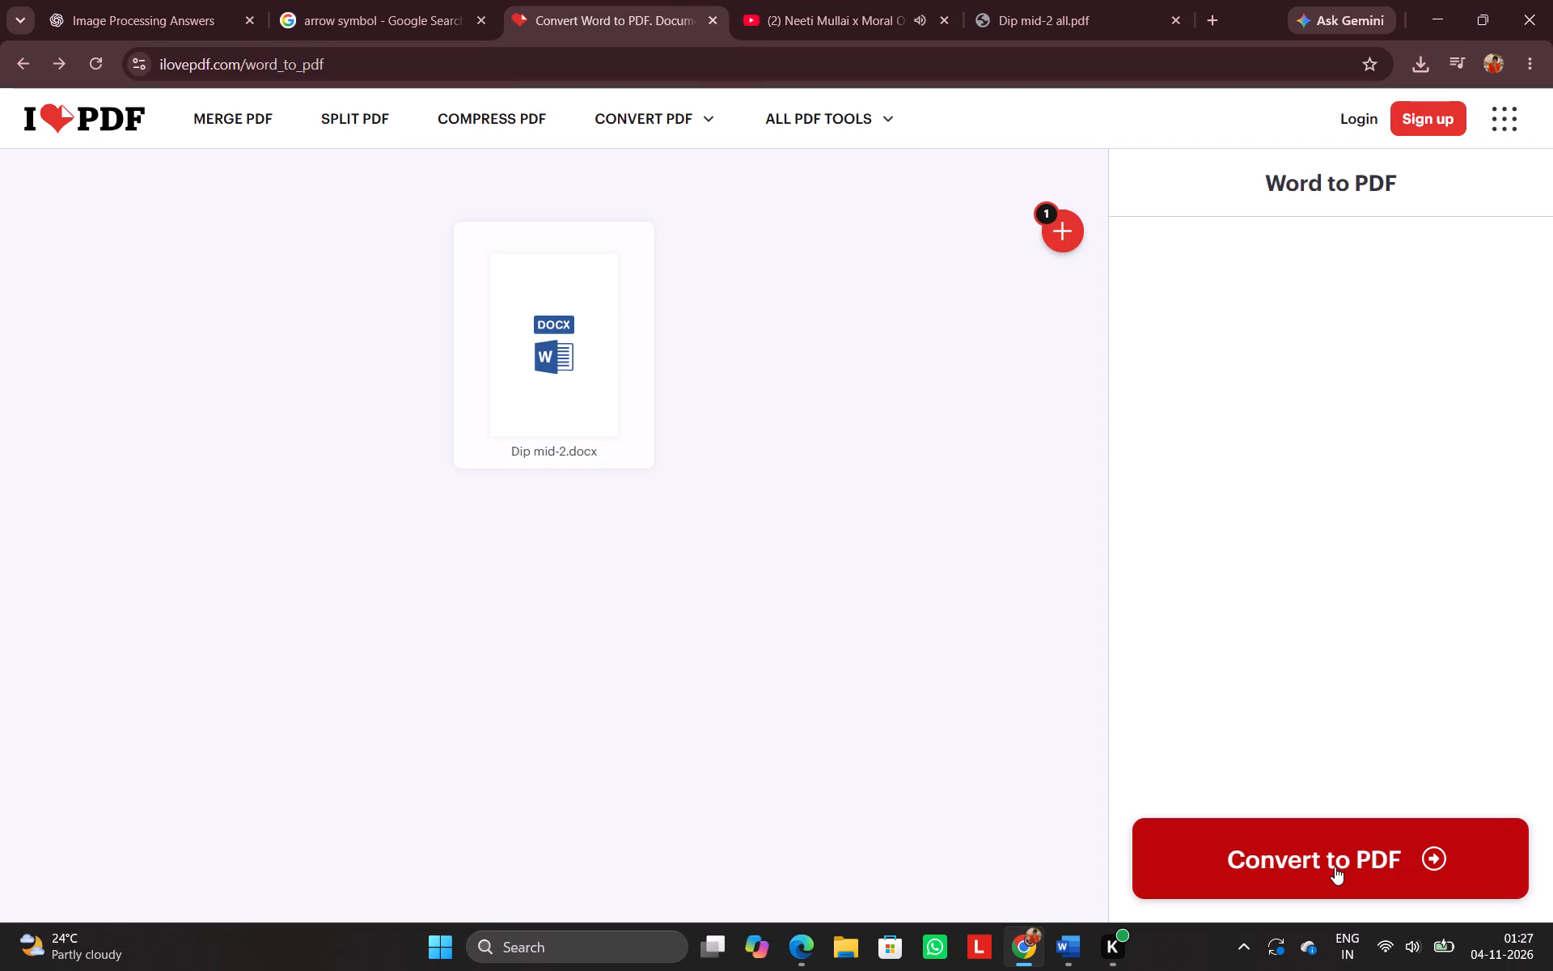
pyautogui.click(1335, 867)
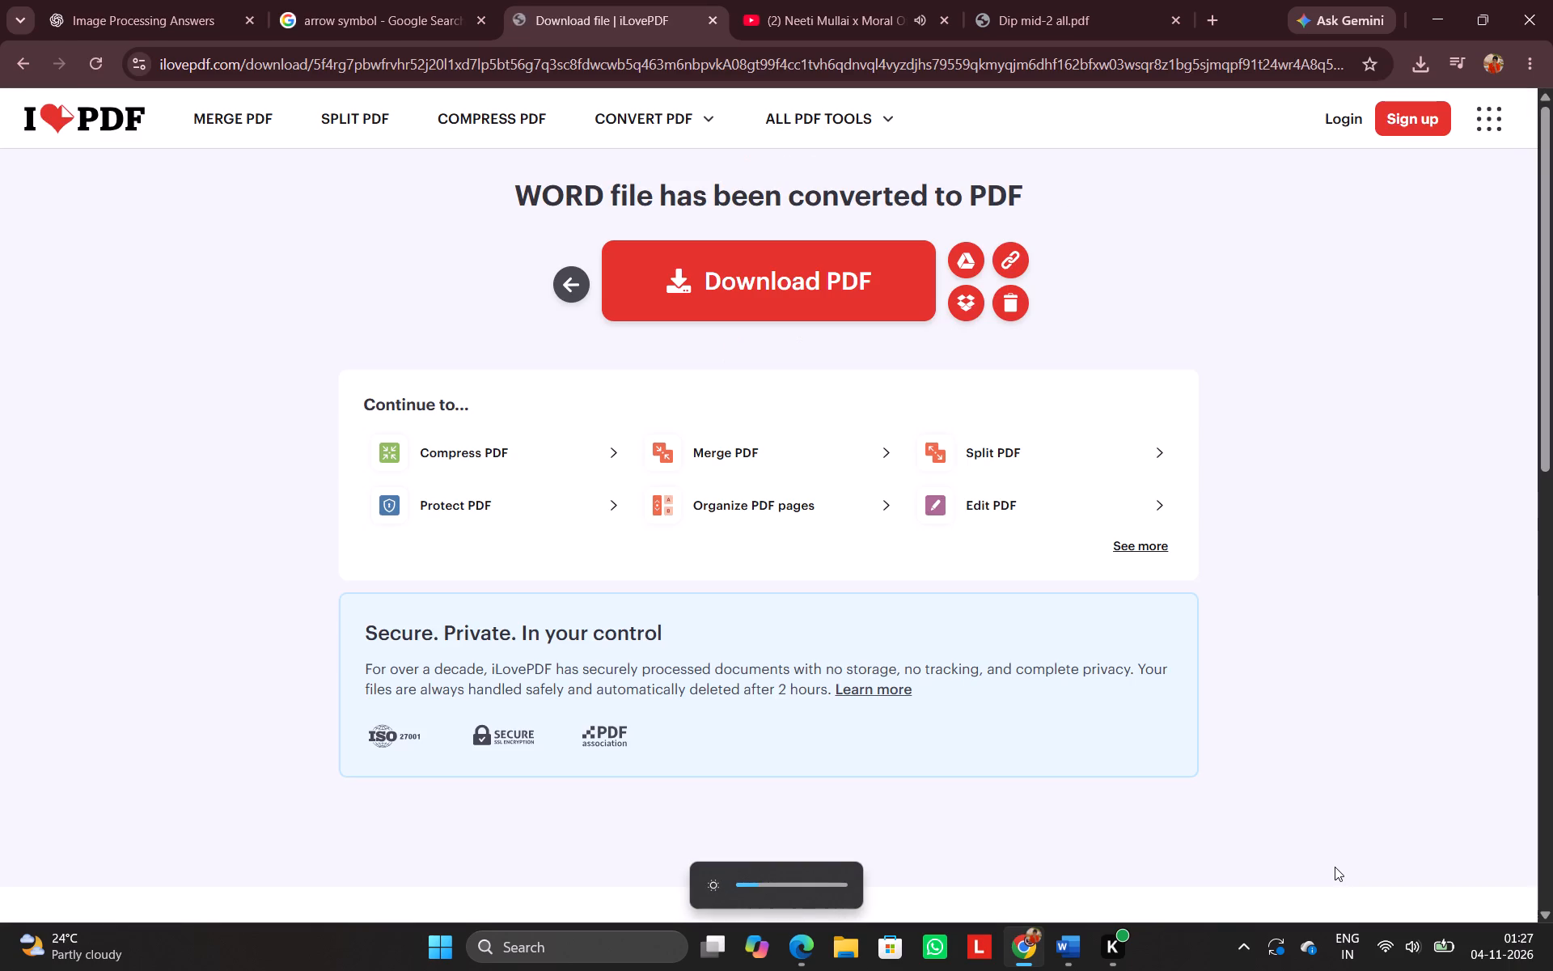
pyautogui.click(883, 296)
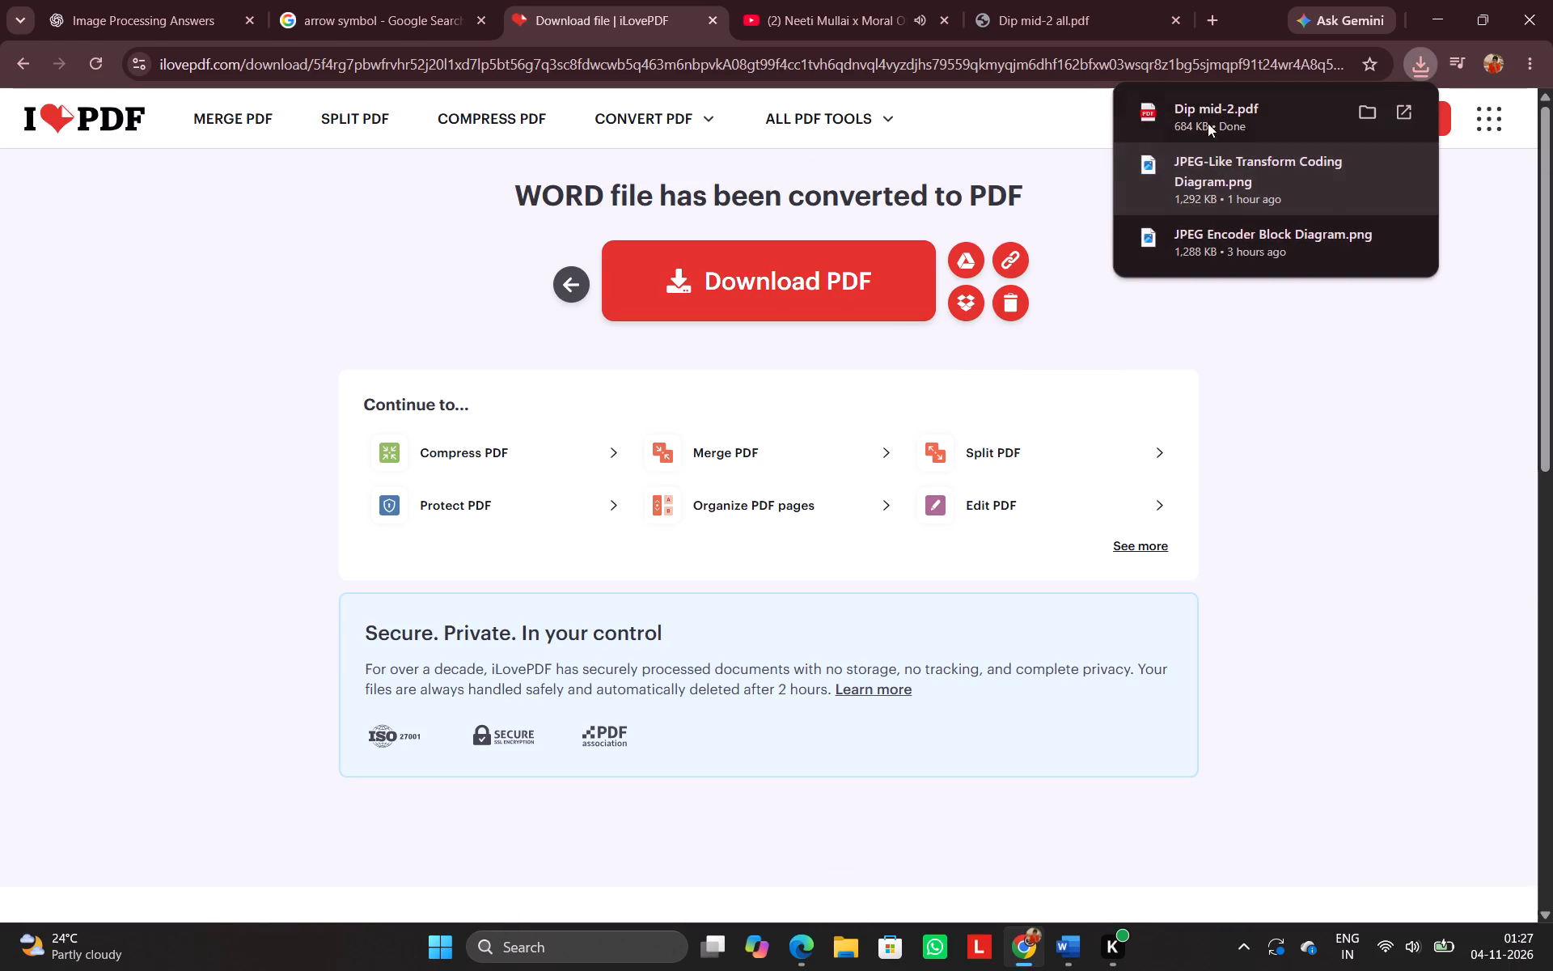
# Open the downloaded "Dip mid-2.pdf" file.
pyautogui.click(1198, 111)
# Skim the converted PDF to its last page and review the text flow, formulas and diagrams back up to page 1.
pyautogui.scroll(-8, 1052, 501)
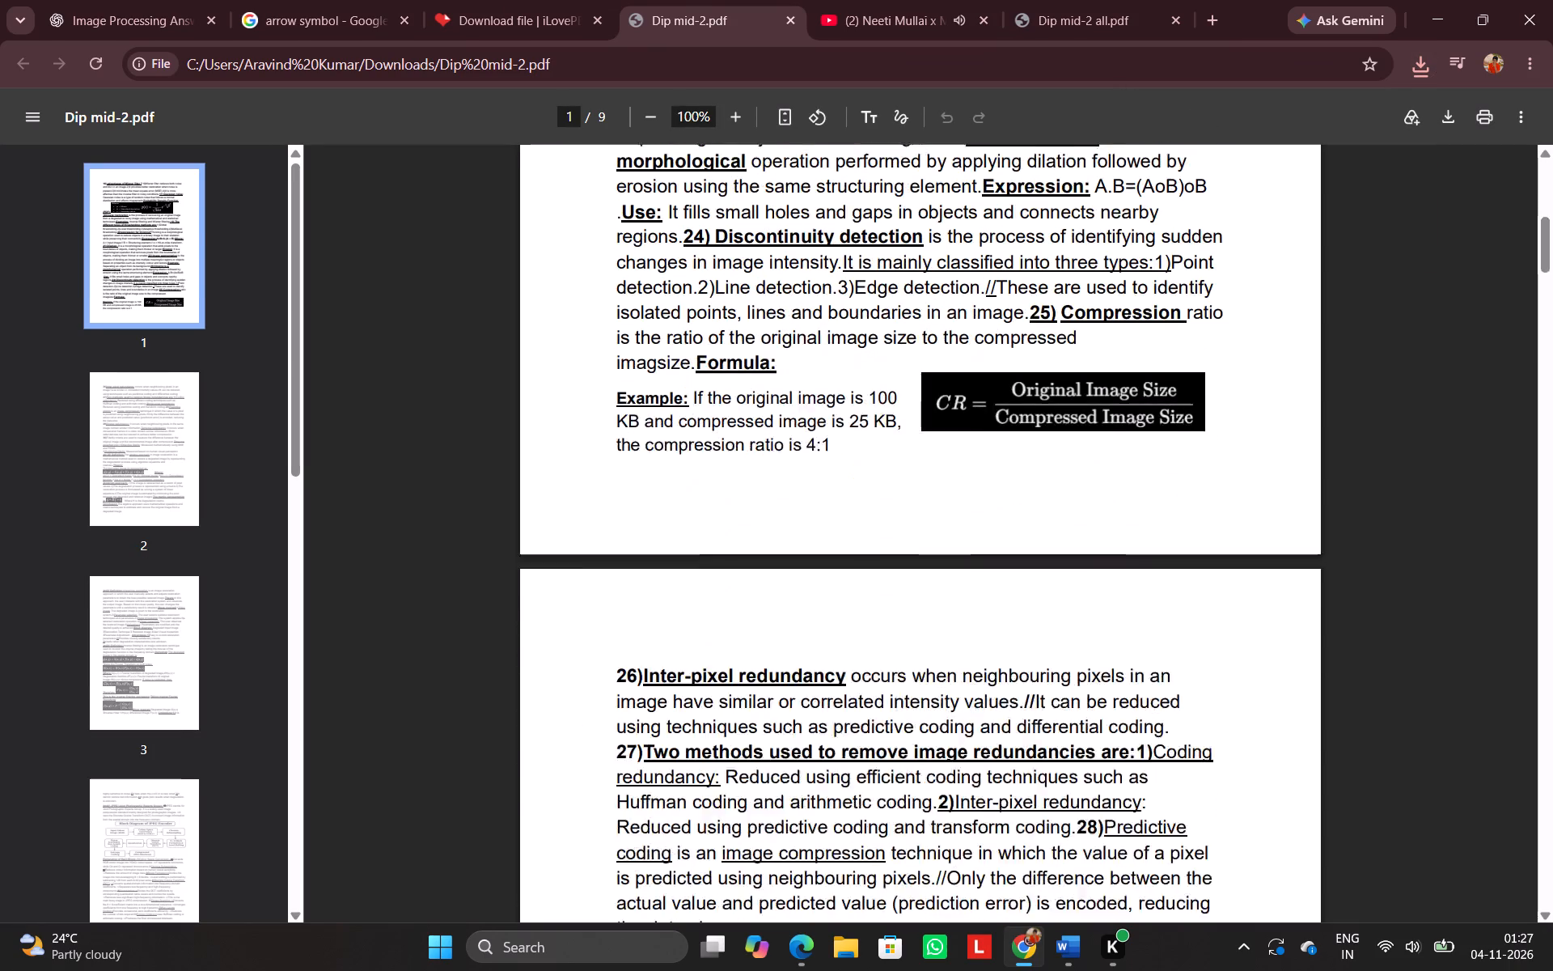
pyautogui.scroll(-16, 1052, 501)
pyautogui.scroll(-5, 1052, 501)
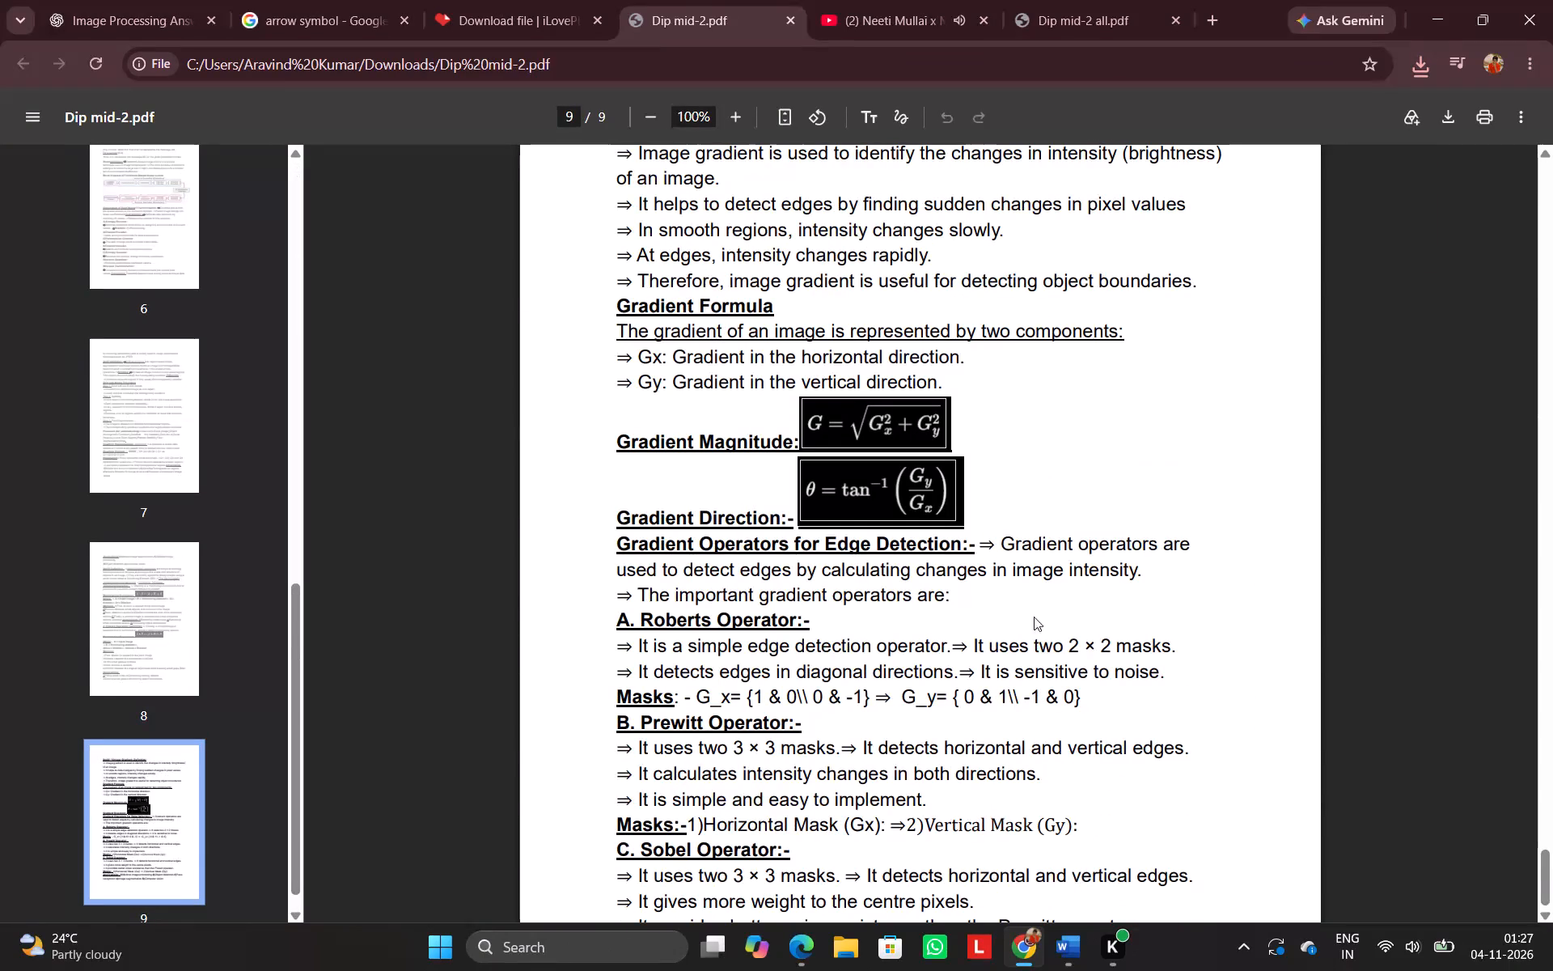
pyautogui.scroll(4, 1009, 666)
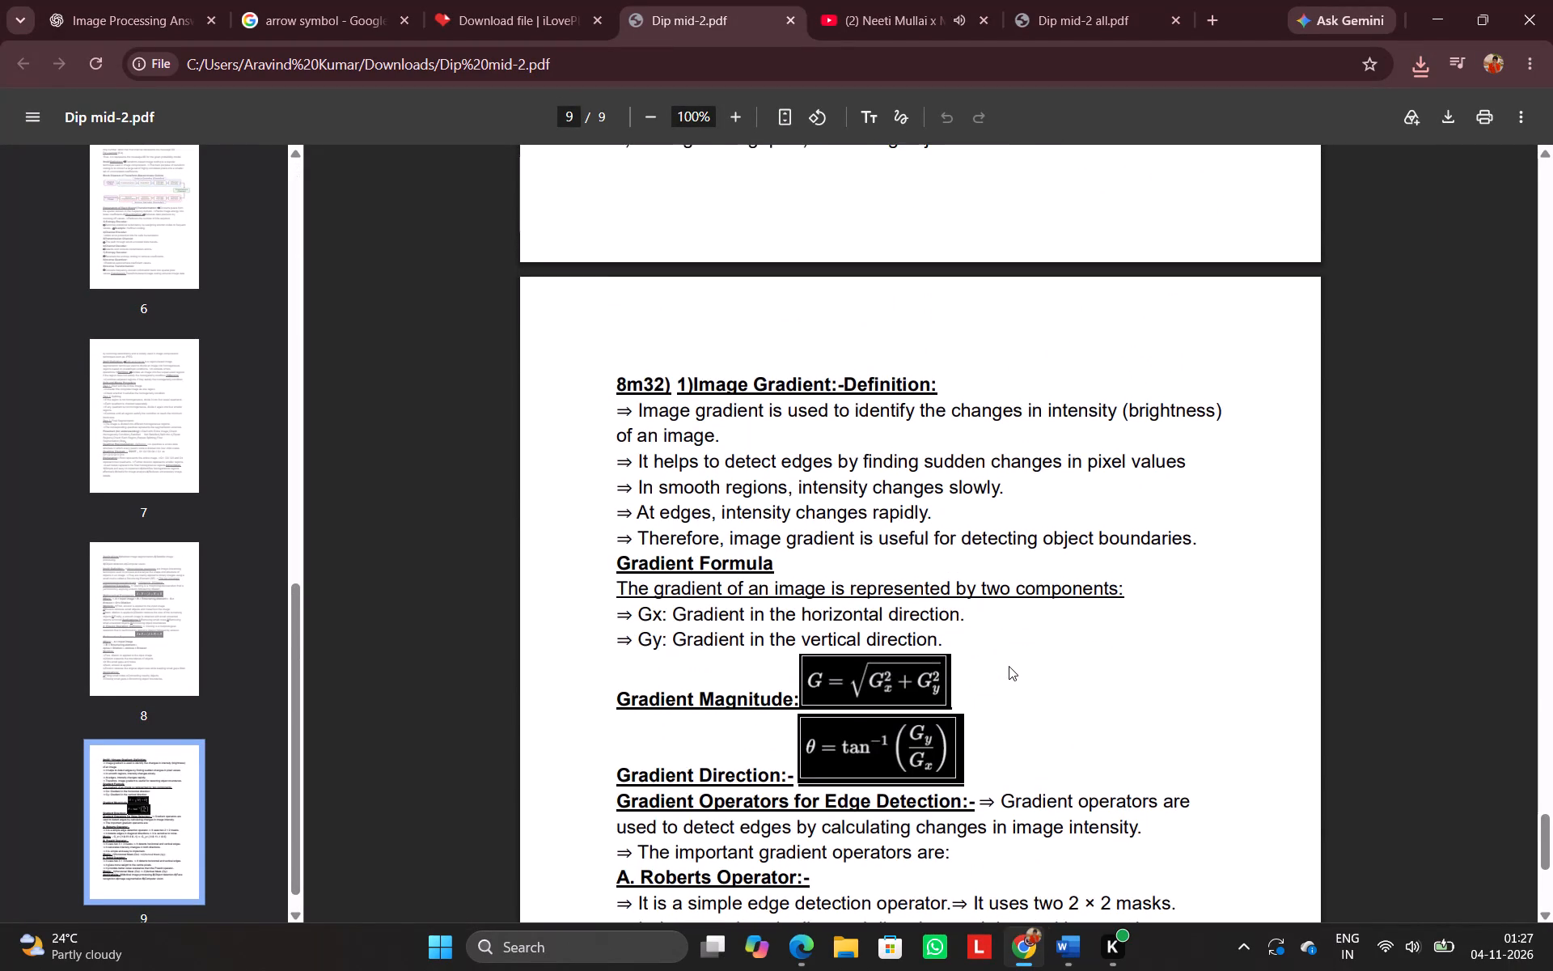
pyautogui.scroll(7, 1009, 666)
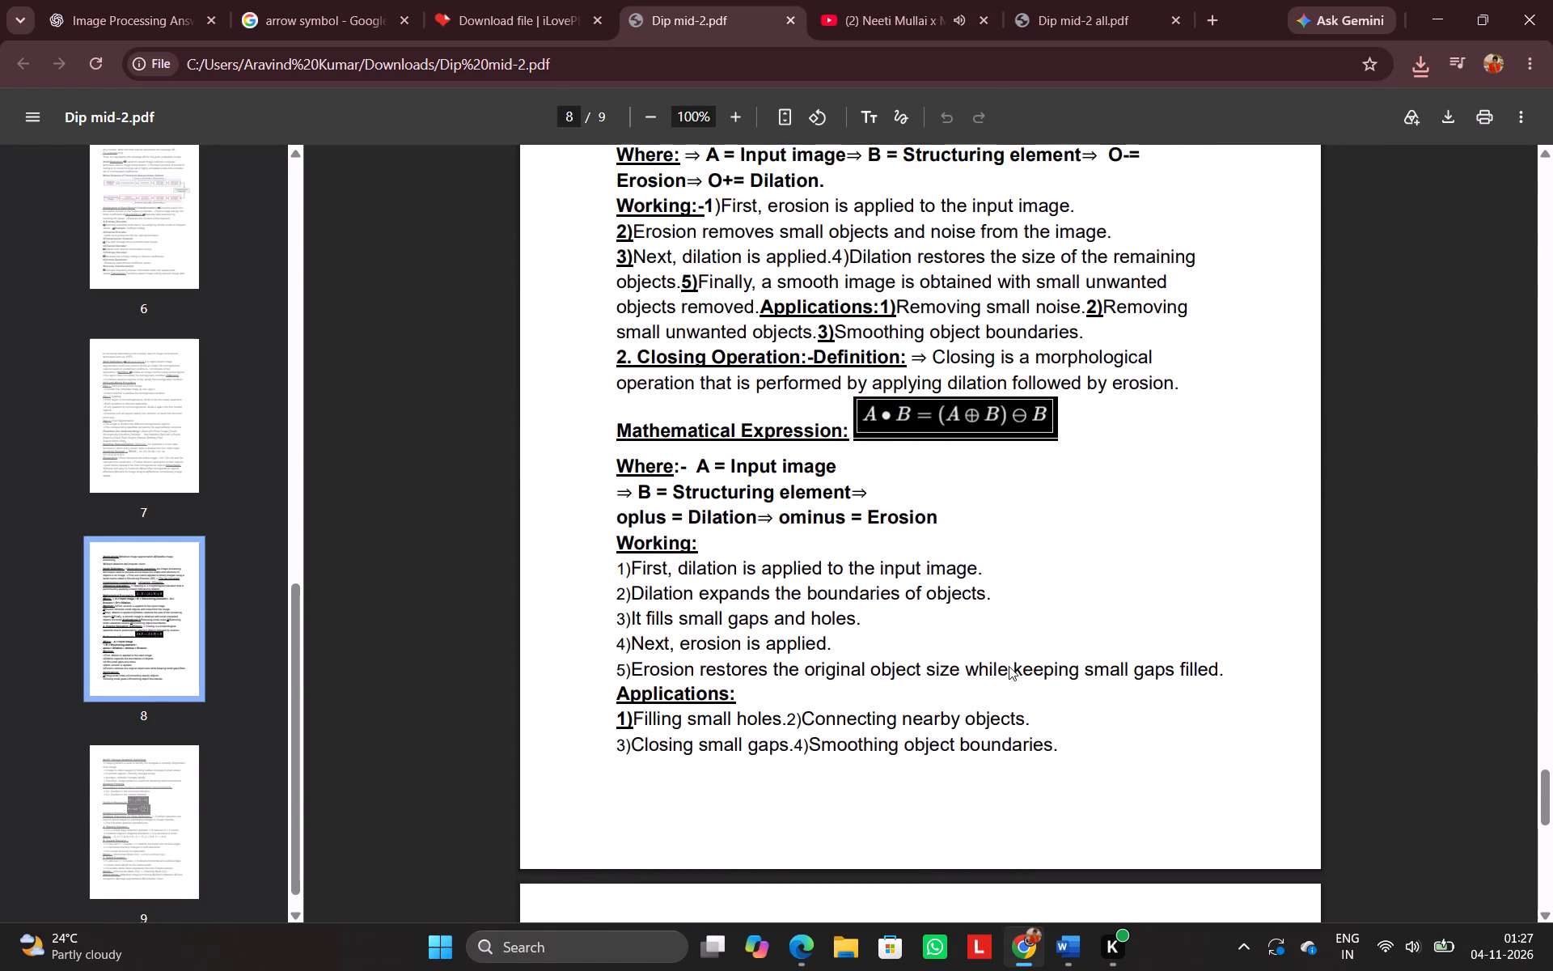
pyautogui.scroll(5, 1009, 666)
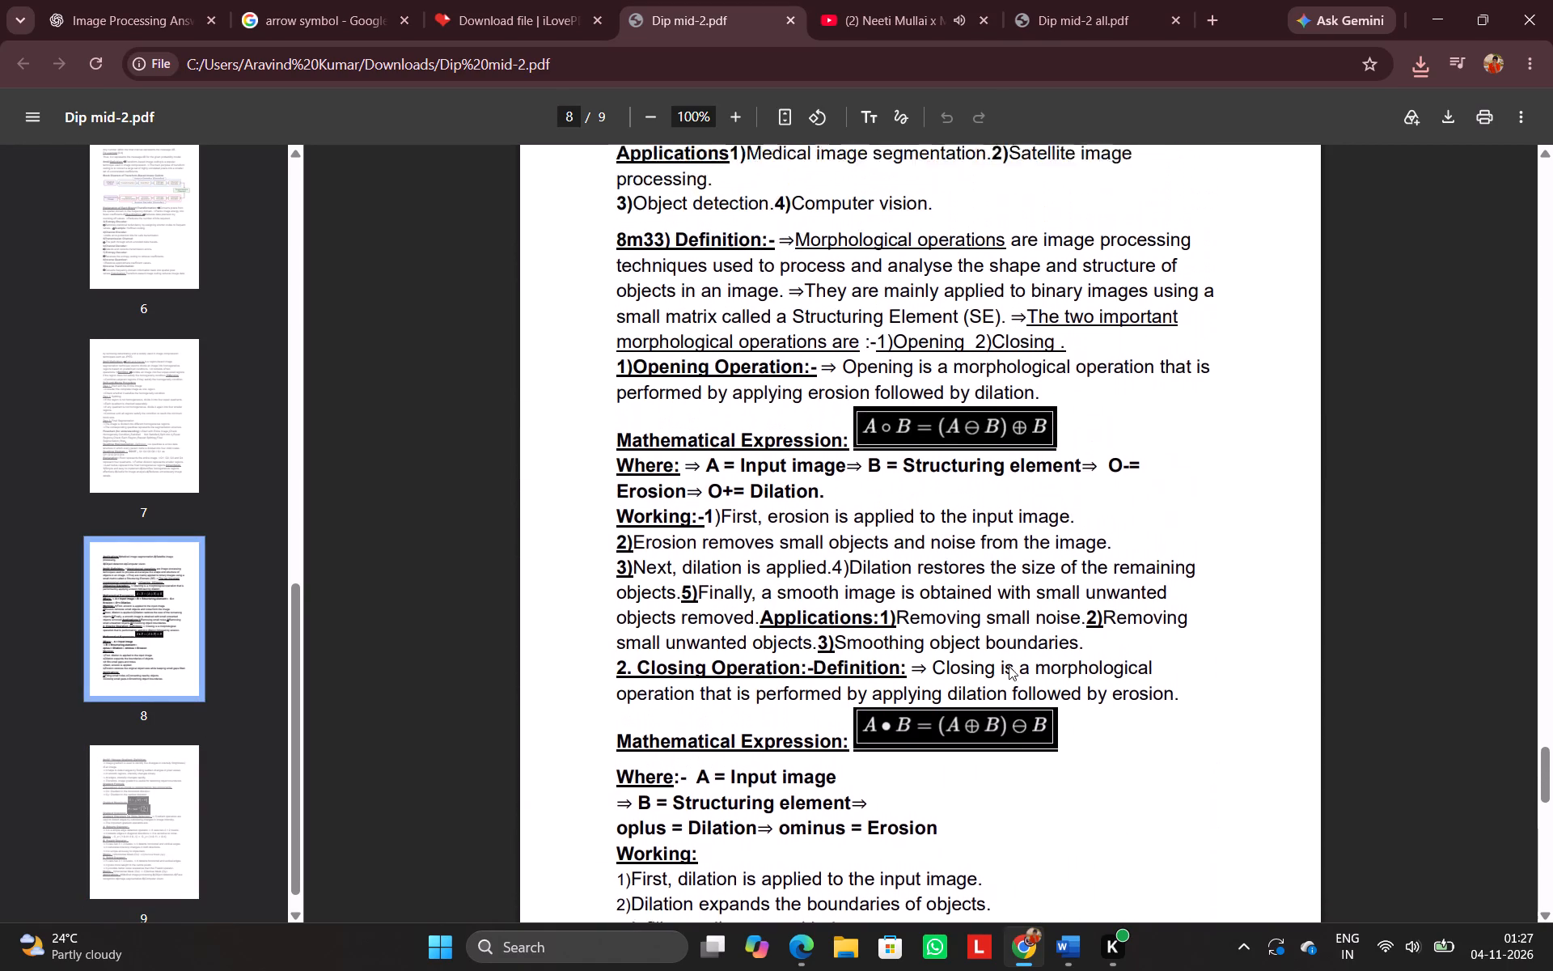
pyautogui.scroll(2, 1009, 666)
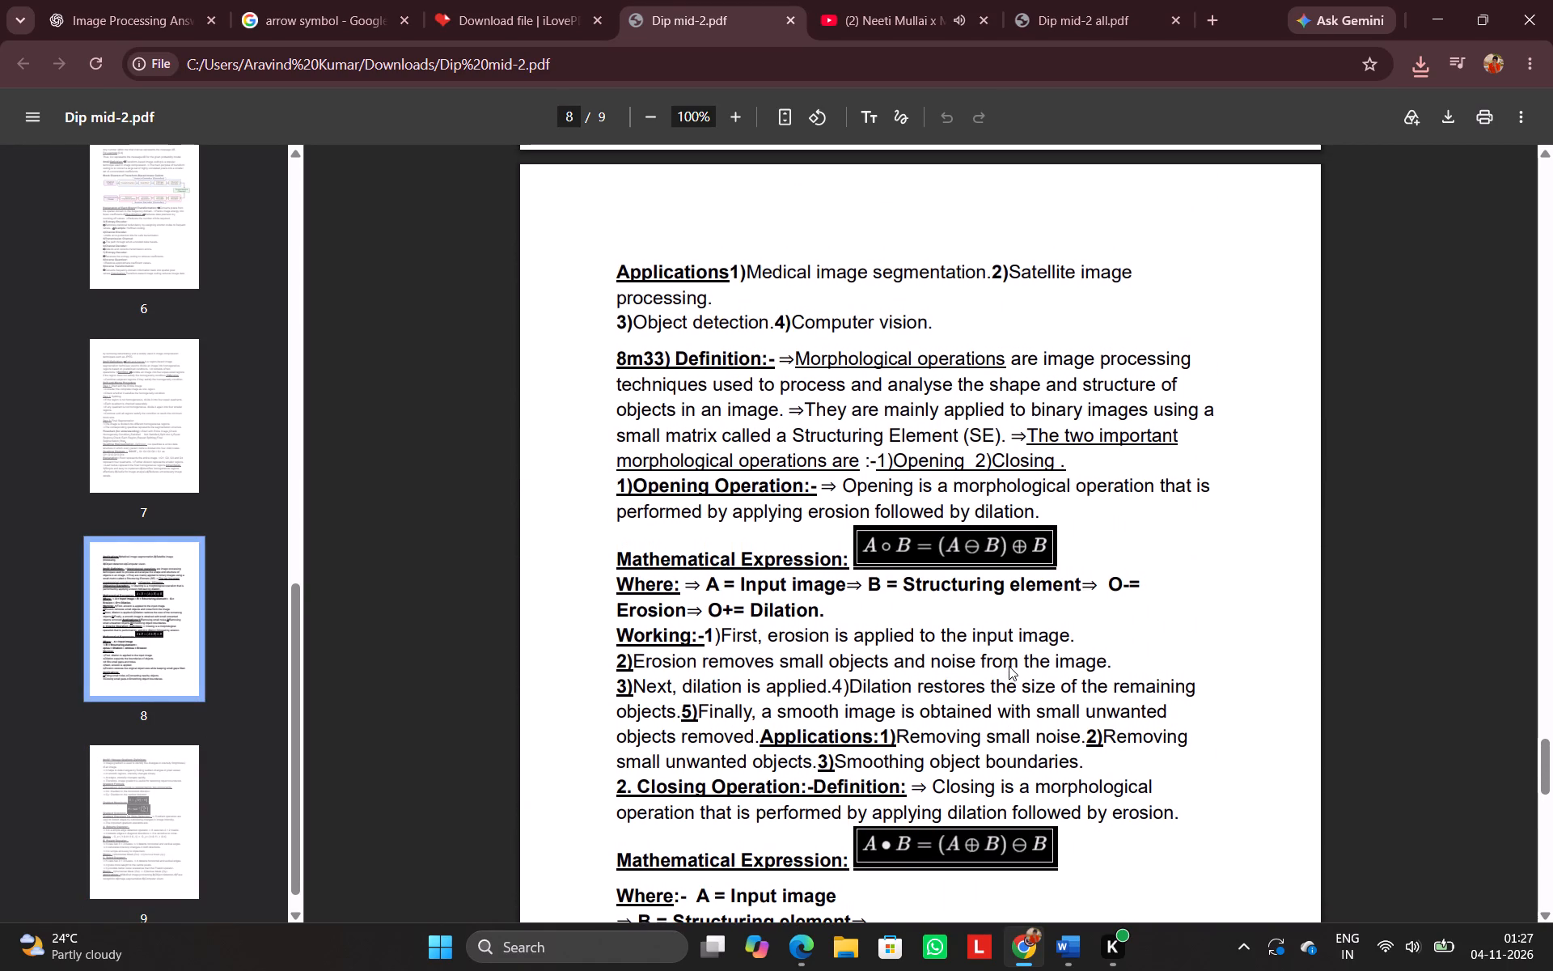
pyautogui.scroll(6, 1009, 666)
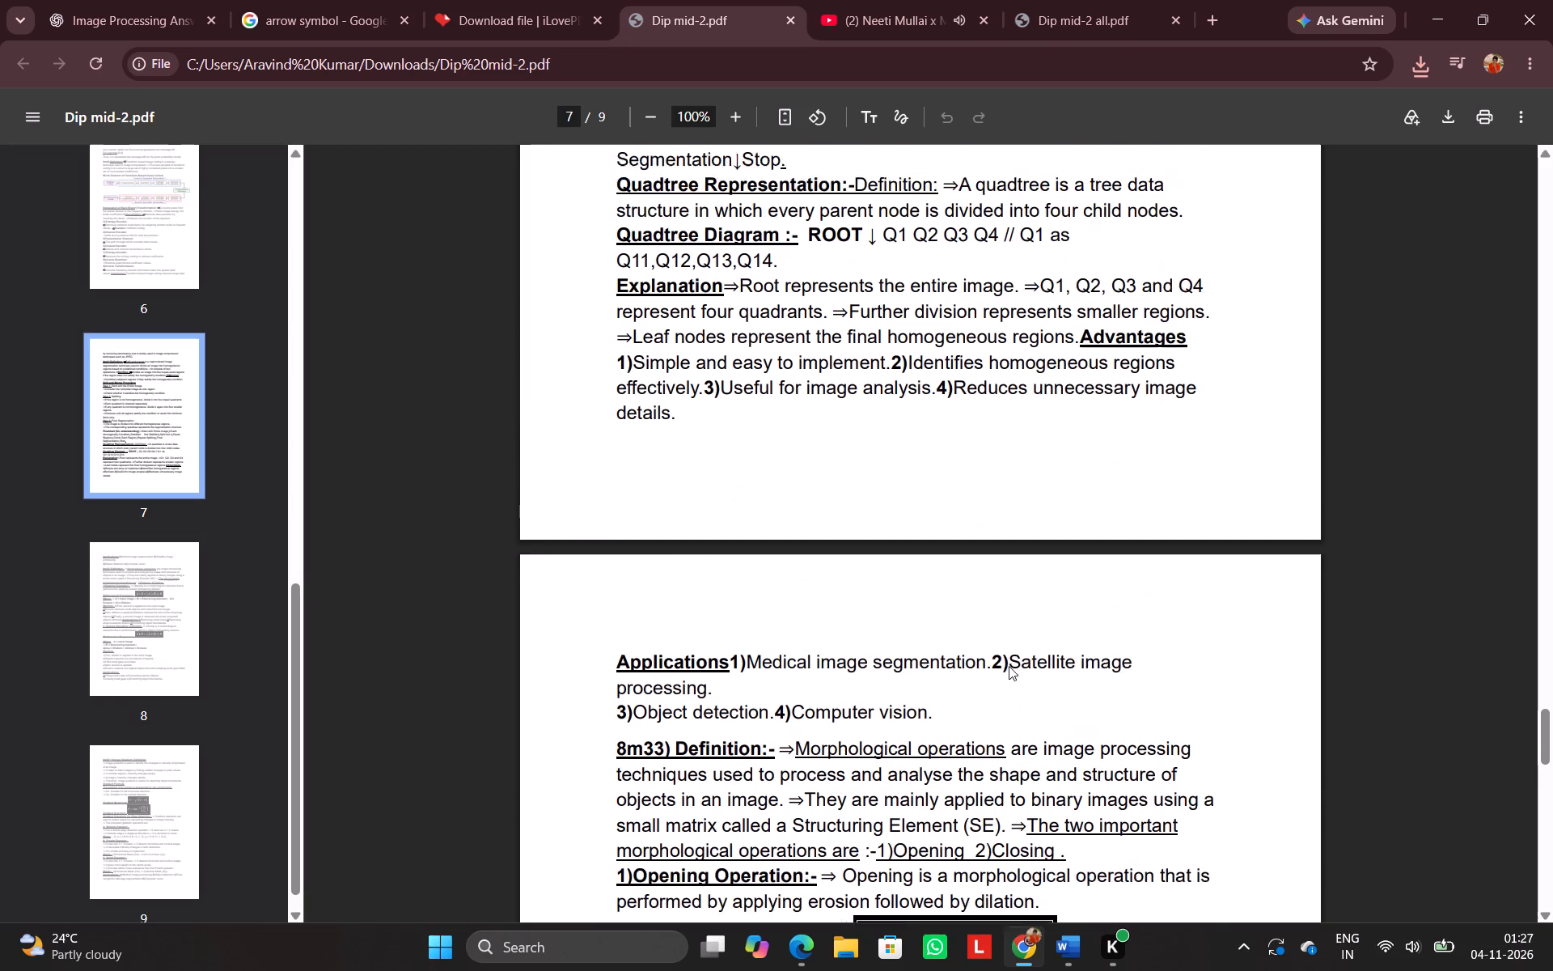
pyautogui.scroll(7, 1009, 666)
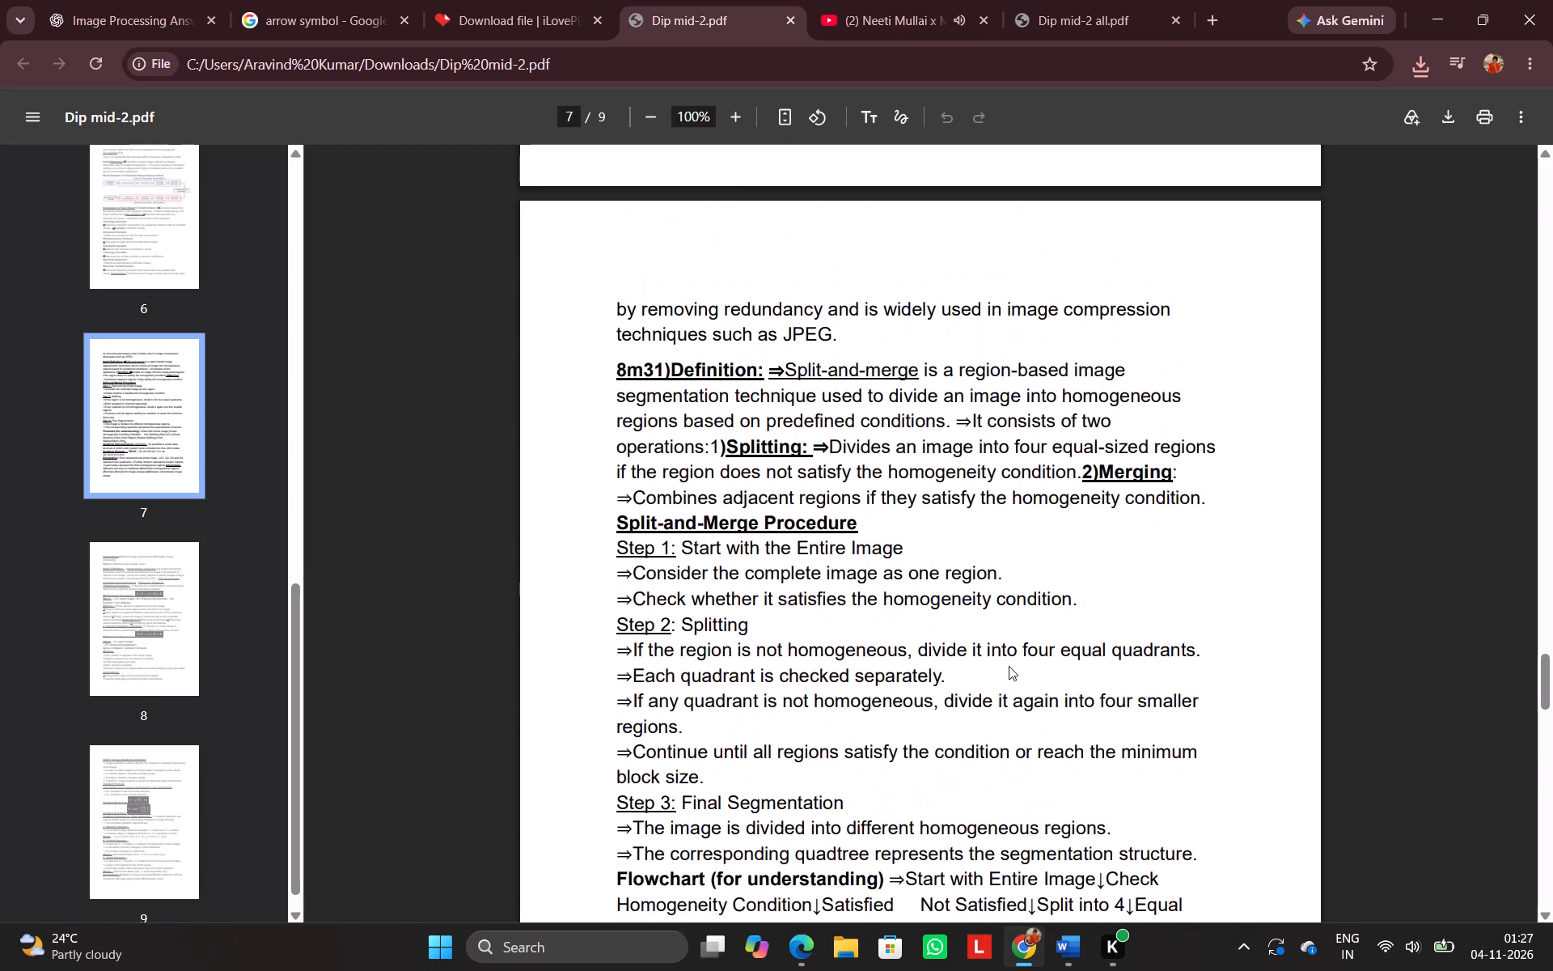
pyautogui.scroll(4, 1009, 666)
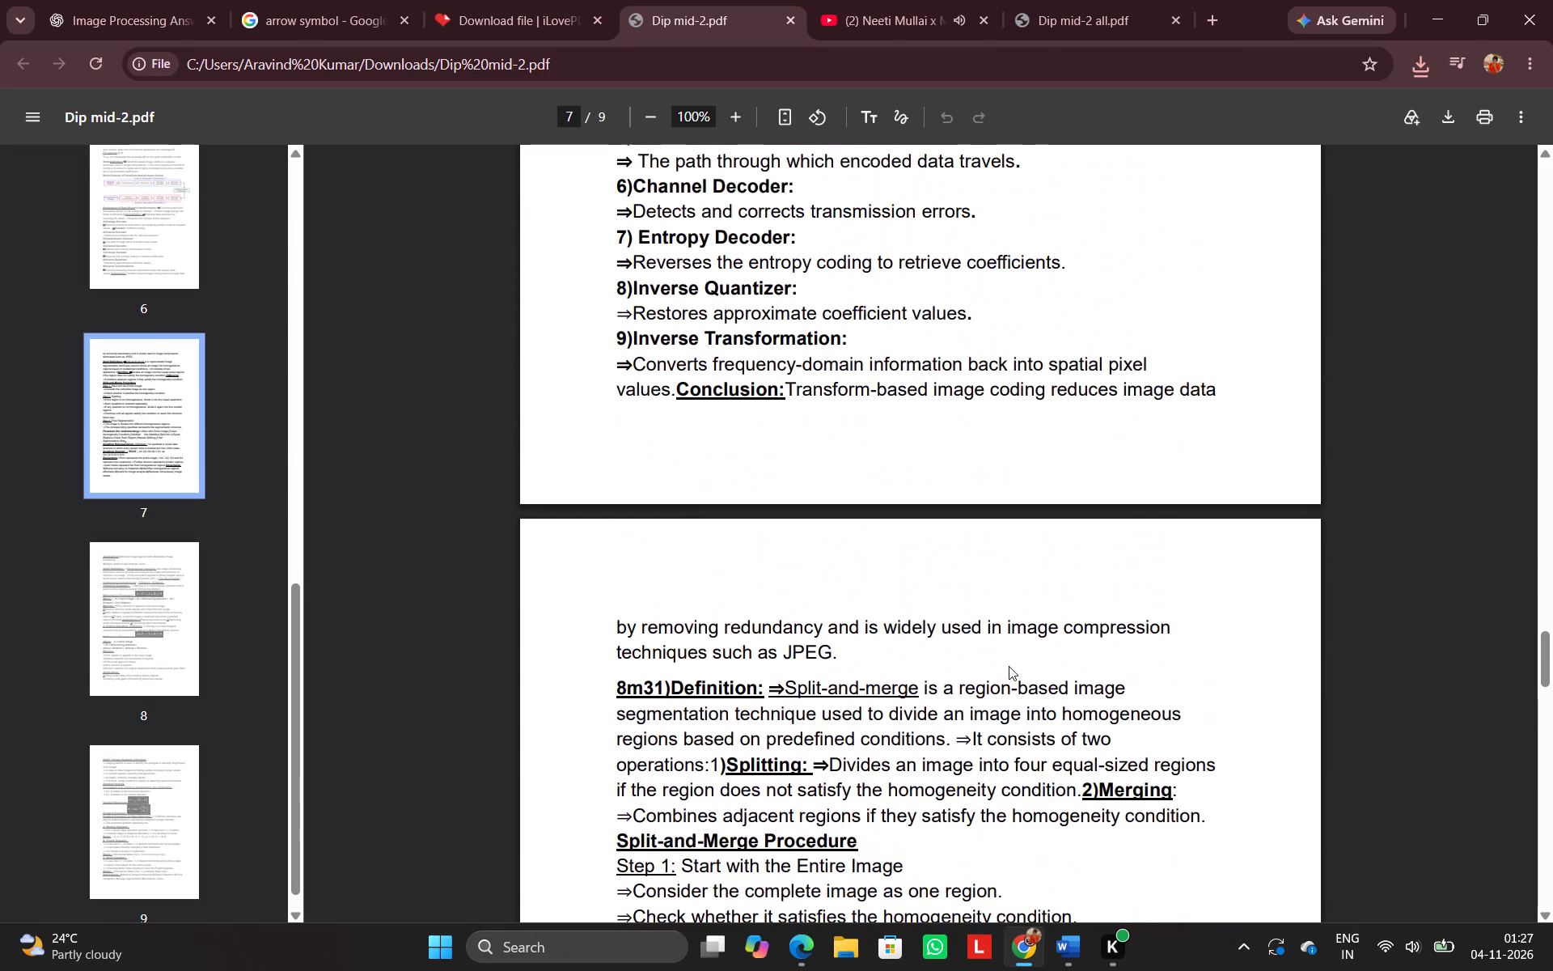
pyautogui.scroll(5, 1009, 666)
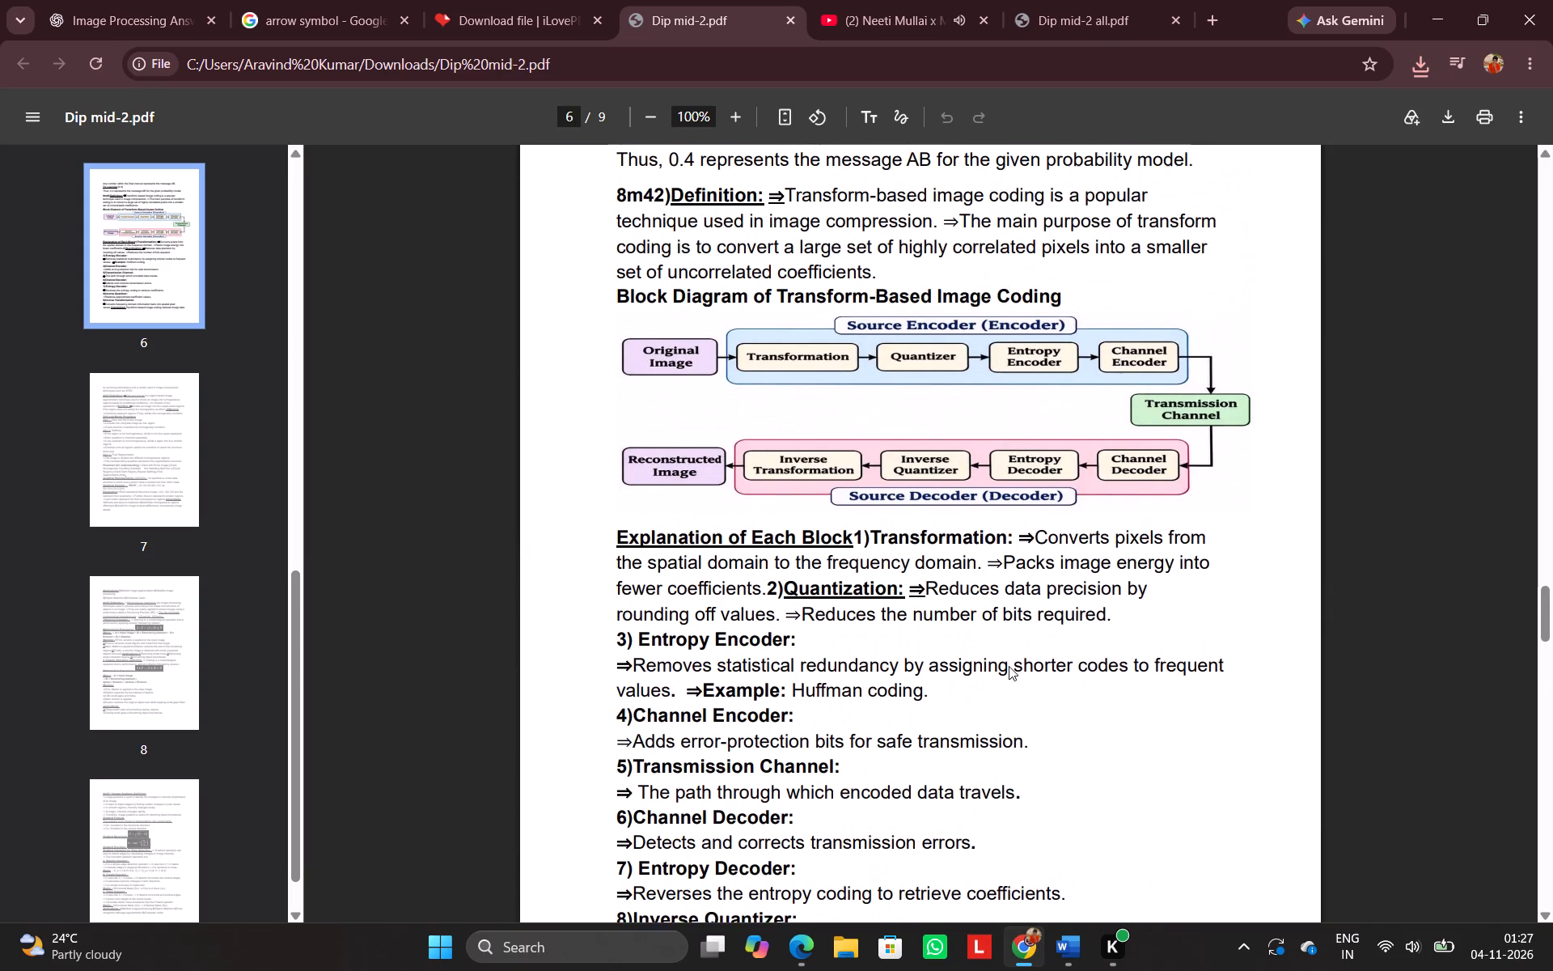
pyautogui.scroll(2, 1009, 666)
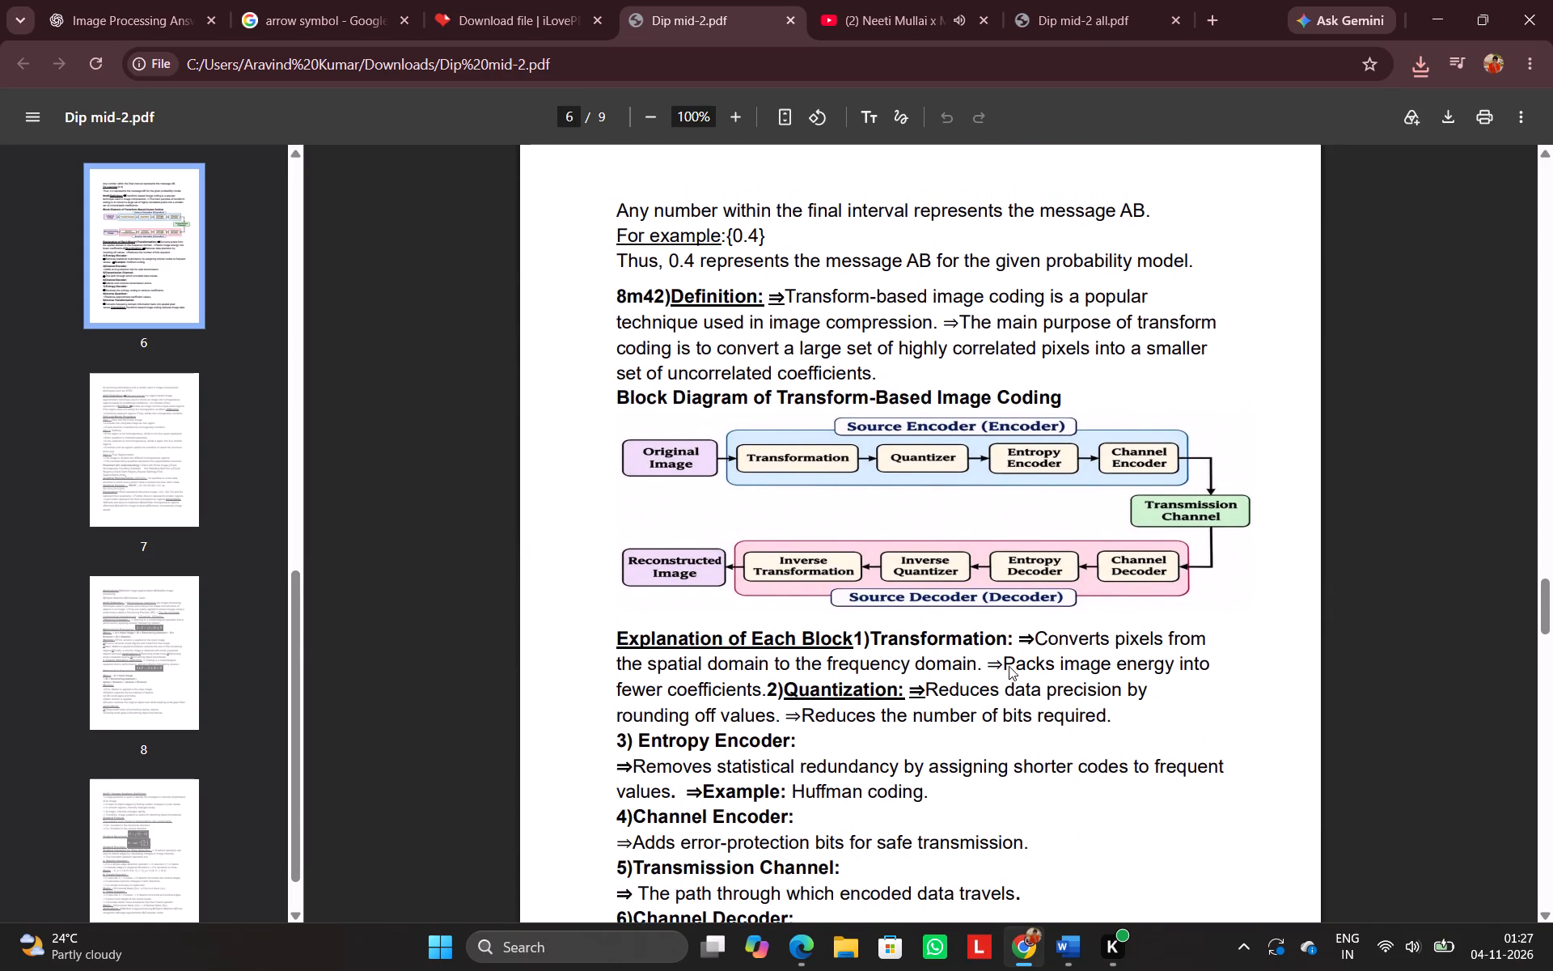
pyautogui.scroll(4, 1009, 666)
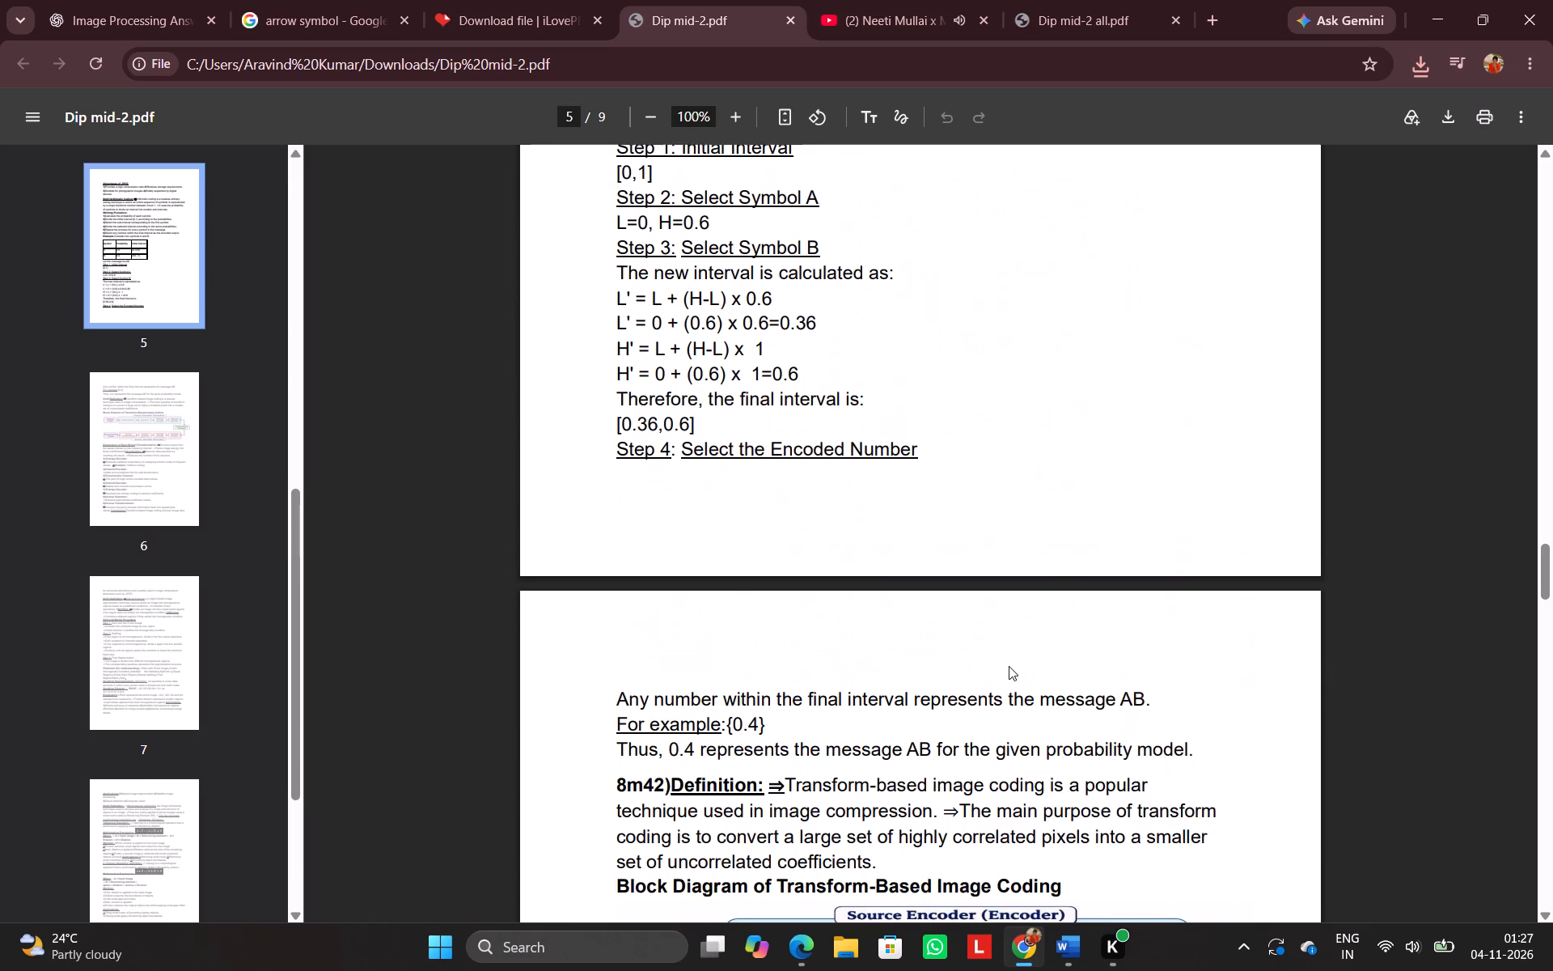
pyautogui.scroll(3, 1009, 666)
pyautogui.scroll(-1, 1009, 666)
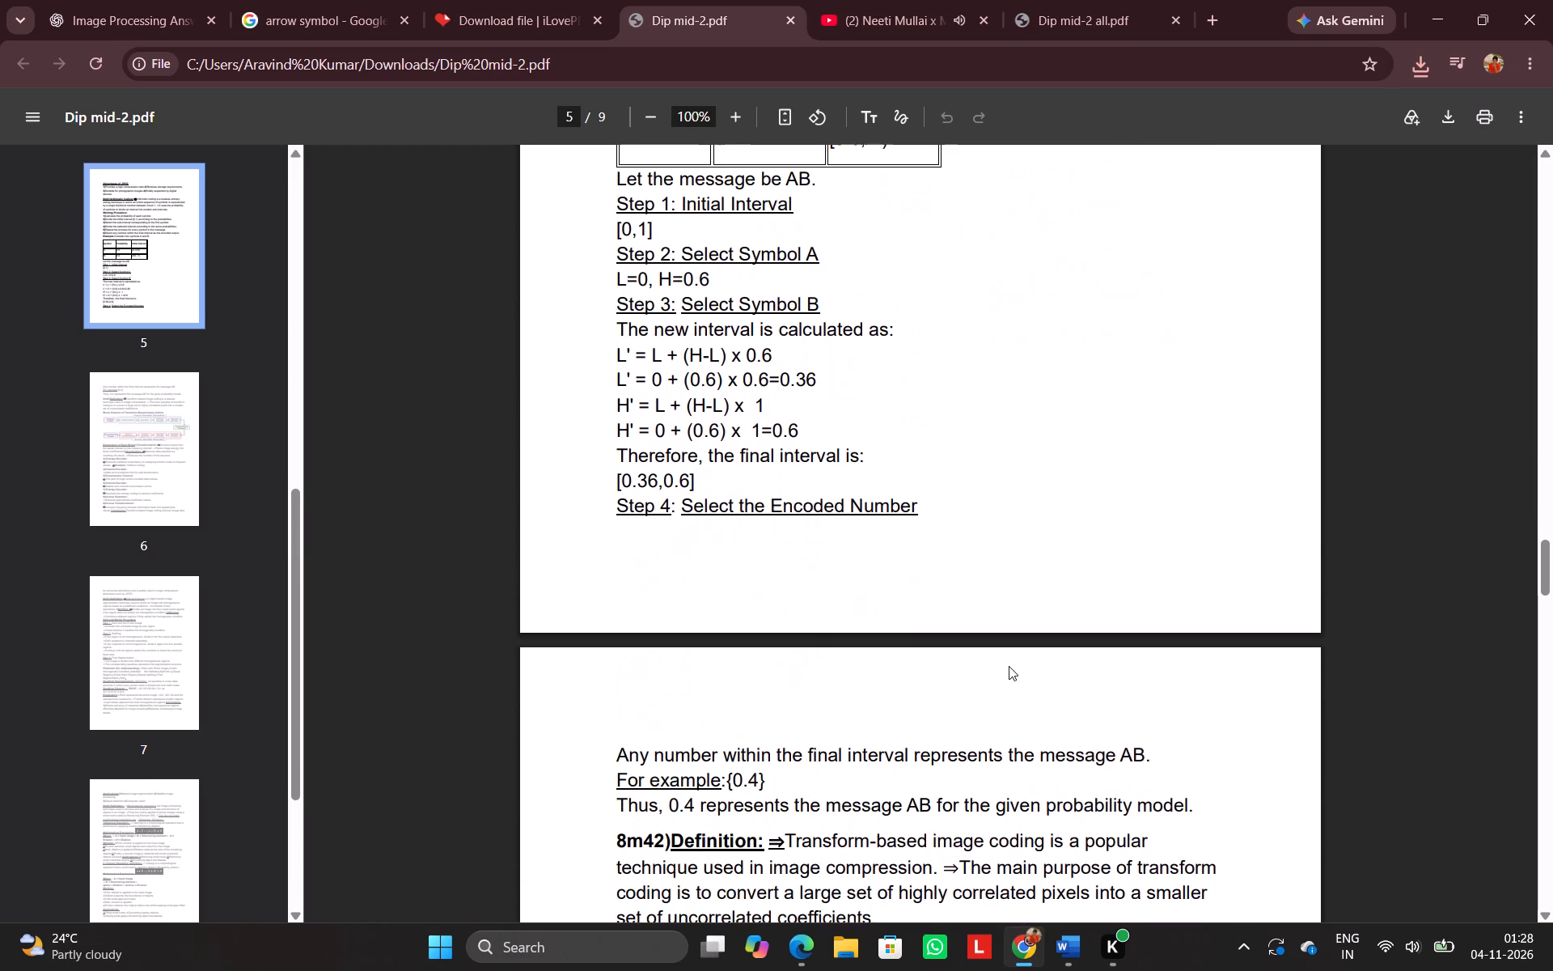
pyautogui.scroll(-1, 1009, 666)
pyautogui.scroll(7, 1009, 666)
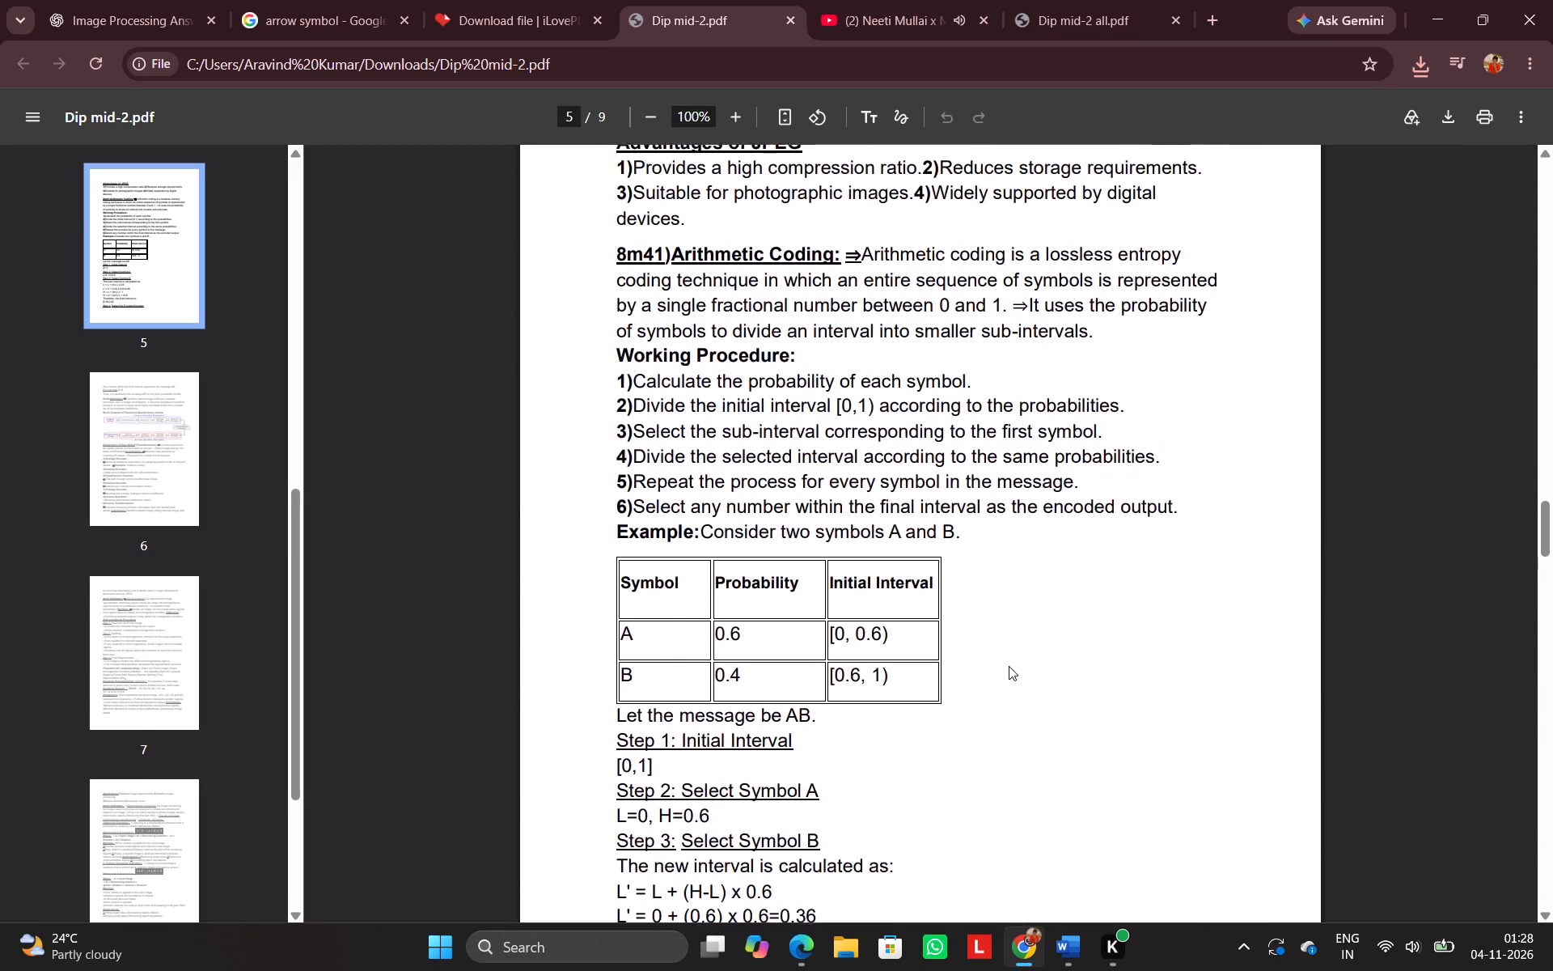
pyautogui.scroll(9, 1009, 666)
# Examine pages 1 to 5 of the PDF, including page breaks, equation images, the JPEG encoder diagram and the arithmetic coding table.
pyautogui.scroll(-1, 1009, 666)
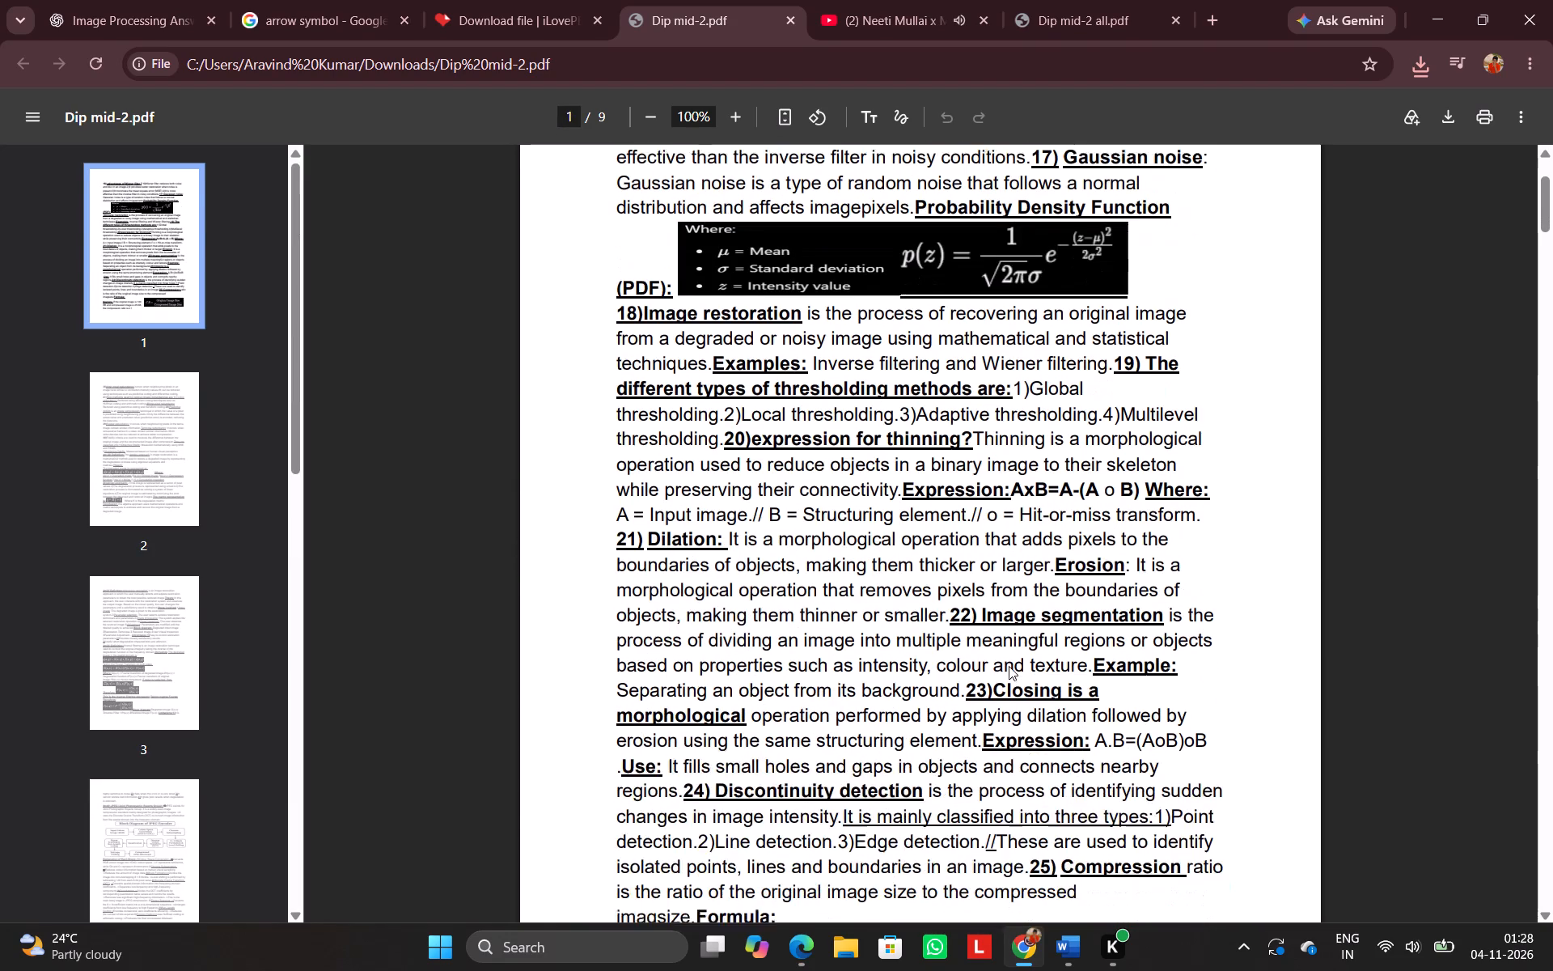
pyautogui.scroll(-4, 1009, 666)
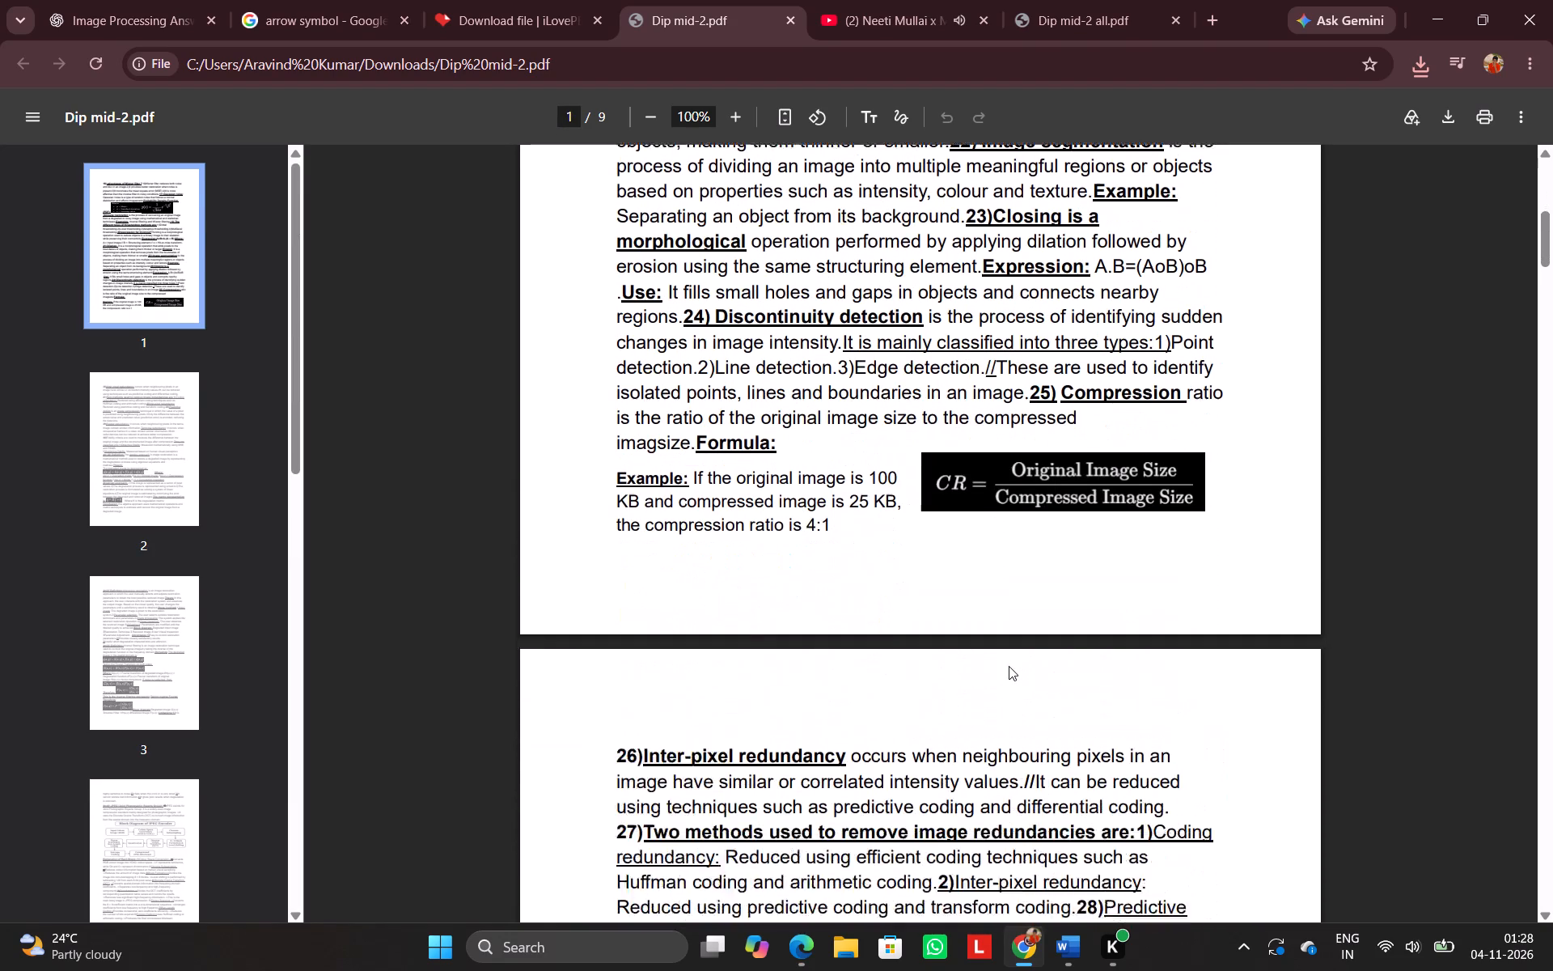
pyautogui.scroll(-6, 1009, 666)
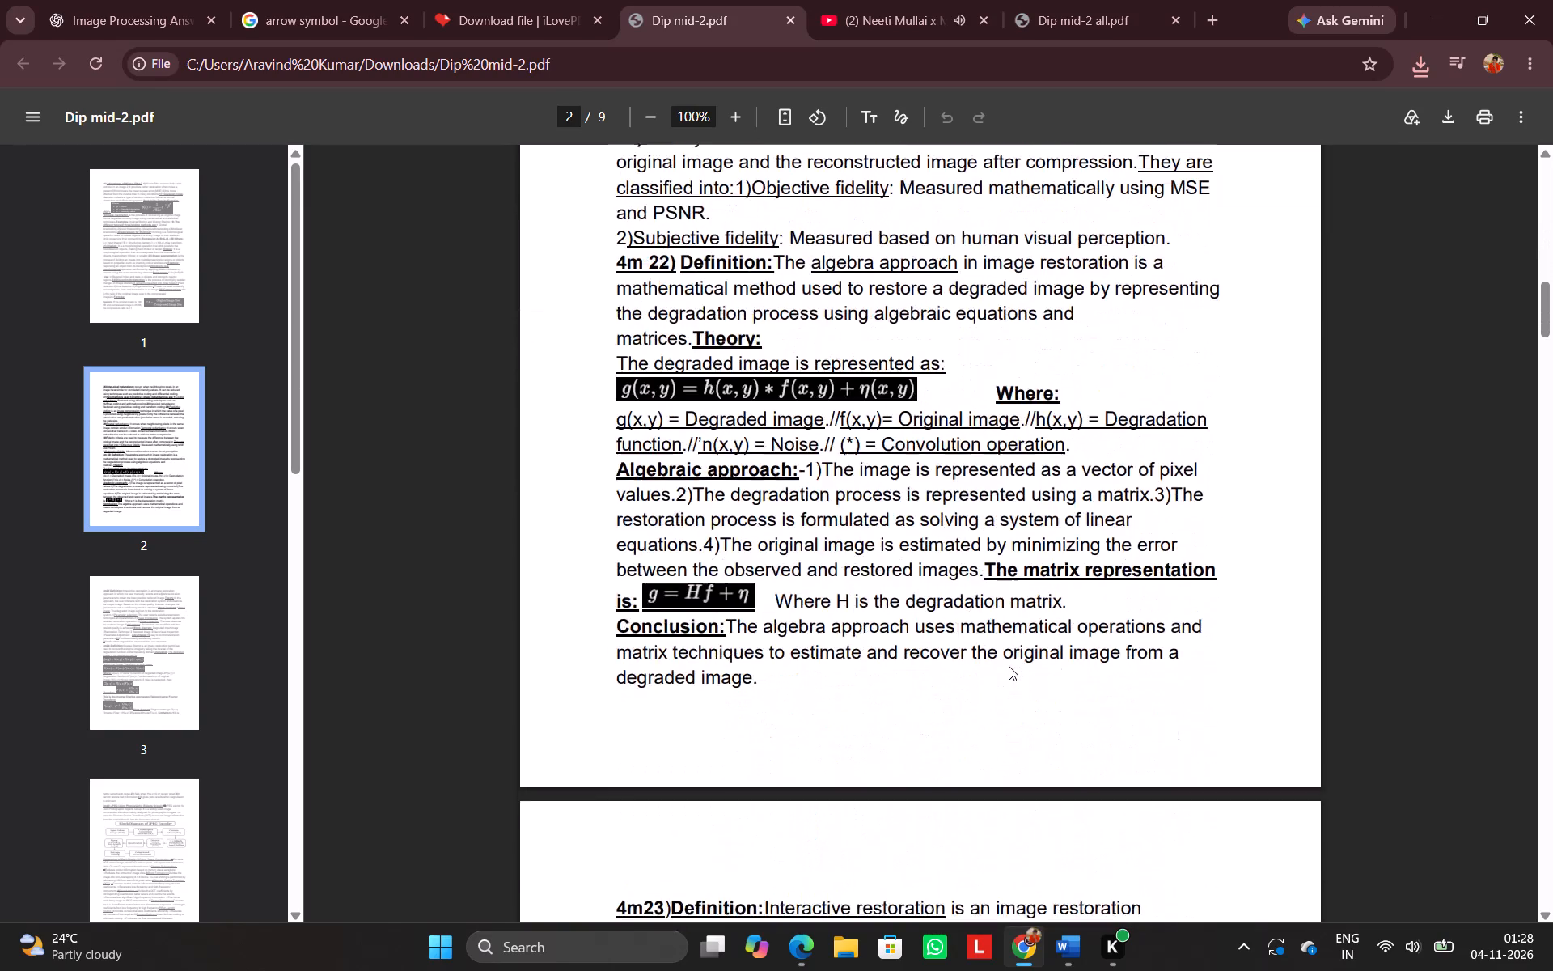
pyautogui.scroll(-6, 1009, 666)
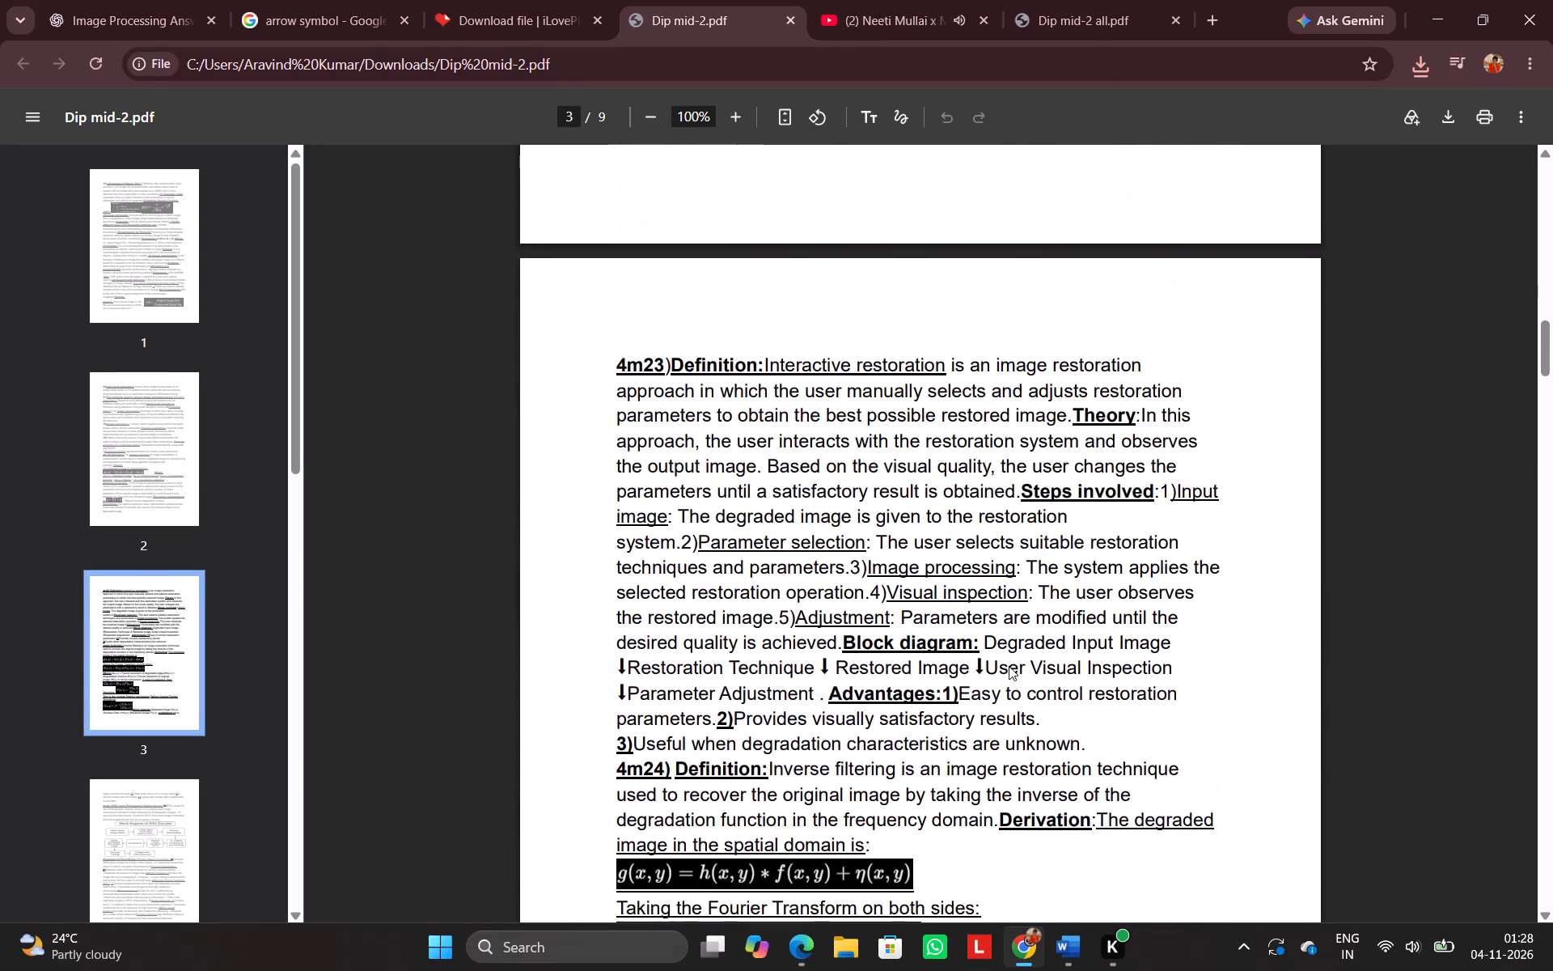
pyautogui.scroll(-9, 1009, 666)
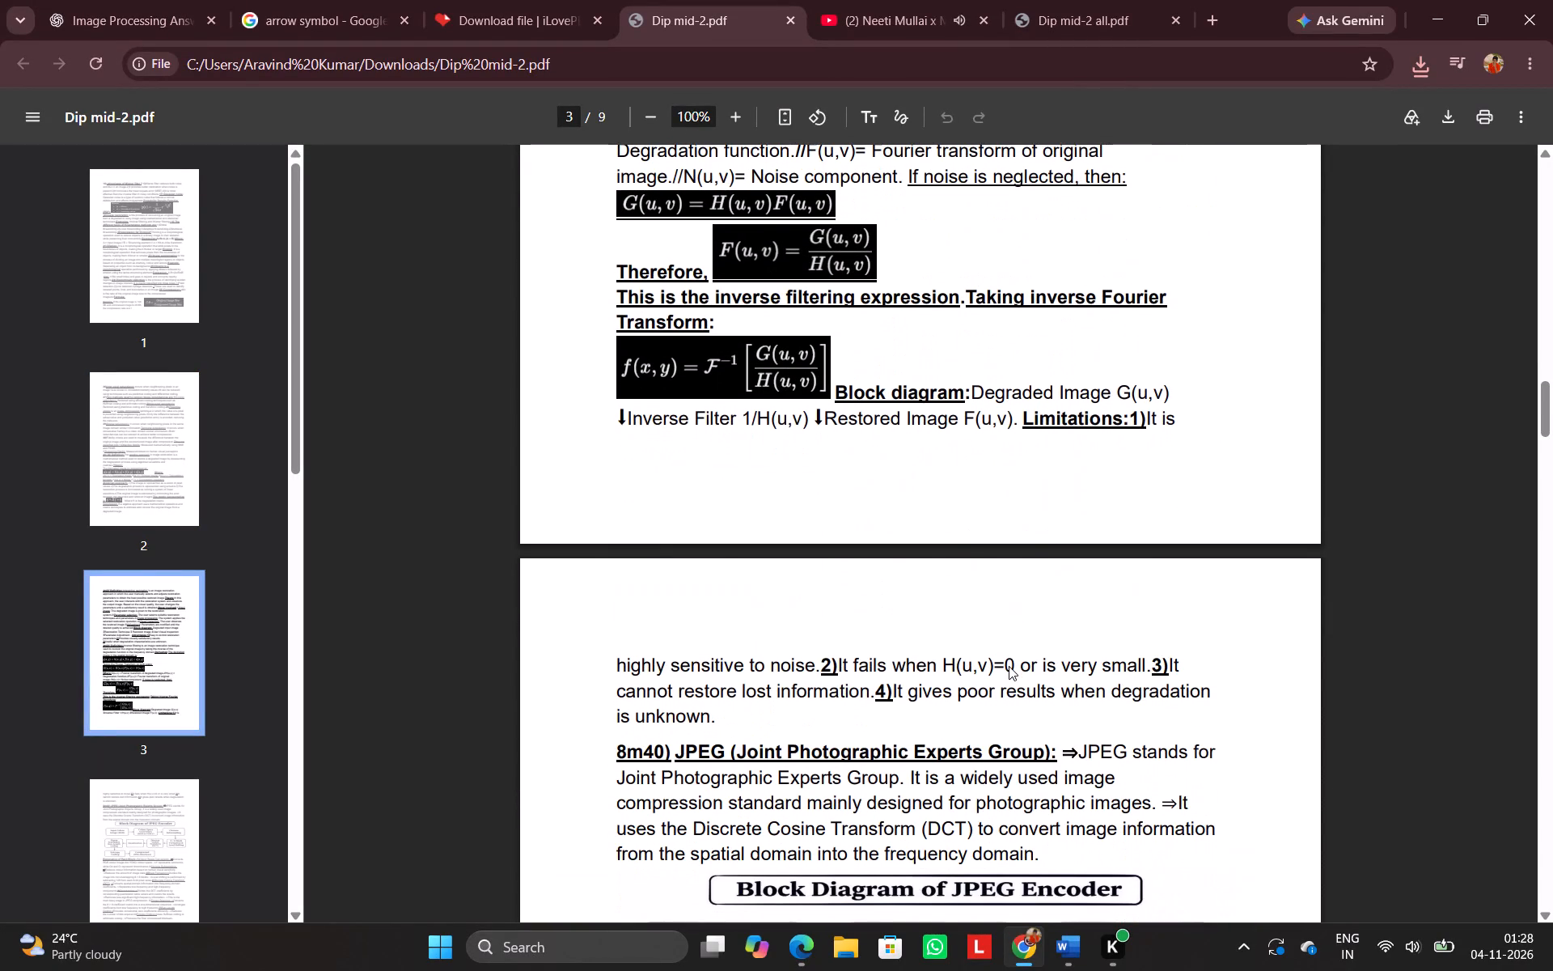
pyautogui.scroll(-1, 1009, 666)
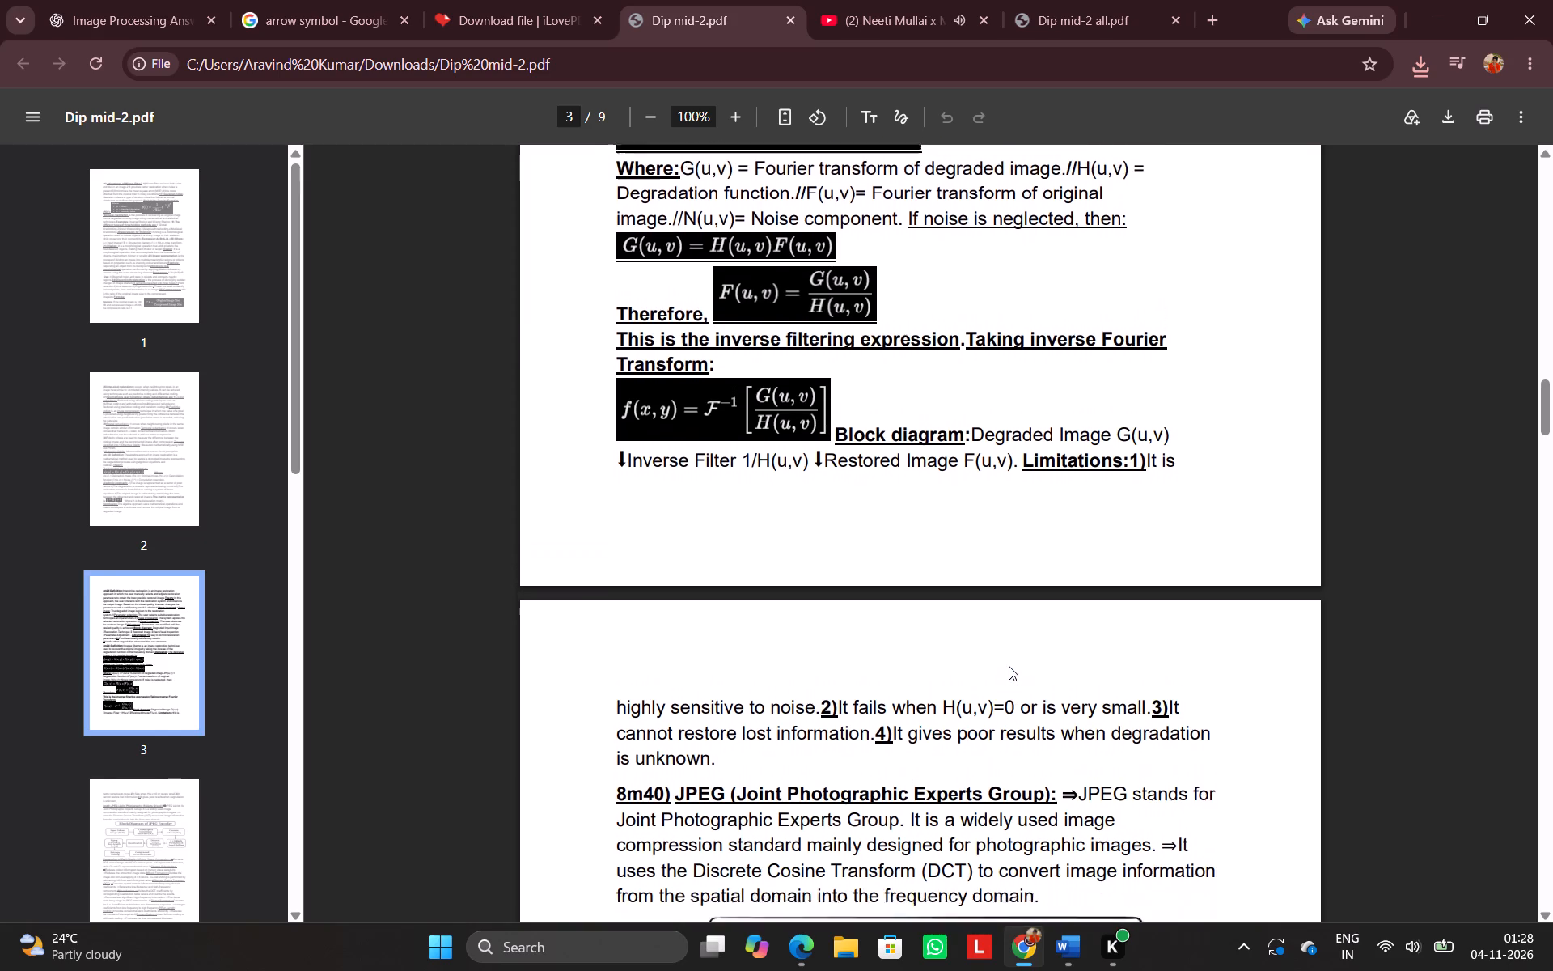
pyautogui.scroll(-1, 1009, 666)
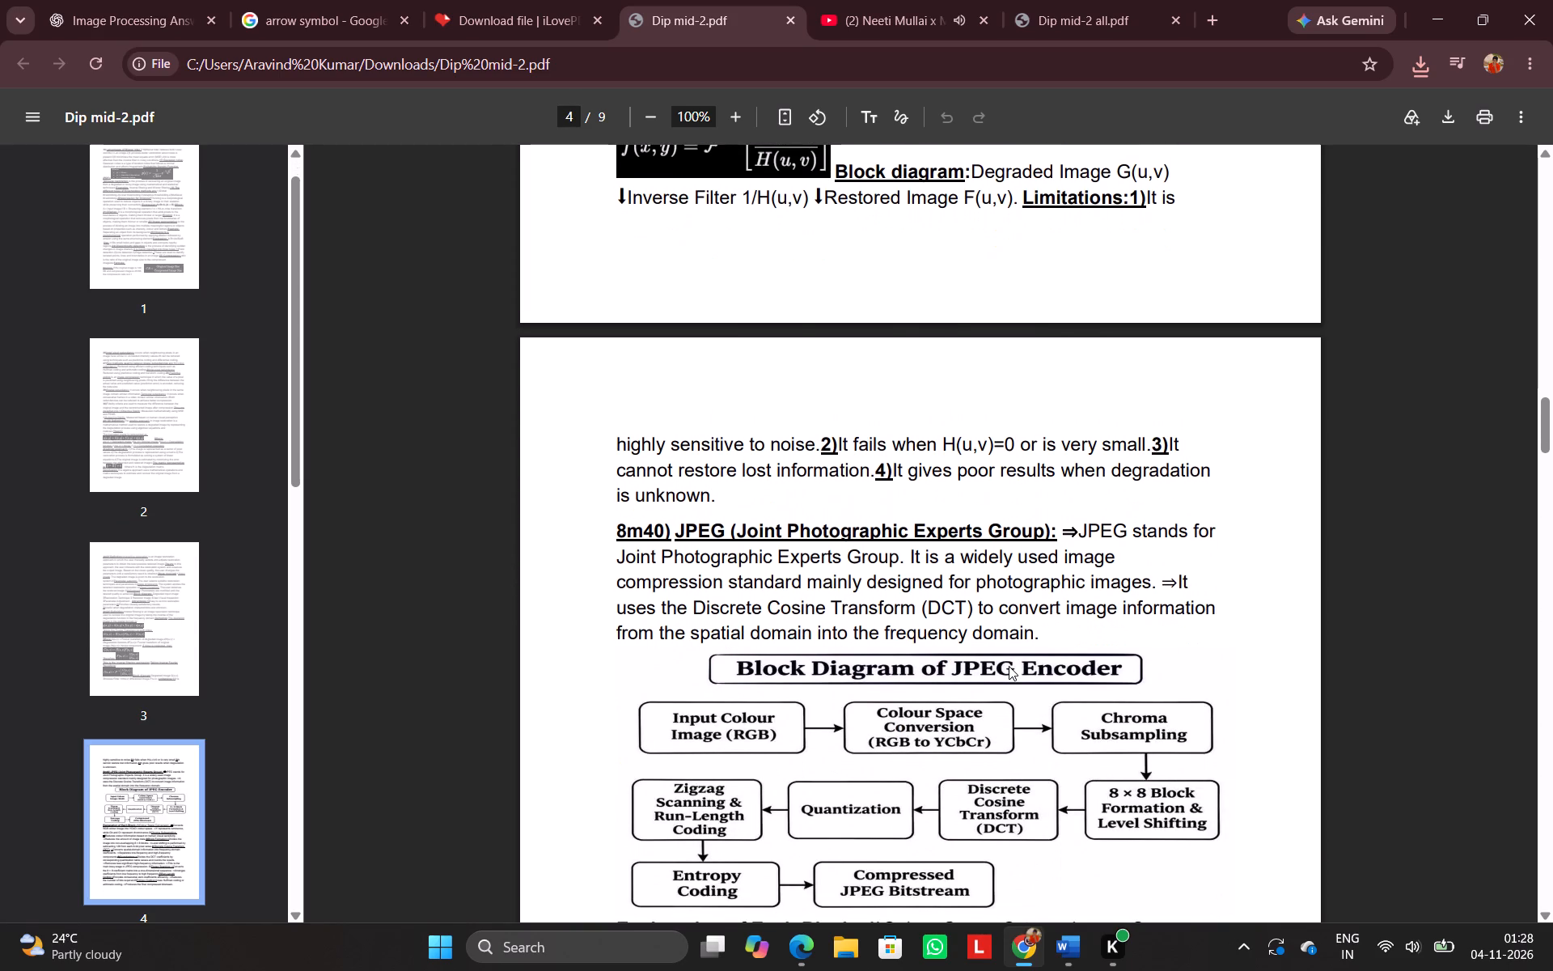
pyautogui.scroll(-7, 1009, 666)
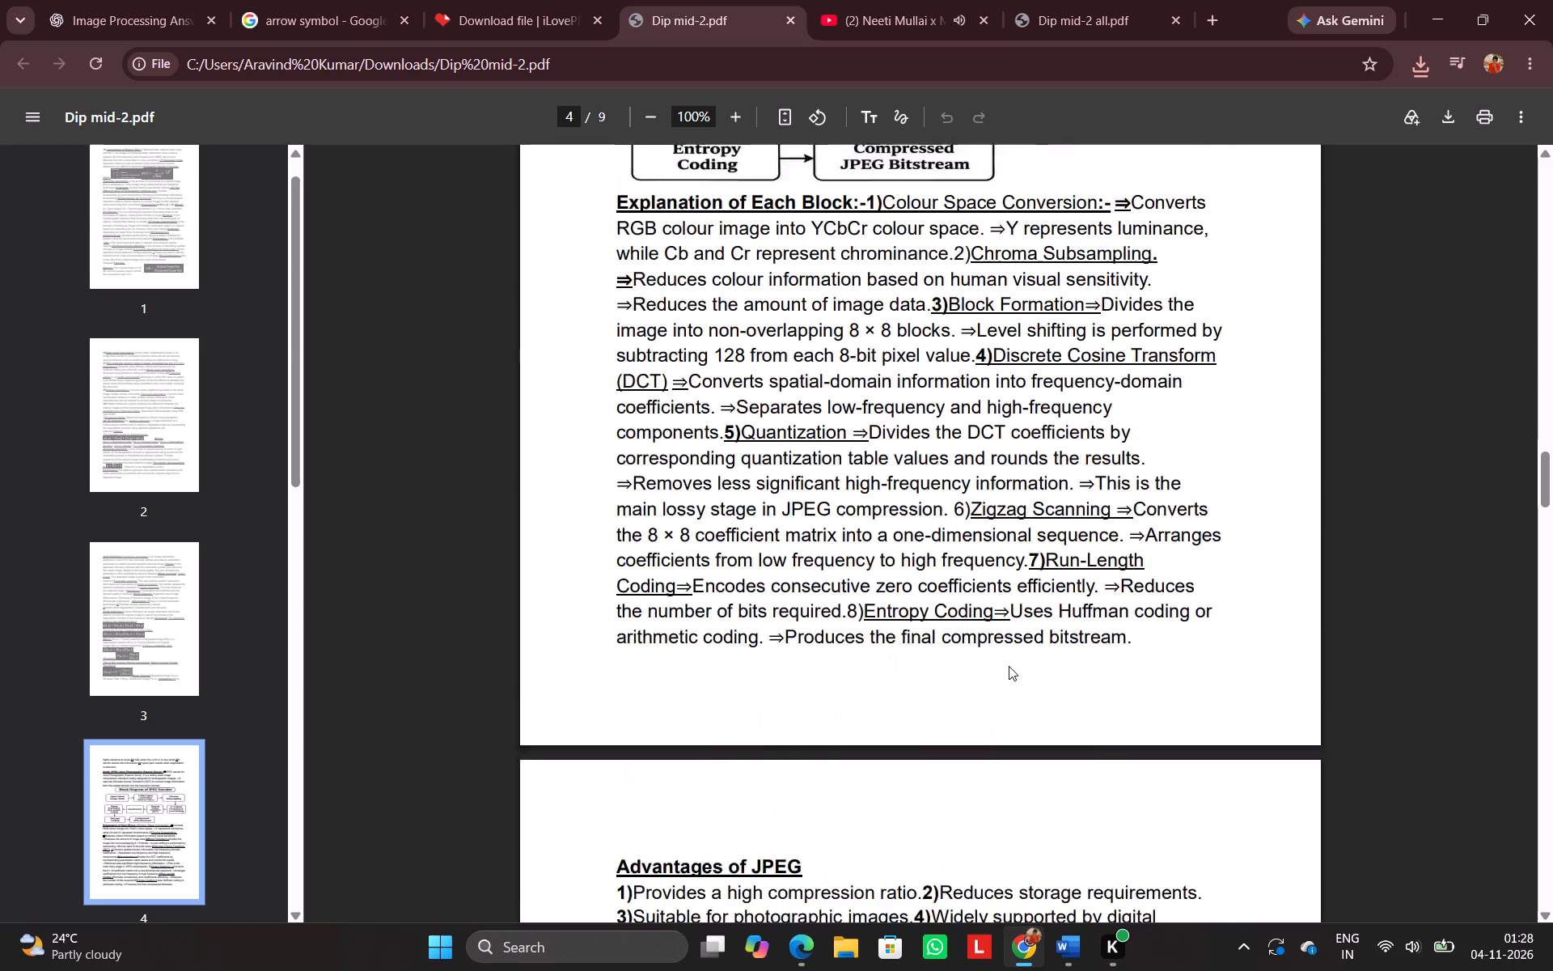
pyautogui.scroll(-2, 1009, 666)
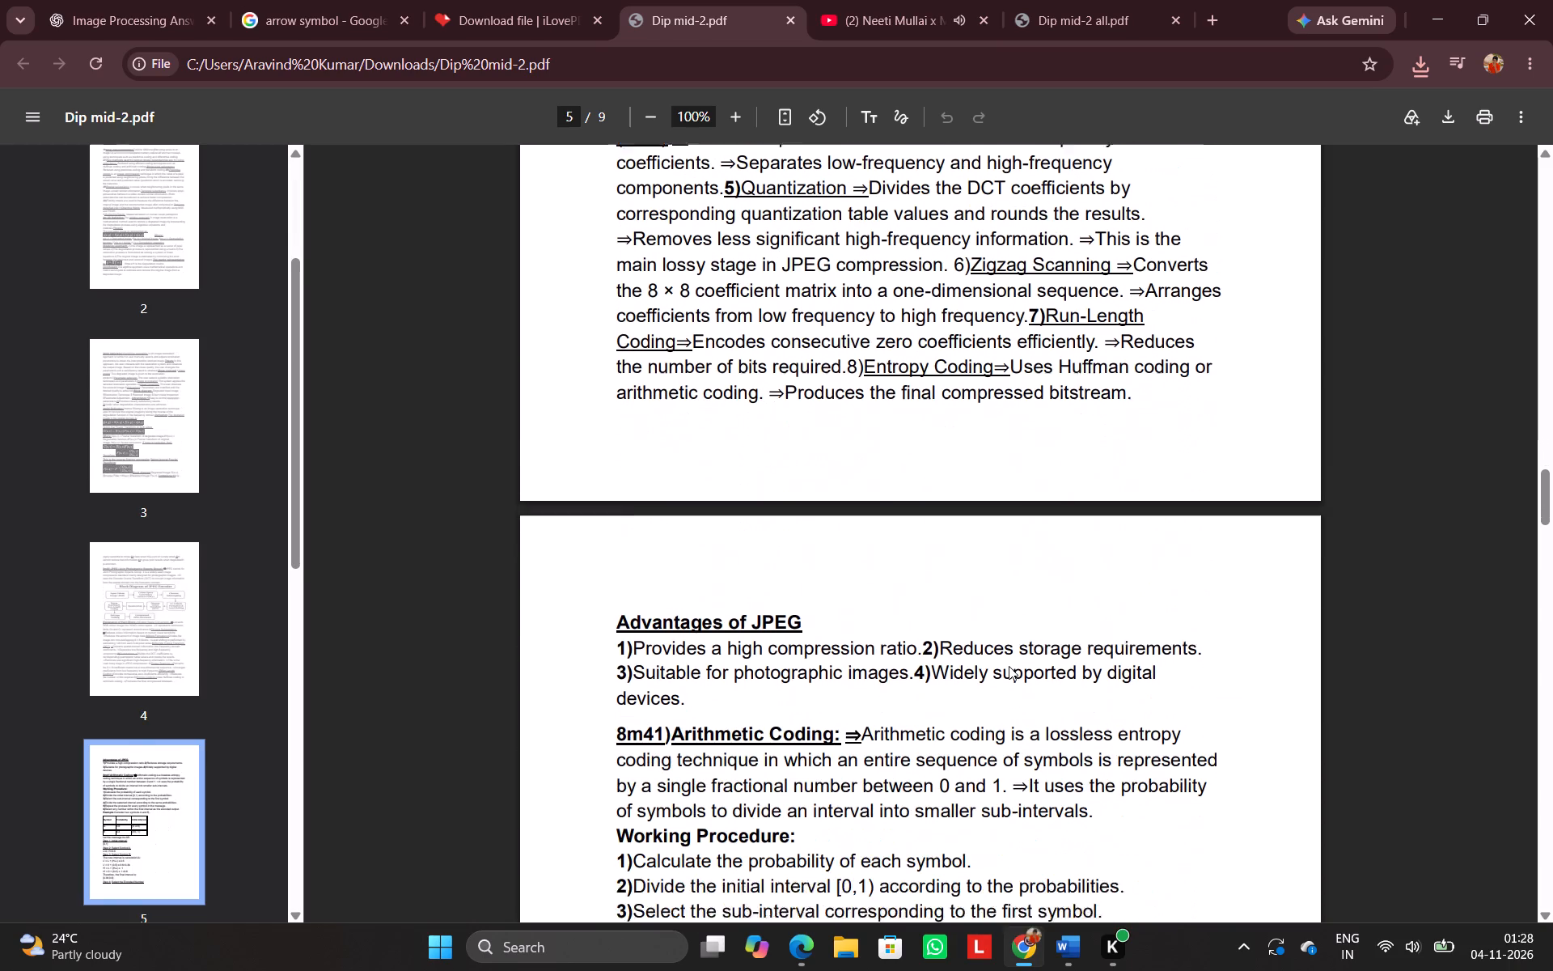
pyautogui.scroll(-4, 1009, 666)
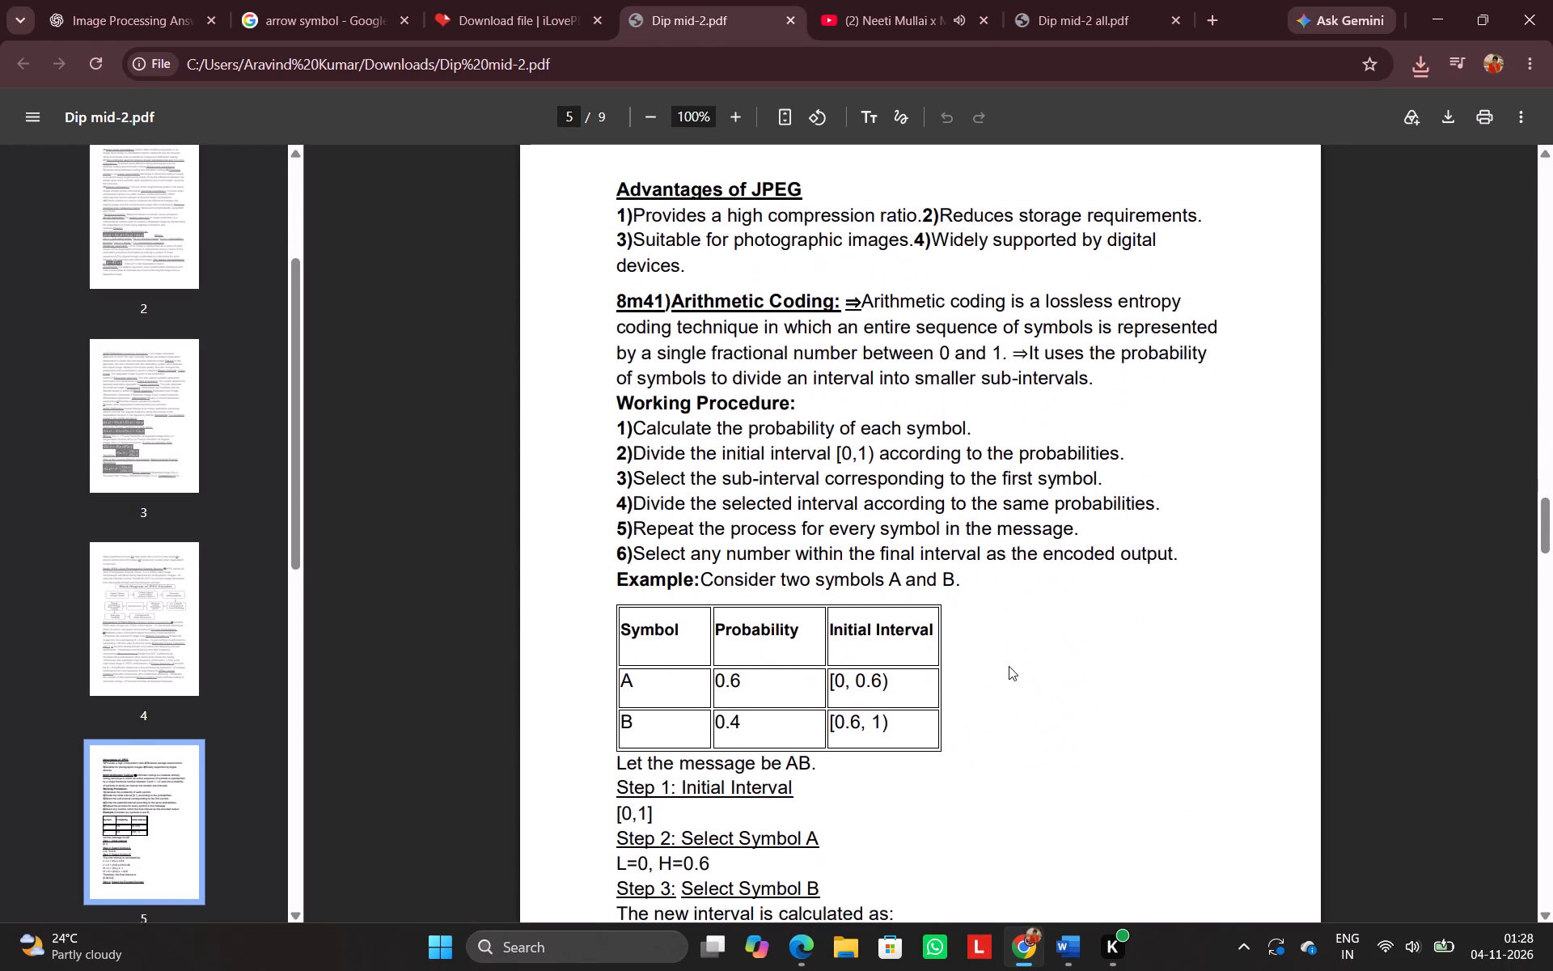
# Recheck the PDF from page 1 to page 9, examining the inverse filtering equations, page breaks and transform coding block diagram.
pyautogui.scroll(9, 1009, 666)
pyautogui.scroll(-1, 1009, 666)
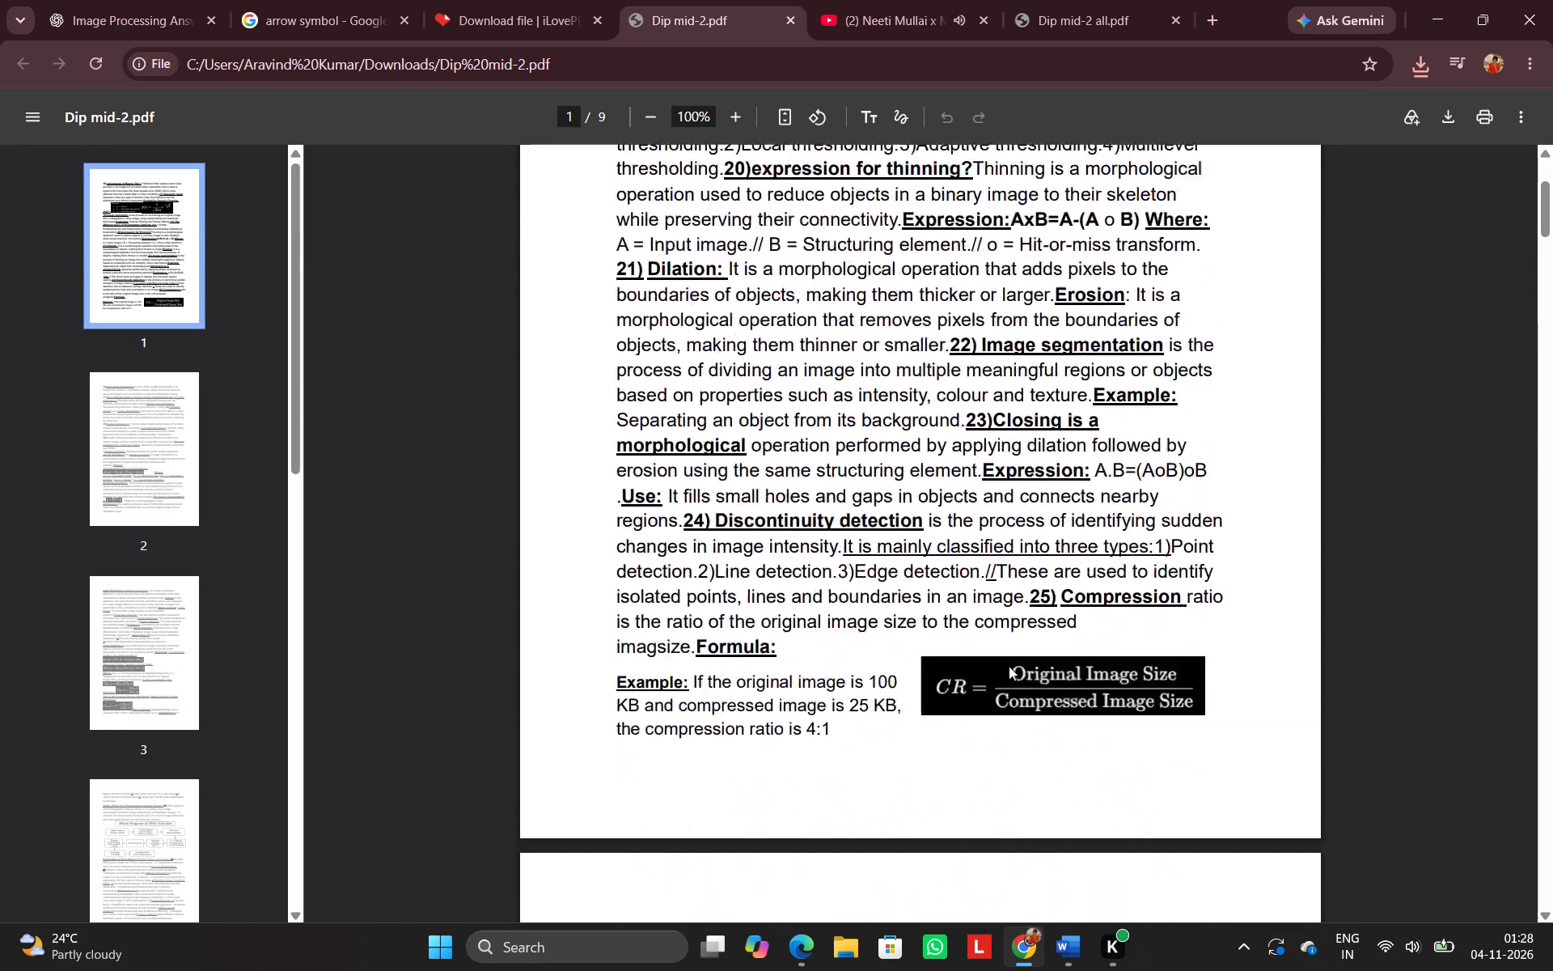
pyautogui.scroll(-1, 1009, 666)
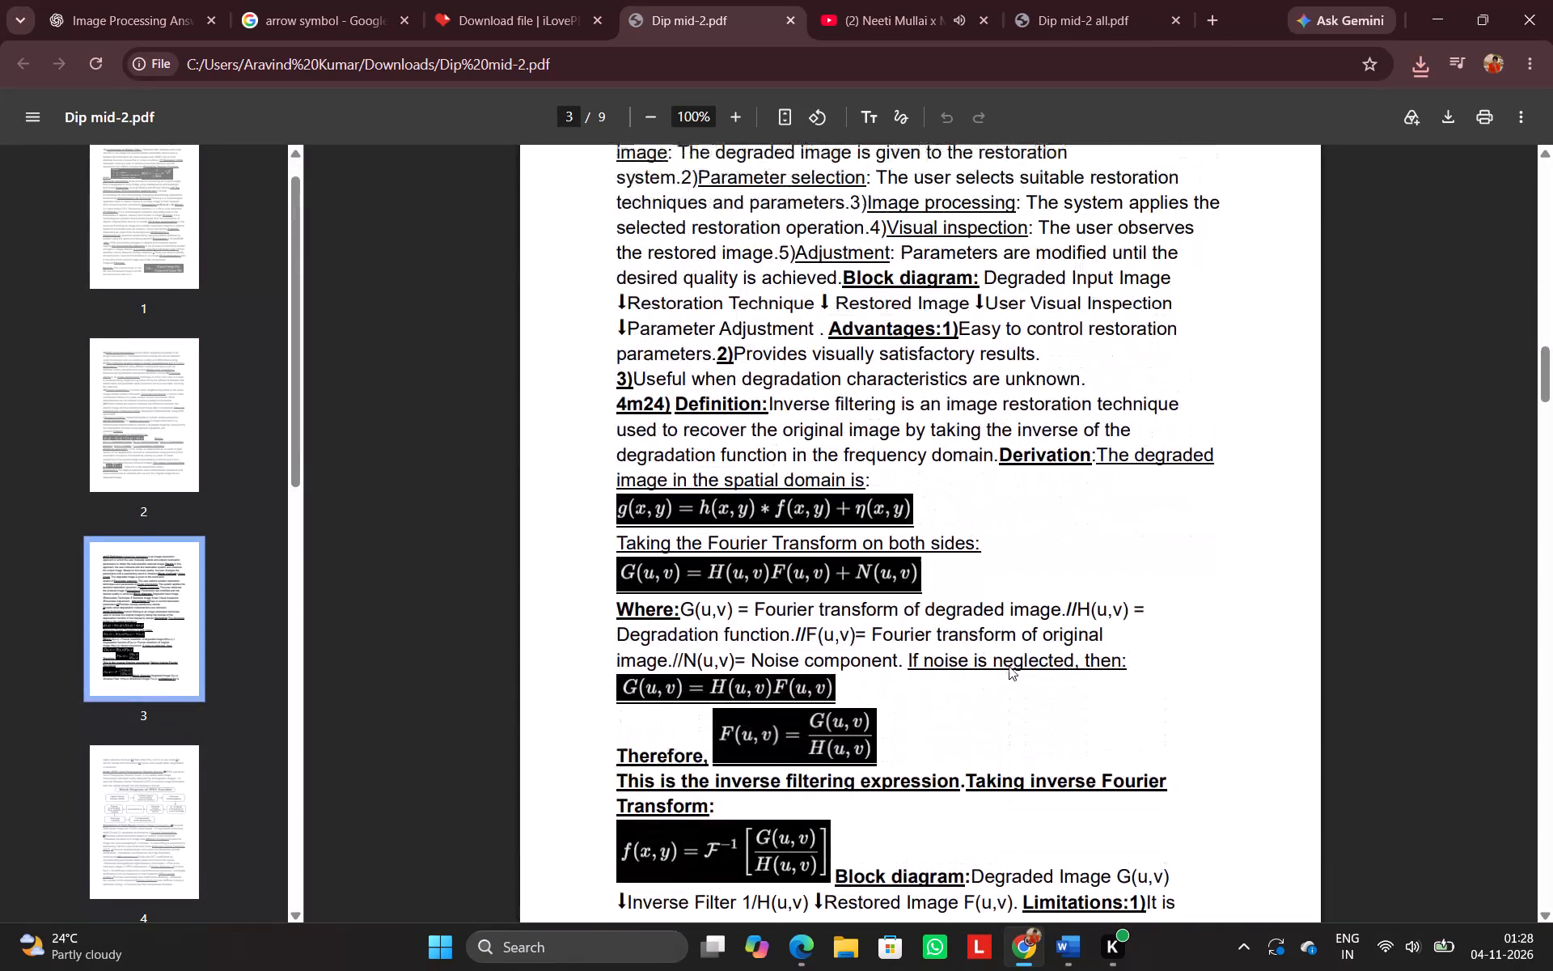
pyautogui.scroll(1, 1009, 666)
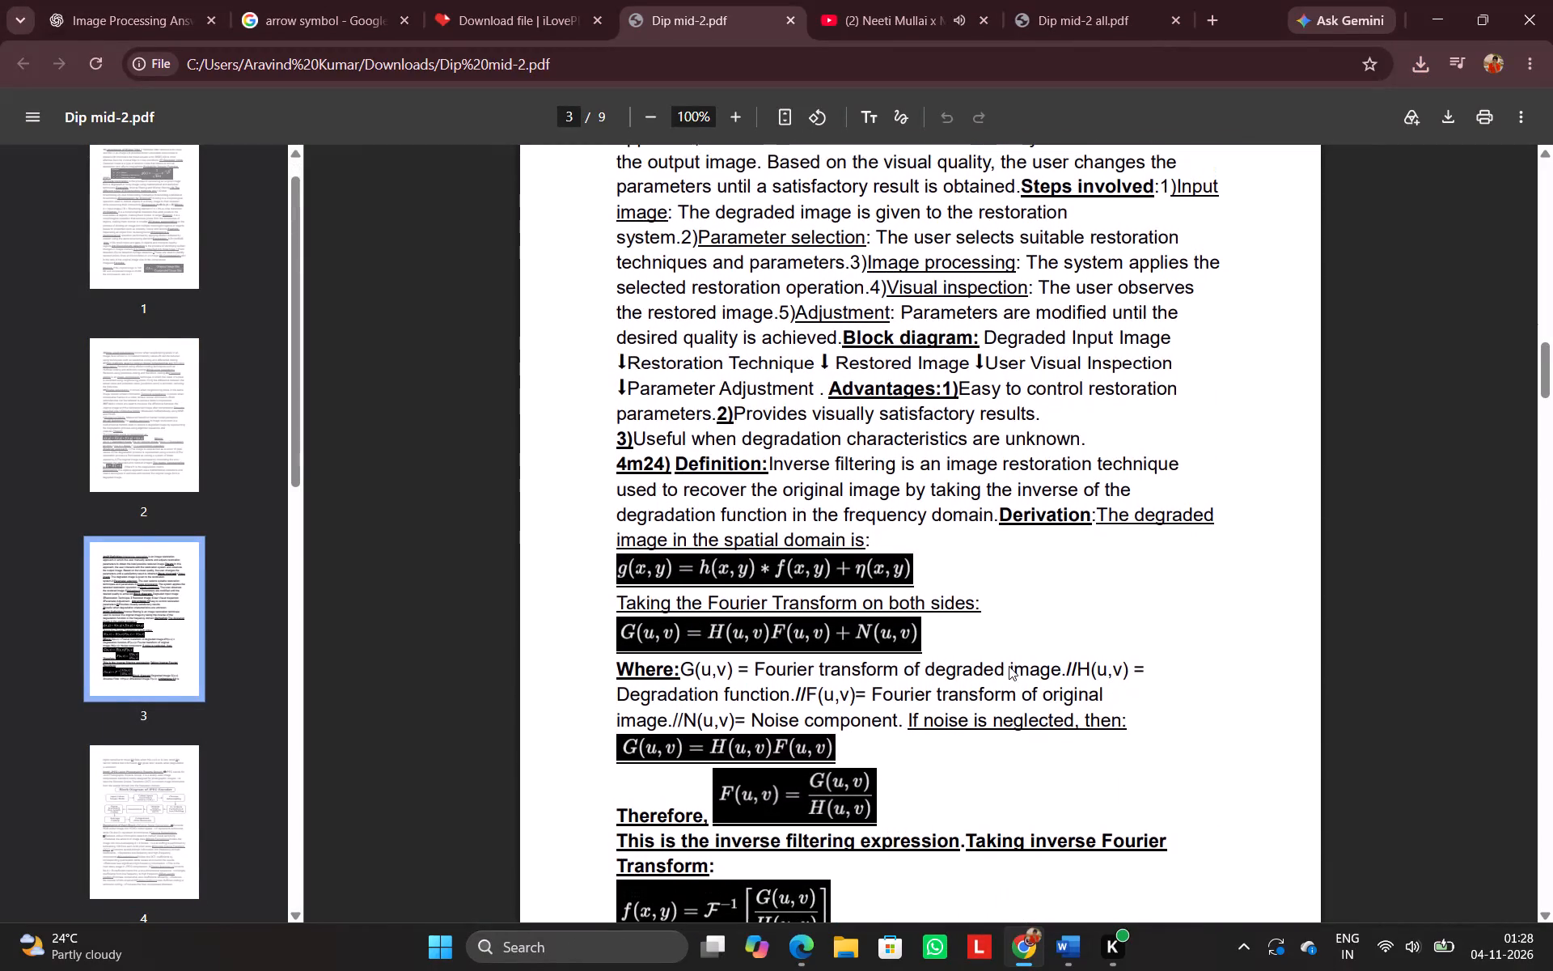
pyautogui.scroll(1, 1009, 666)
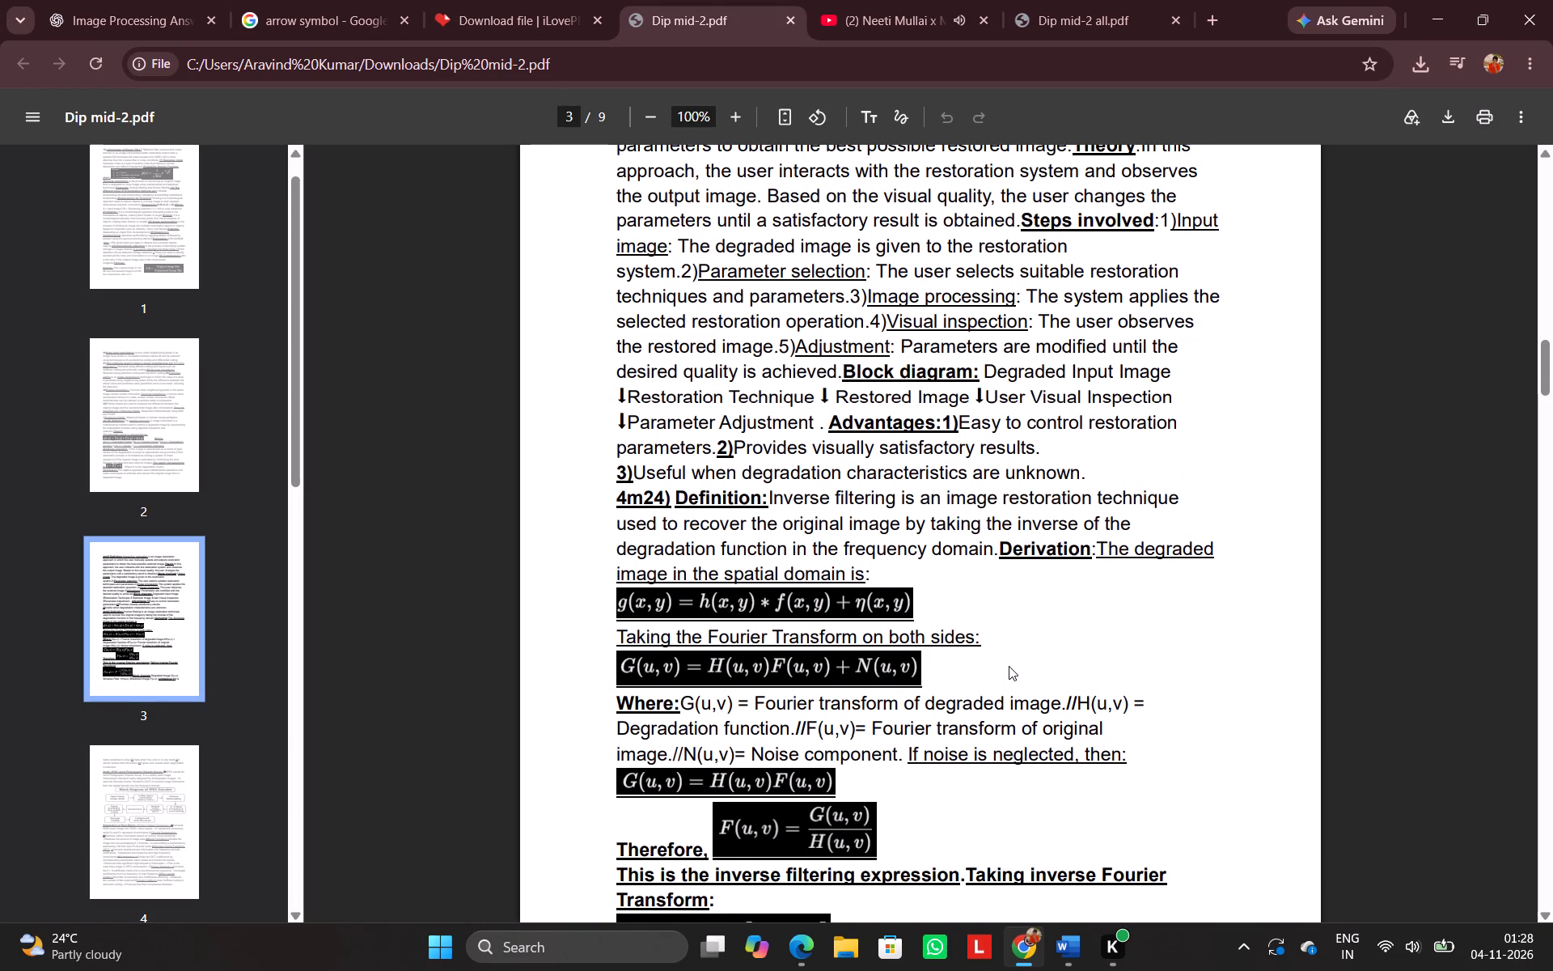
pyautogui.scroll(-4, 1009, 666)
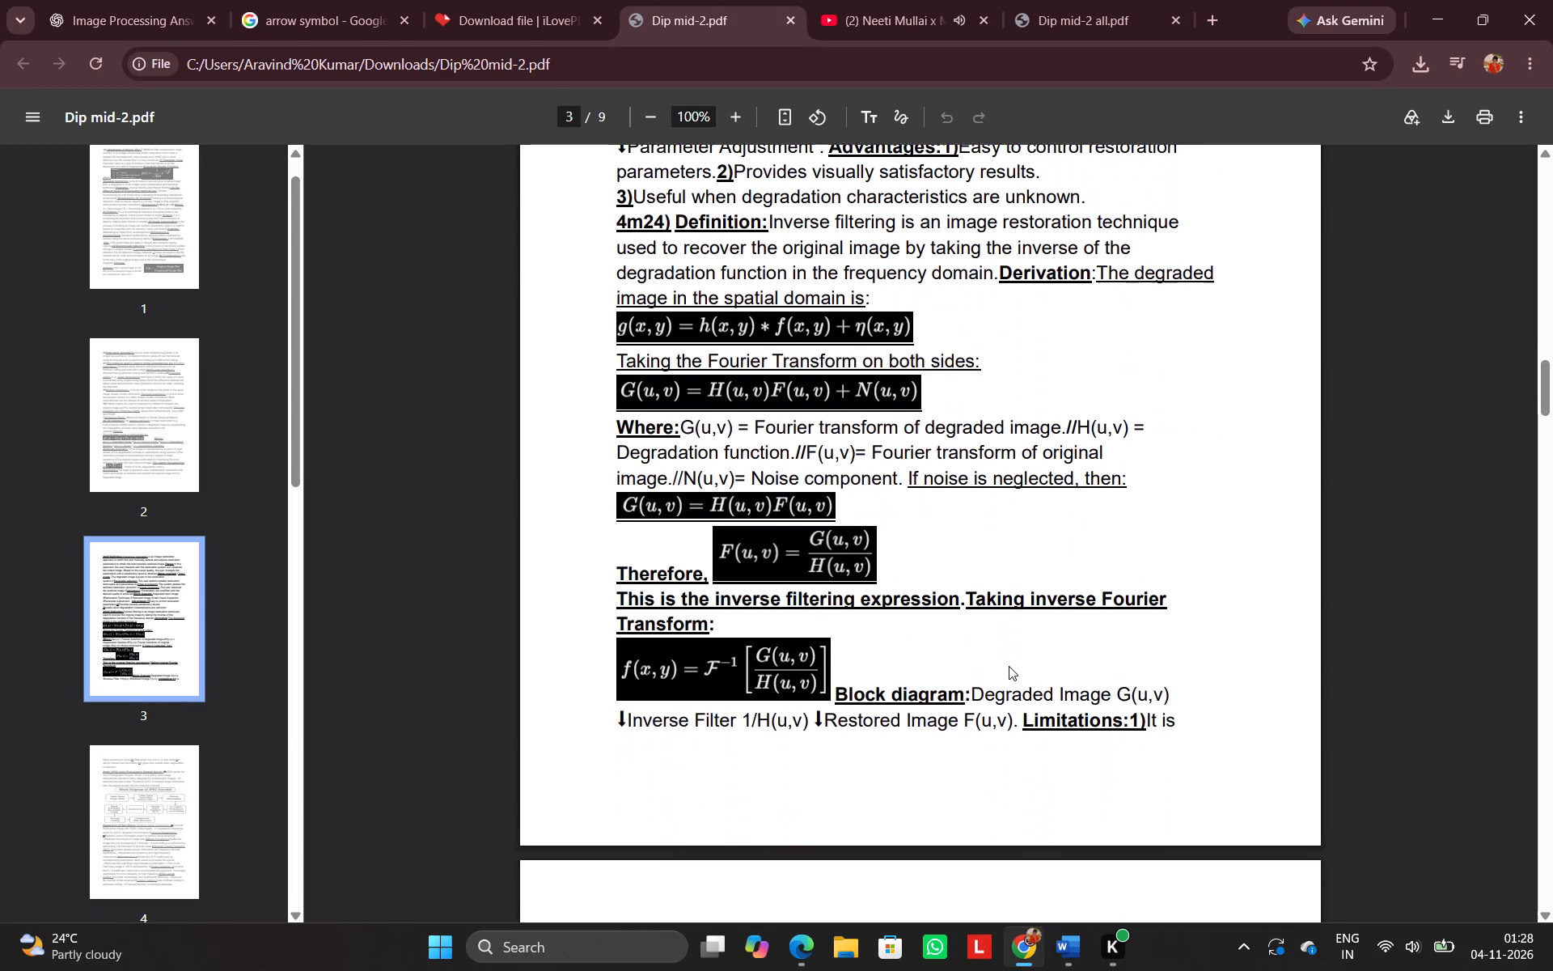
pyautogui.scroll(-4, 1009, 666)
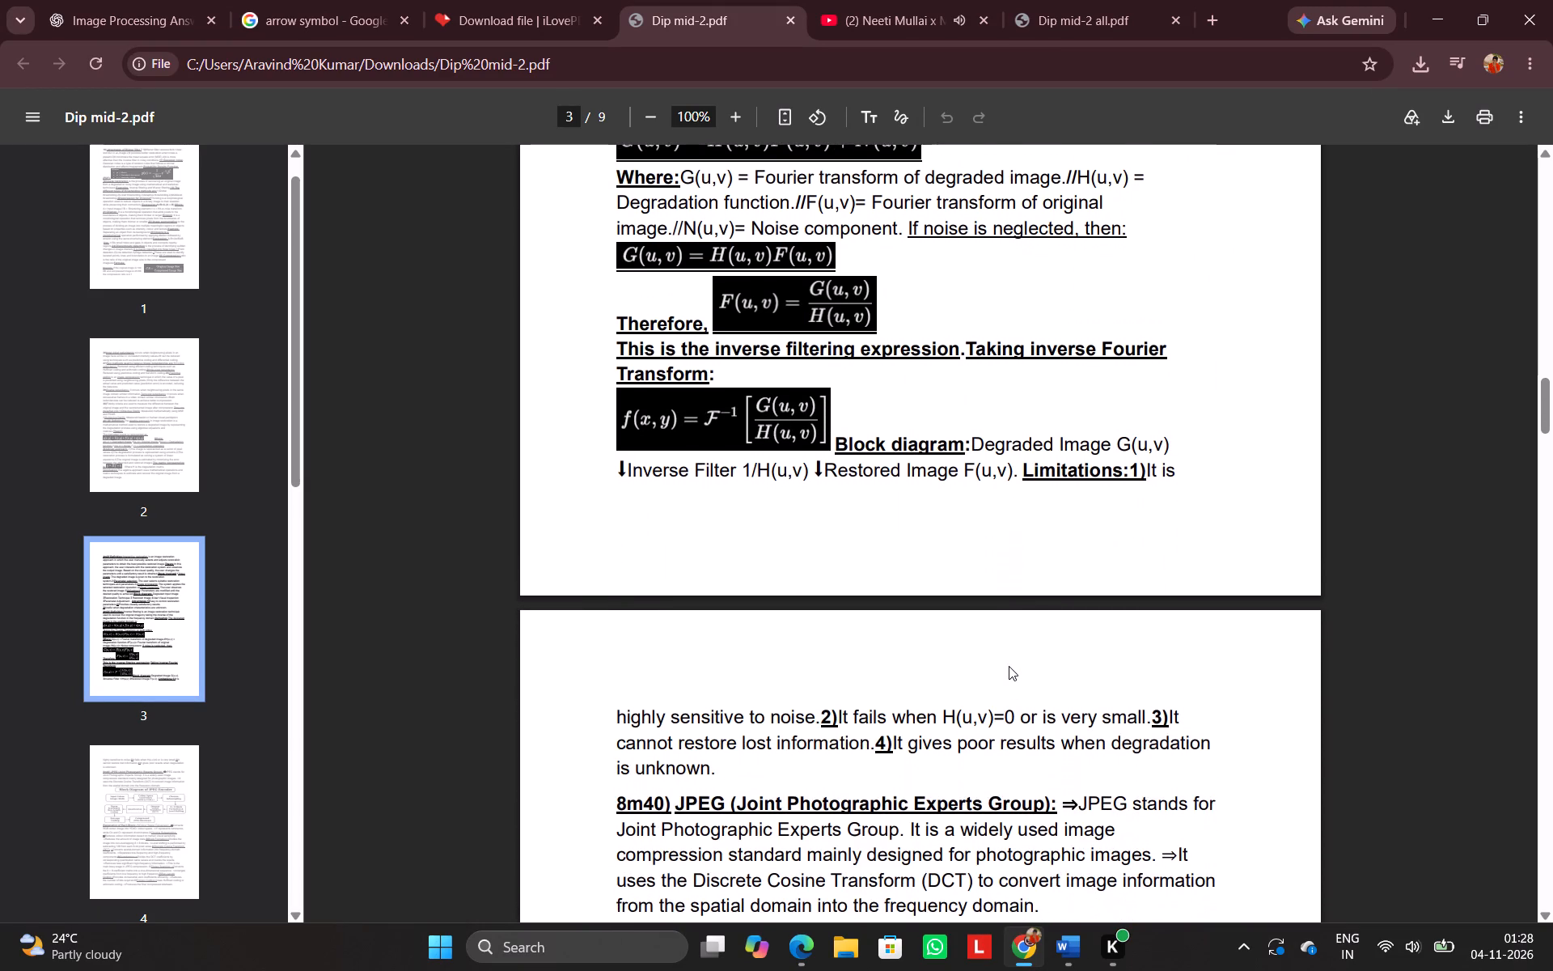
pyautogui.scroll(-1, 1009, 666)
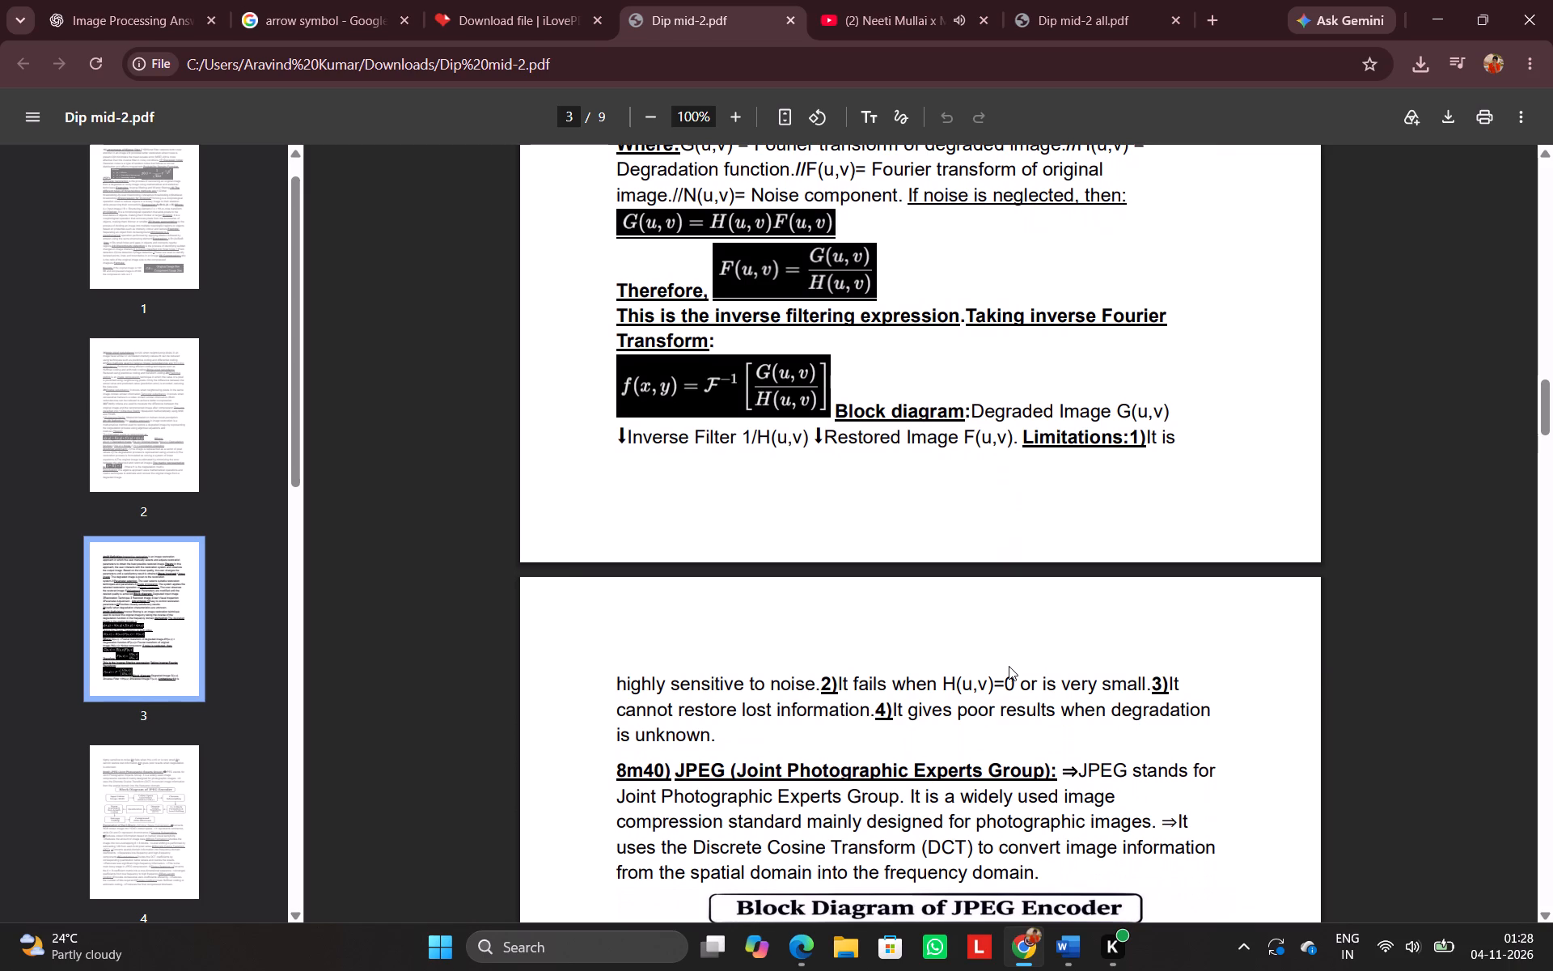
pyautogui.scroll(-9, 1009, 666)
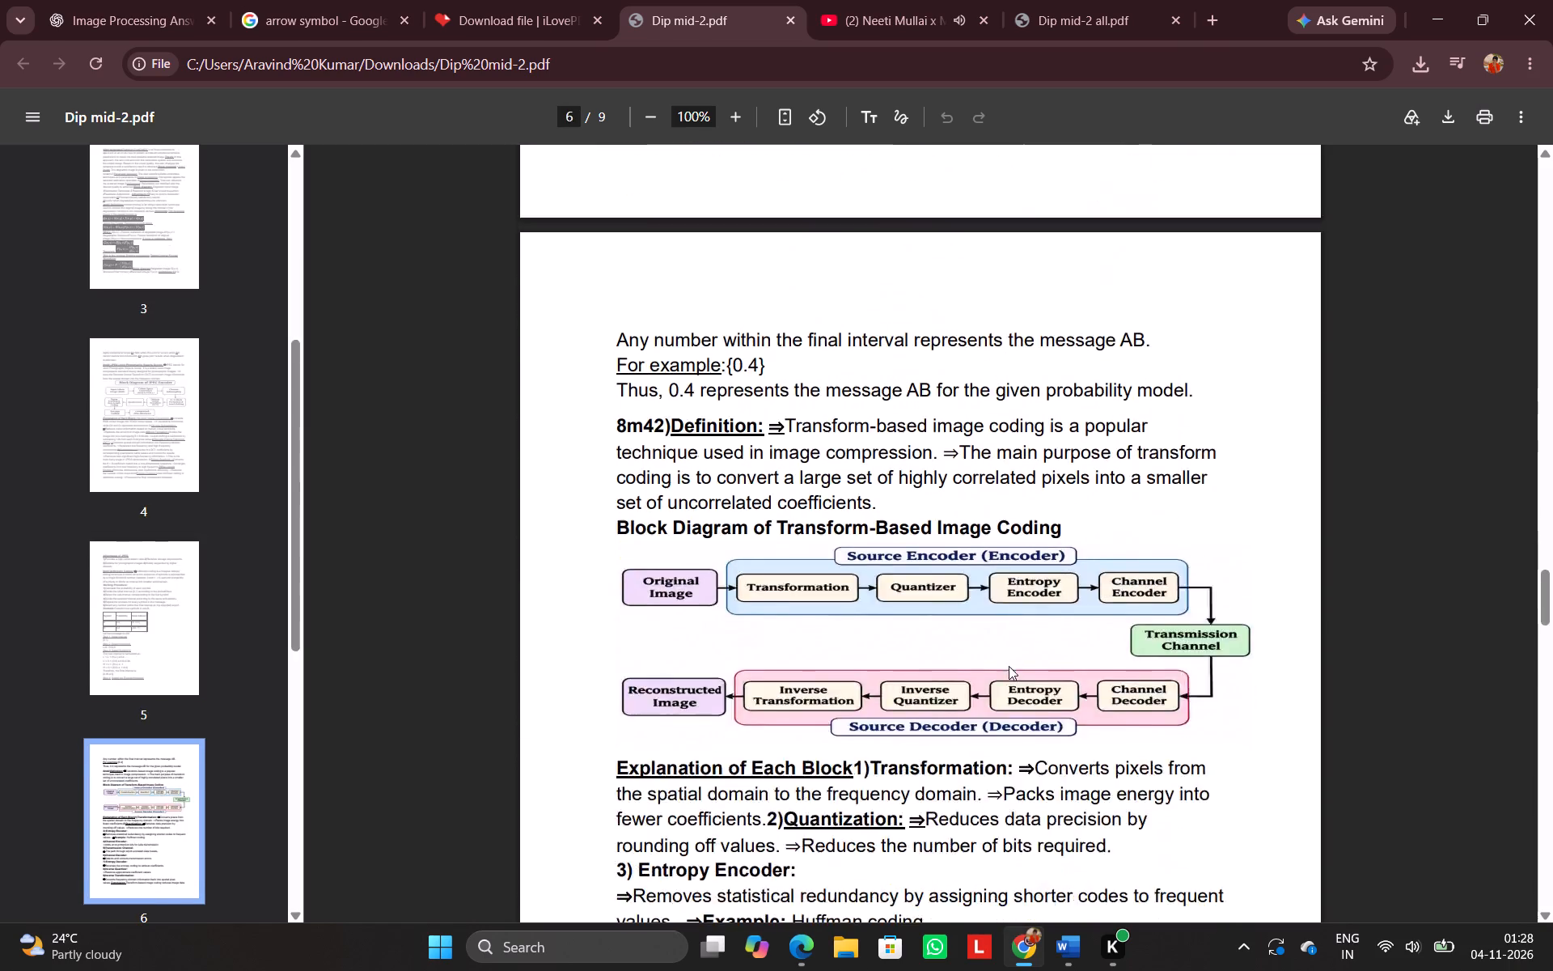
pyautogui.scroll(-8, 1009, 666)
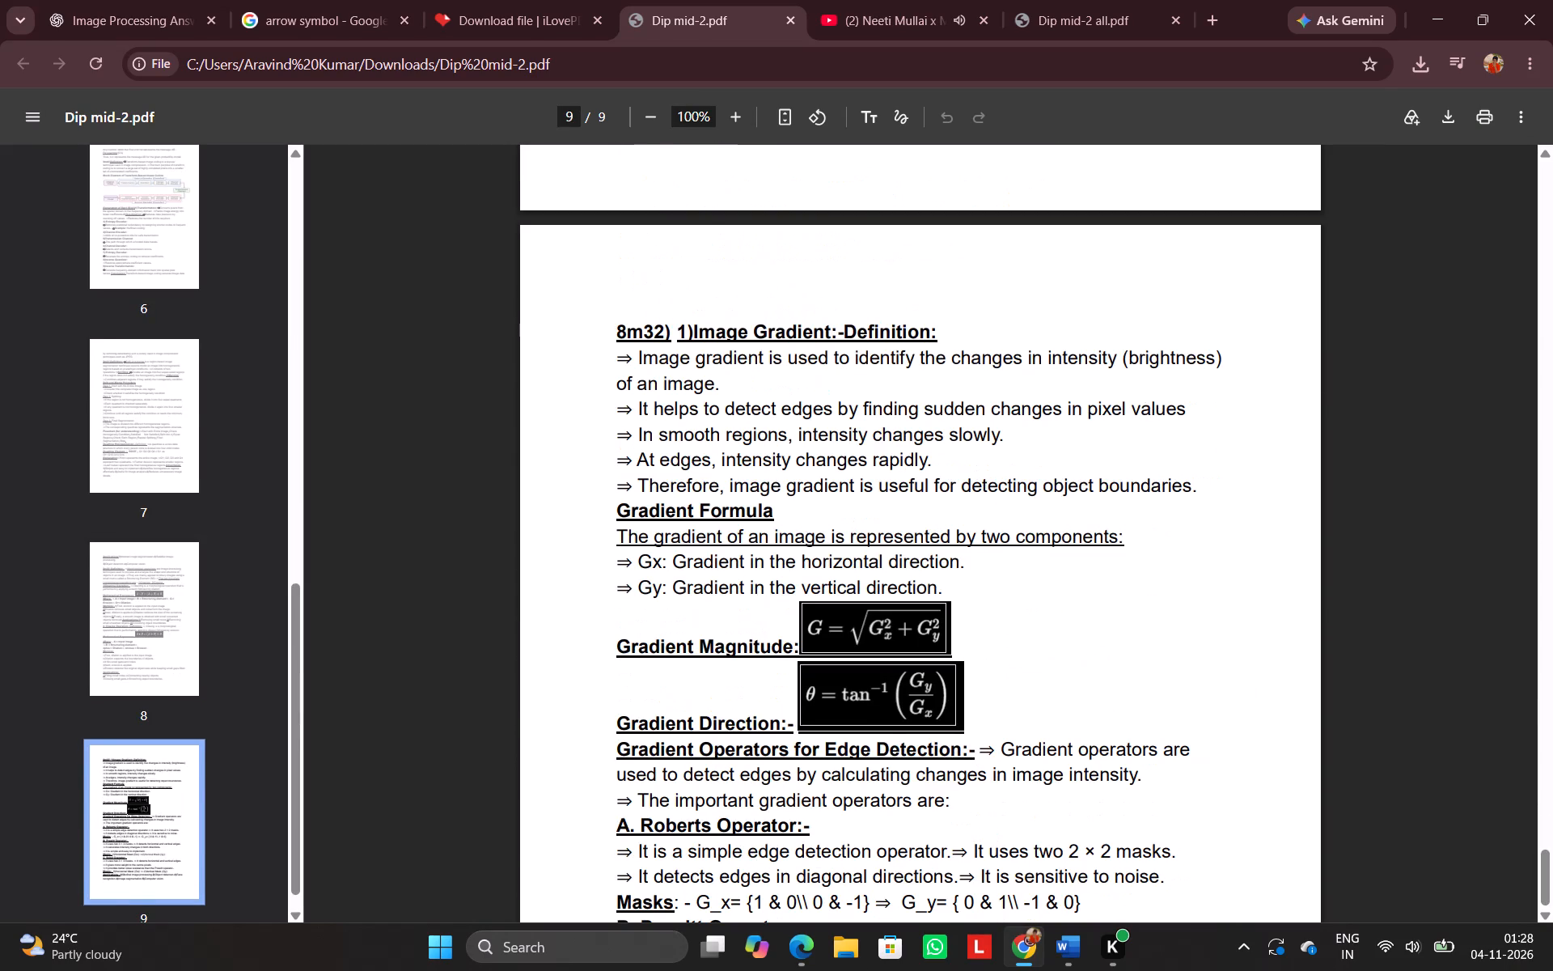
# Review the PDF backwards from the image gradient section on page 9, through morphological operations, split-and-merge and transform coding, to page 1.
pyautogui.scroll(5, 736, 745)
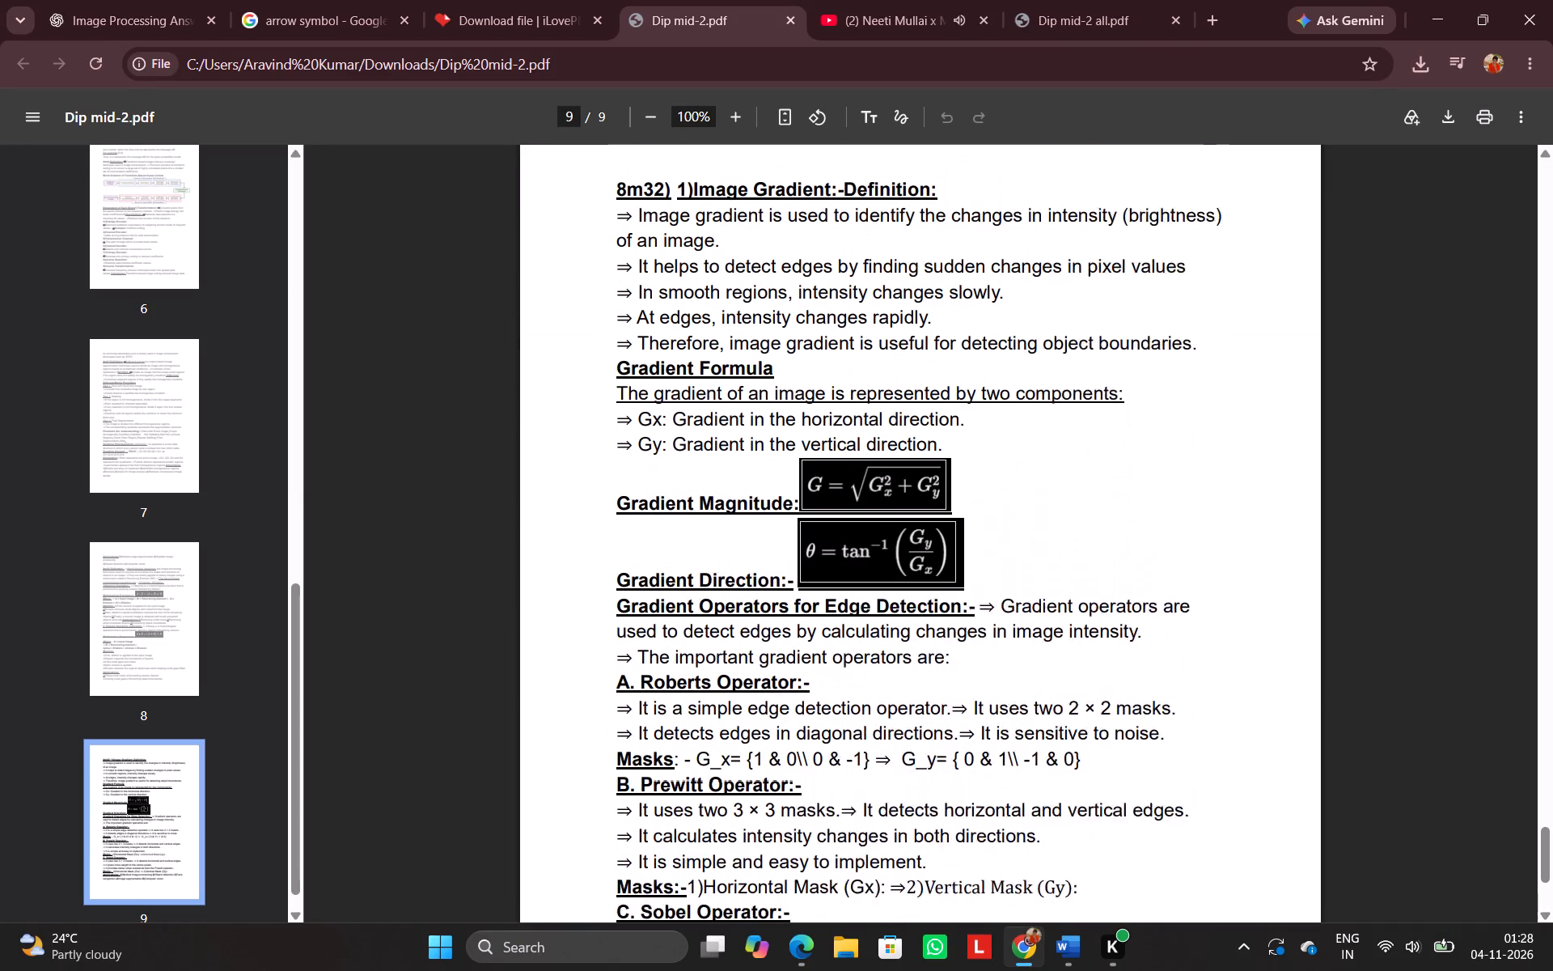
pyautogui.scroll(7, 736, 745)
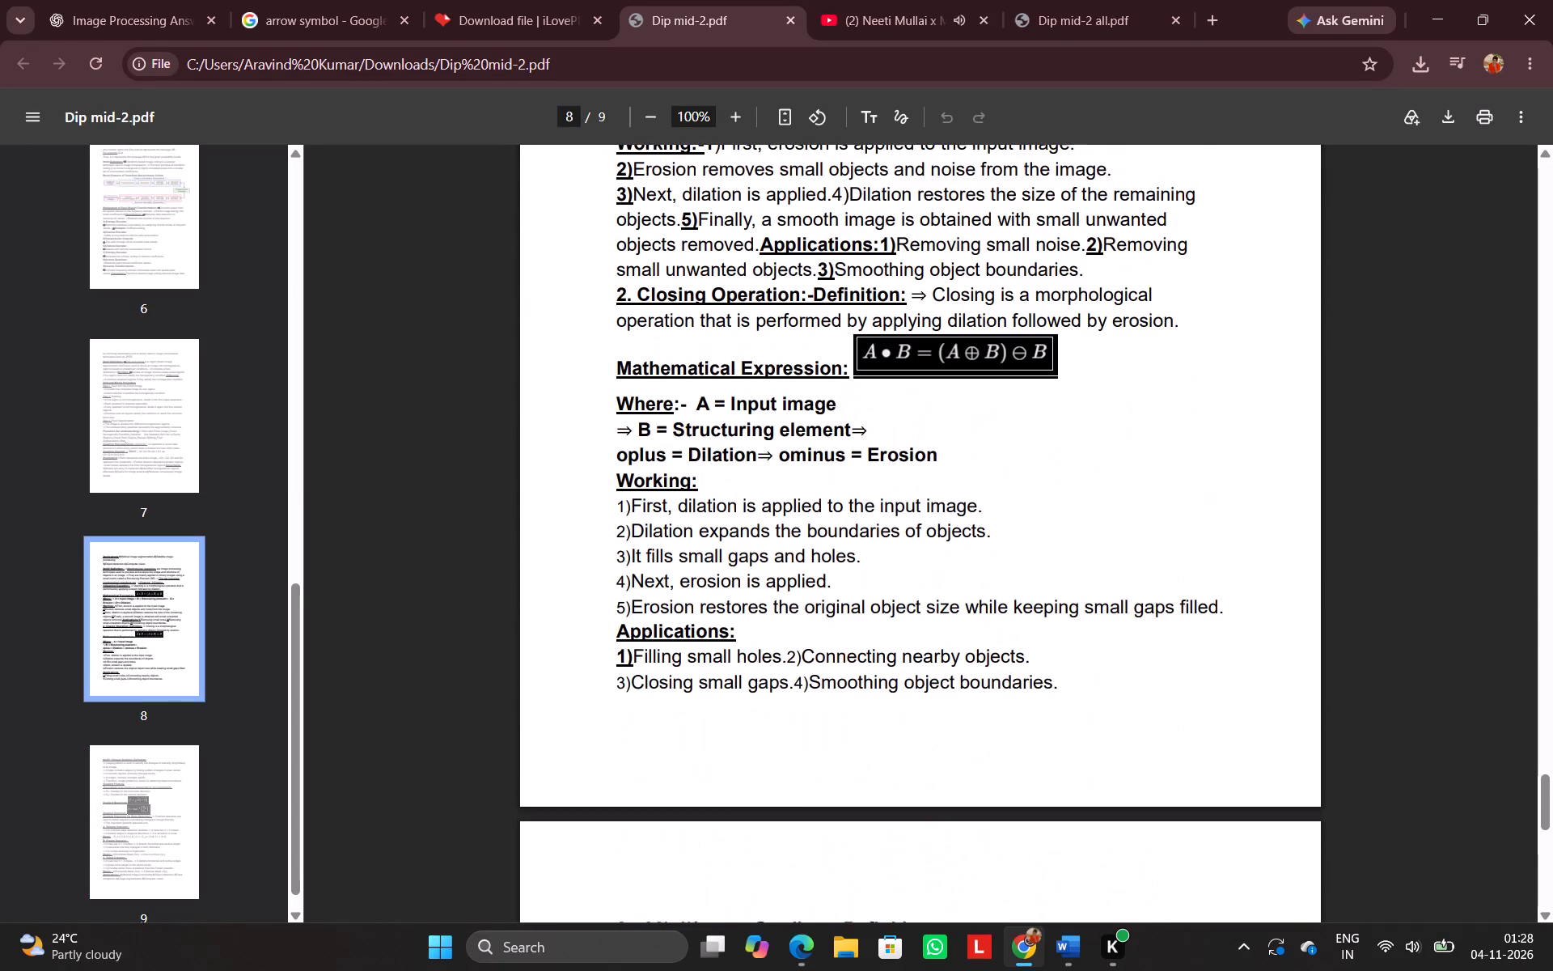
pyautogui.scroll(12, 736, 745)
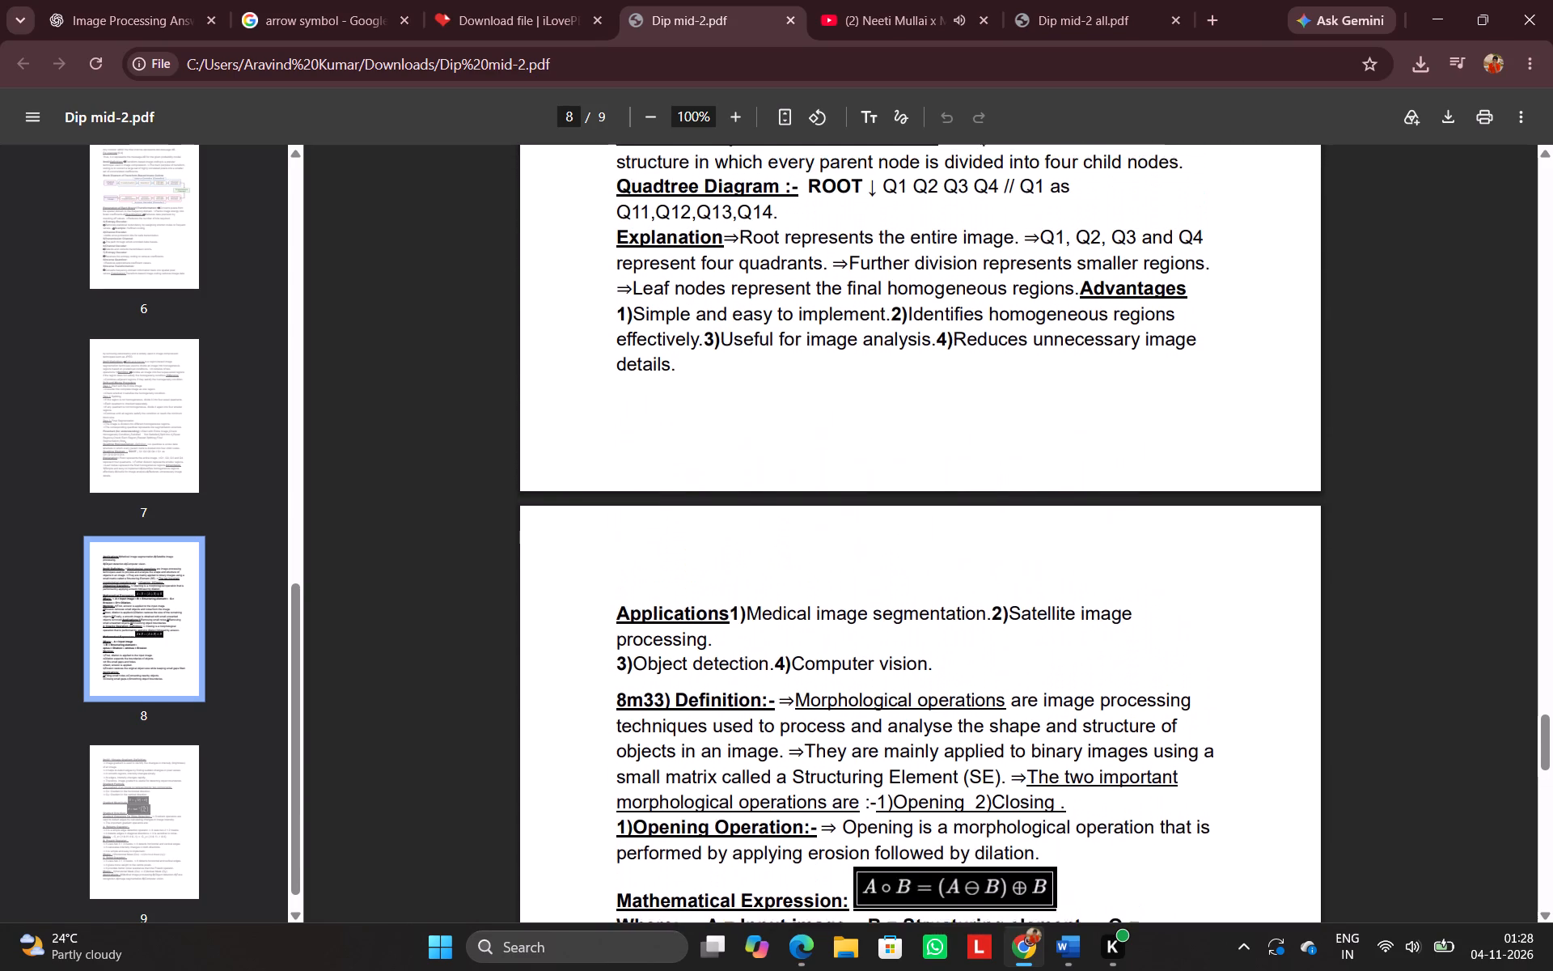
pyautogui.scroll(2, 736, 745)
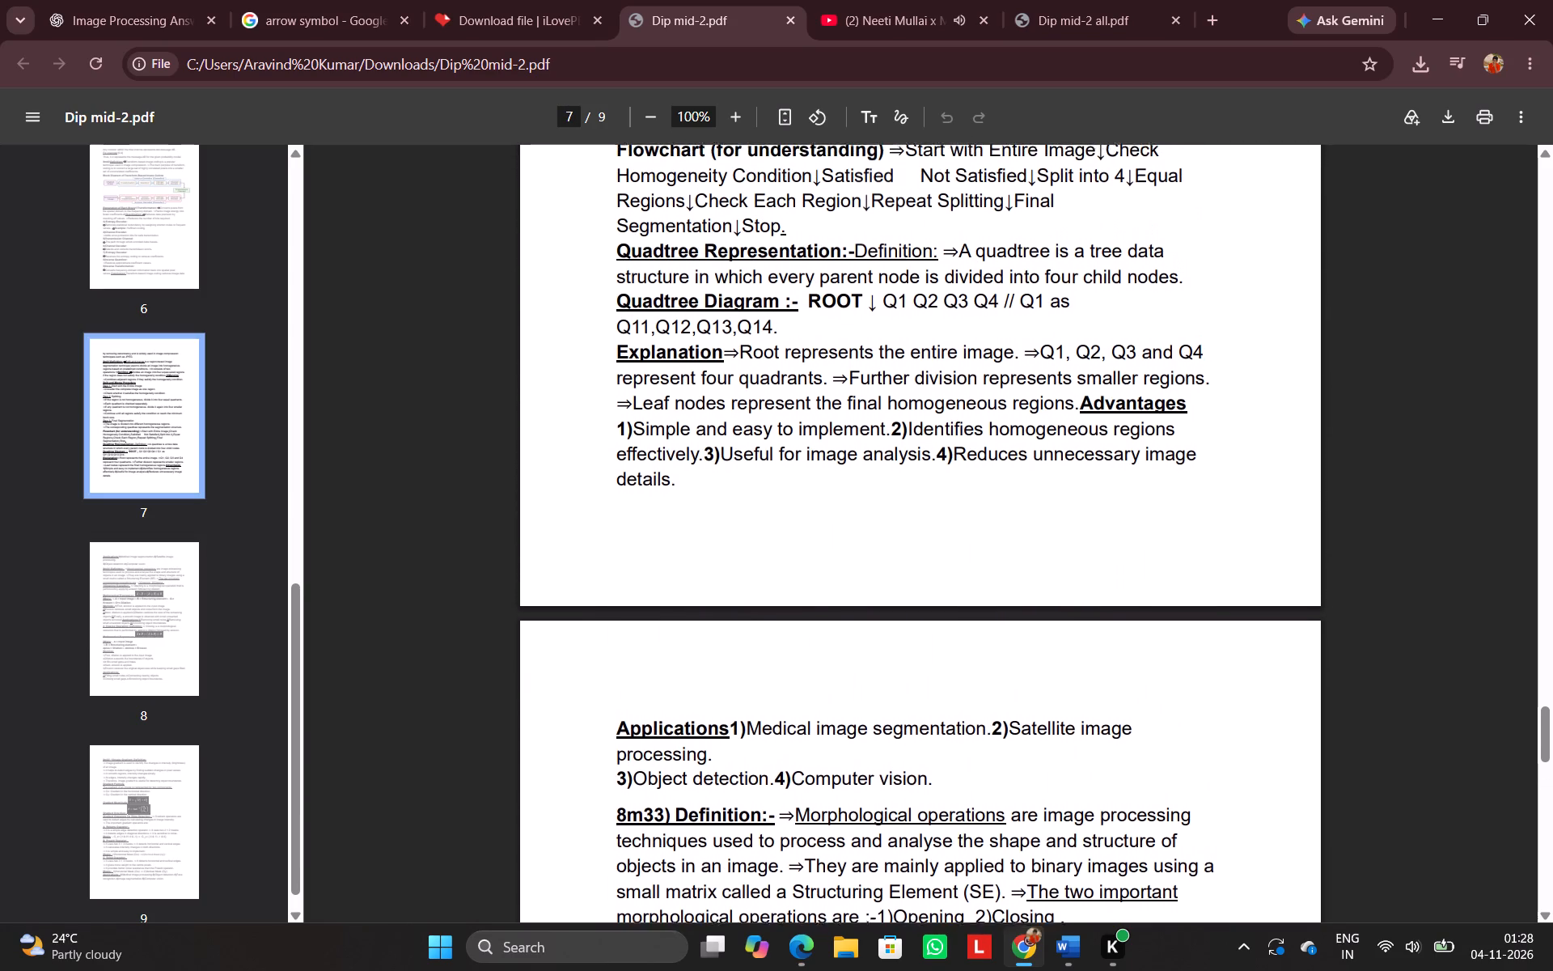
pyautogui.scroll(2, 736, 745)
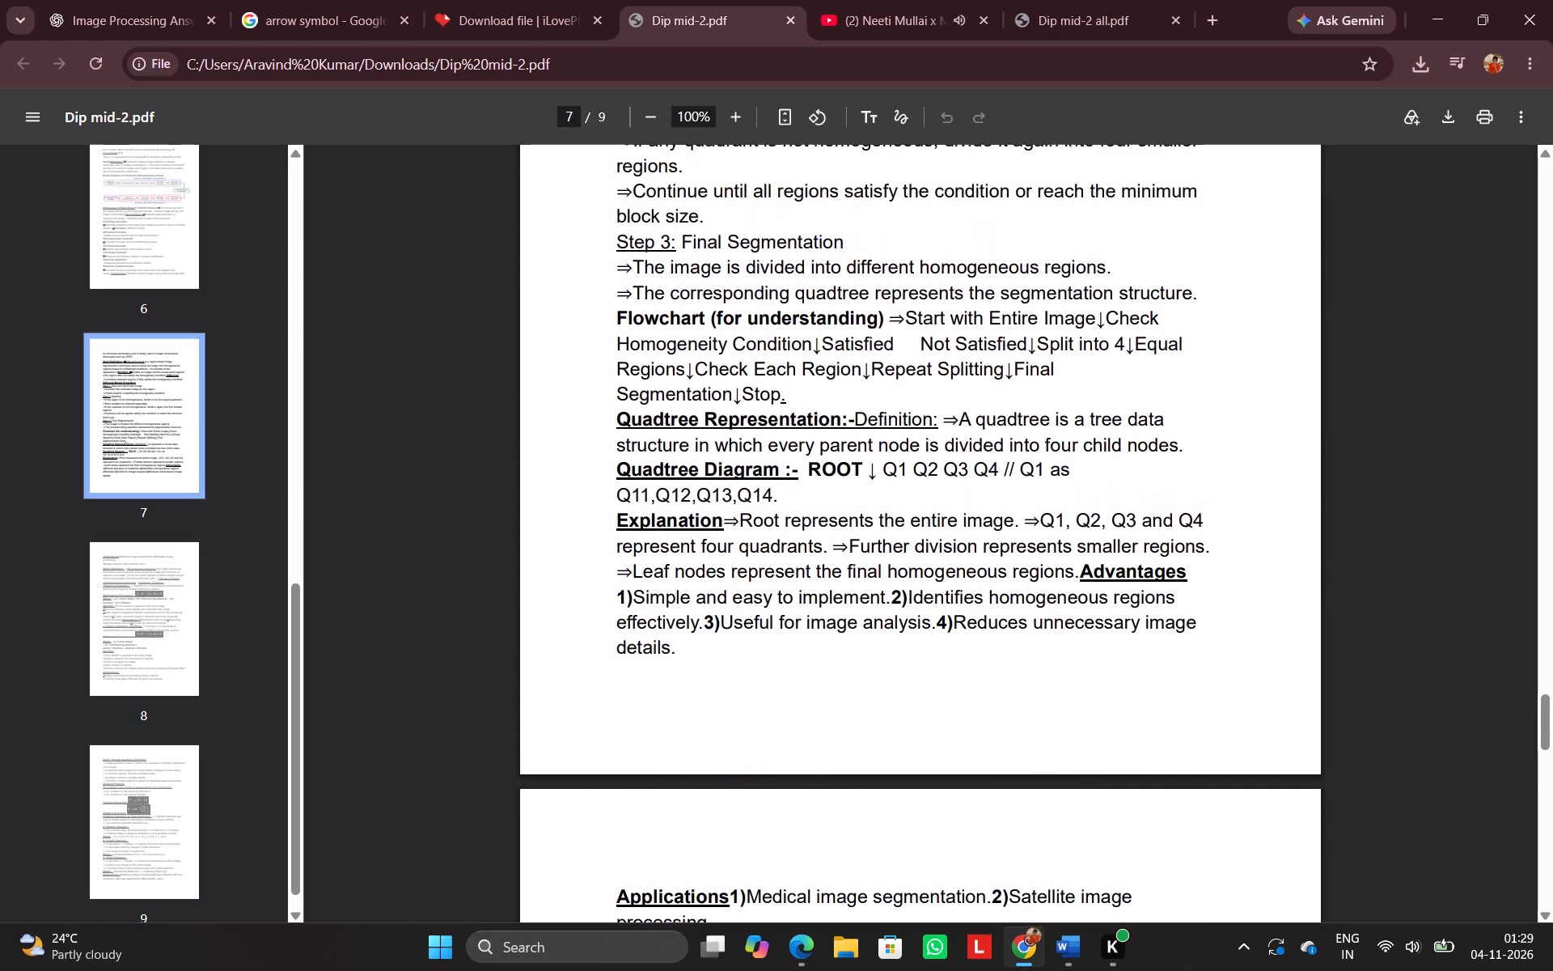
pyautogui.scroll(3, 736, 745)
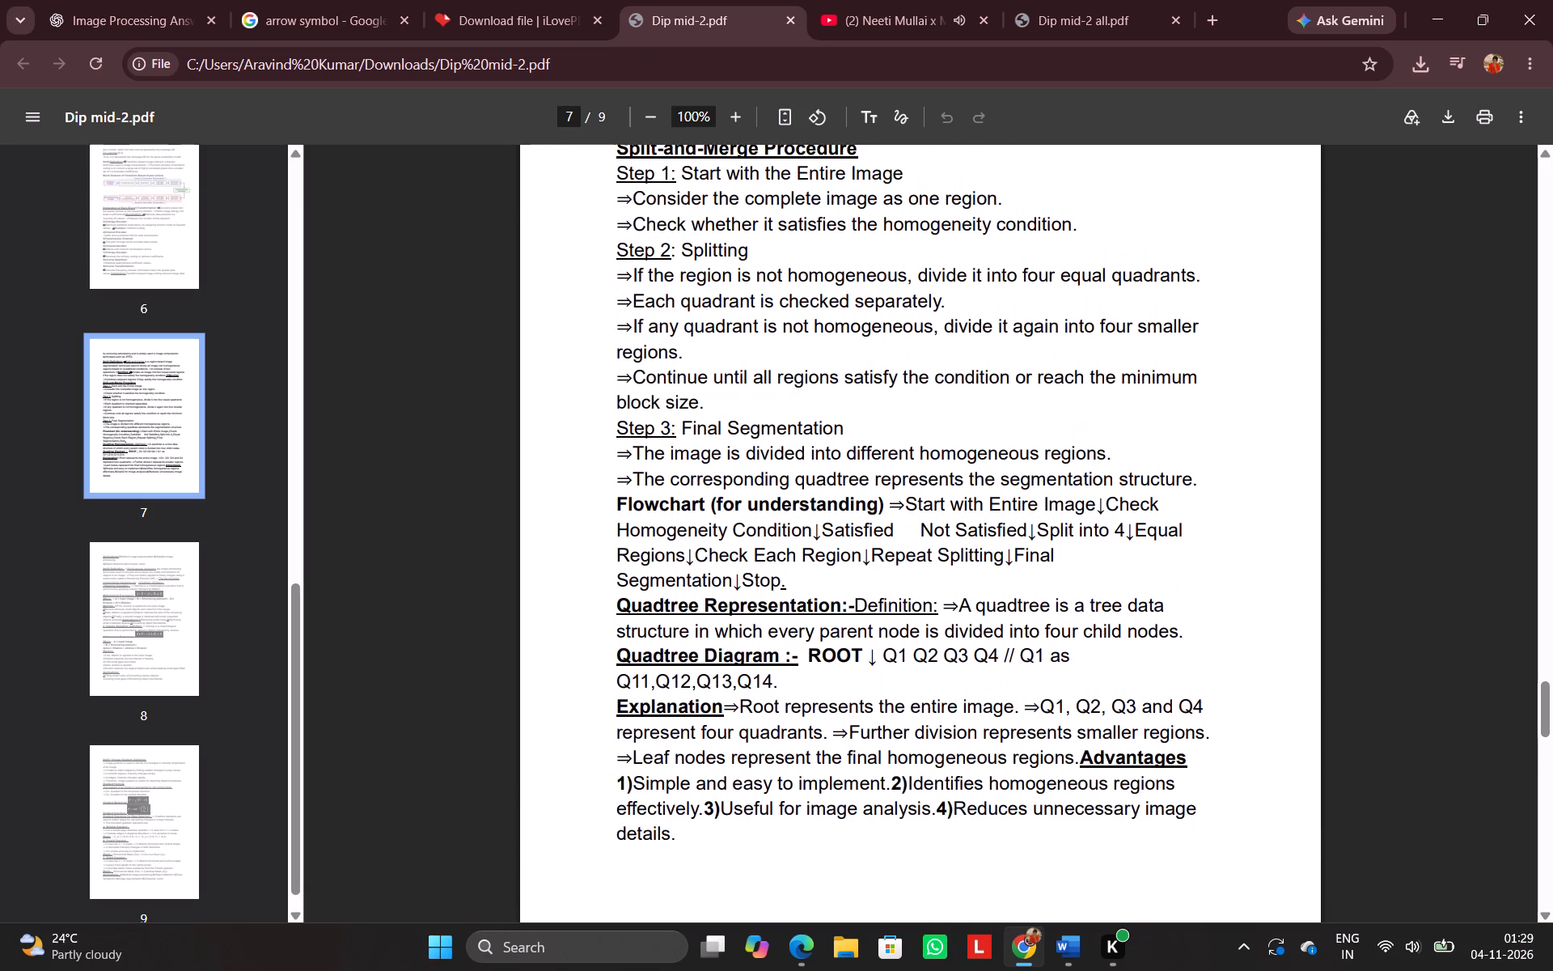
pyautogui.scroll(2, 736, 745)
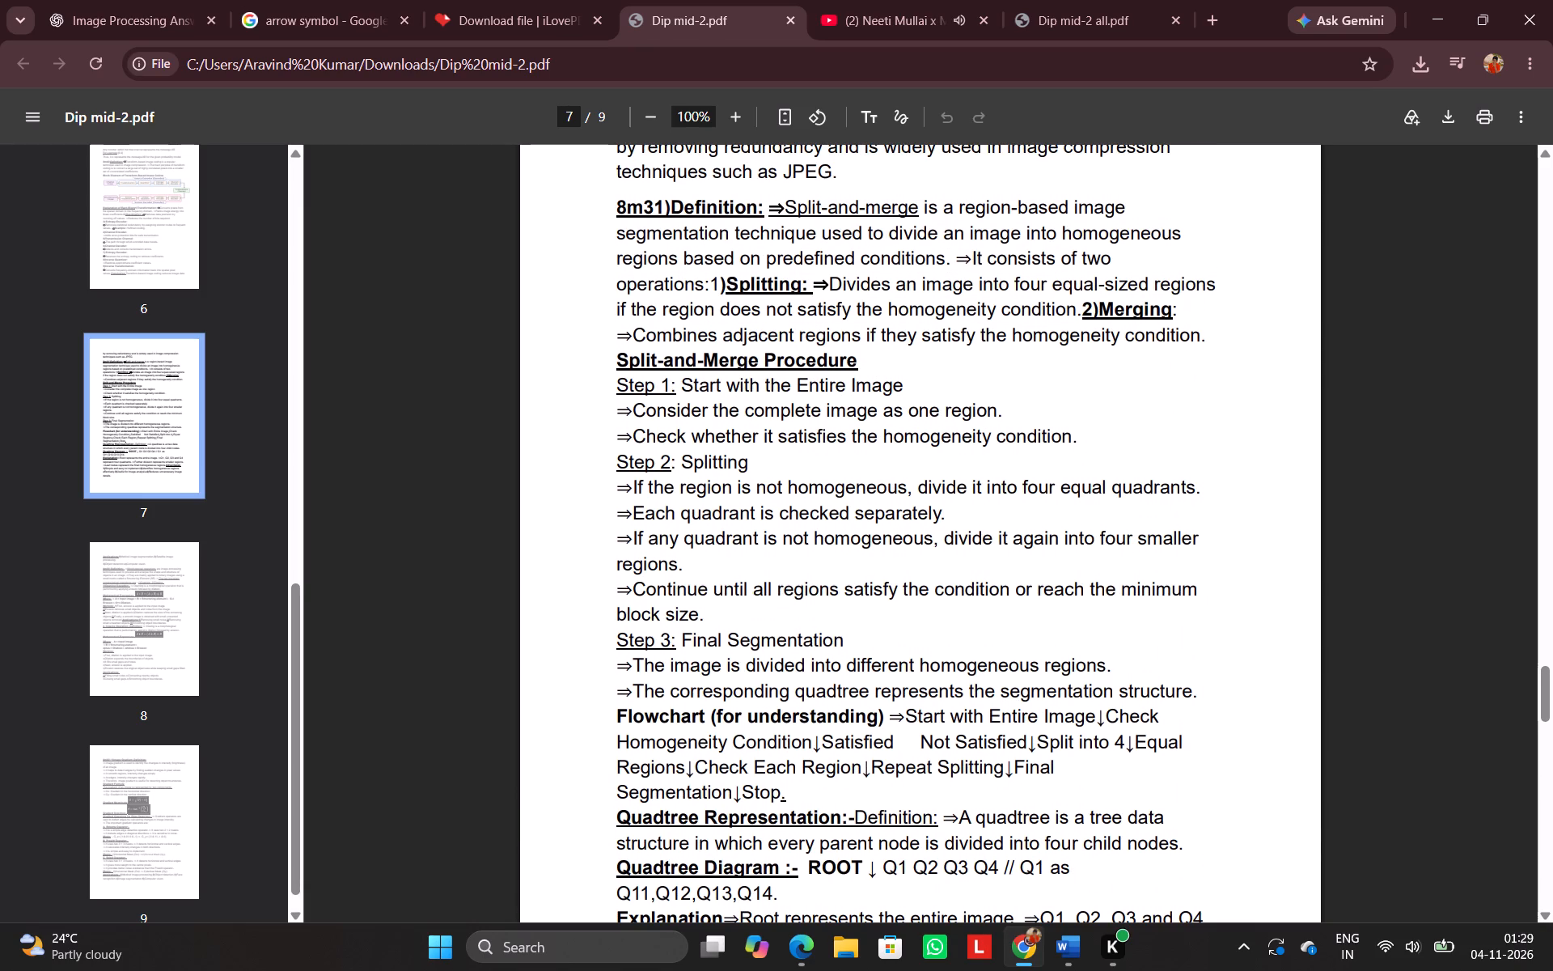
pyautogui.scroll(13, 736, 745)
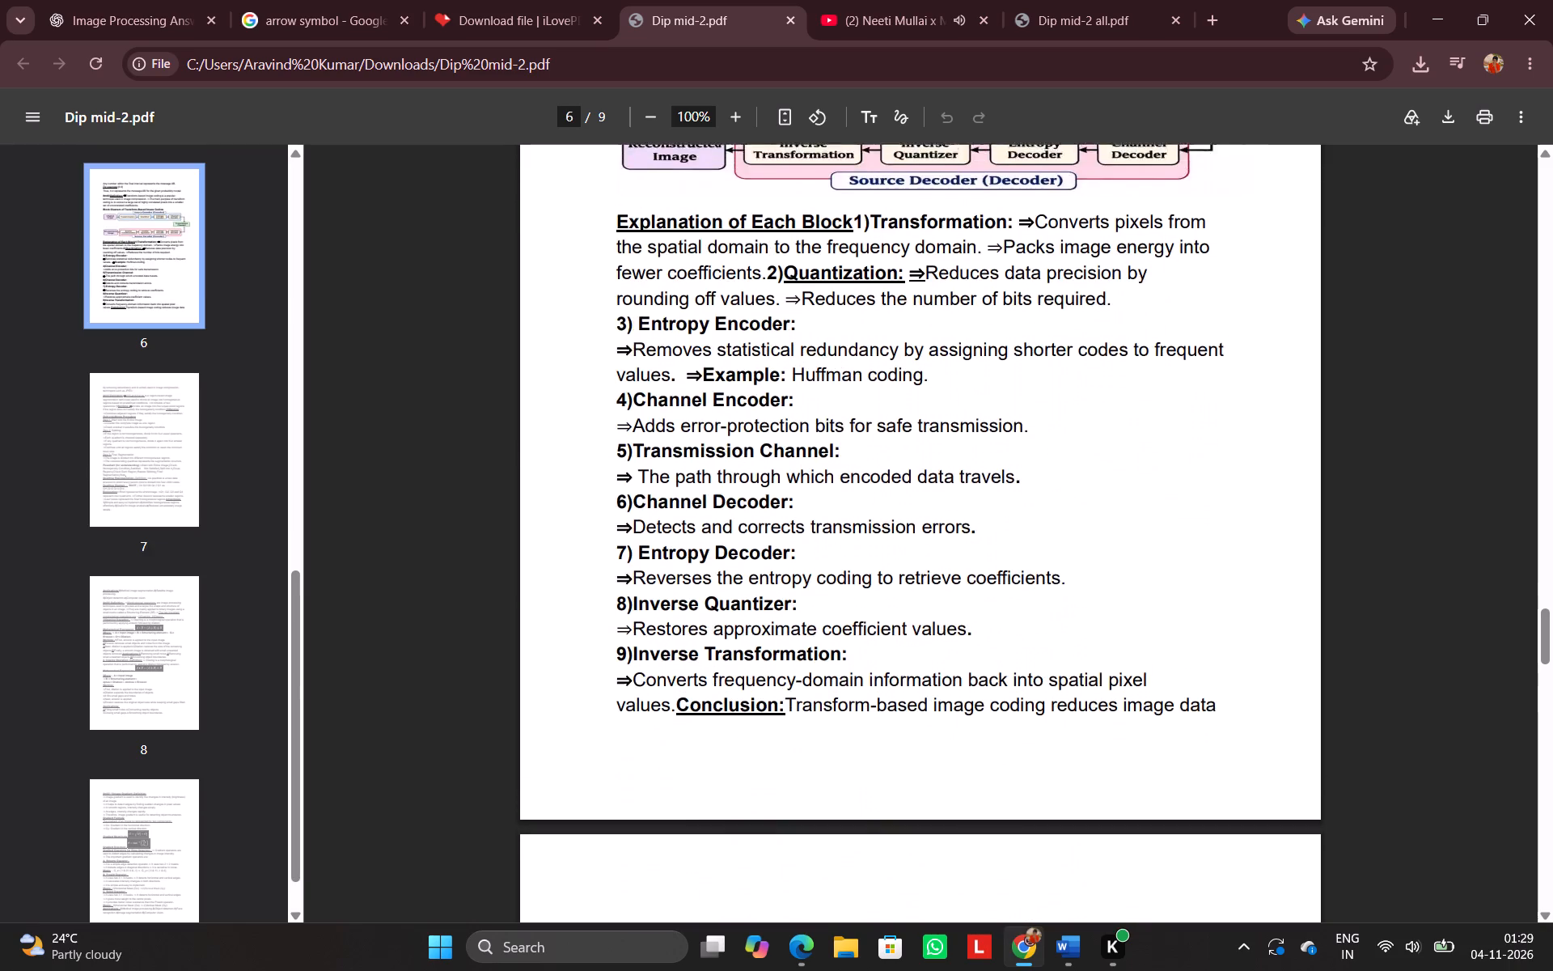
pyautogui.scroll(15, 736, 745)
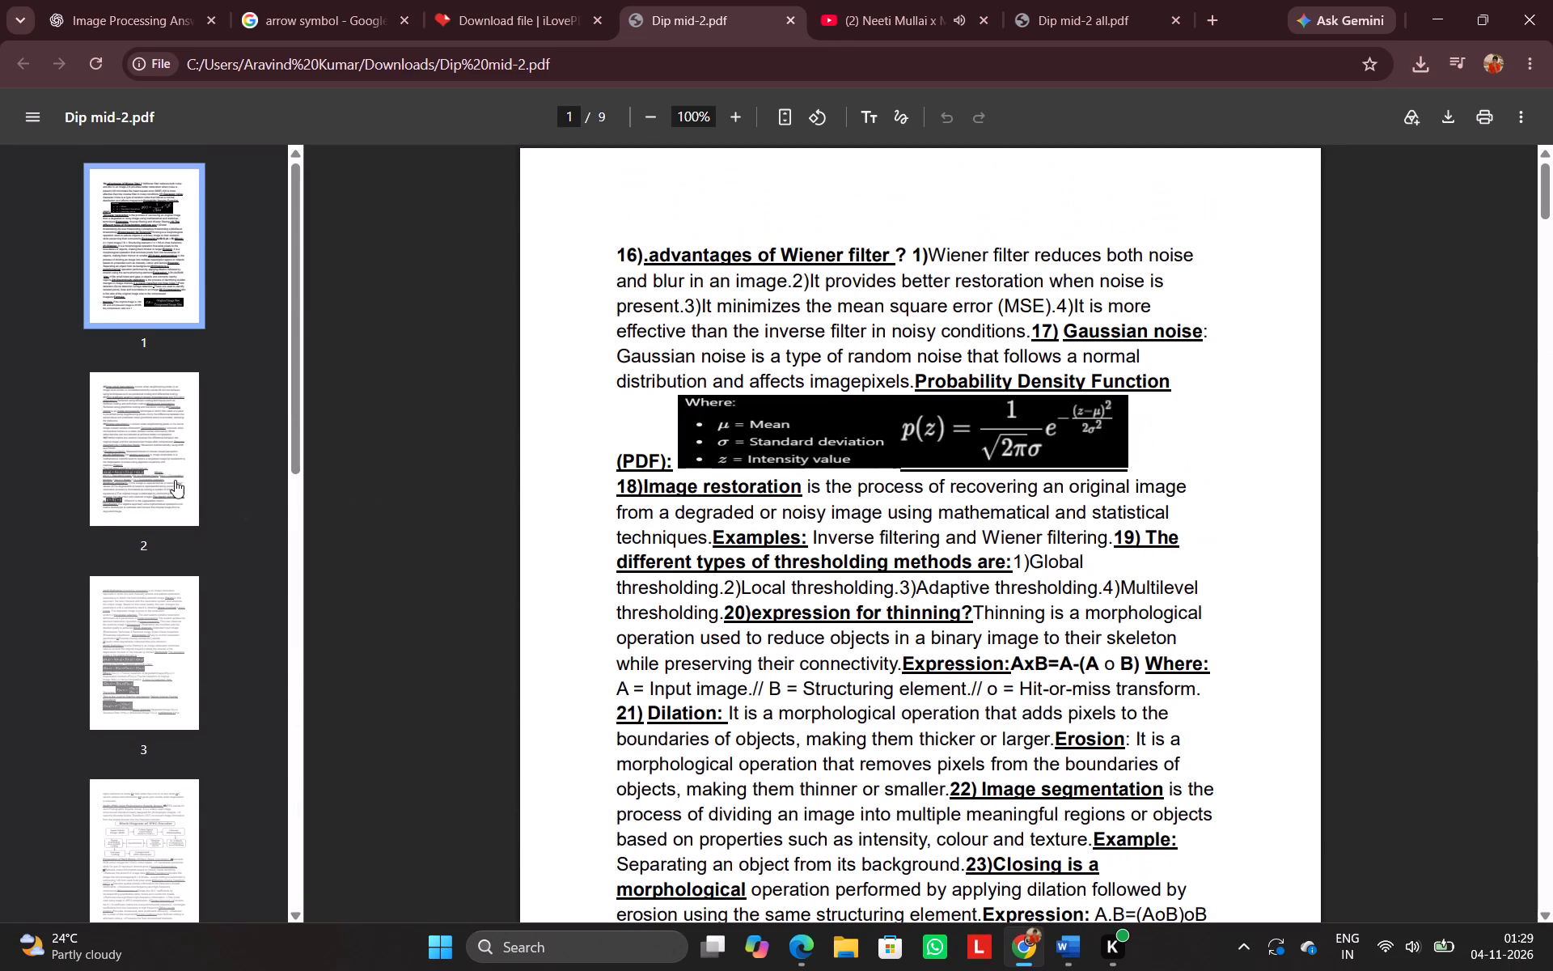
# Look over the page thumbnails and compare the layout and page breaks of pages 1 to 4 again.
pyautogui.scroll(4, 162, 460)
pyautogui.scroll(-14, 162, 460)
pyautogui.scroll(9, 162, 460)
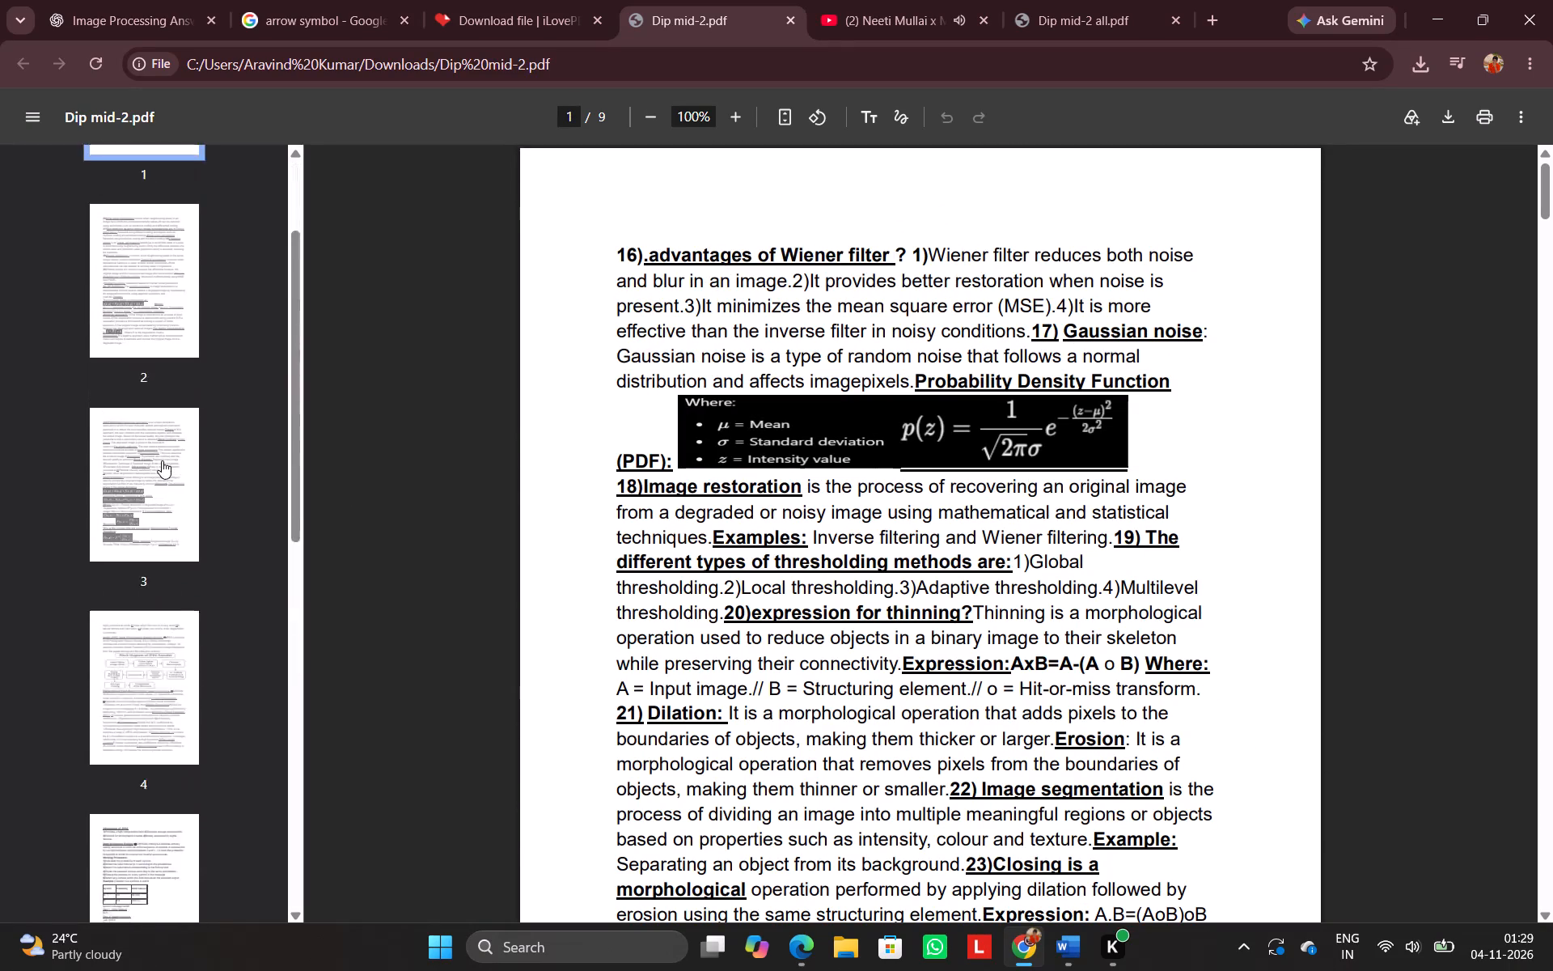
pyautogui.scroll(4, 162, 460)
pyautogui.scroll(4, 627, 490)
pyautogui.scroll(-15, 627, 490)
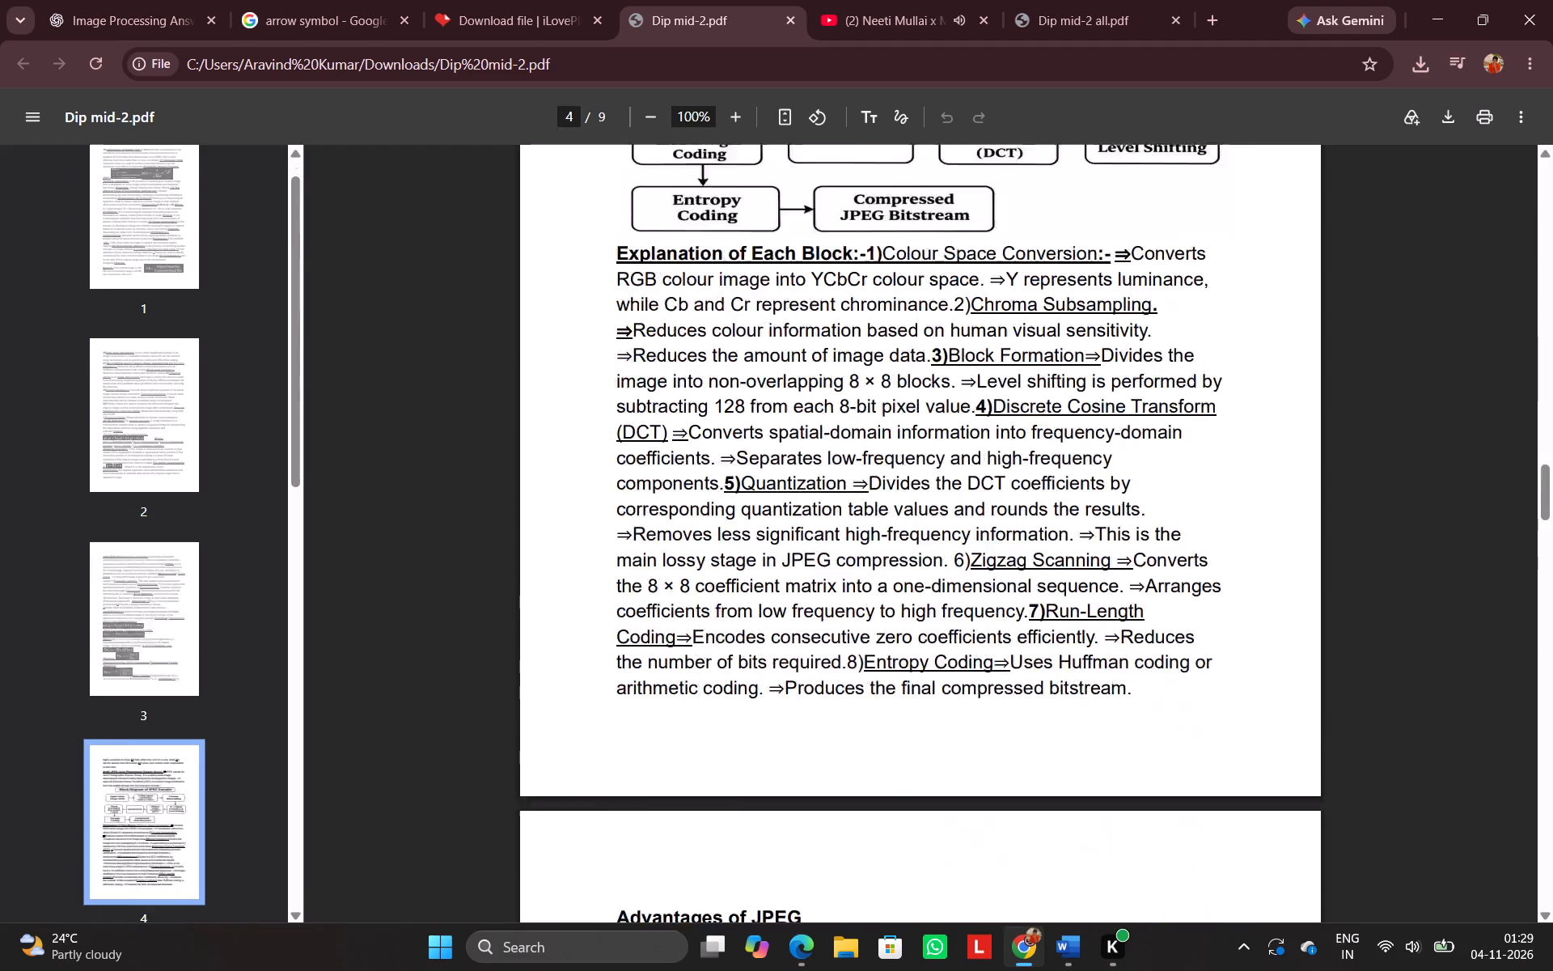
pyautogui.scroll(-16, 627, 490)
pyautogui.scroll(20, 627, 490)
pyautogui.scroll(7, 627, 490)
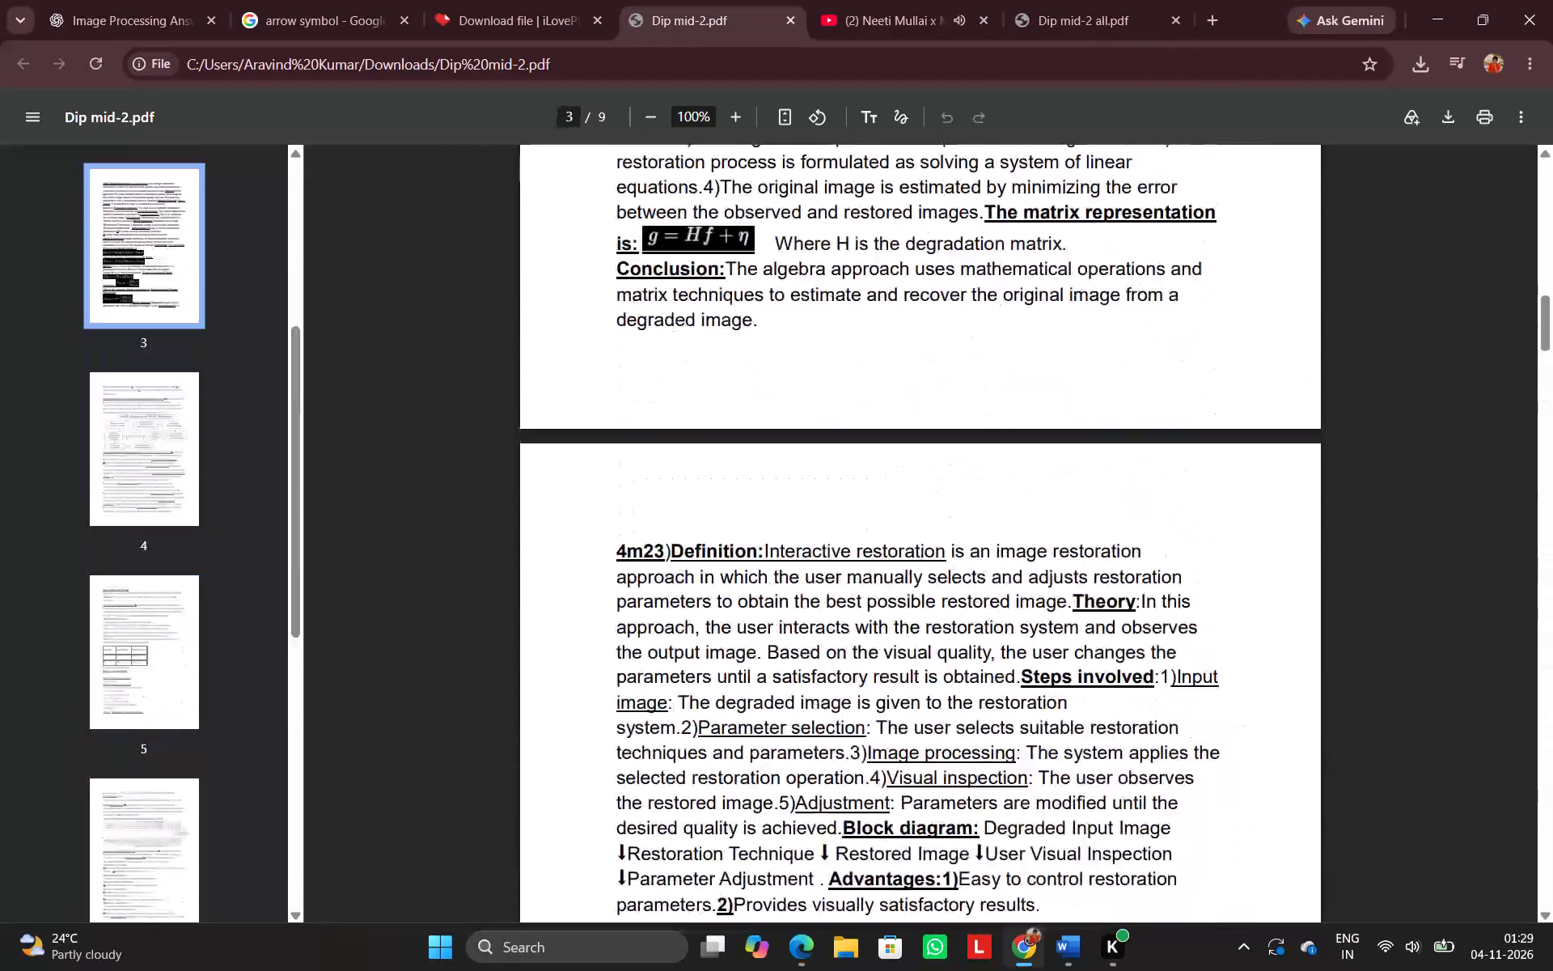
pyautogui.scroll(9, 627, 490)
pyautogui.scroll(1, 700, 555)
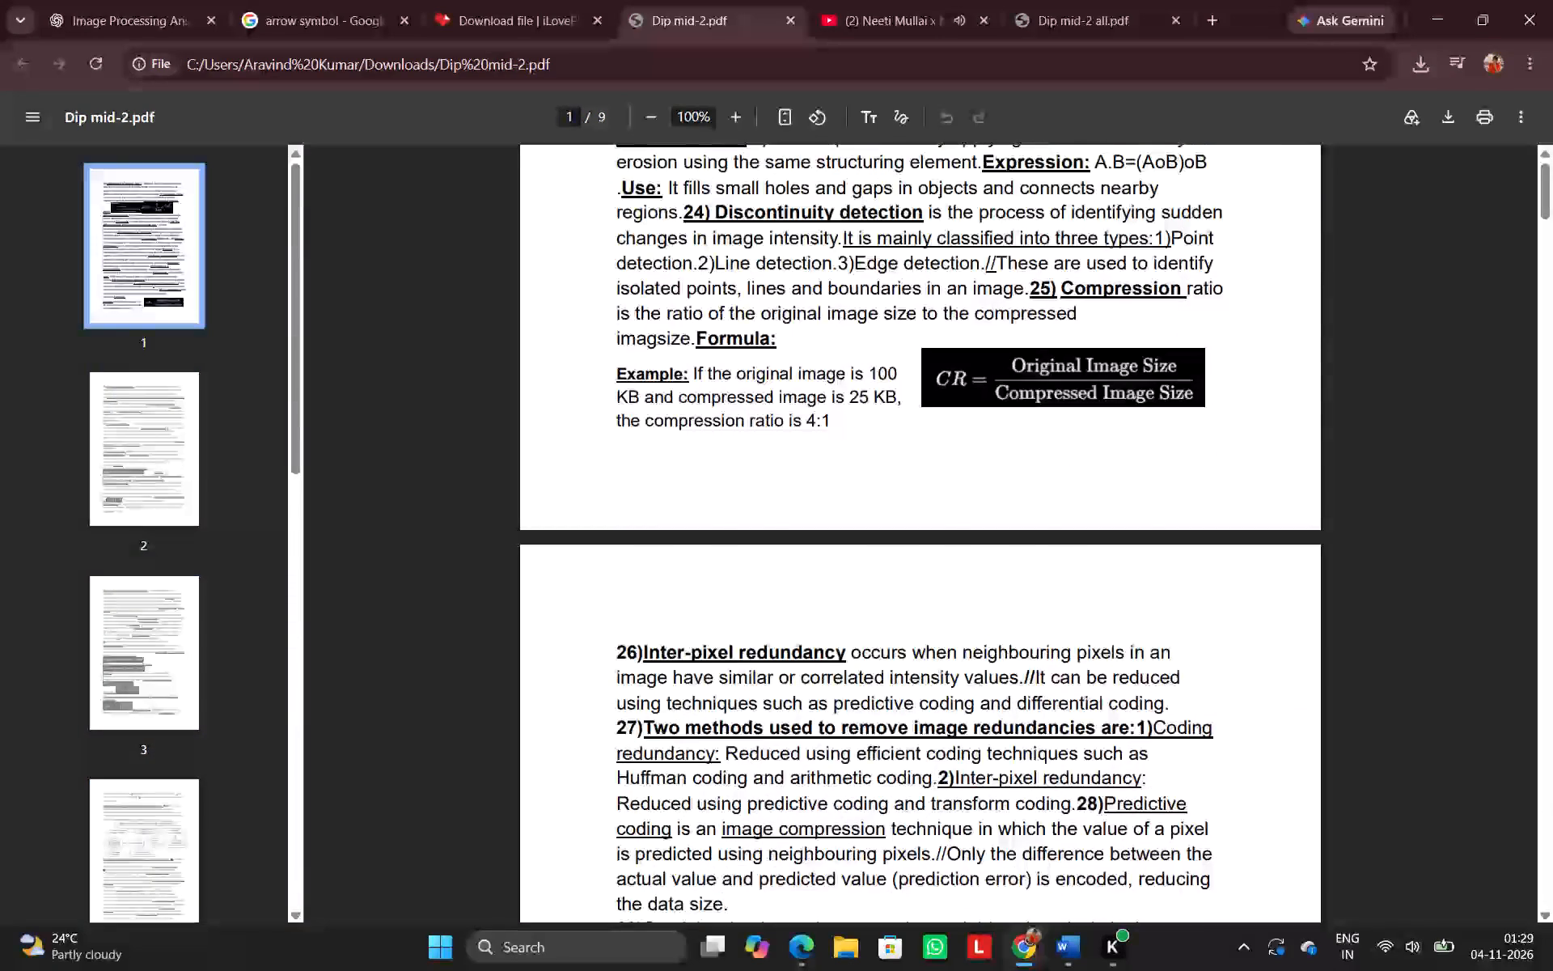
# Read through pages 1 to 4 of the Dip mid-2 PDF once more, checking the restoration equations and page breaks, and return to page 1.
pyautogui.scroll(-1, 700, 555)
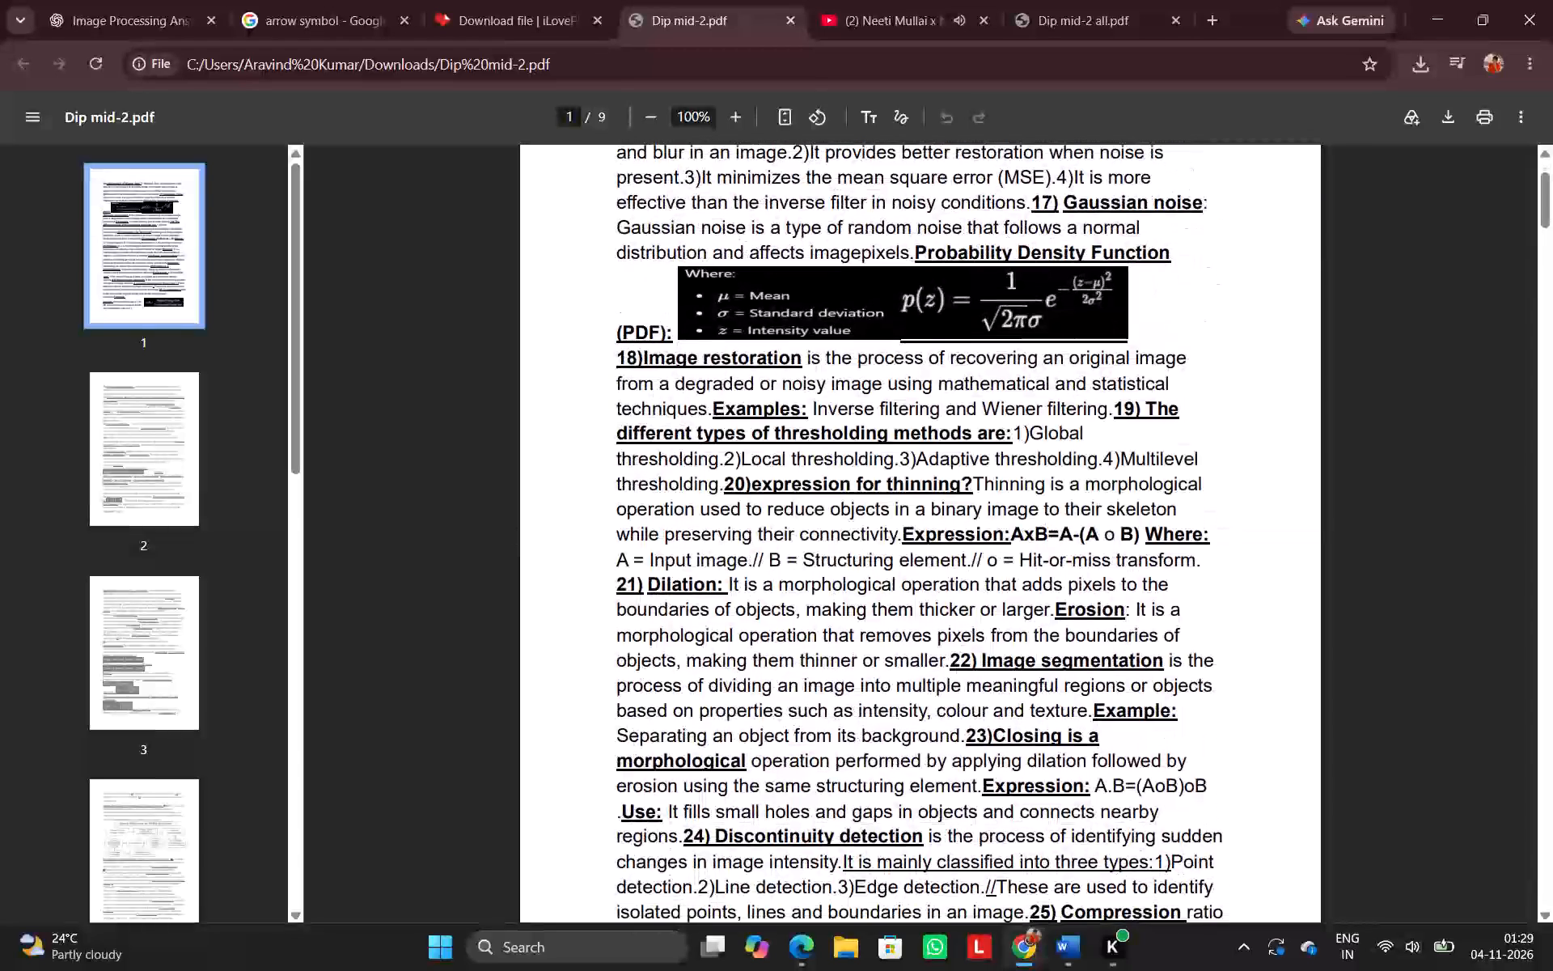
pyautogui.scroll(-1, 700, 555)
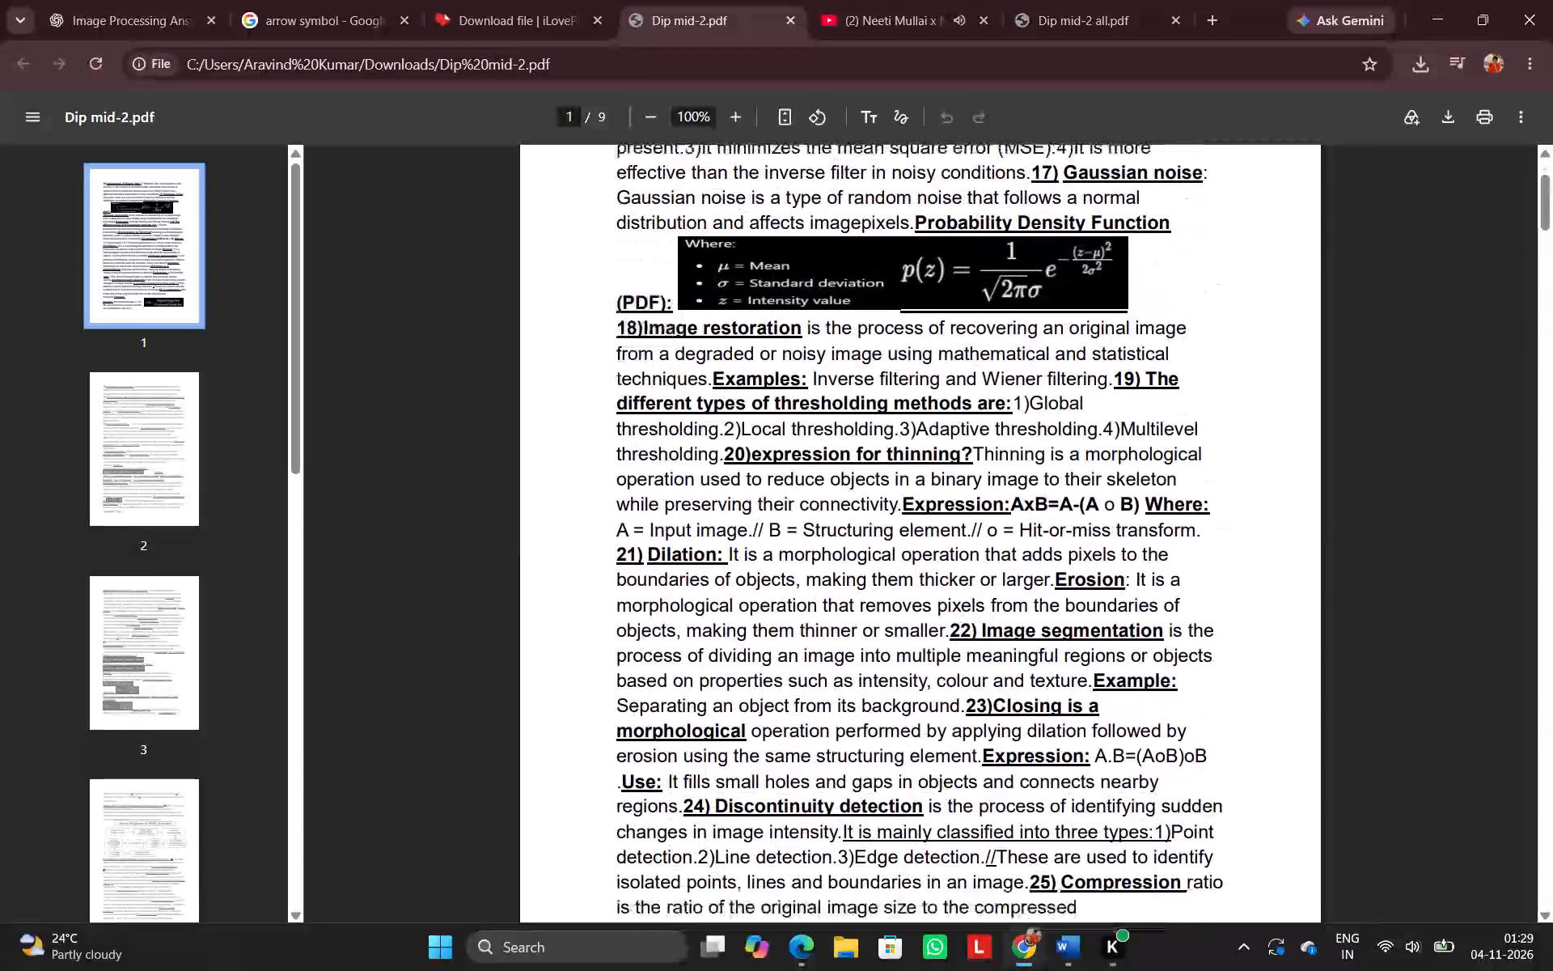
pyautogui.scroll(-9, 700, 555)
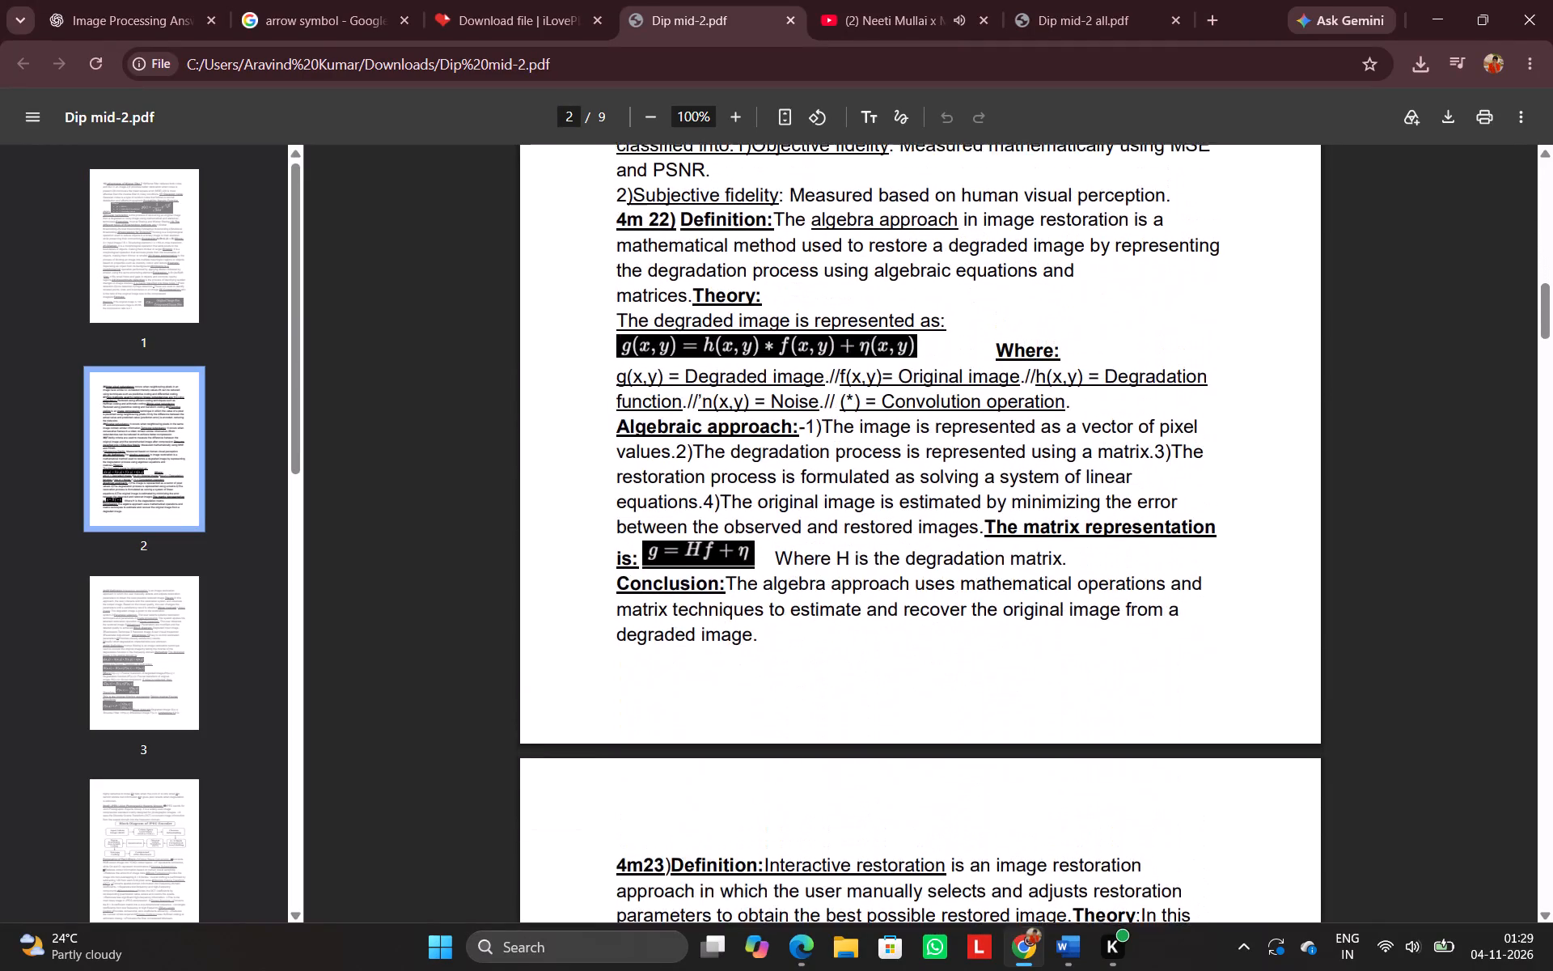
pyautogui.scroll(-2, 700, 555)
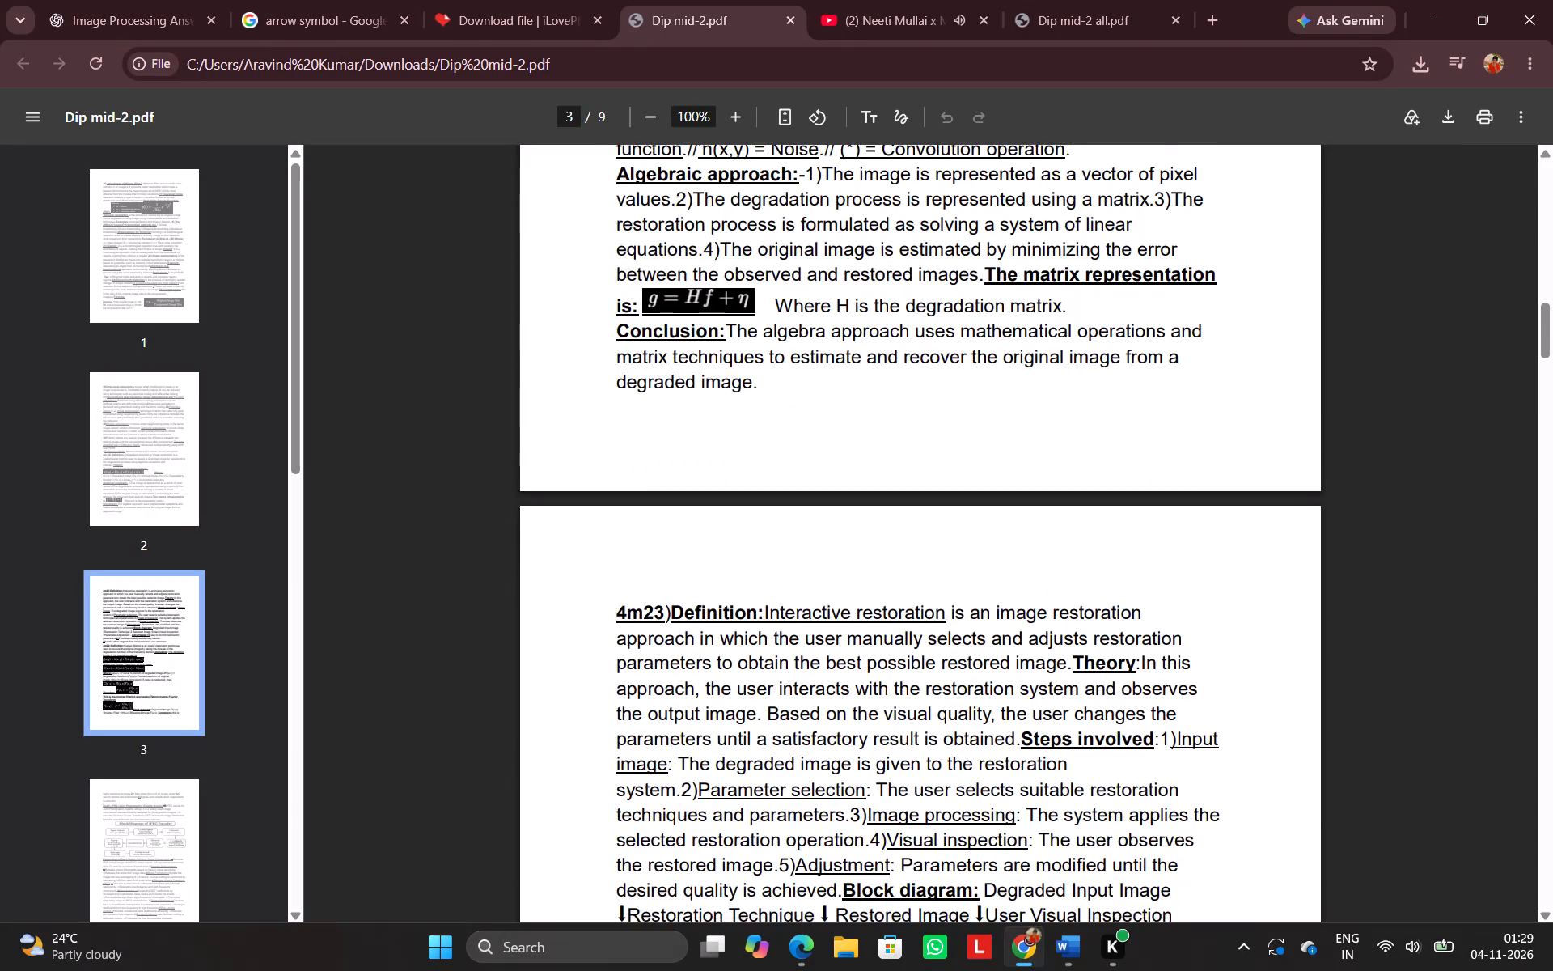
pyautogui.scroll(-5, 700, 555)
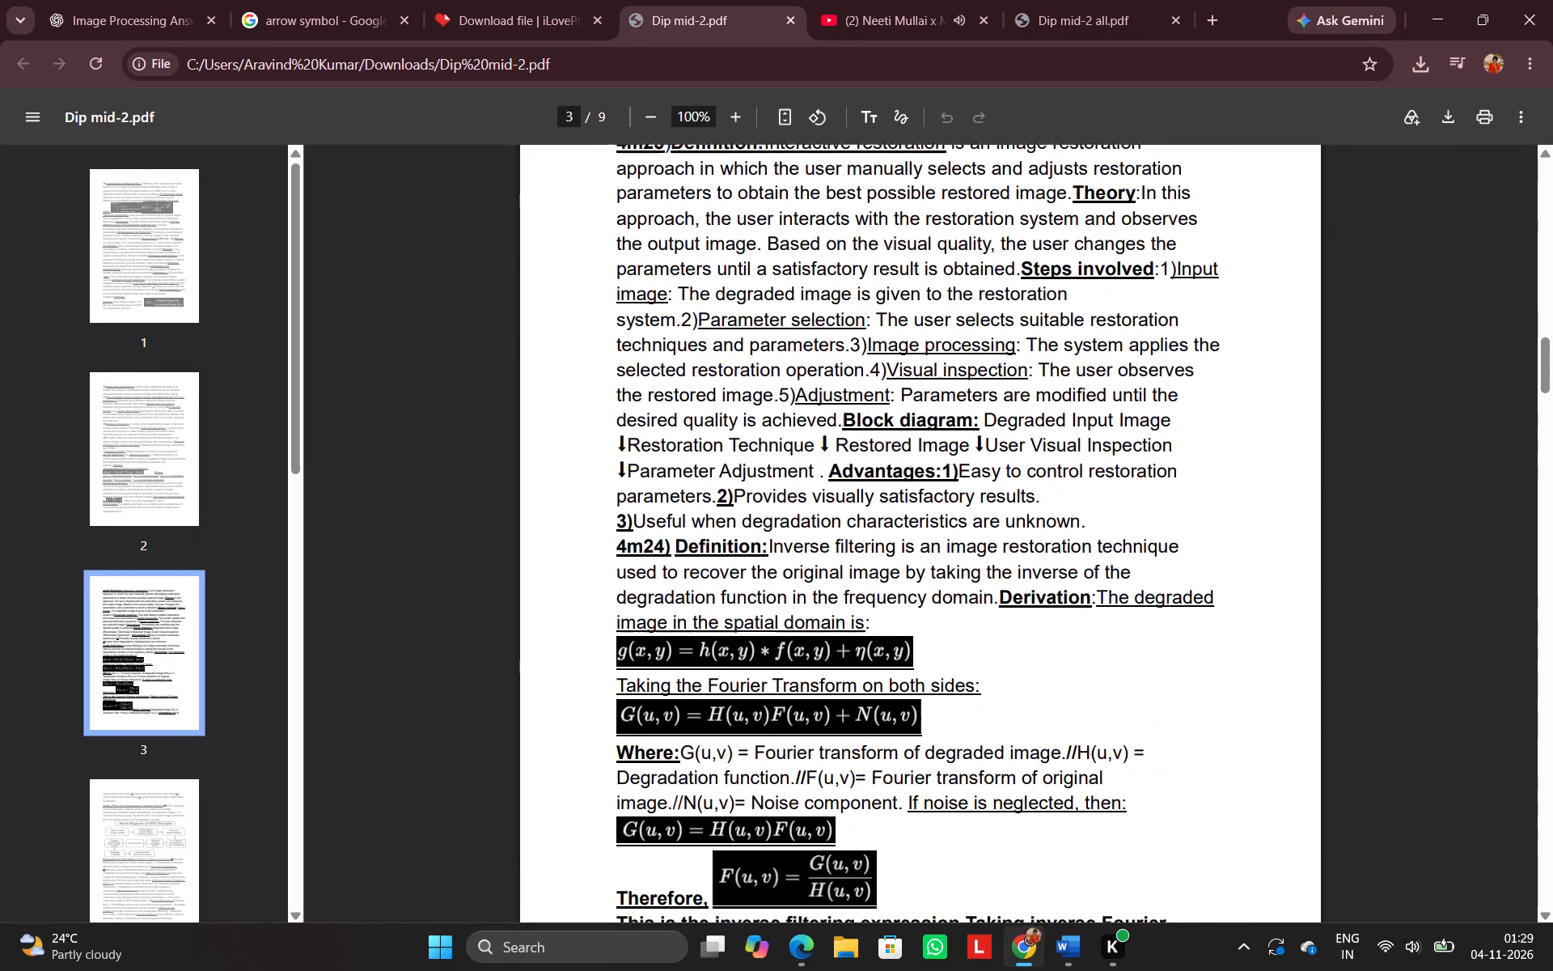
pyautogui.scroll(-4, 700, 555)
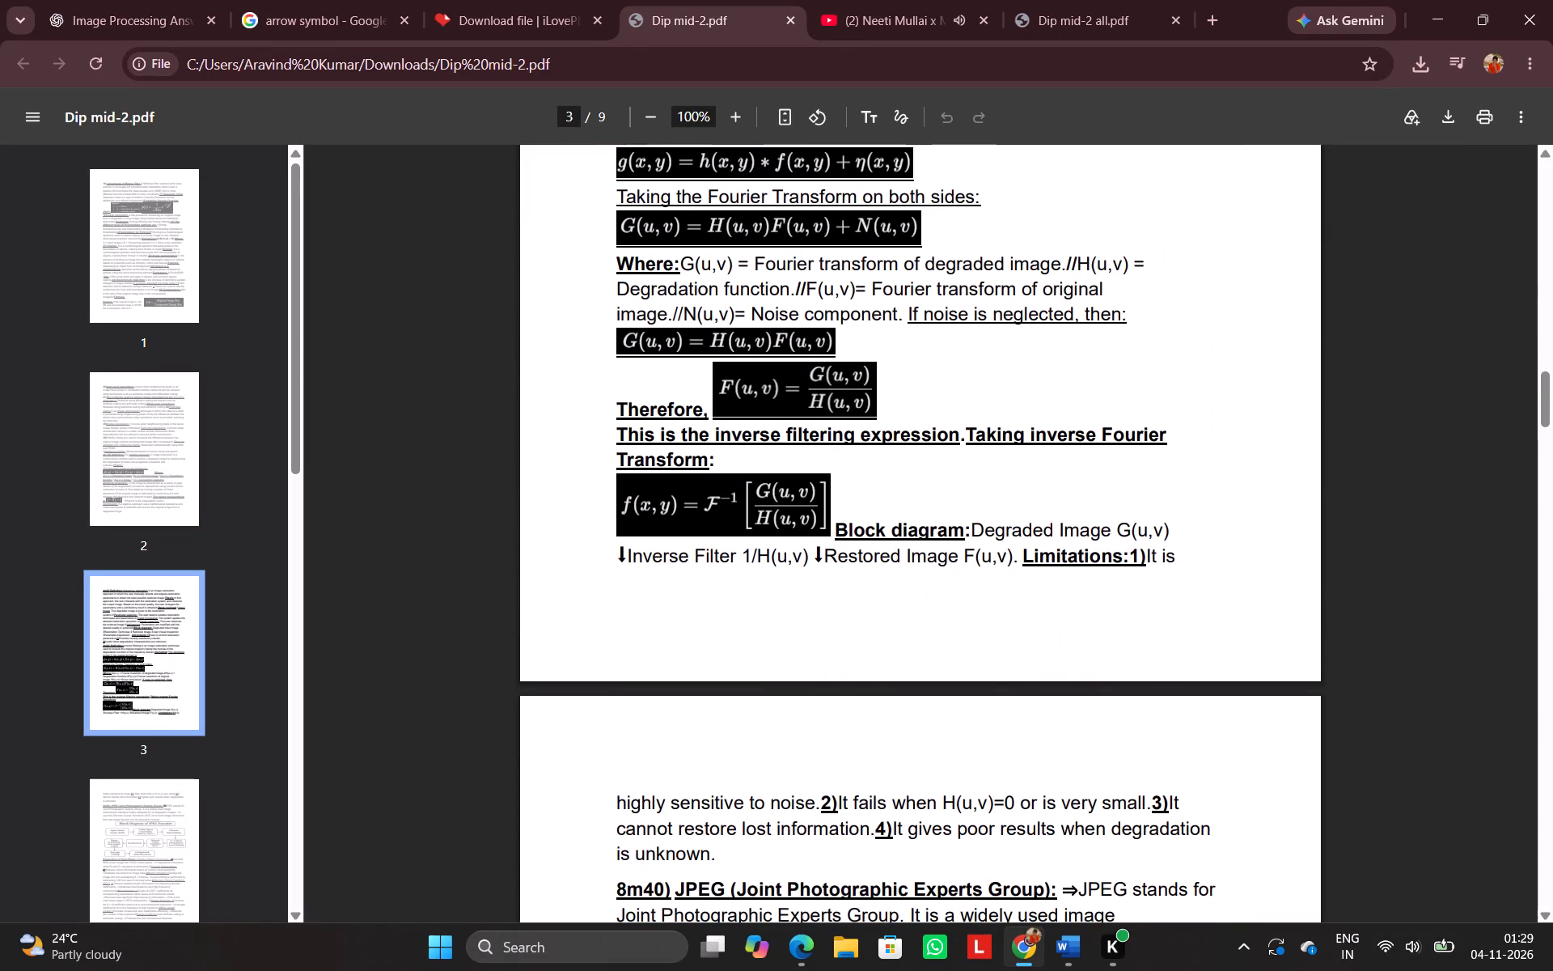
pyautogui.scroll(-3, 700, 555)
pyautogui.scroll(14, 700, 555)
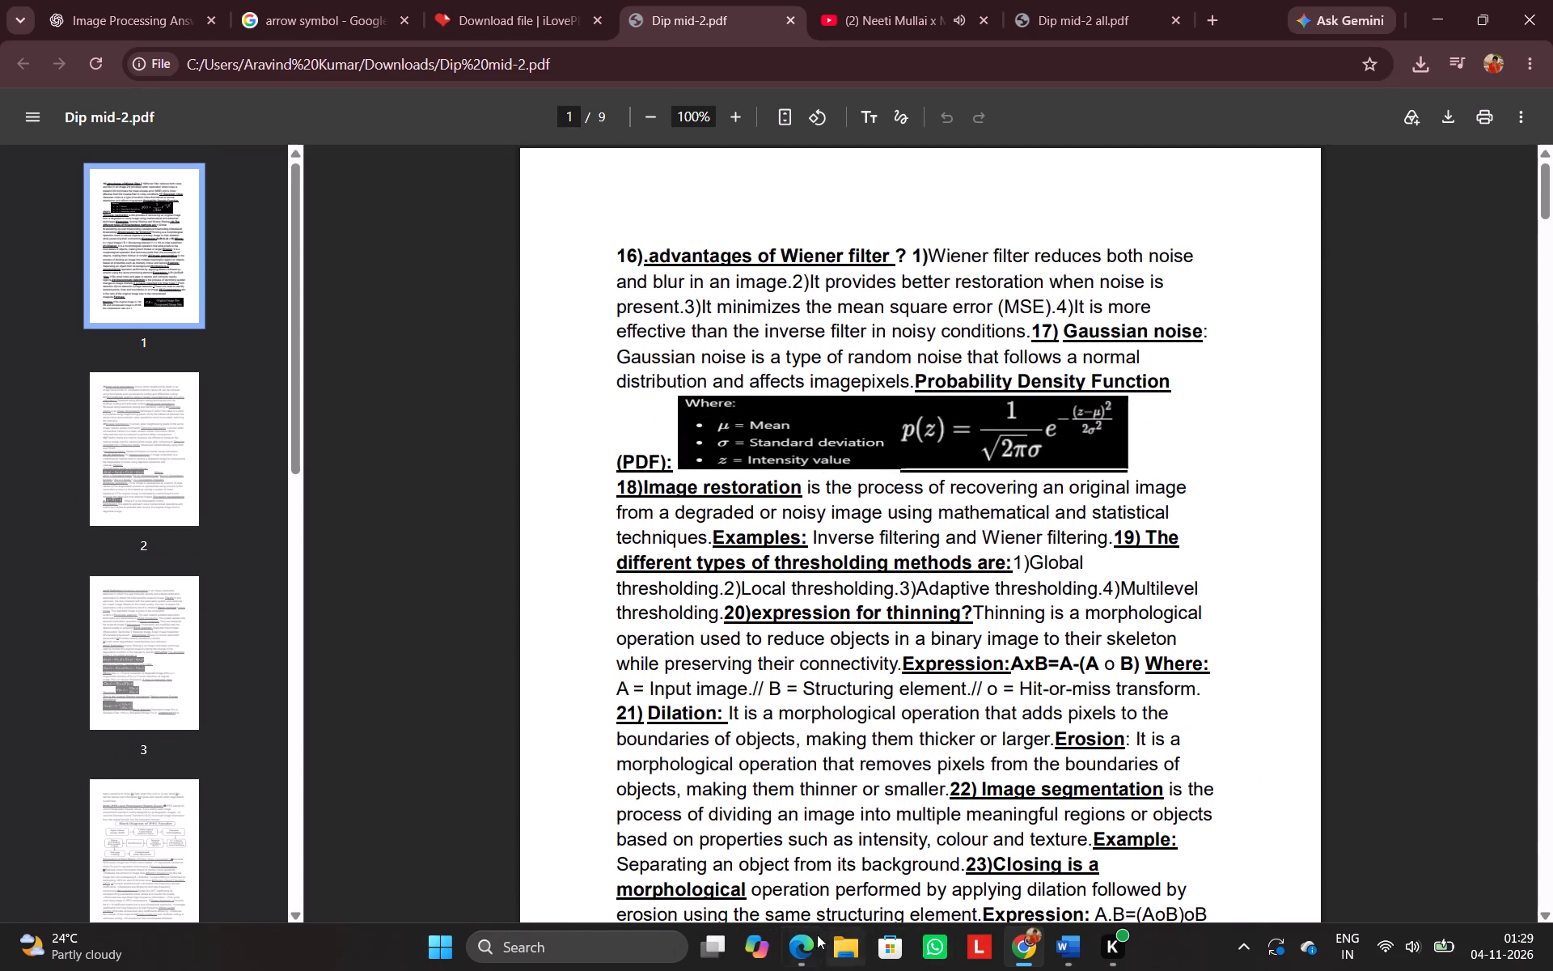
# Switch to File Explorer and open the Downloads folder.
pyautogui.click(832, 948)
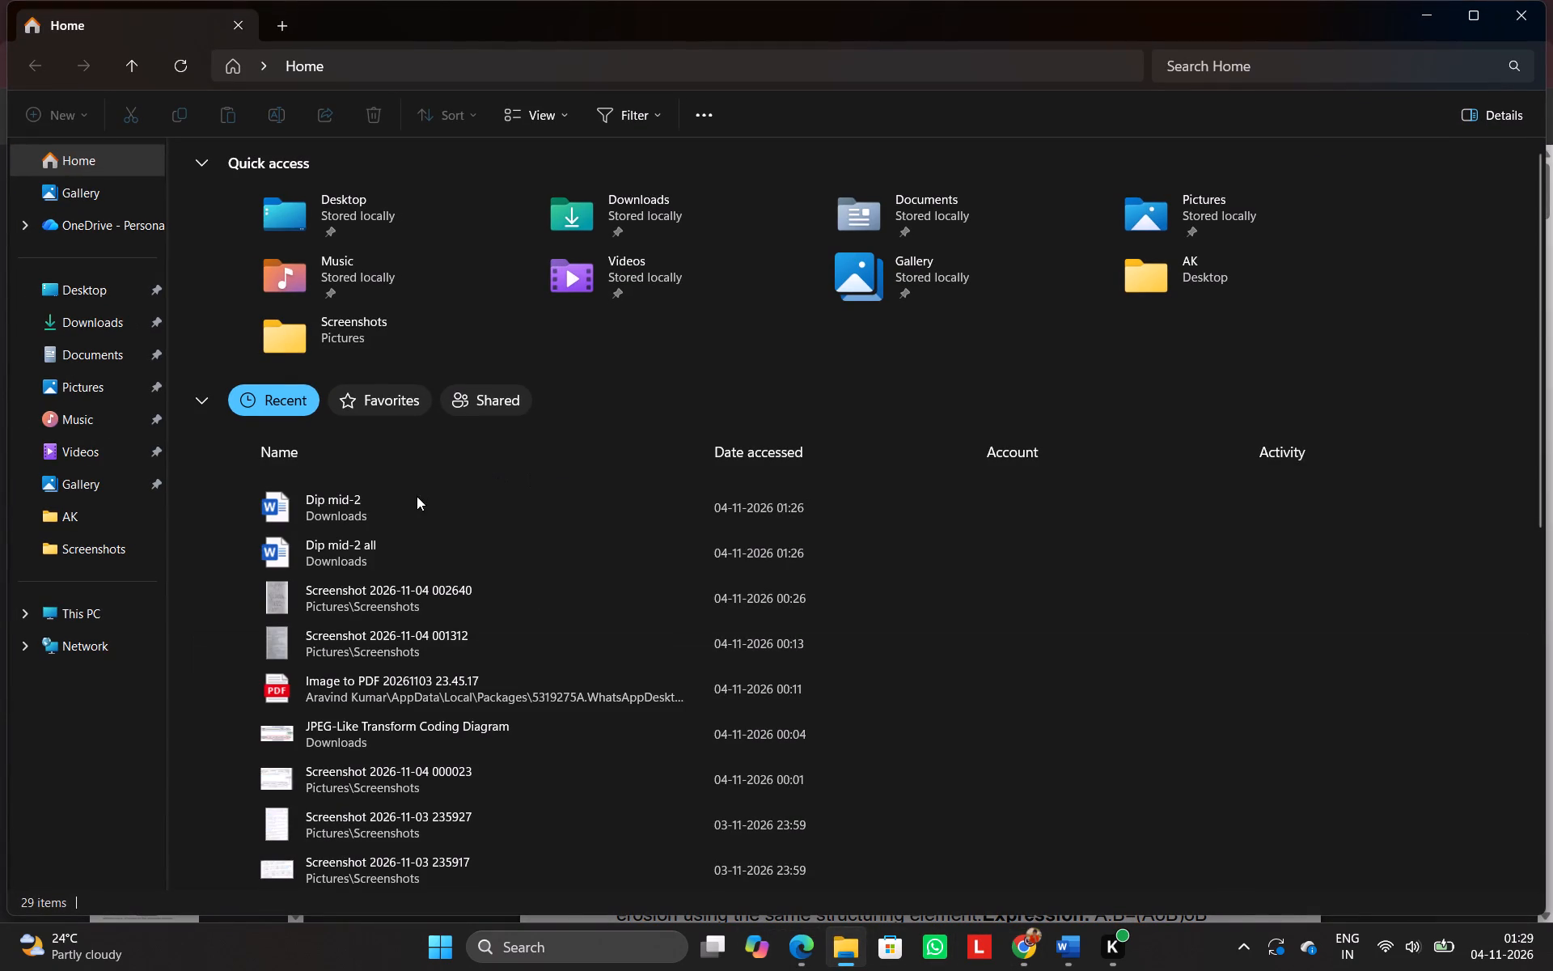
pyautogui.scroll(2, 414, 501)
pyautogui.click(88, 326)
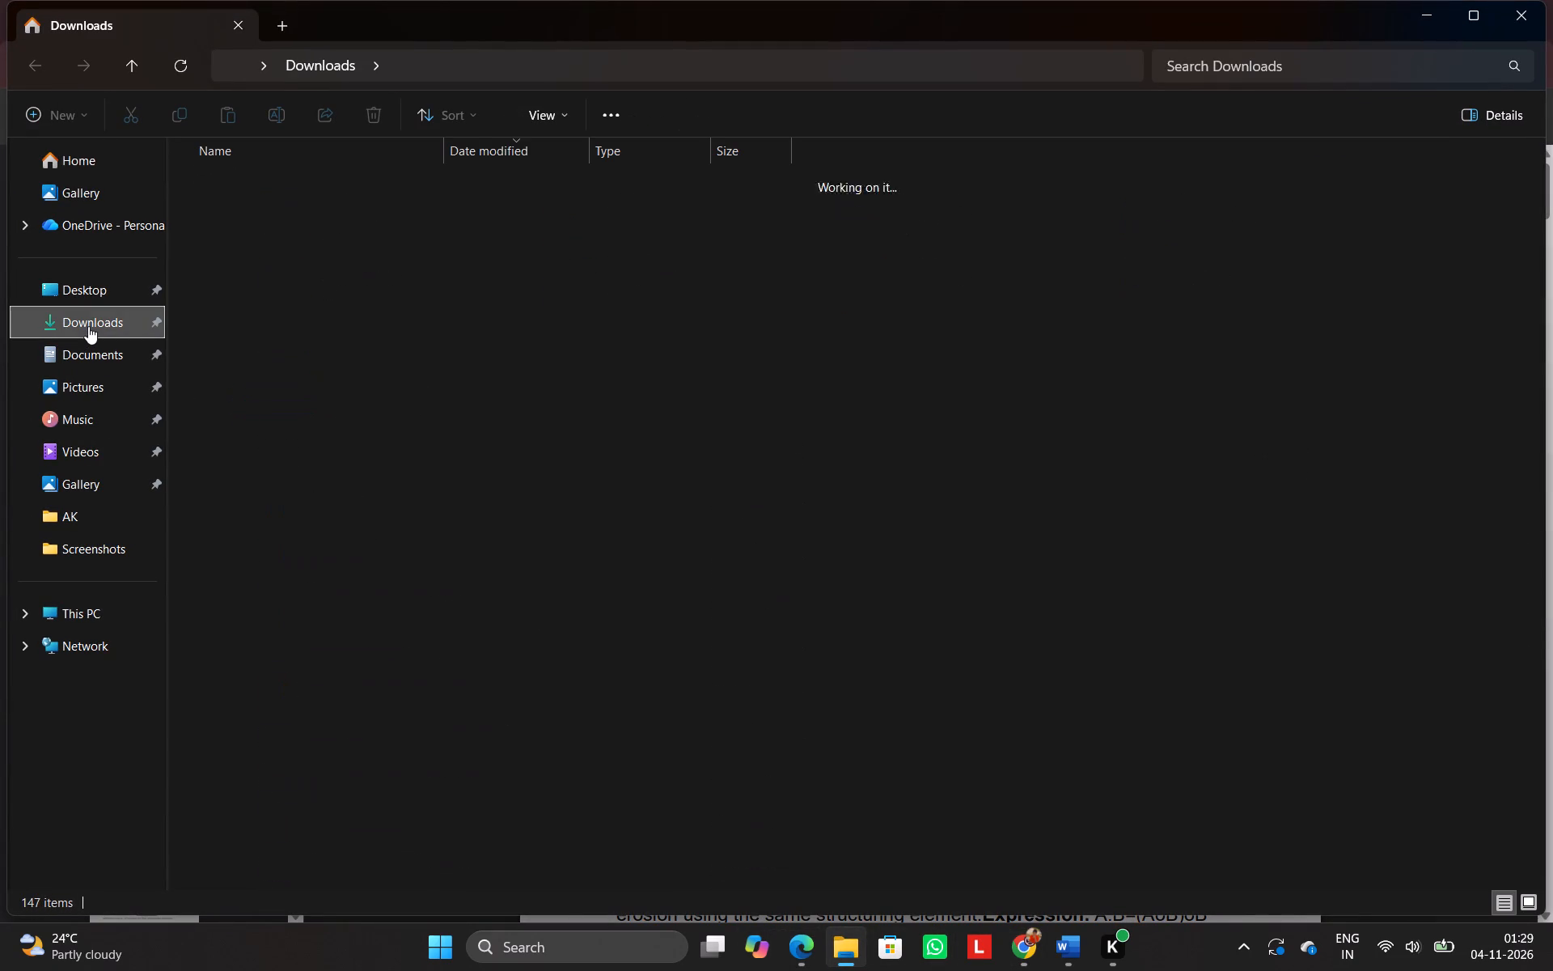
pyautogui.scroll(2, 242, 380)
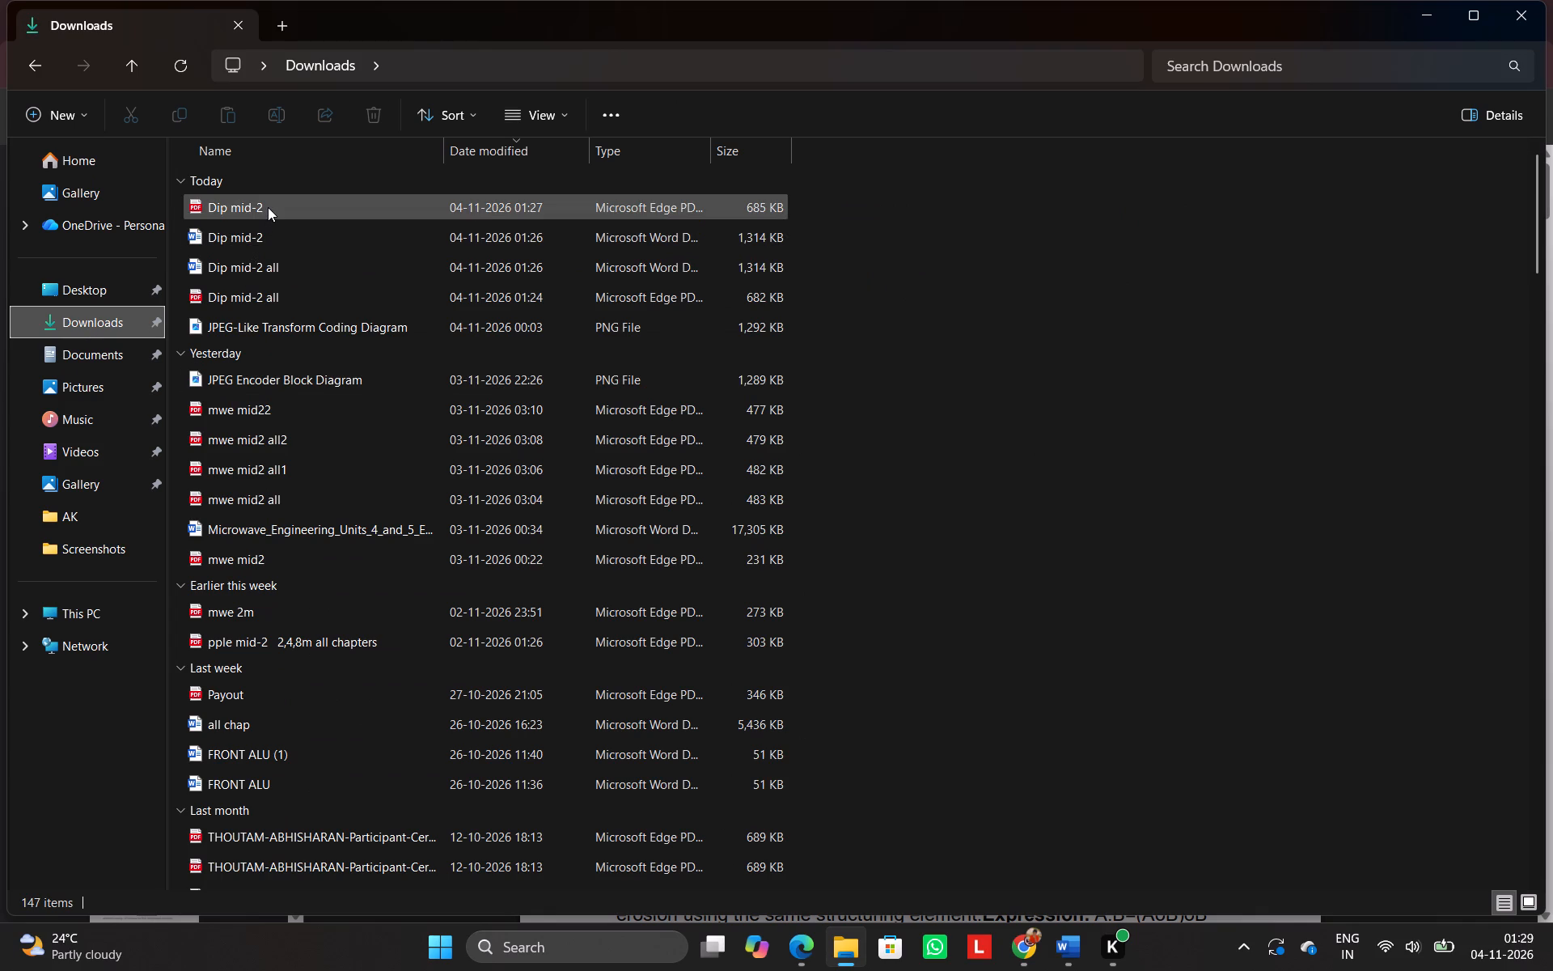
# Select only the Dip mid-2 PDF in the Downloads folder and bring up its available file actions.
pyautogui.rightClick(268, 207)
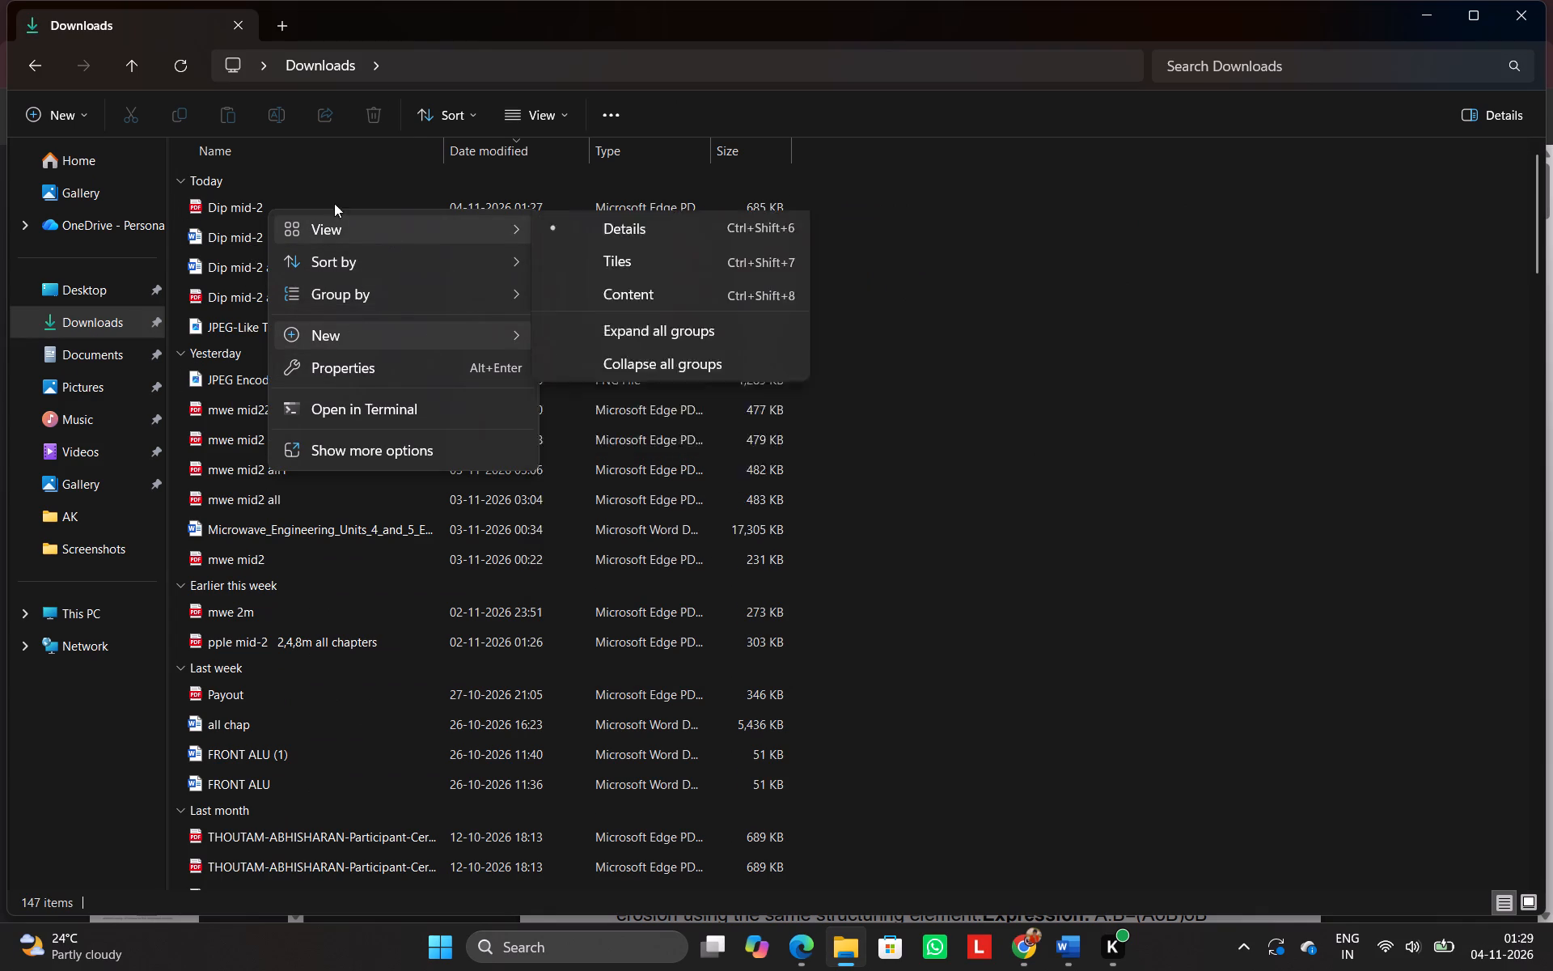
pyautogui.click(299, 207)
pyautogui.rightClick(305, 186)
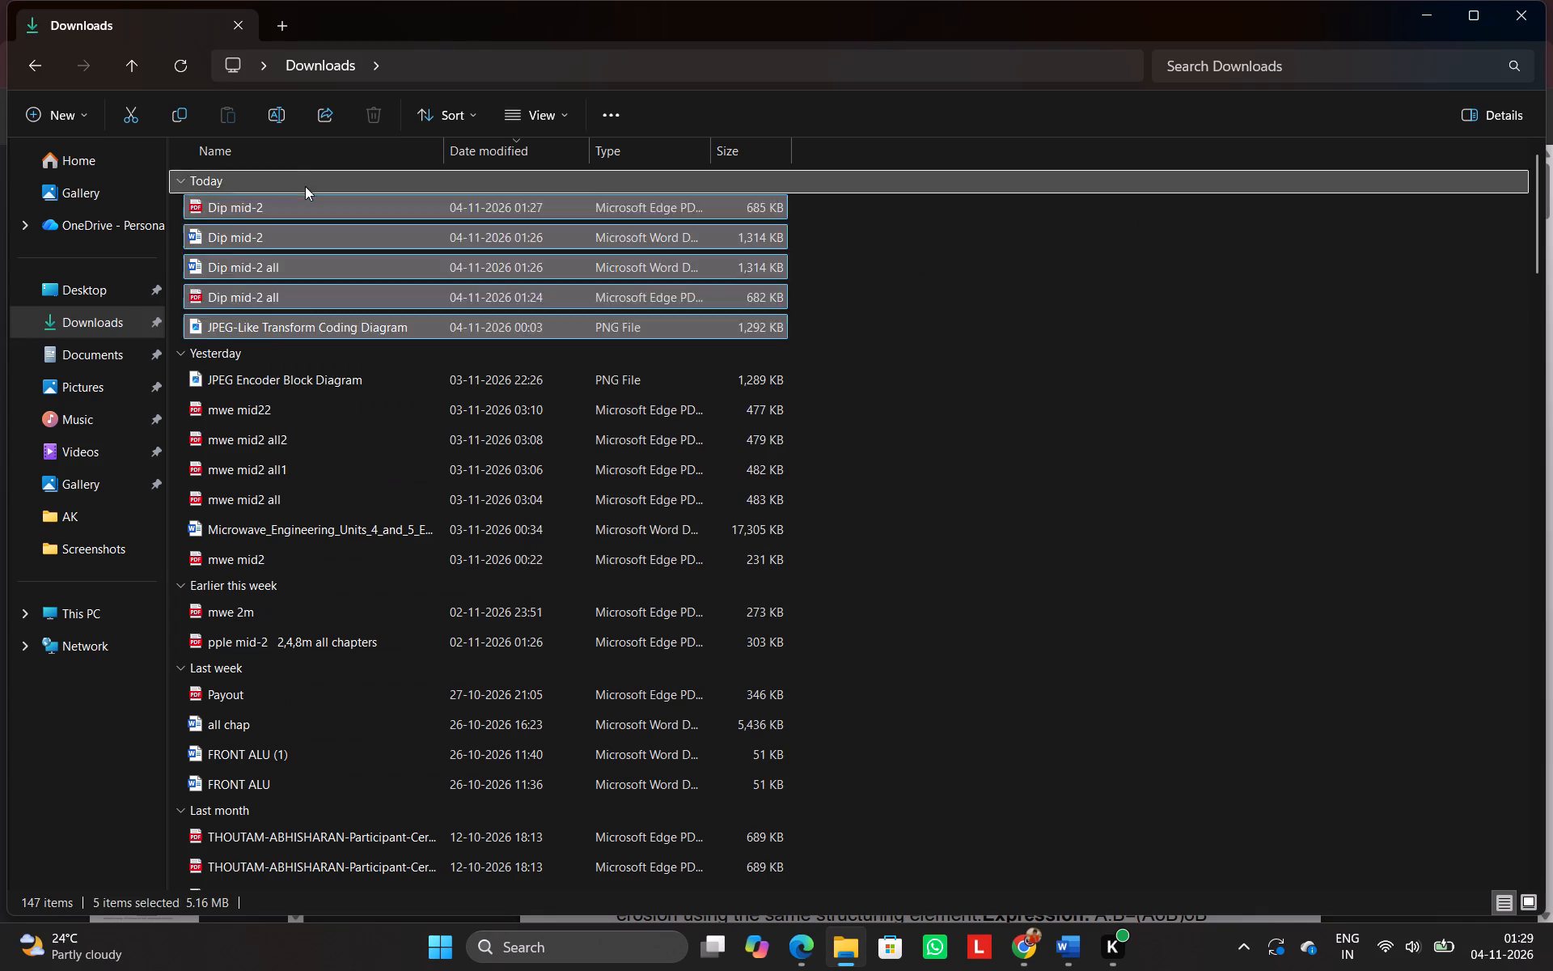
pyautogui.click(279, 202)
pyautogui.rightClick(279, 202)
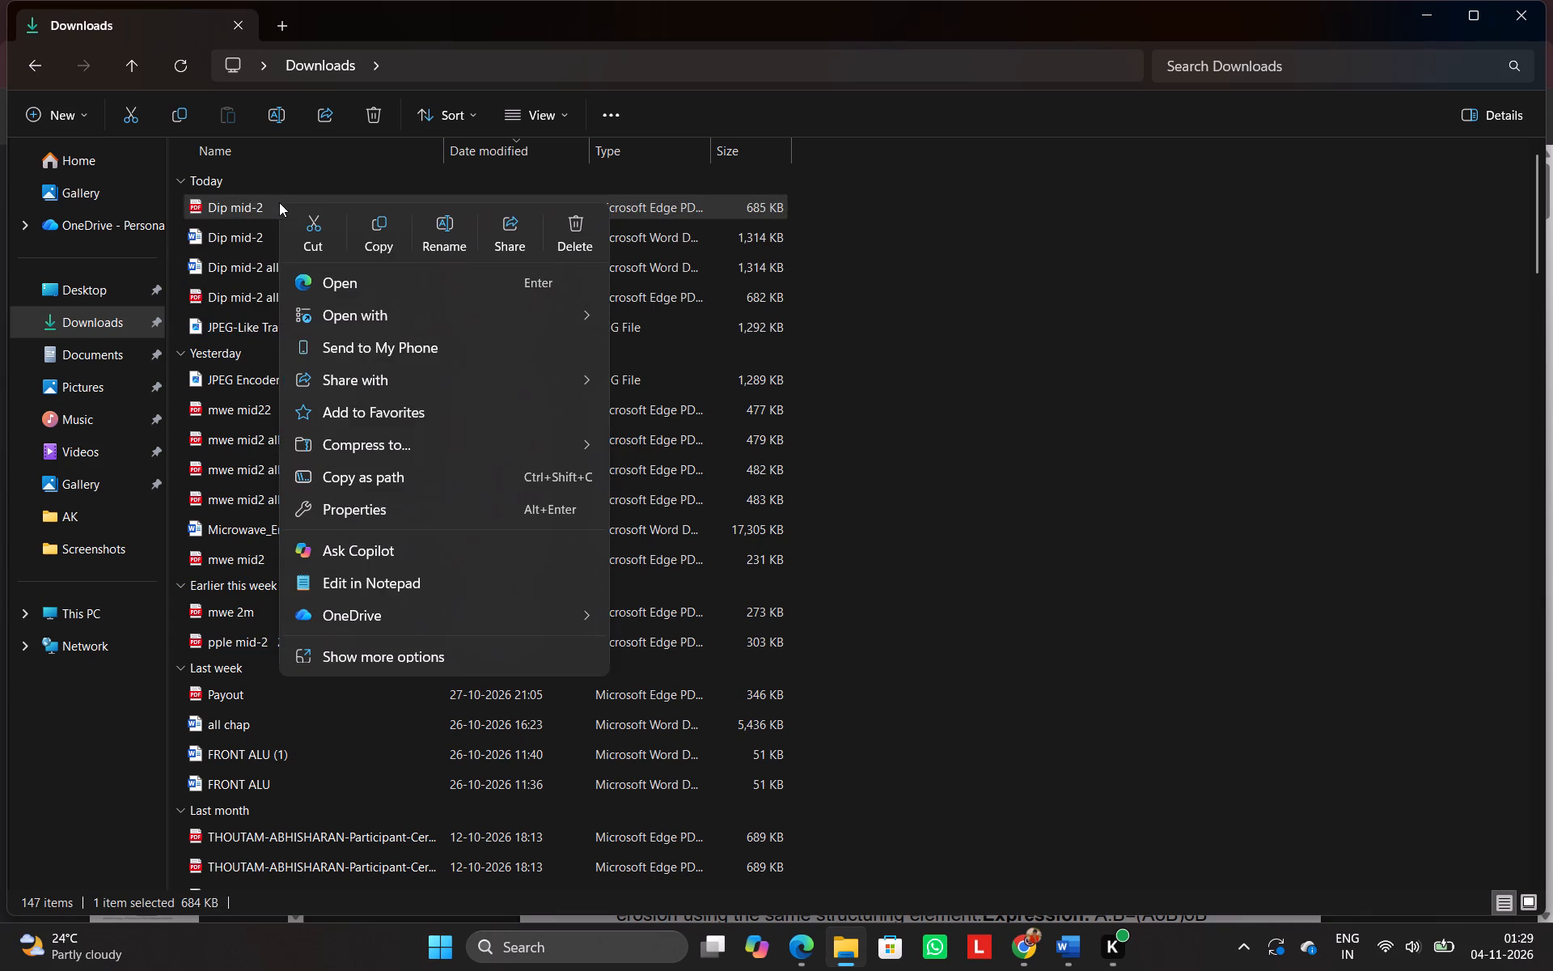
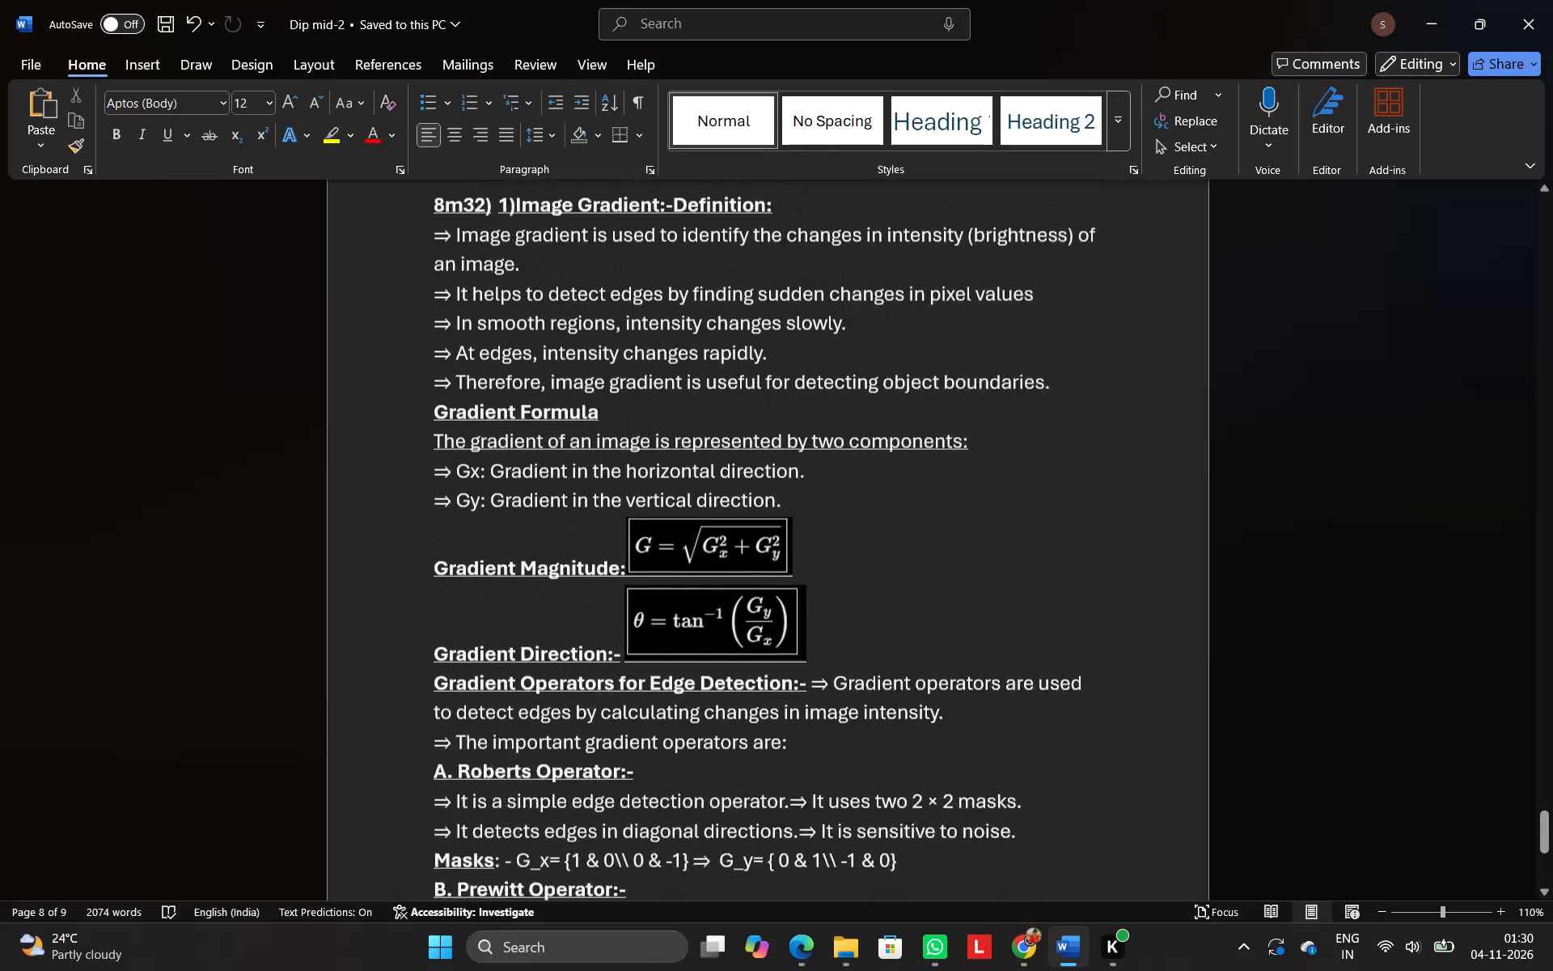
# Join the Applications line to the end of the Advantages paragraph in the quadtree segmentation answer on page 7.
pyautogui.scroll(3, 905, 607)
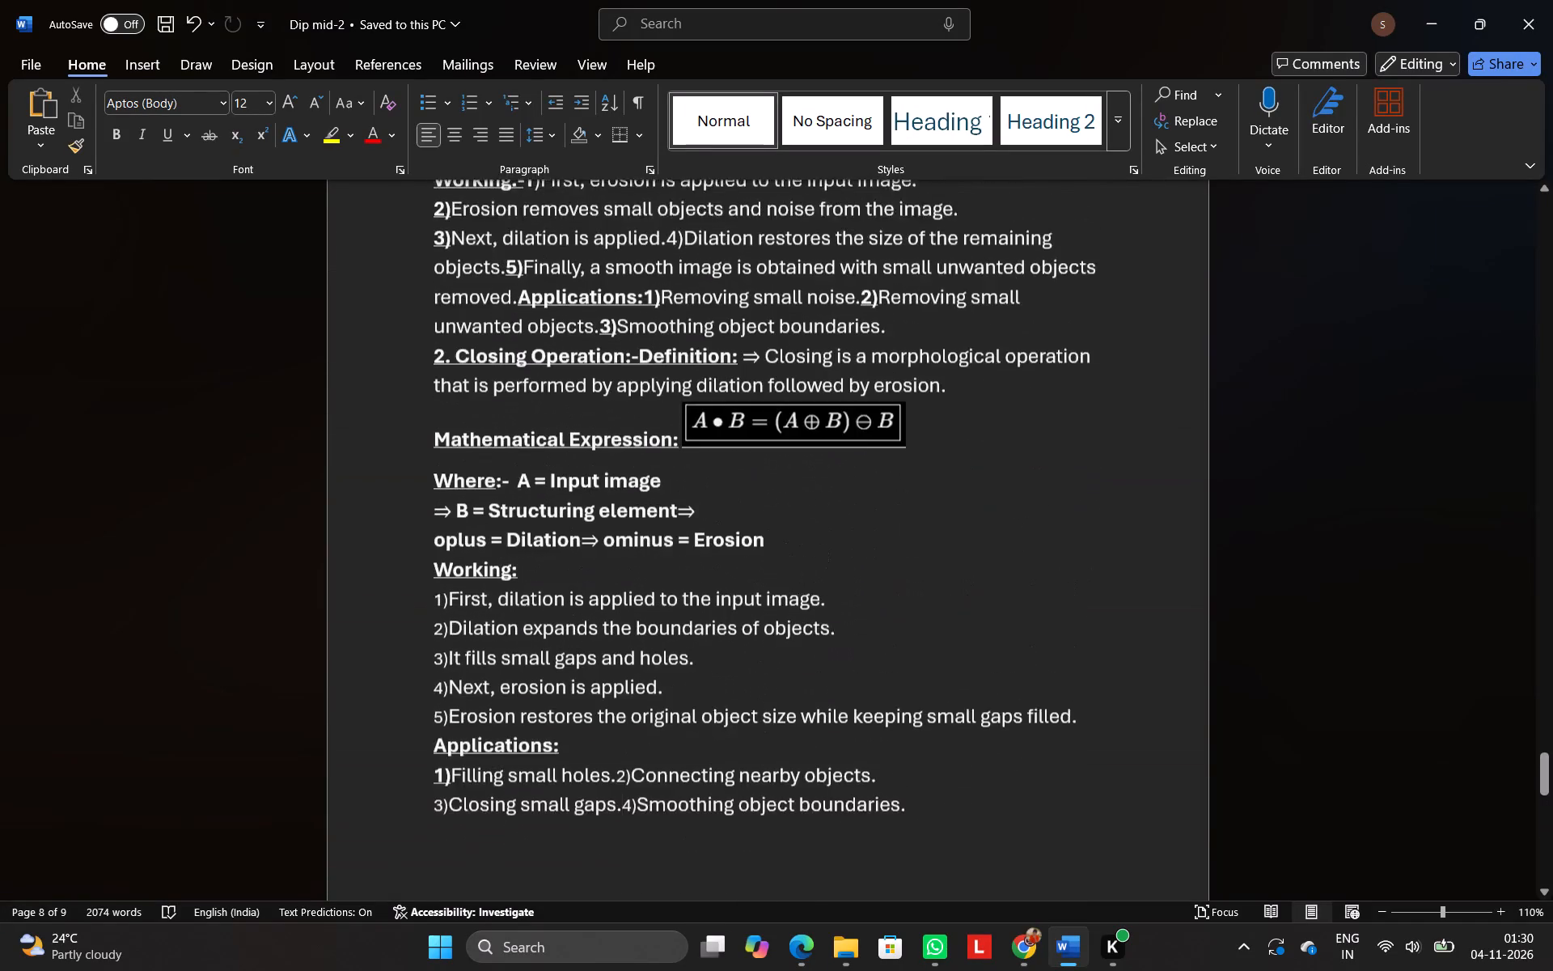
pyautogui.scroll(5, 905, 607)
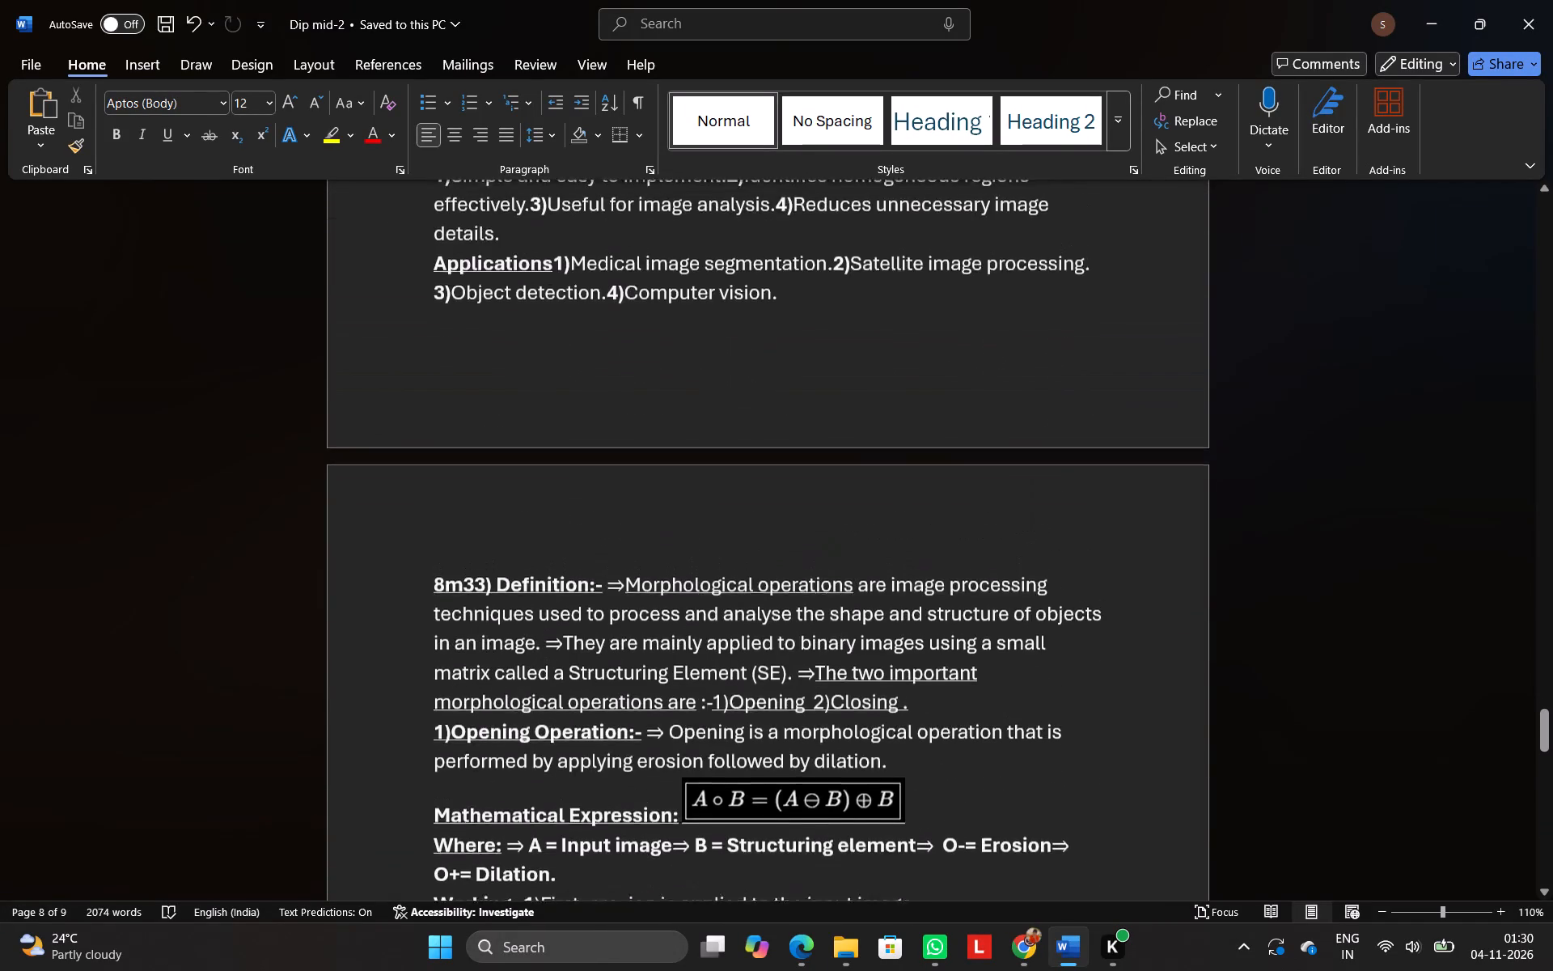
pyautogui.scroll(1, 905, 607)
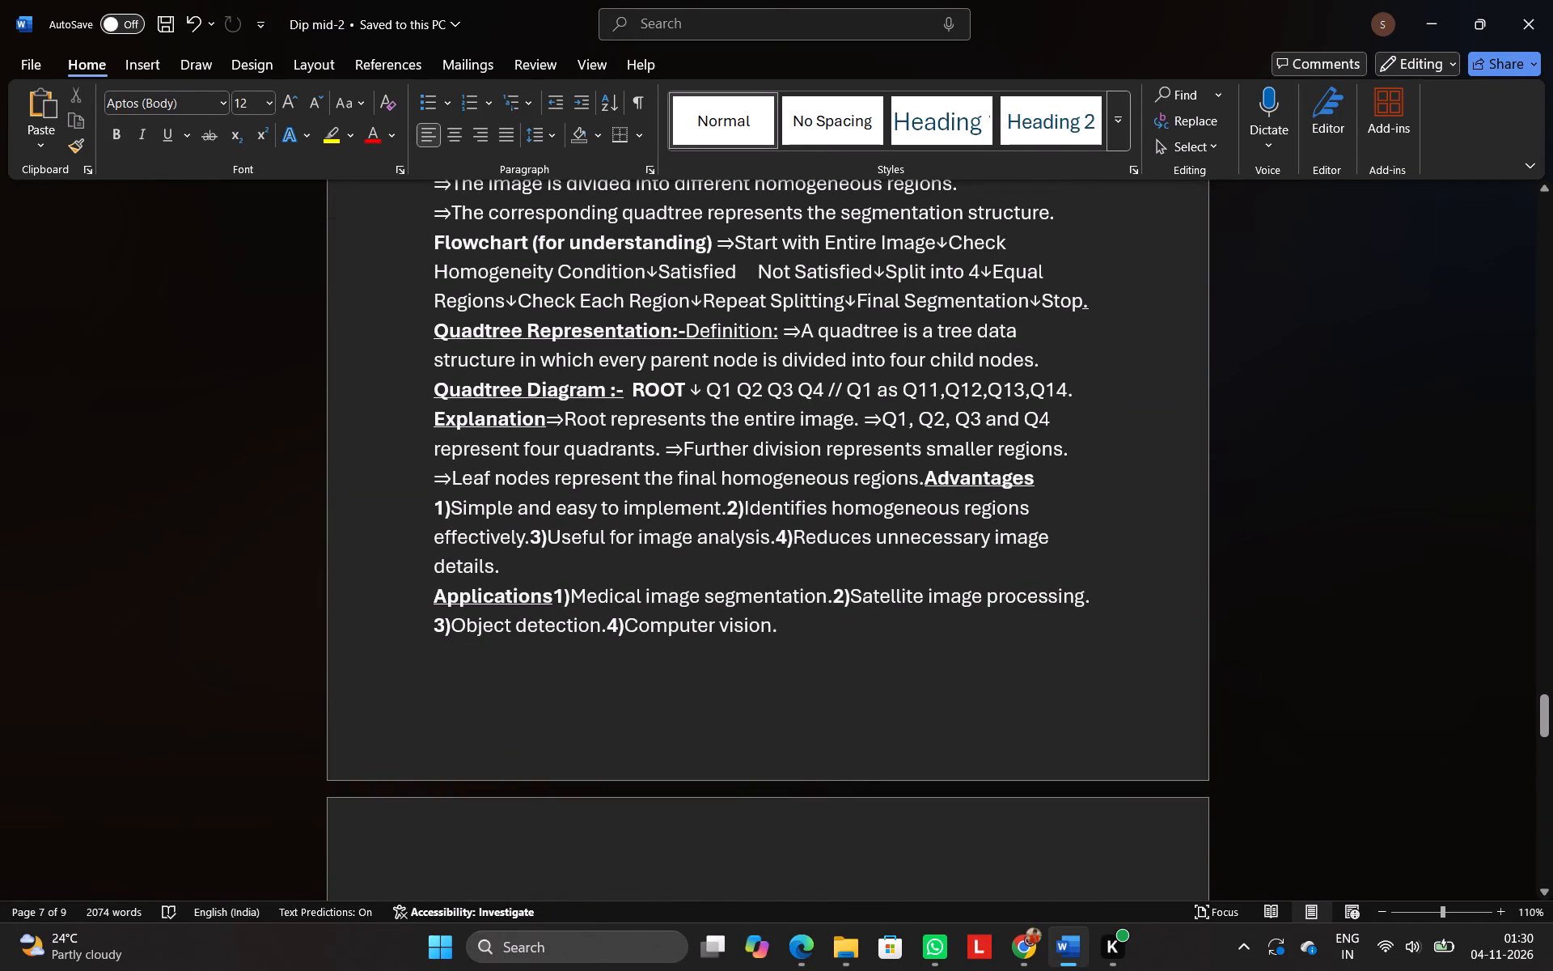
pyautogui.click(430, 596)
pyautogui.press('BackSpace')
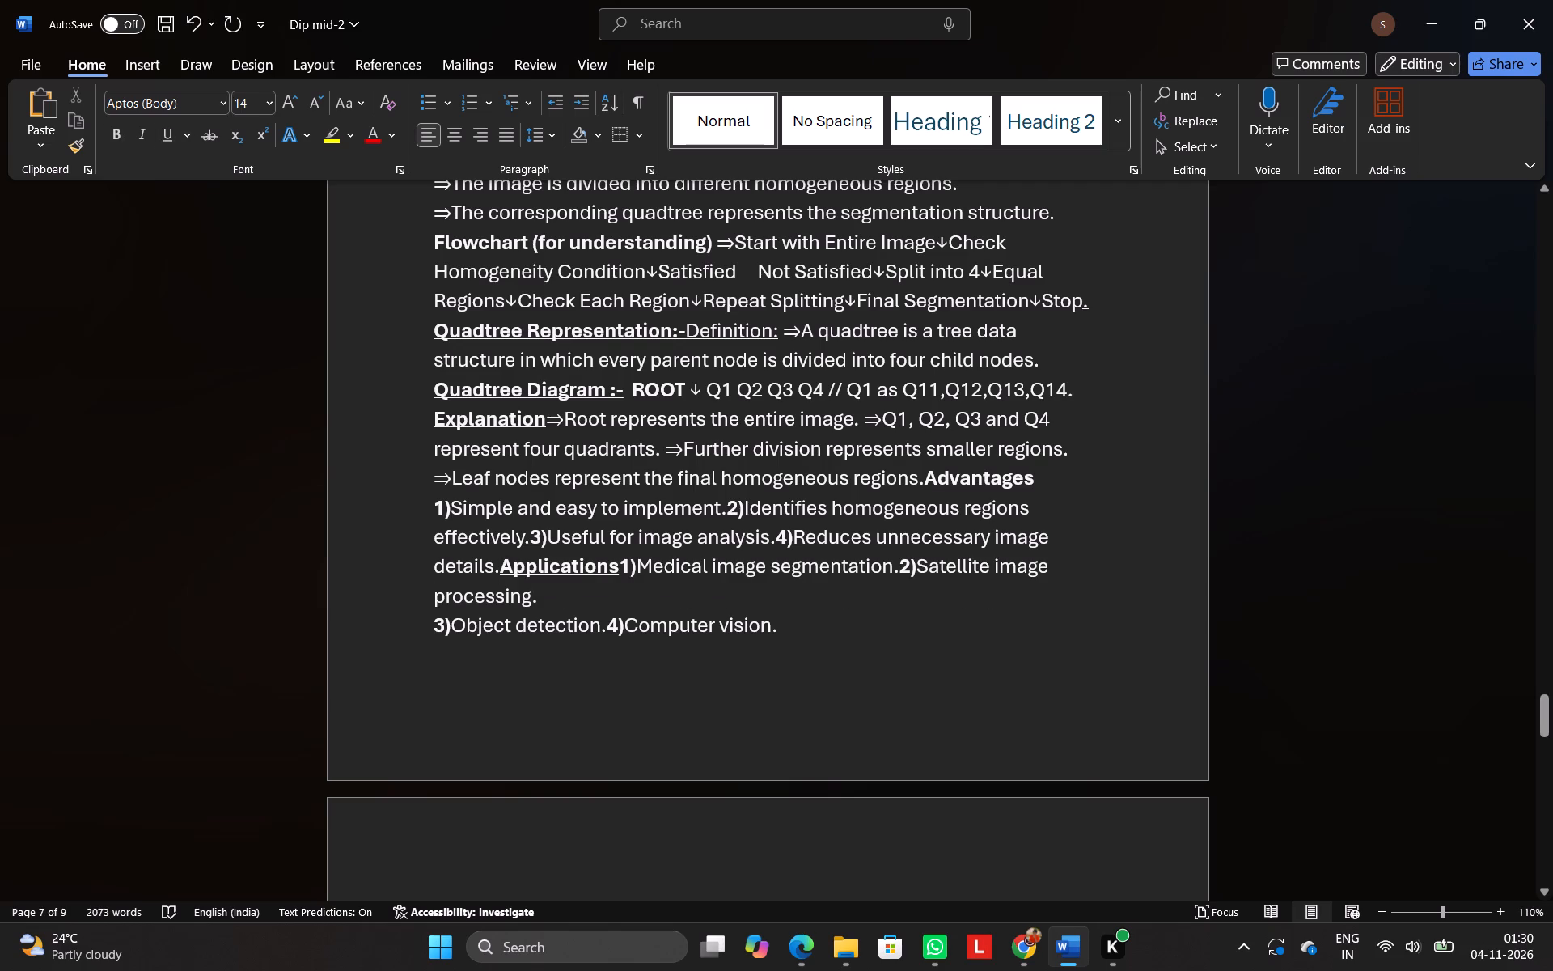
# Join the "3)Object detection" line onto the end of the preceding "processing." line in the split-and-merge Applications text.
pyautogui.click(434, 624)
pyautogui.press('BackSpace')
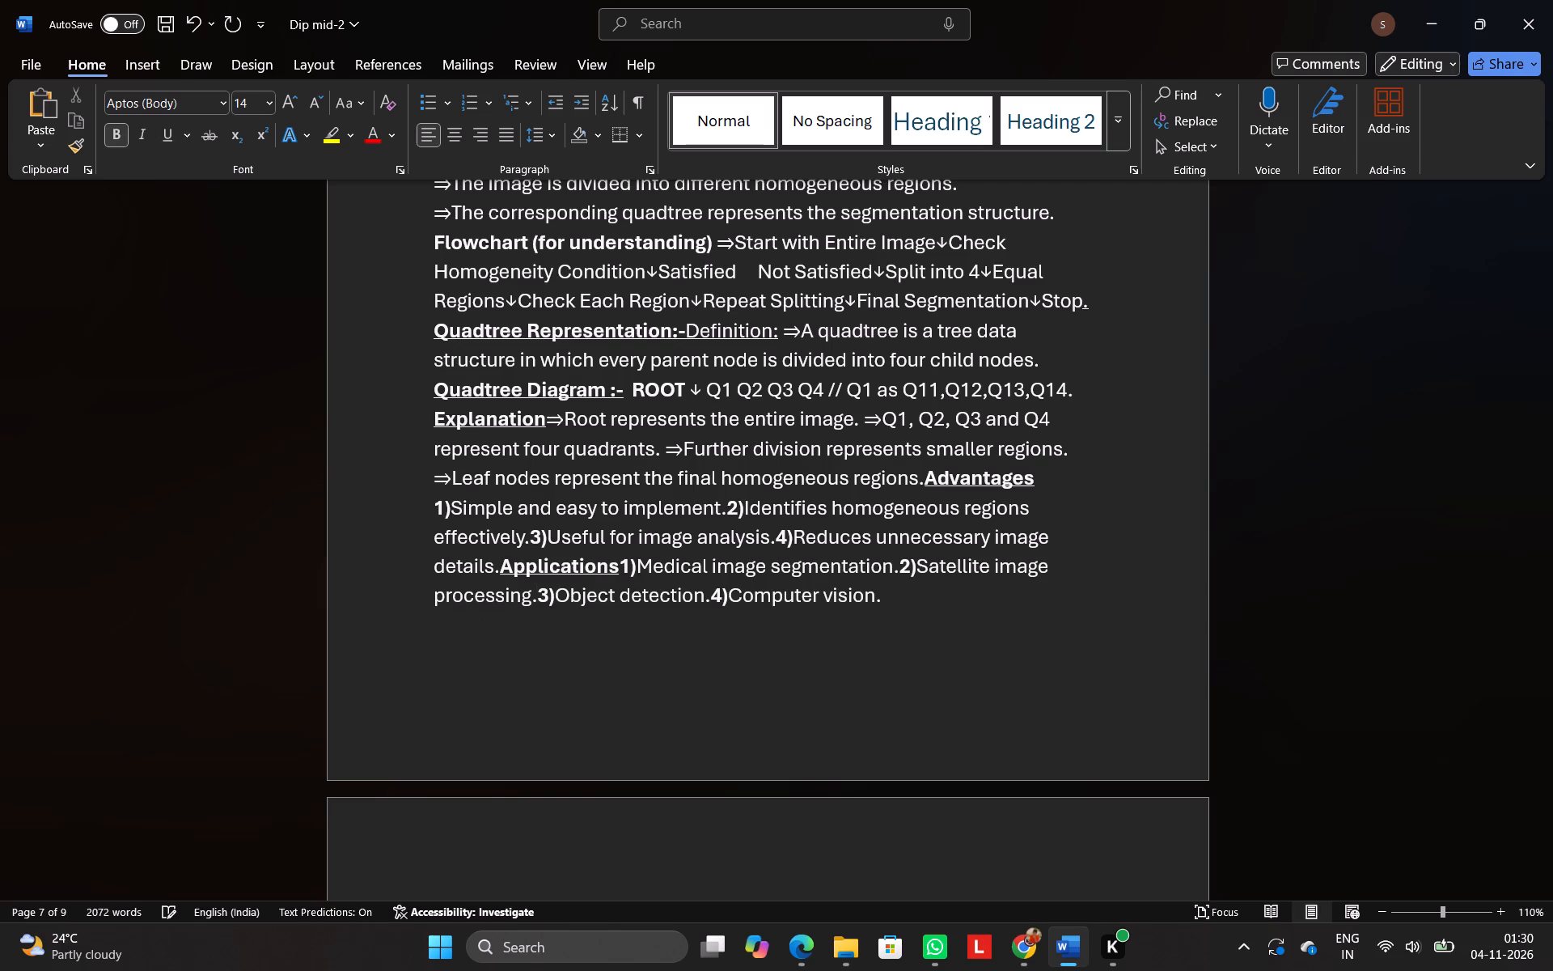
# Bring the "Converts frequency-domain information" text onto the same line as the "9)Inverse Transformation:" heading in the transform coding section.
pyautogui.scroll(3, 632, 613)
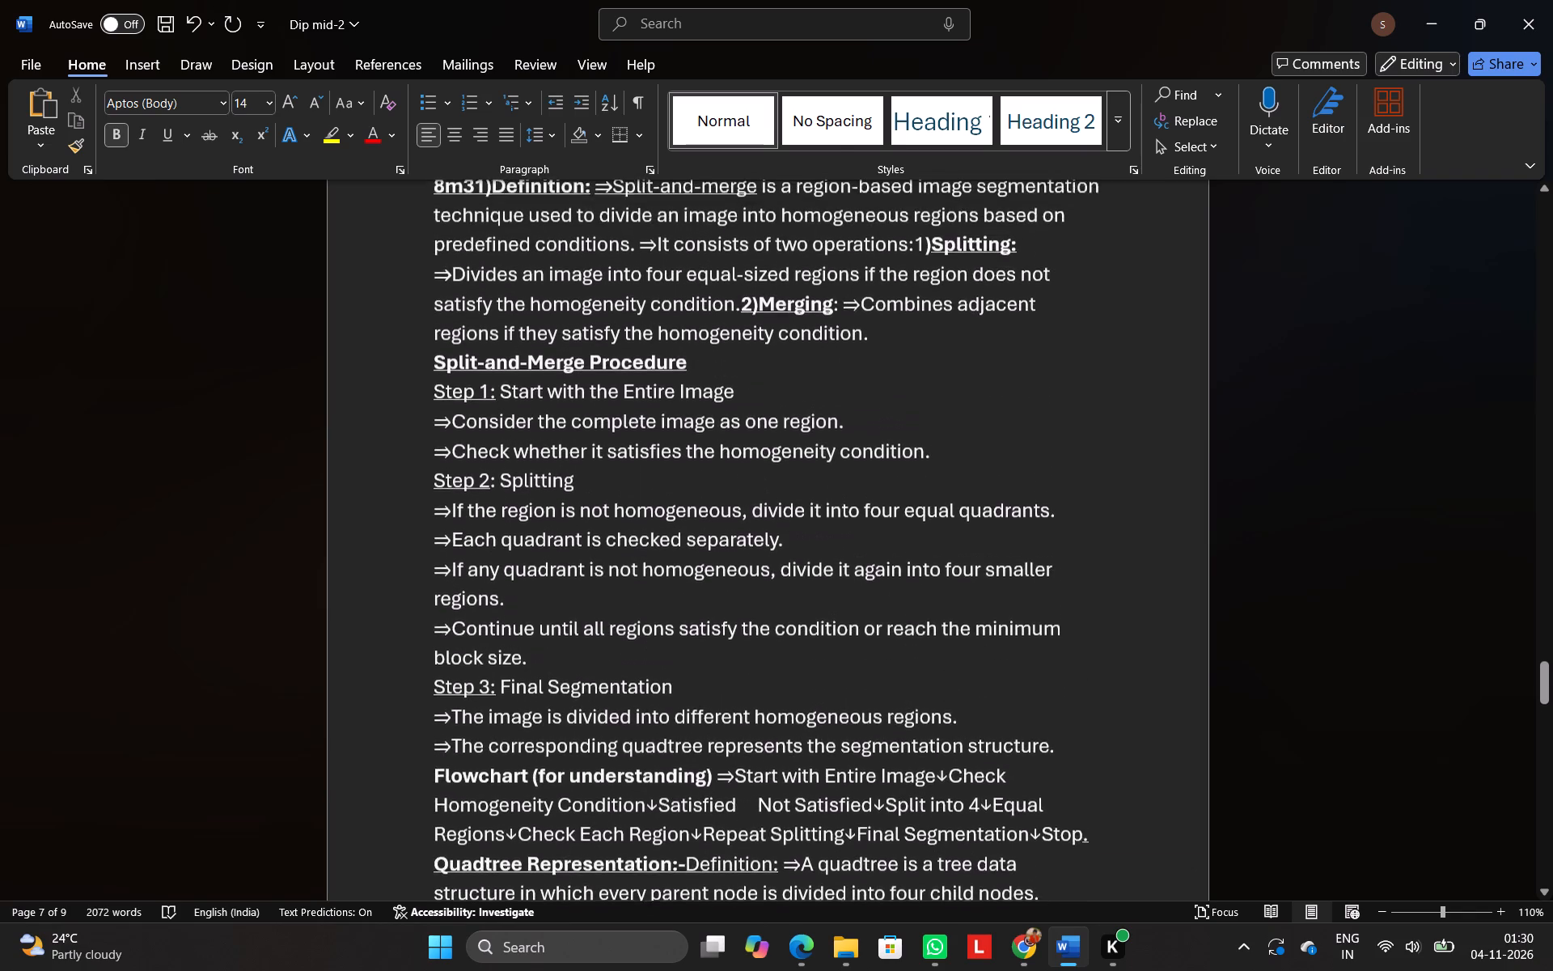
pyautogui.scroll(2, 632, 613)
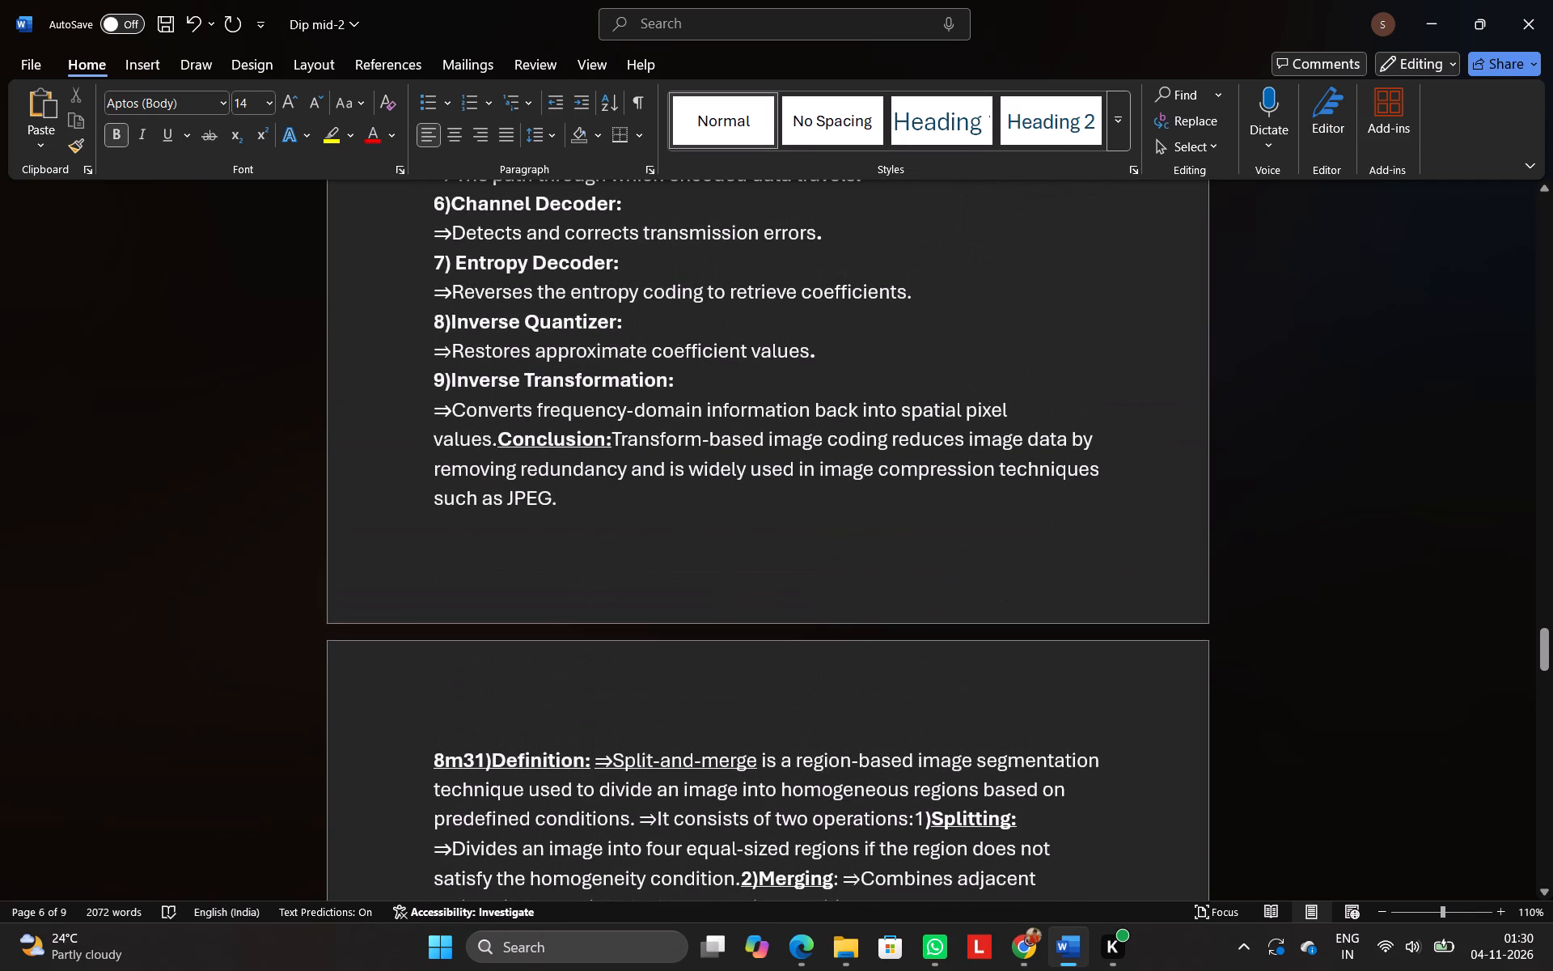
pyautogui.scroll(1, 530, 536)
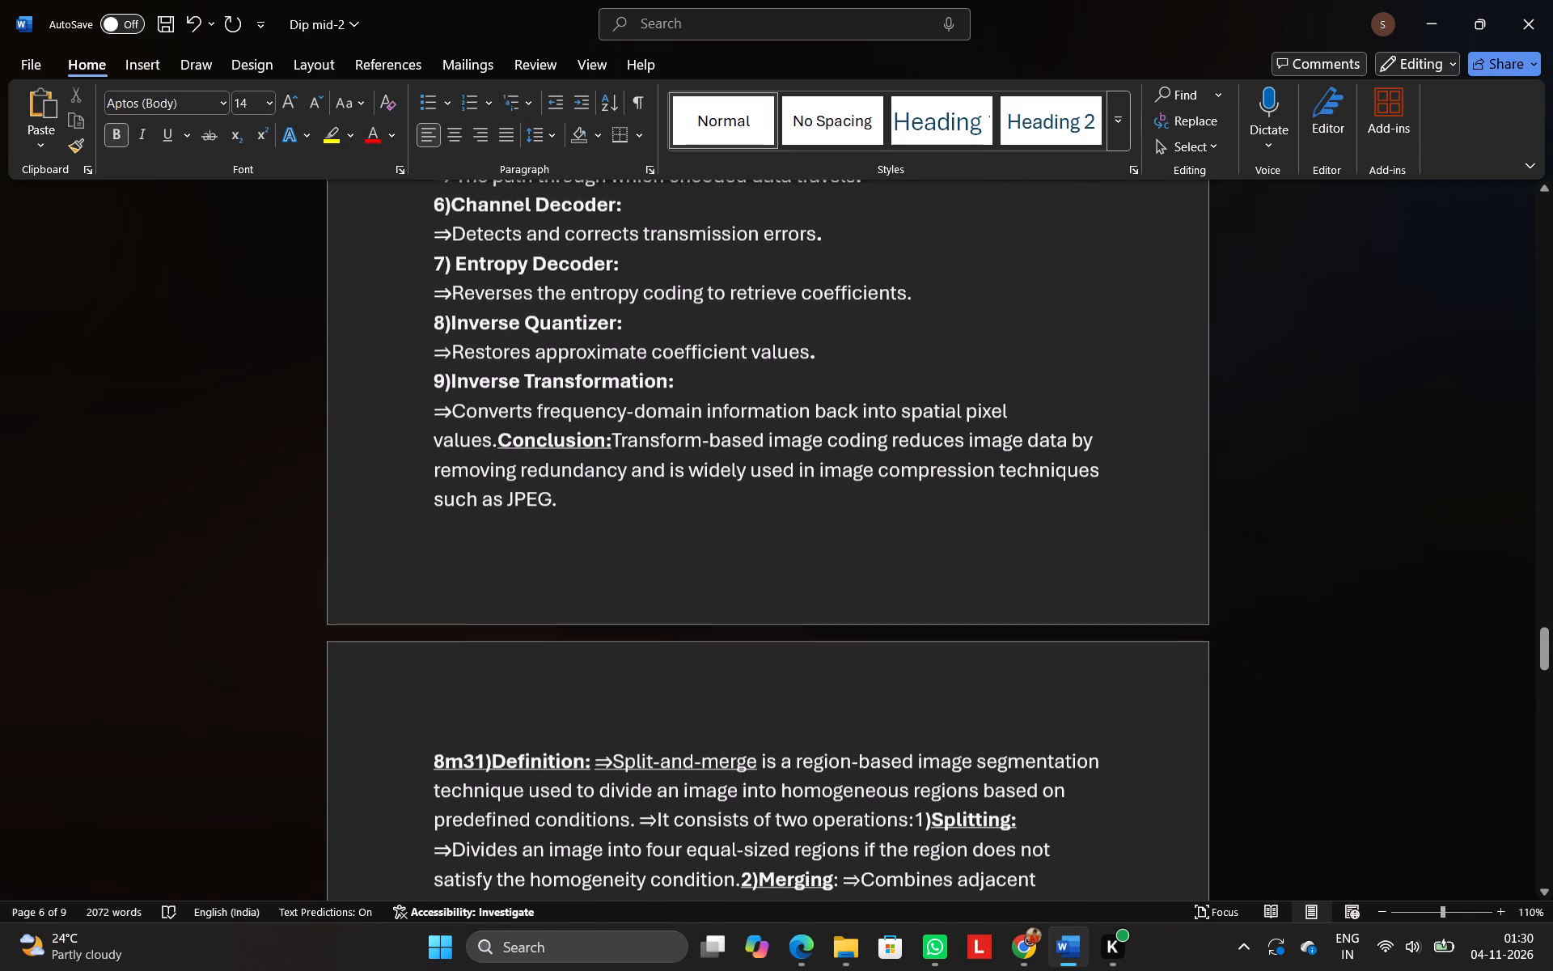
pyautogui.scroll(1, 530, 536)
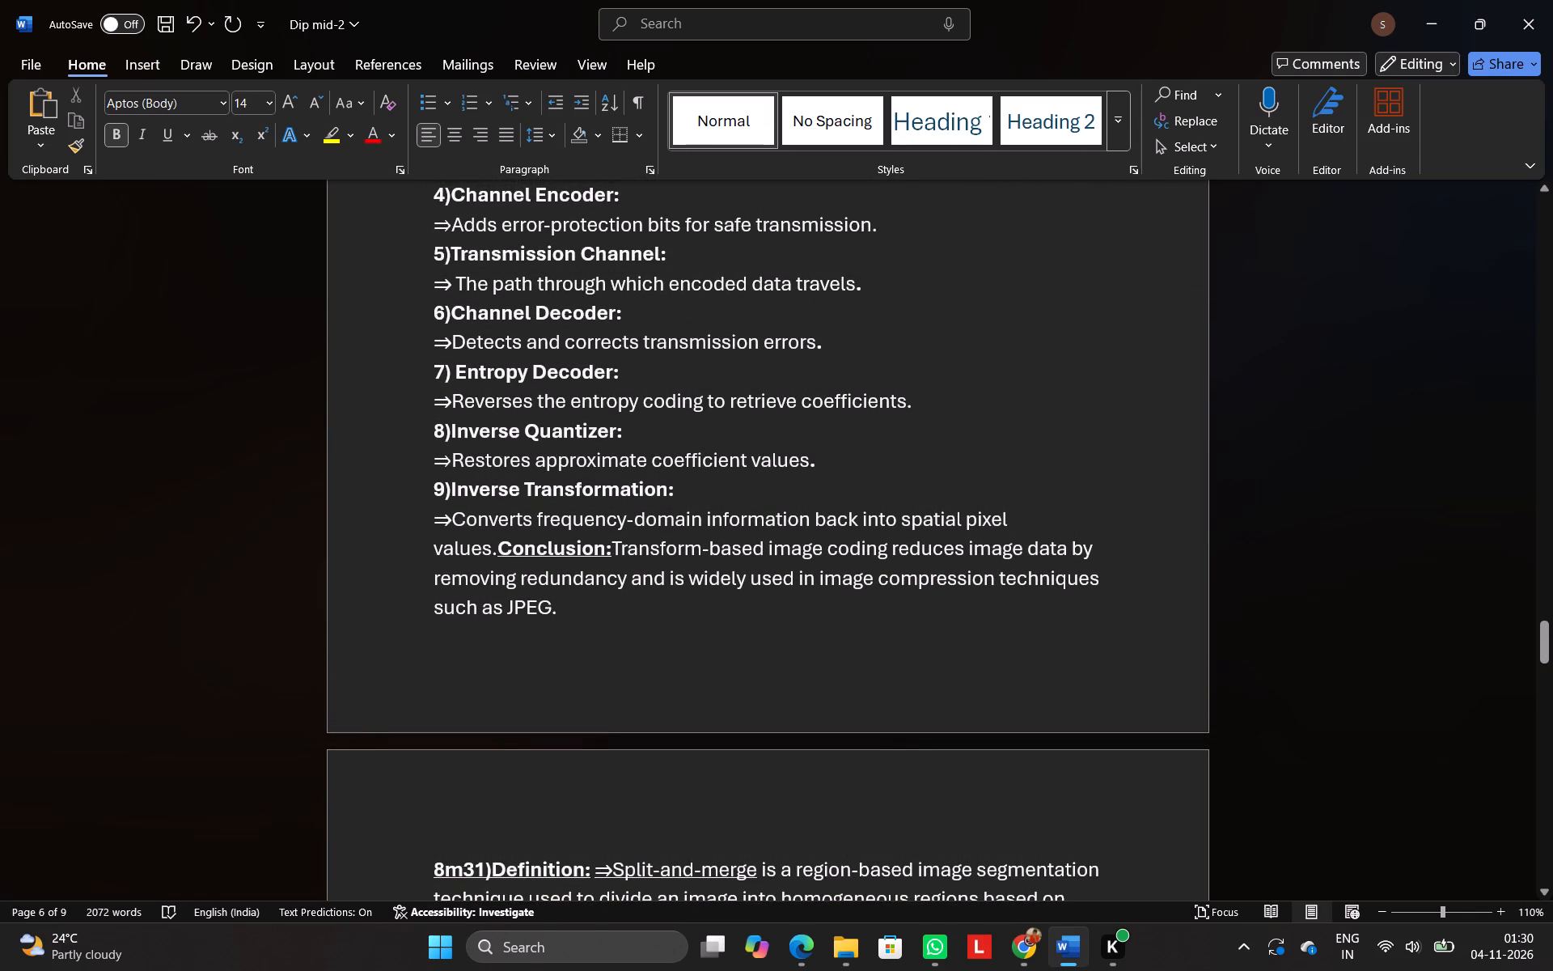
pyautogui.click(434, 526)
pyautogui.press('BackSpace')
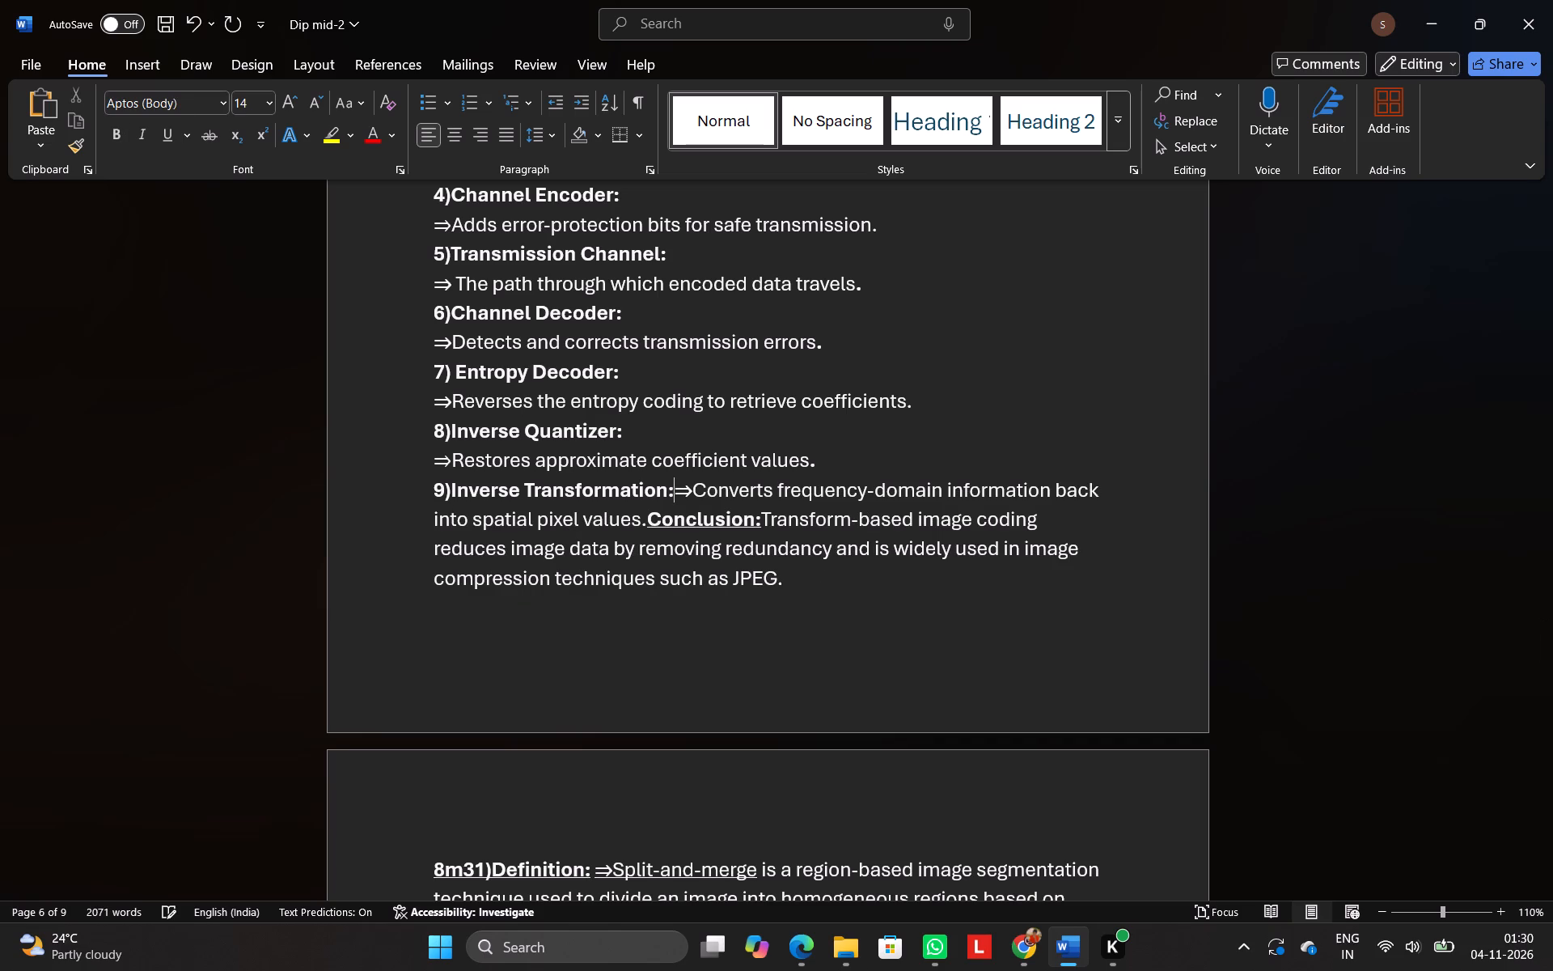
# Move [0.36,0.6] onto the "Therefore, the final interval is:" line in the arithmetic coding example, separated by two spaces.
pyautogui.scroll(4, 477, 523)
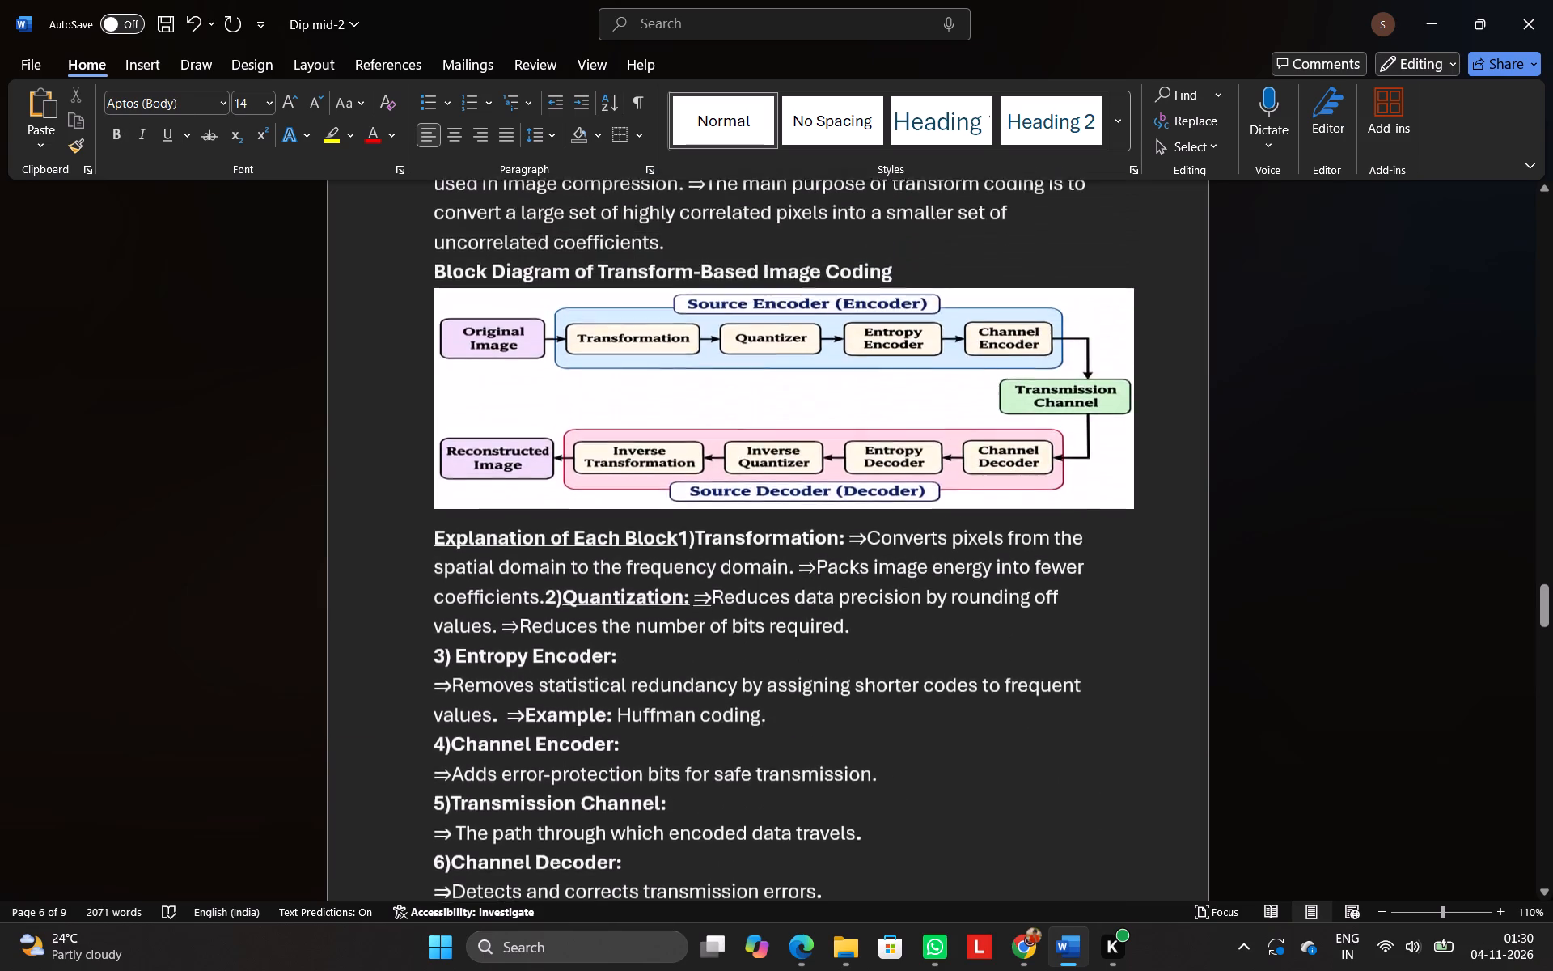
pyautogui.scroll(4, 477, 523)
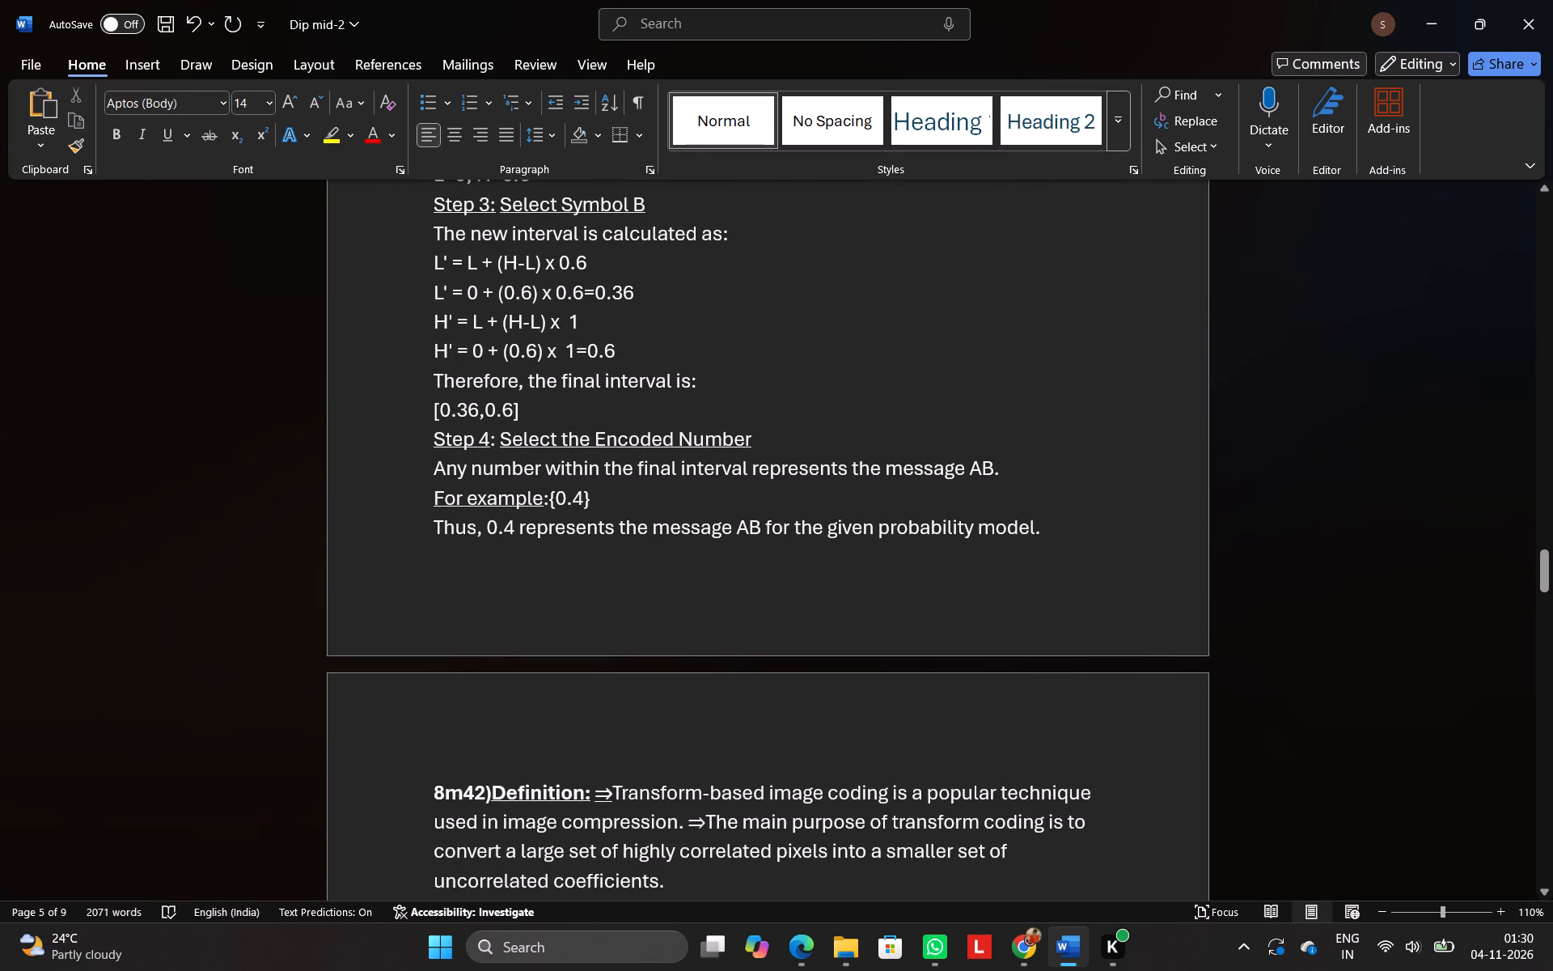
pyautogui.scroll(1, 474, 513)
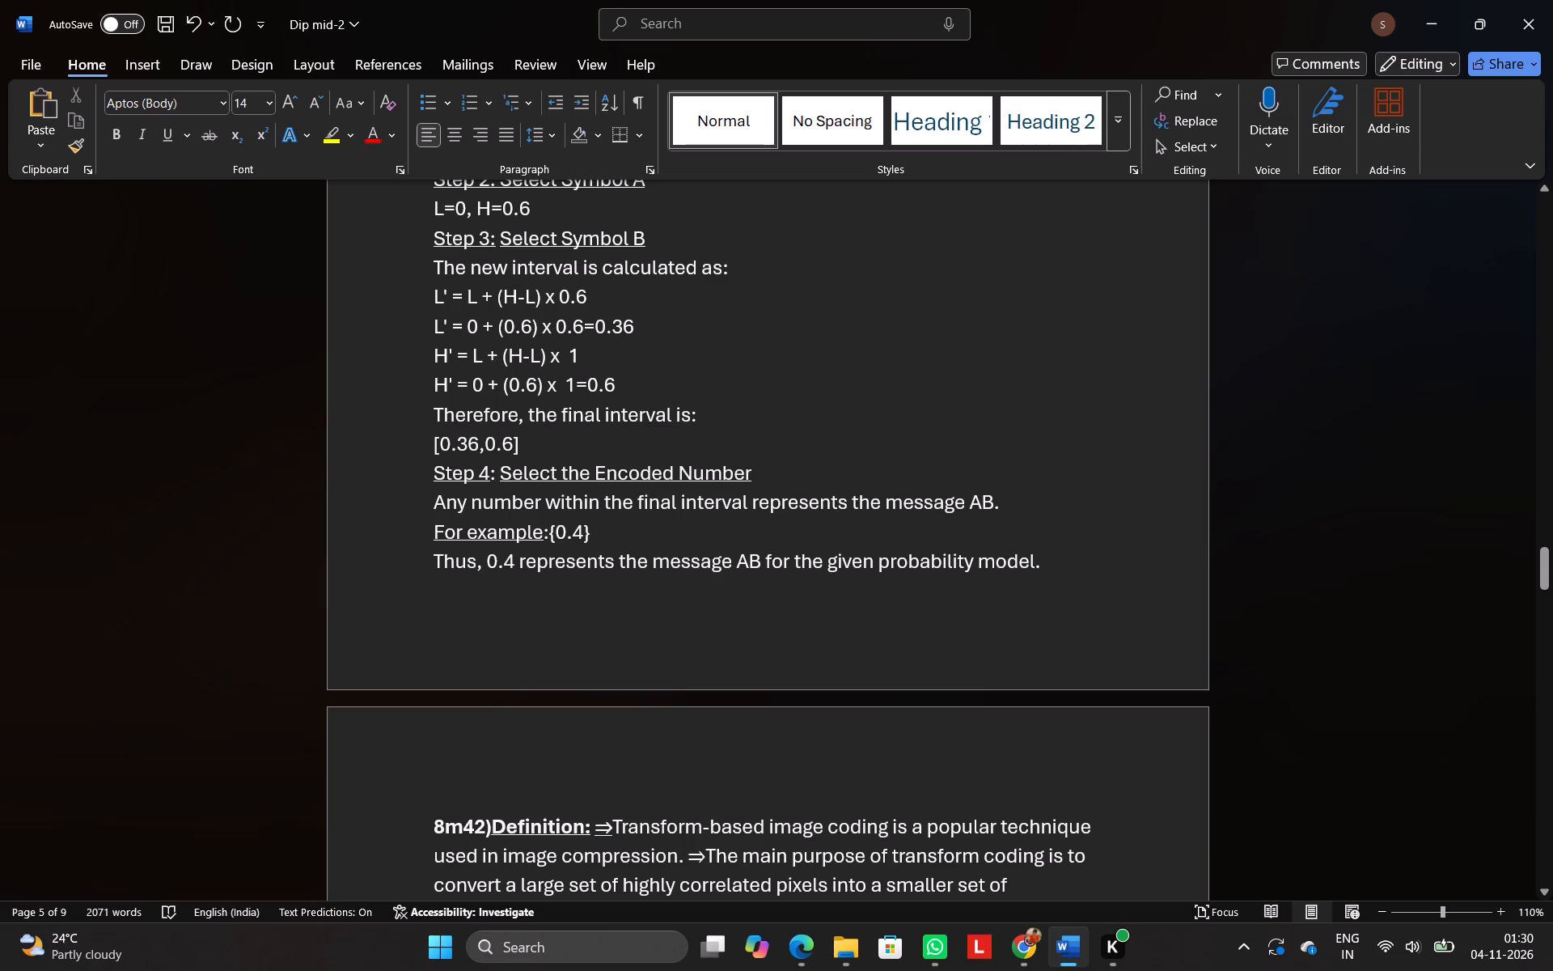
pyautogui.click(431, 446)
pyautogui.press('BackSpace')
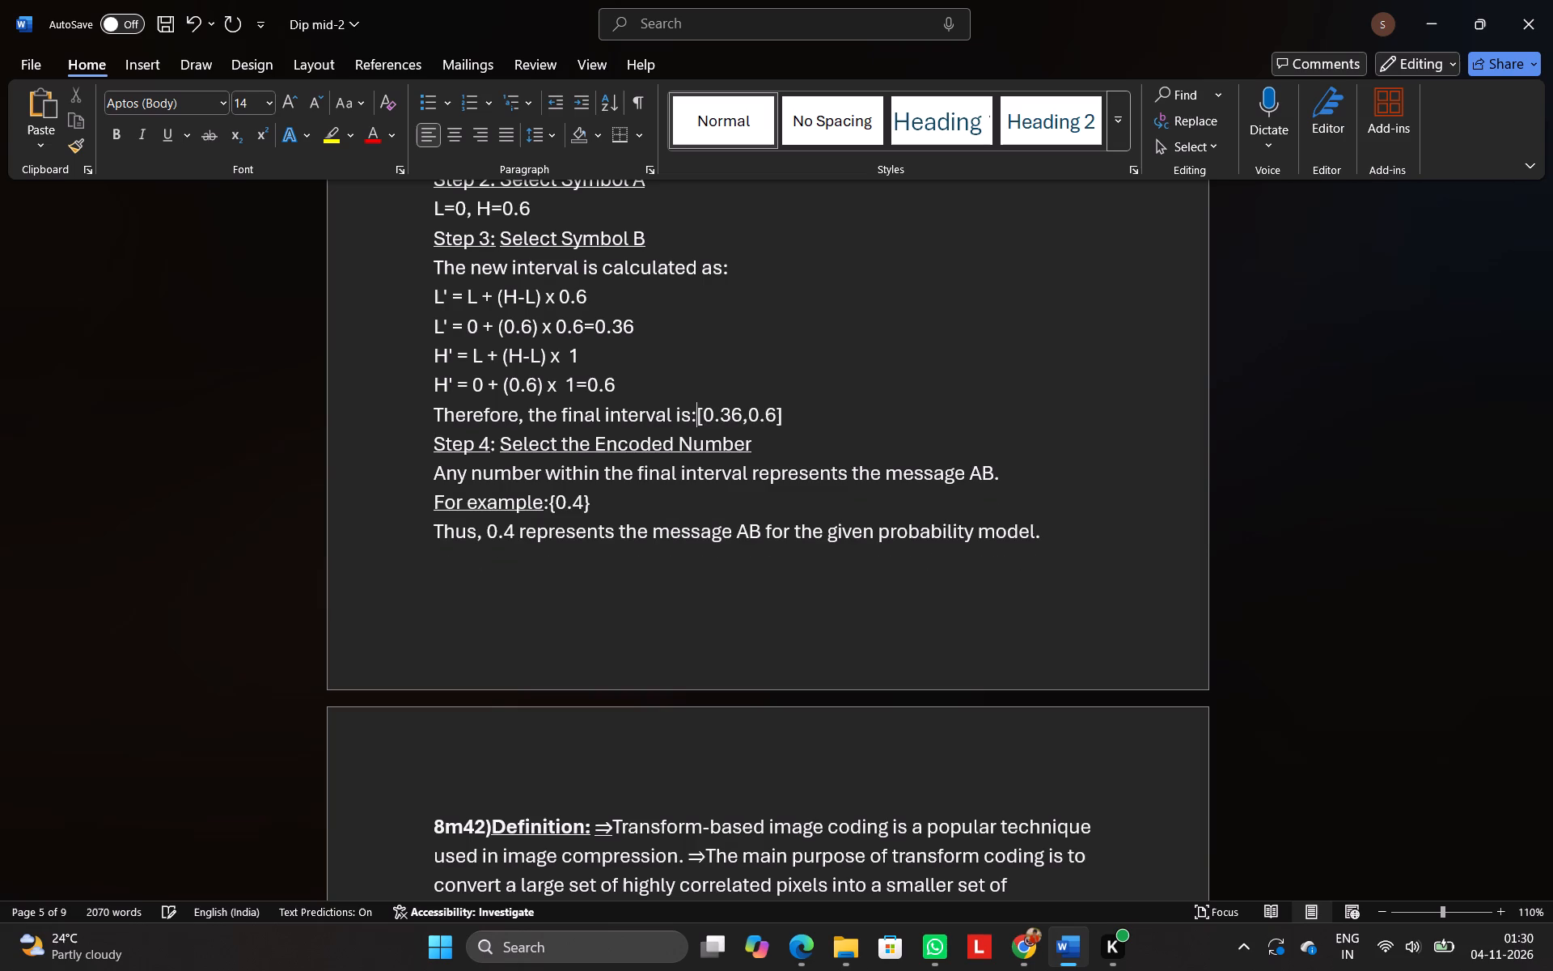
pyautogui.press('space')
pyautogui.press('space')
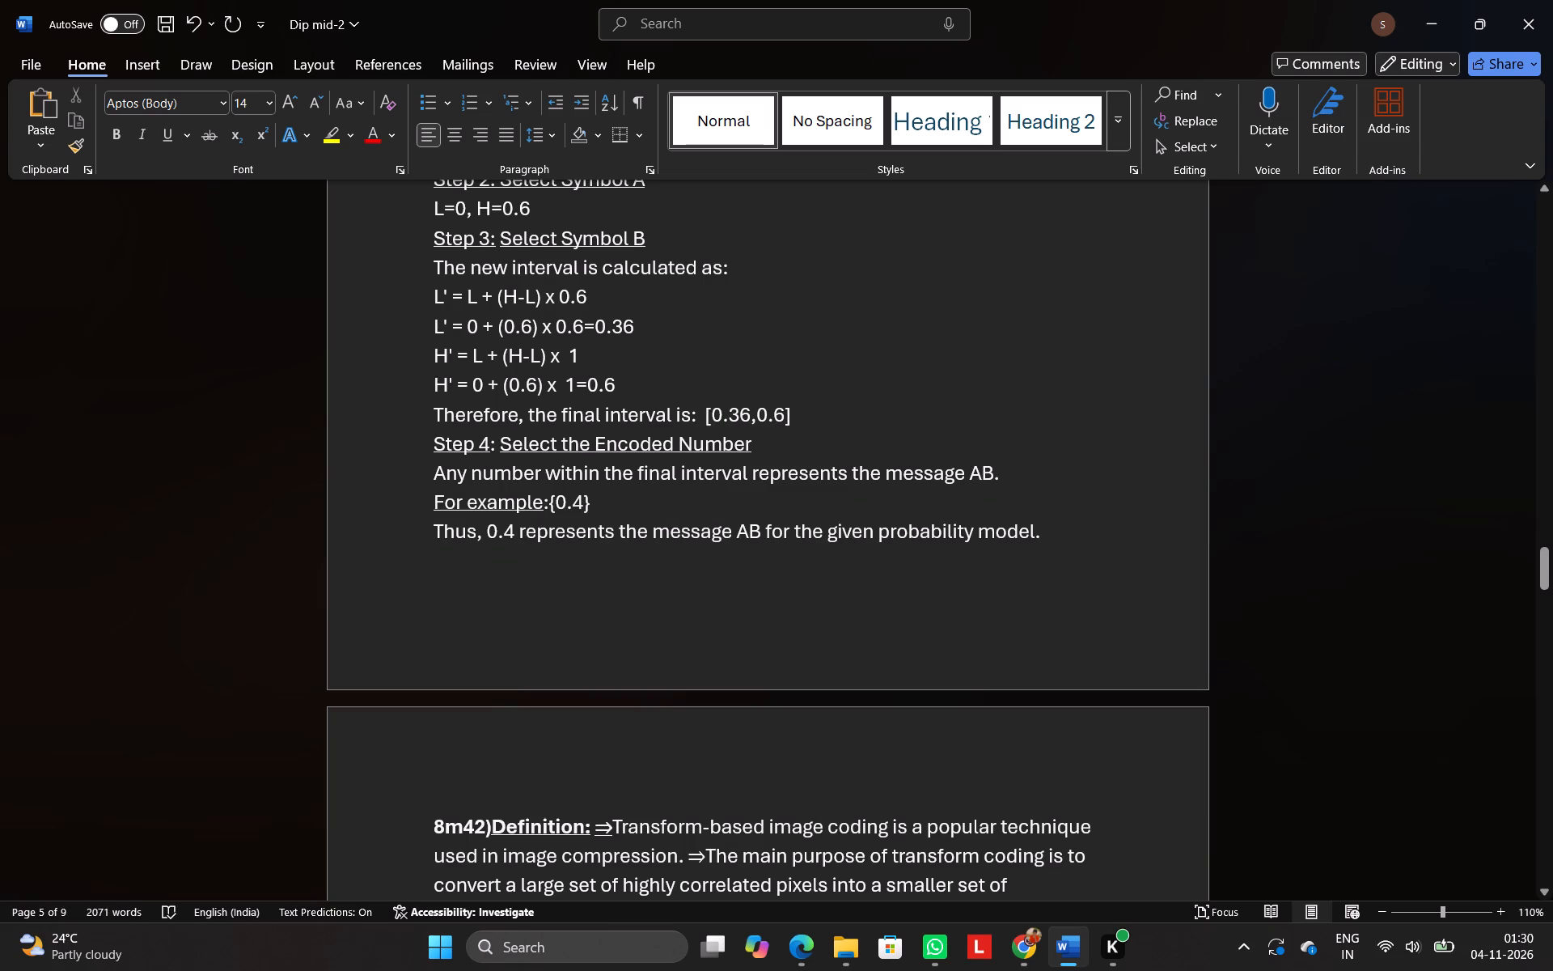
# Review the layout of the arithmetic coding example and JPEG encoder section, comparing line and page breaks with neighbouring pages.
pyautogui.scroll(6, 578, 462)
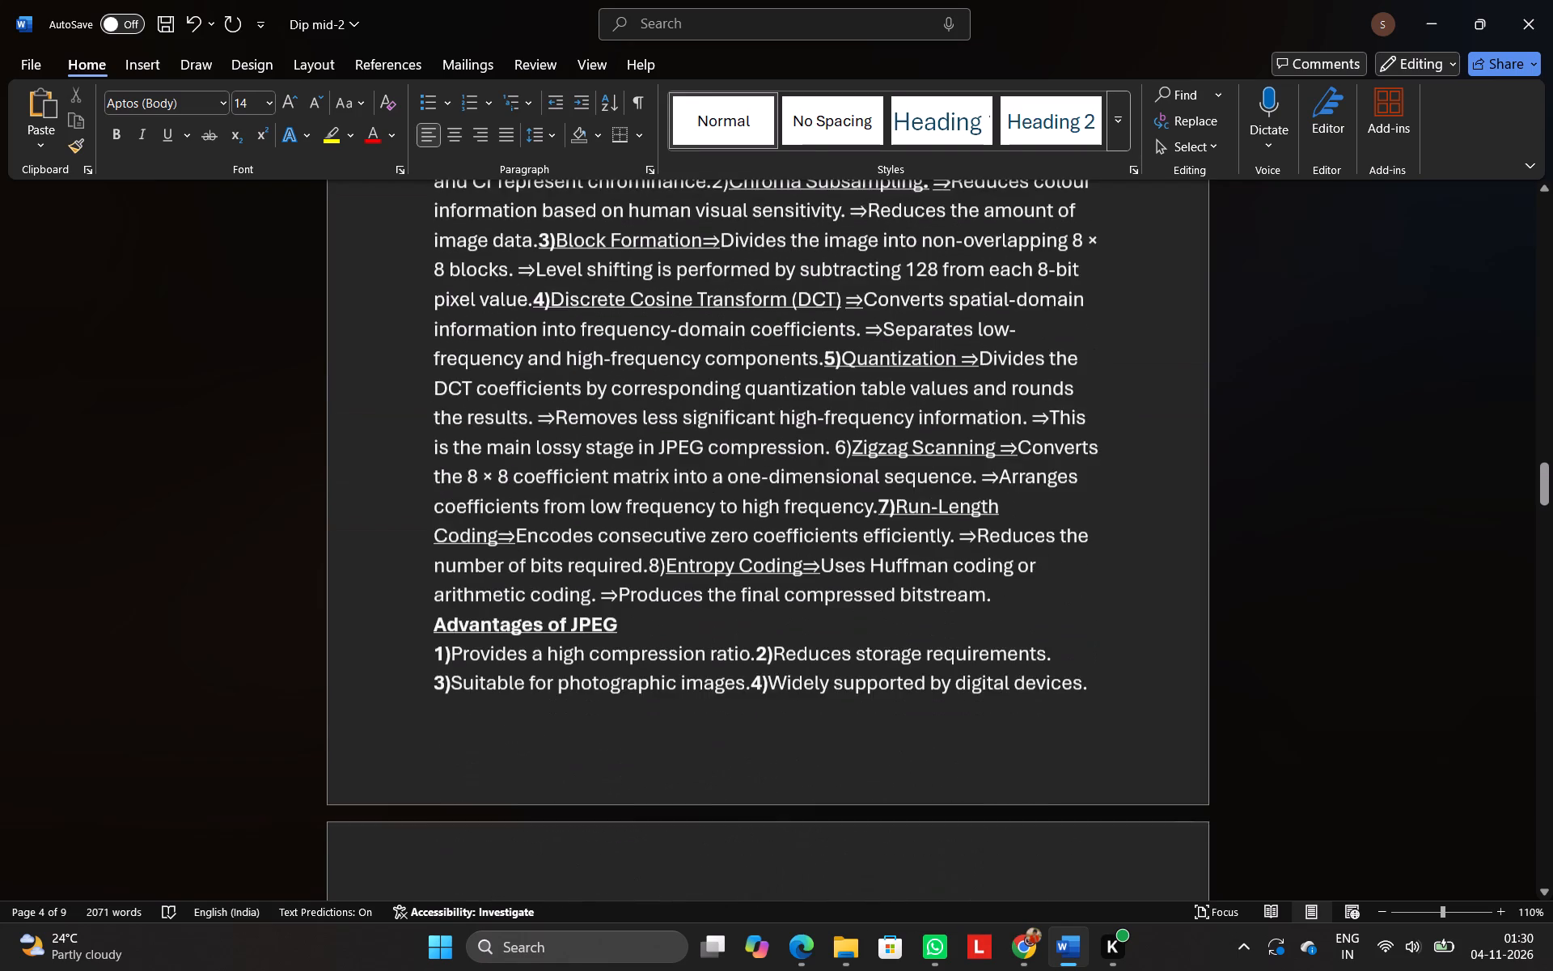
pyautogui.scroll(3, 578, 462)
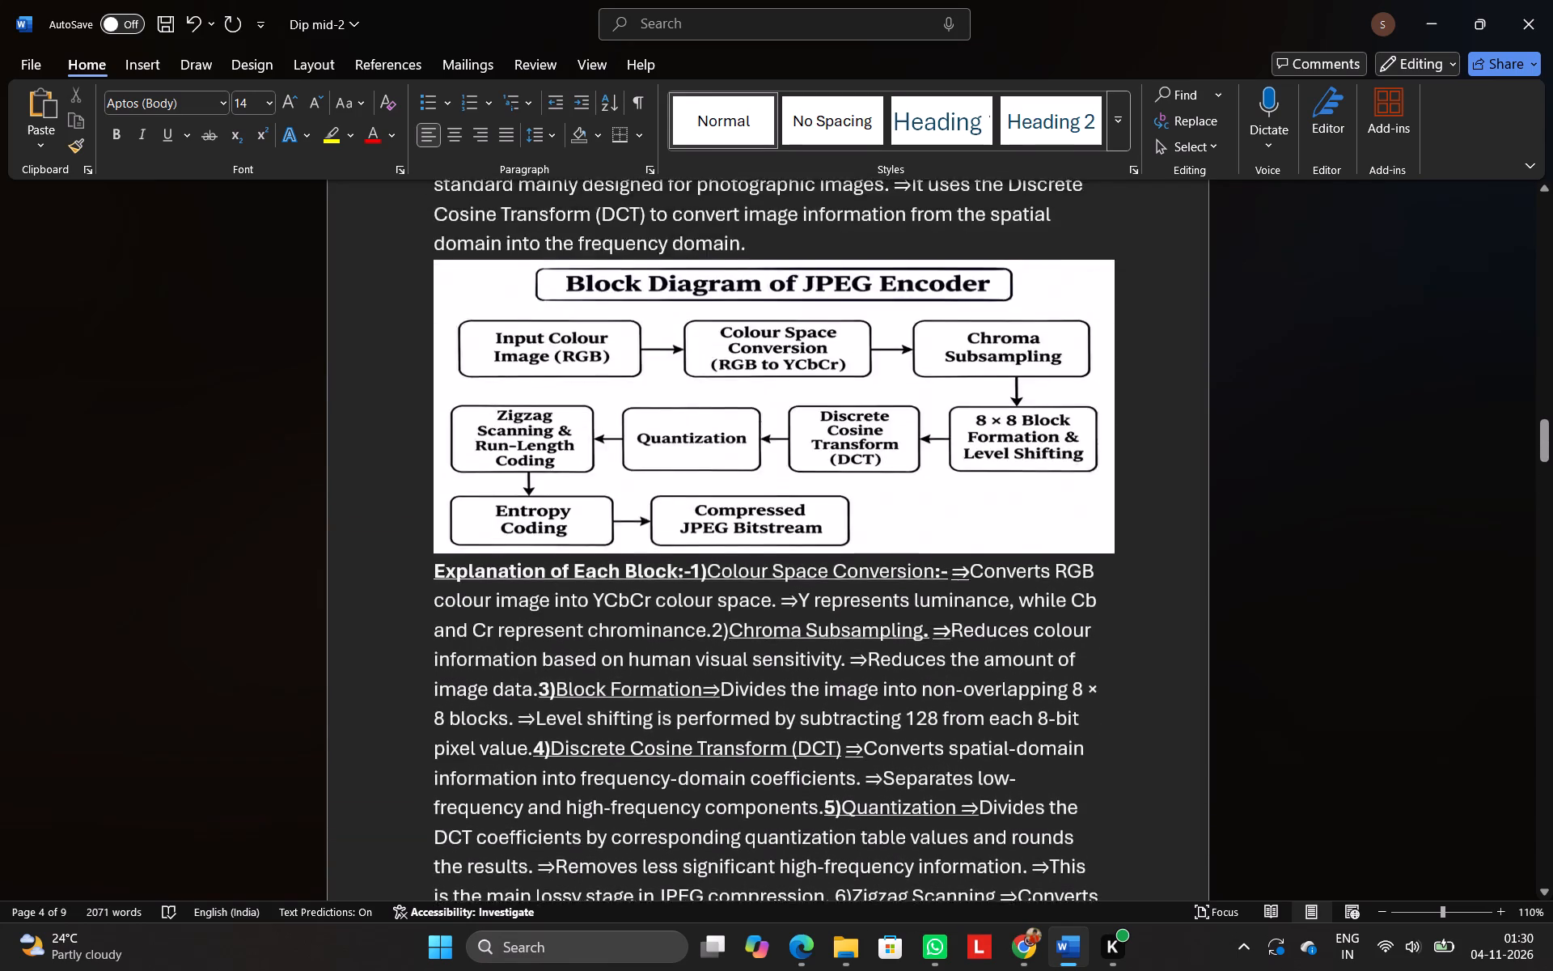
pyautogui.scroll(4, 578, 462)
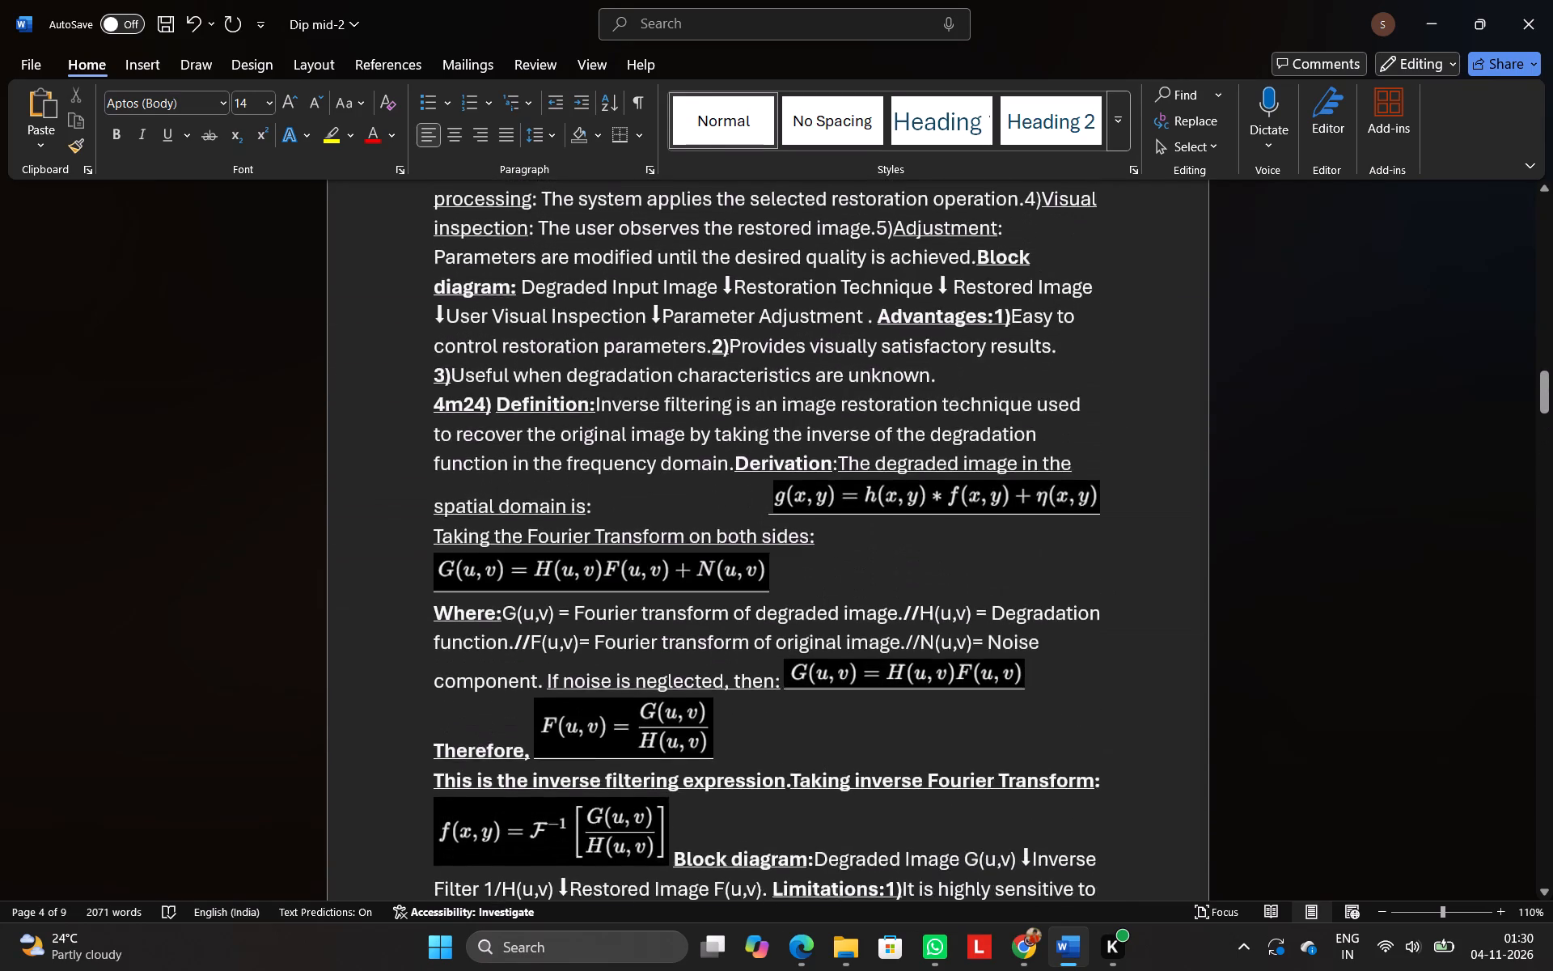
pyautogui.scroll(2, 578, 462)
pyautogui.scroll(-3, 578, 462)
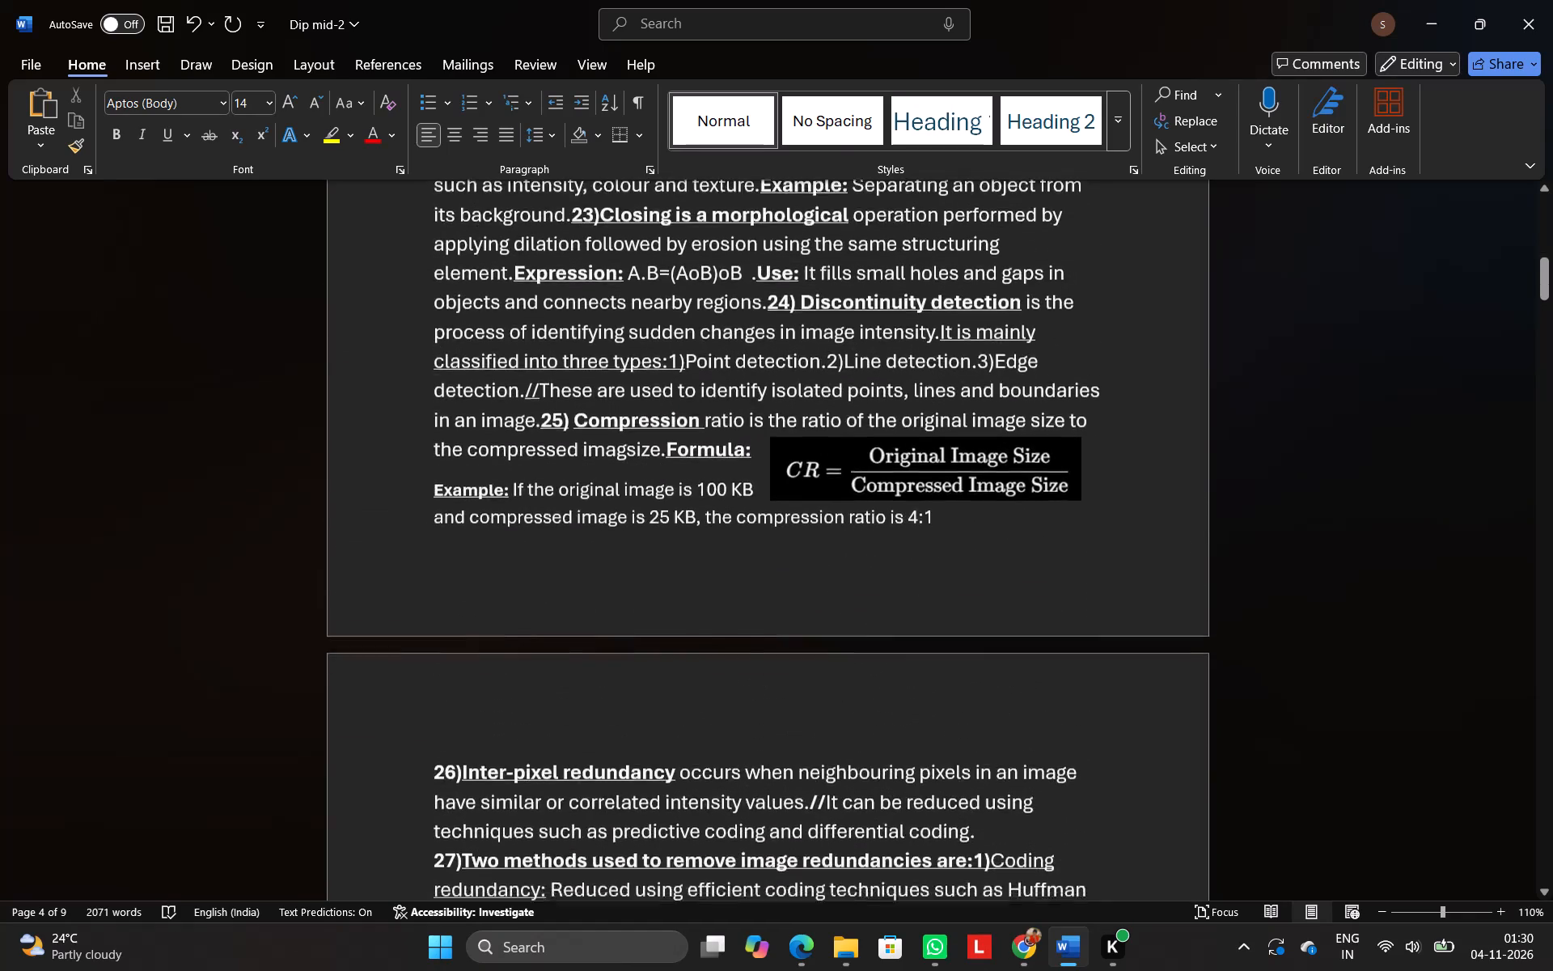
pyautogui.scroll(-6, 578, 462)
pyautogui.scroll(3, 578, 462)
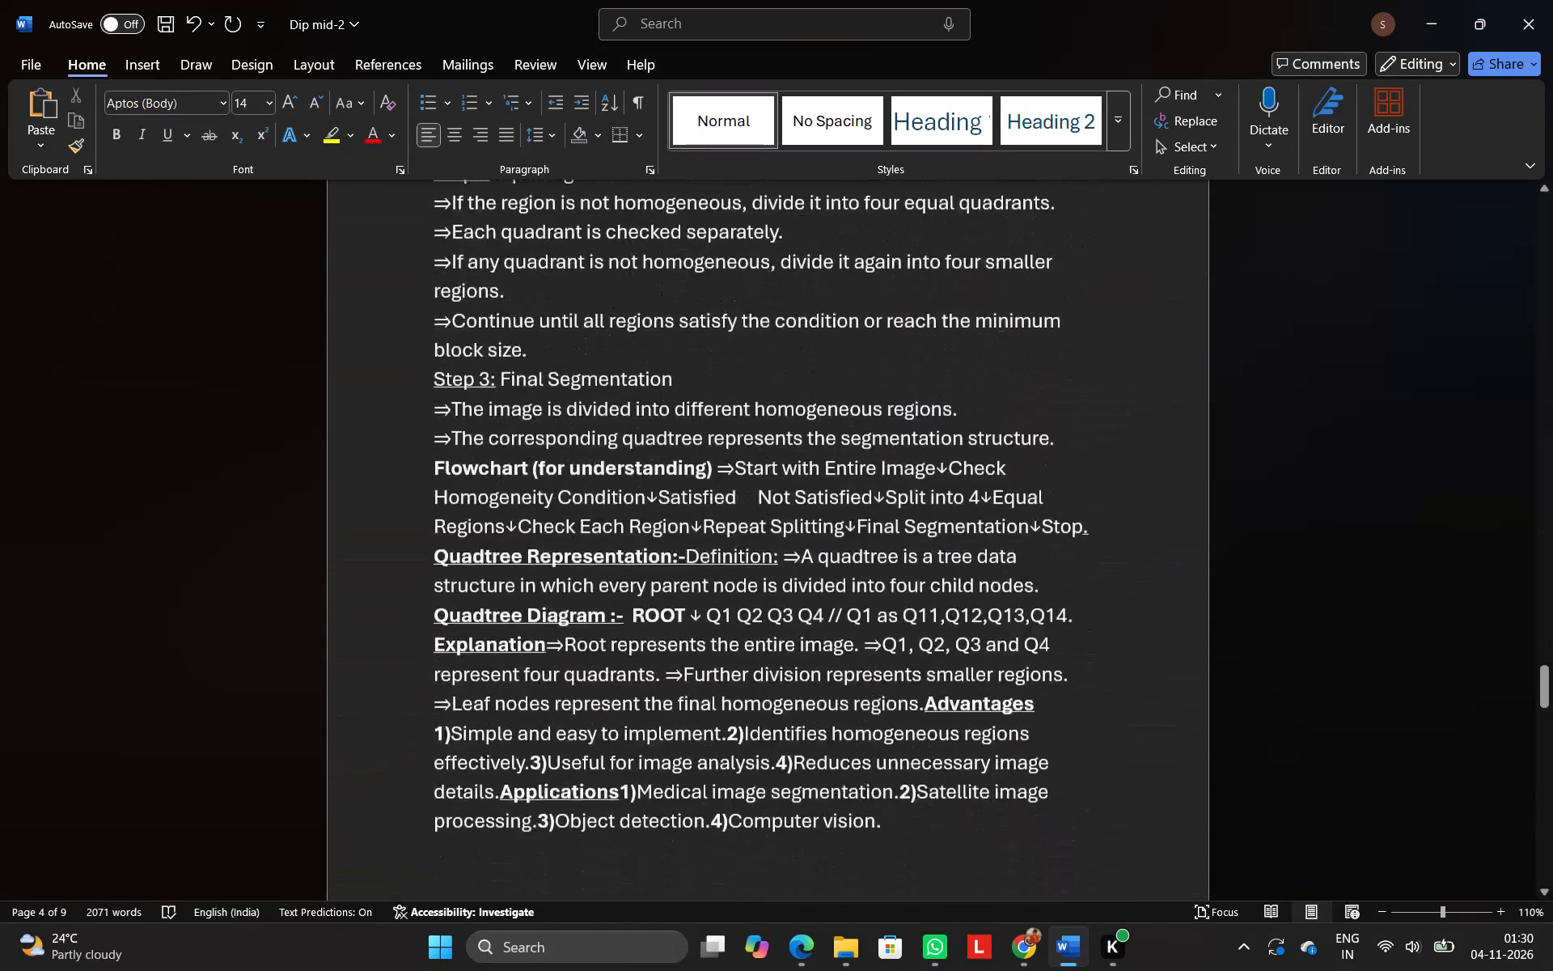
pyautogui.scroll(4, 578, 462)
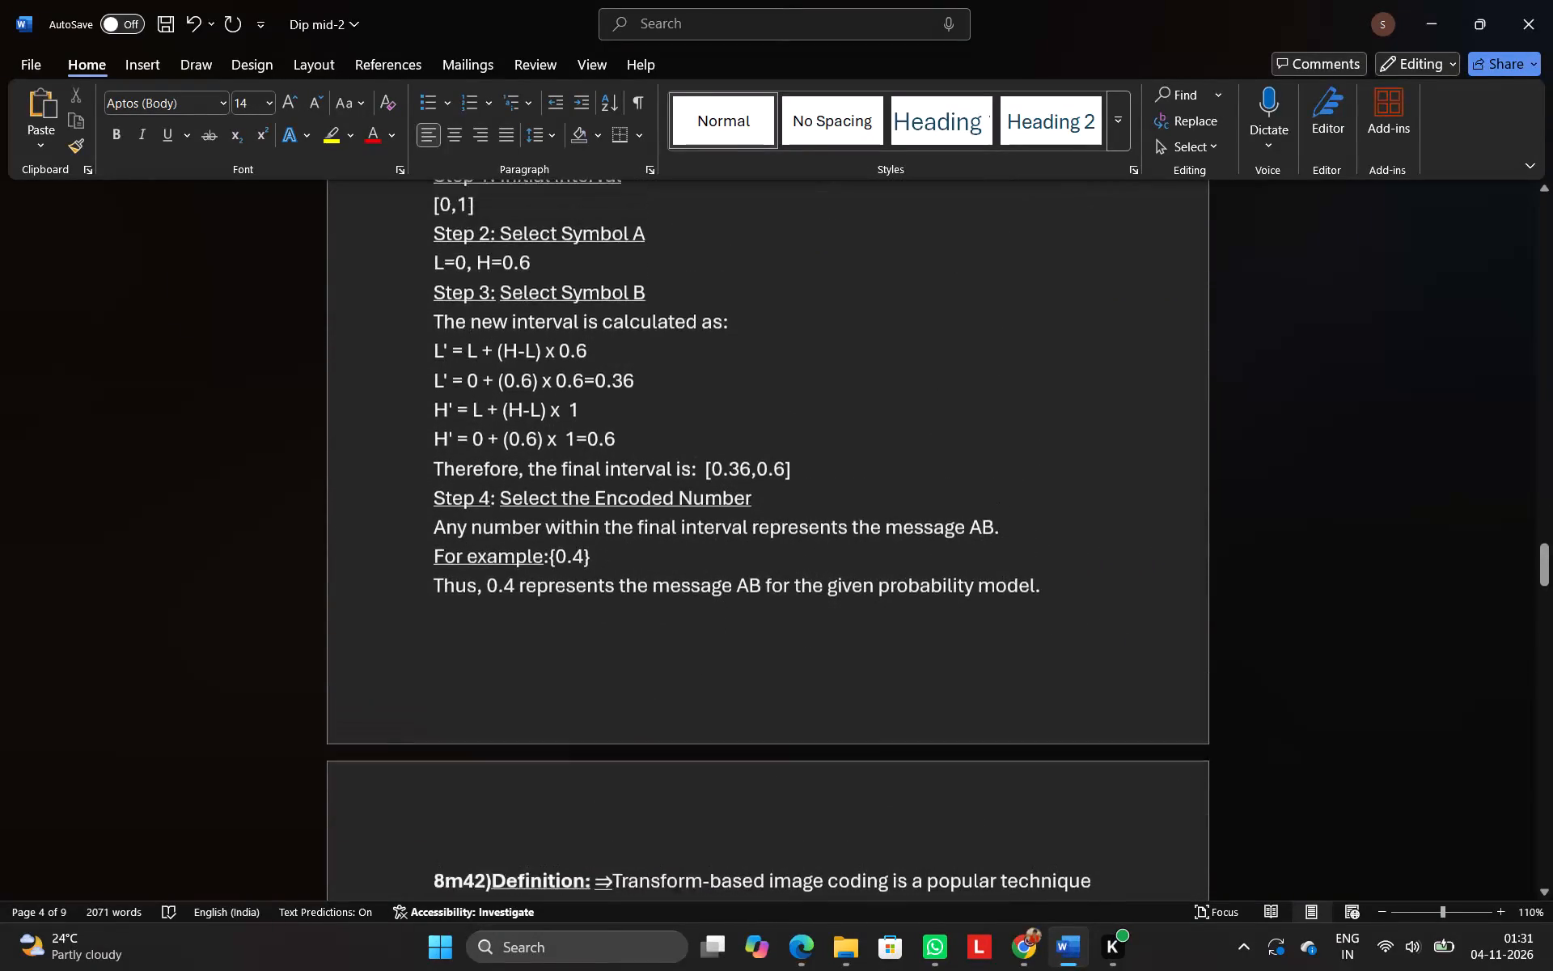
pyautogui.scroll(3, 578, 462)
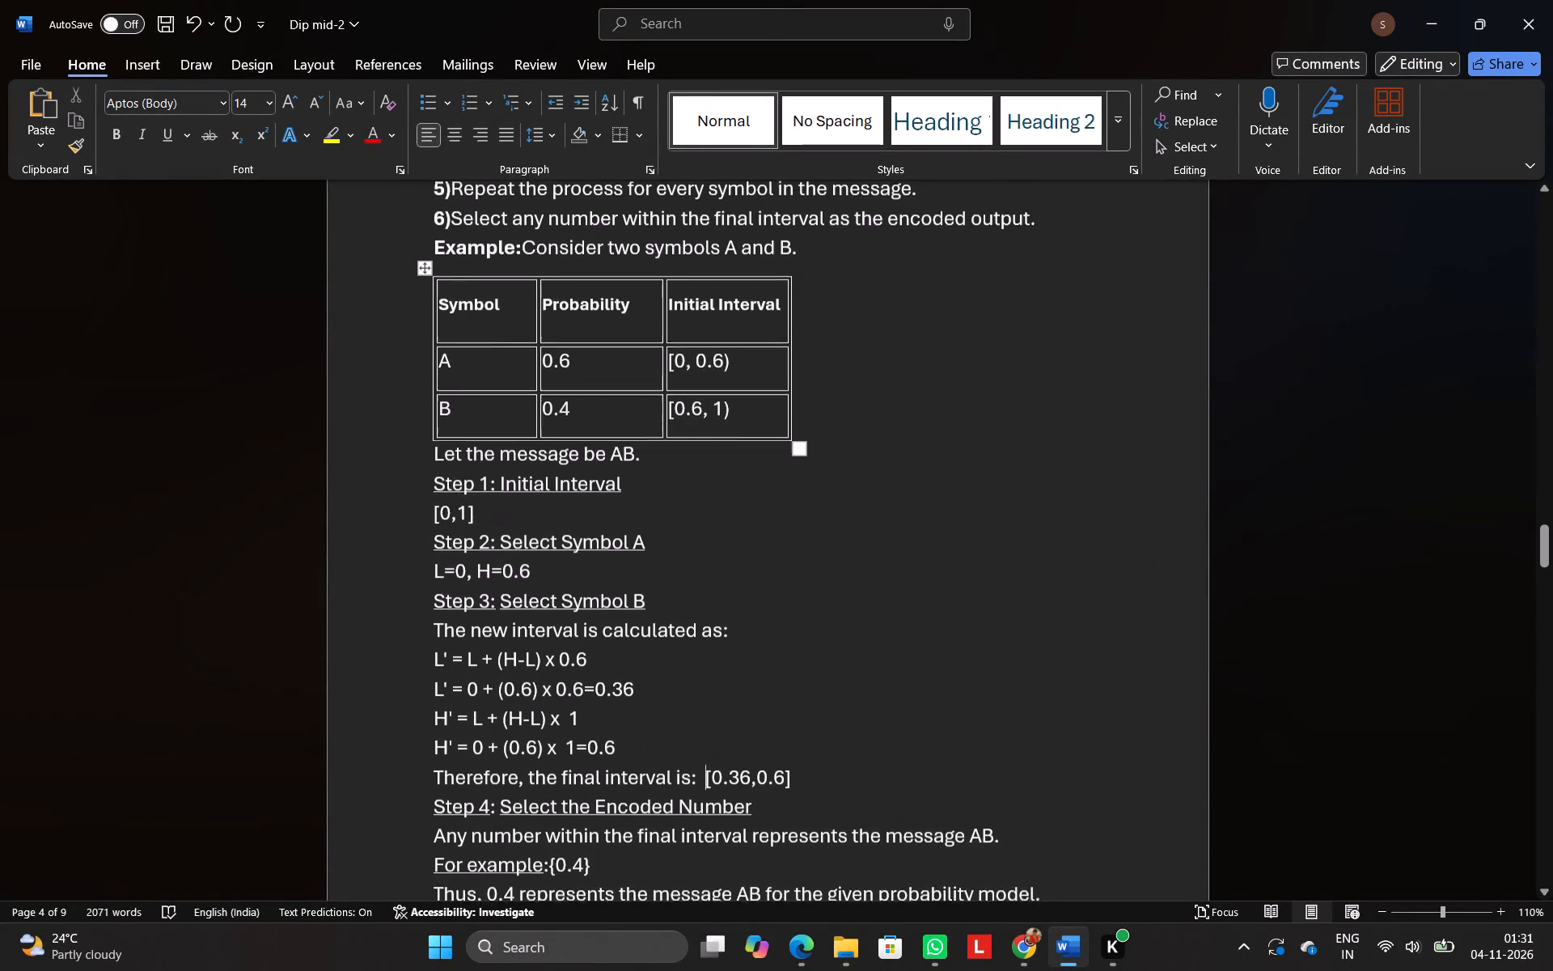
pyautogui.scroll(4, 578, 462)
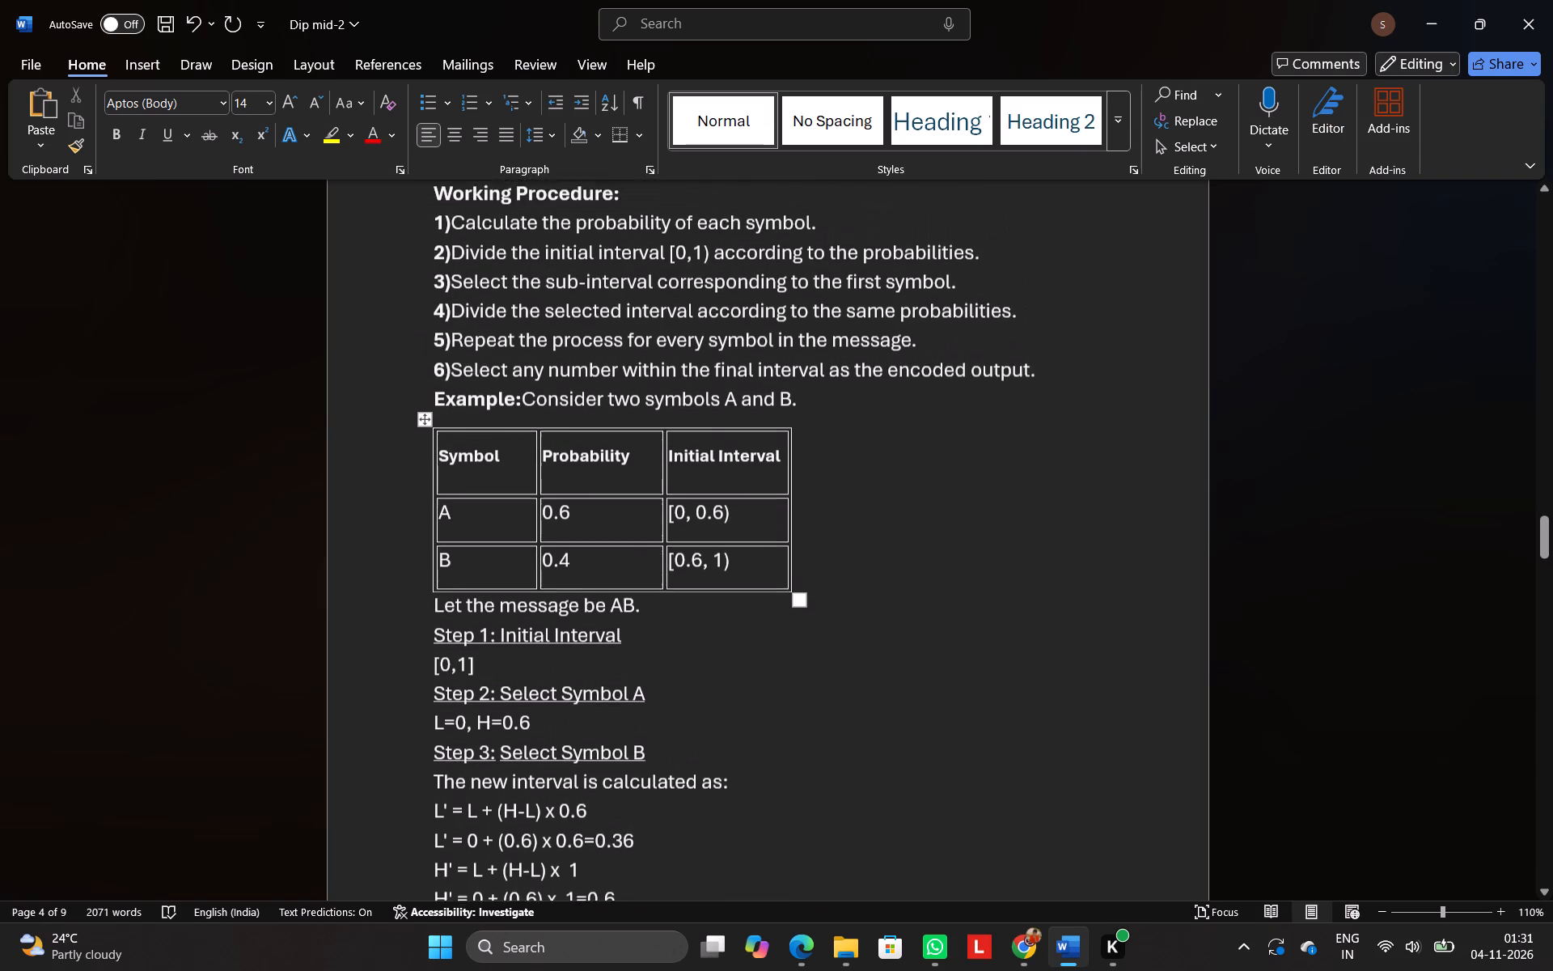
pyautogui.scroll(3, 578, 462)
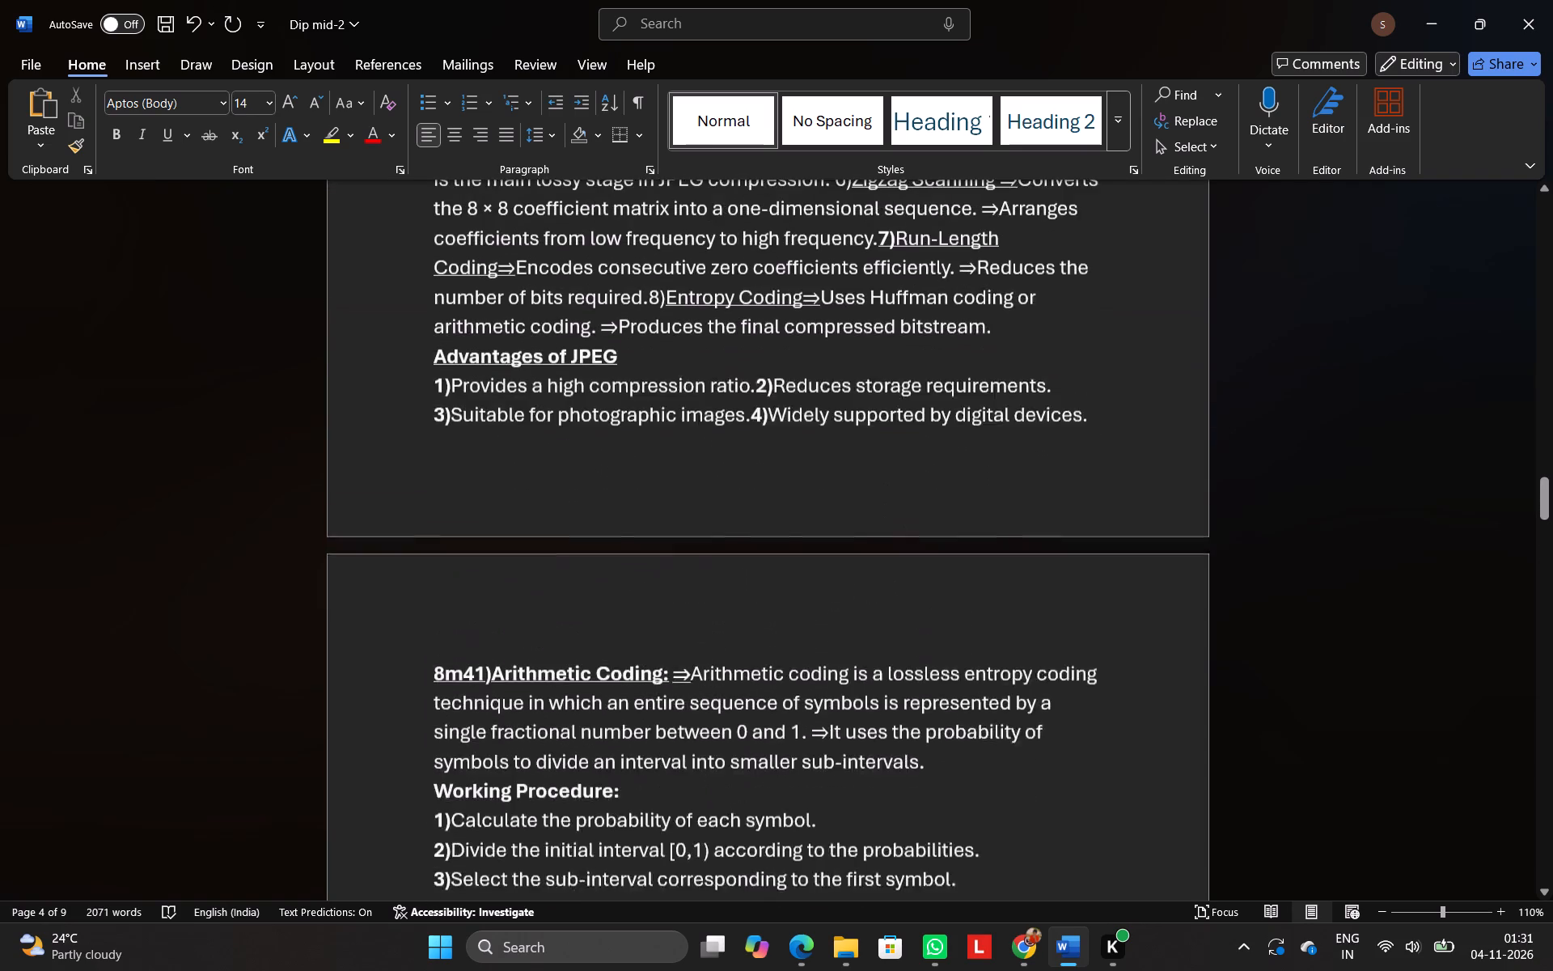
pyautogui.scroll(3, 578, 462)
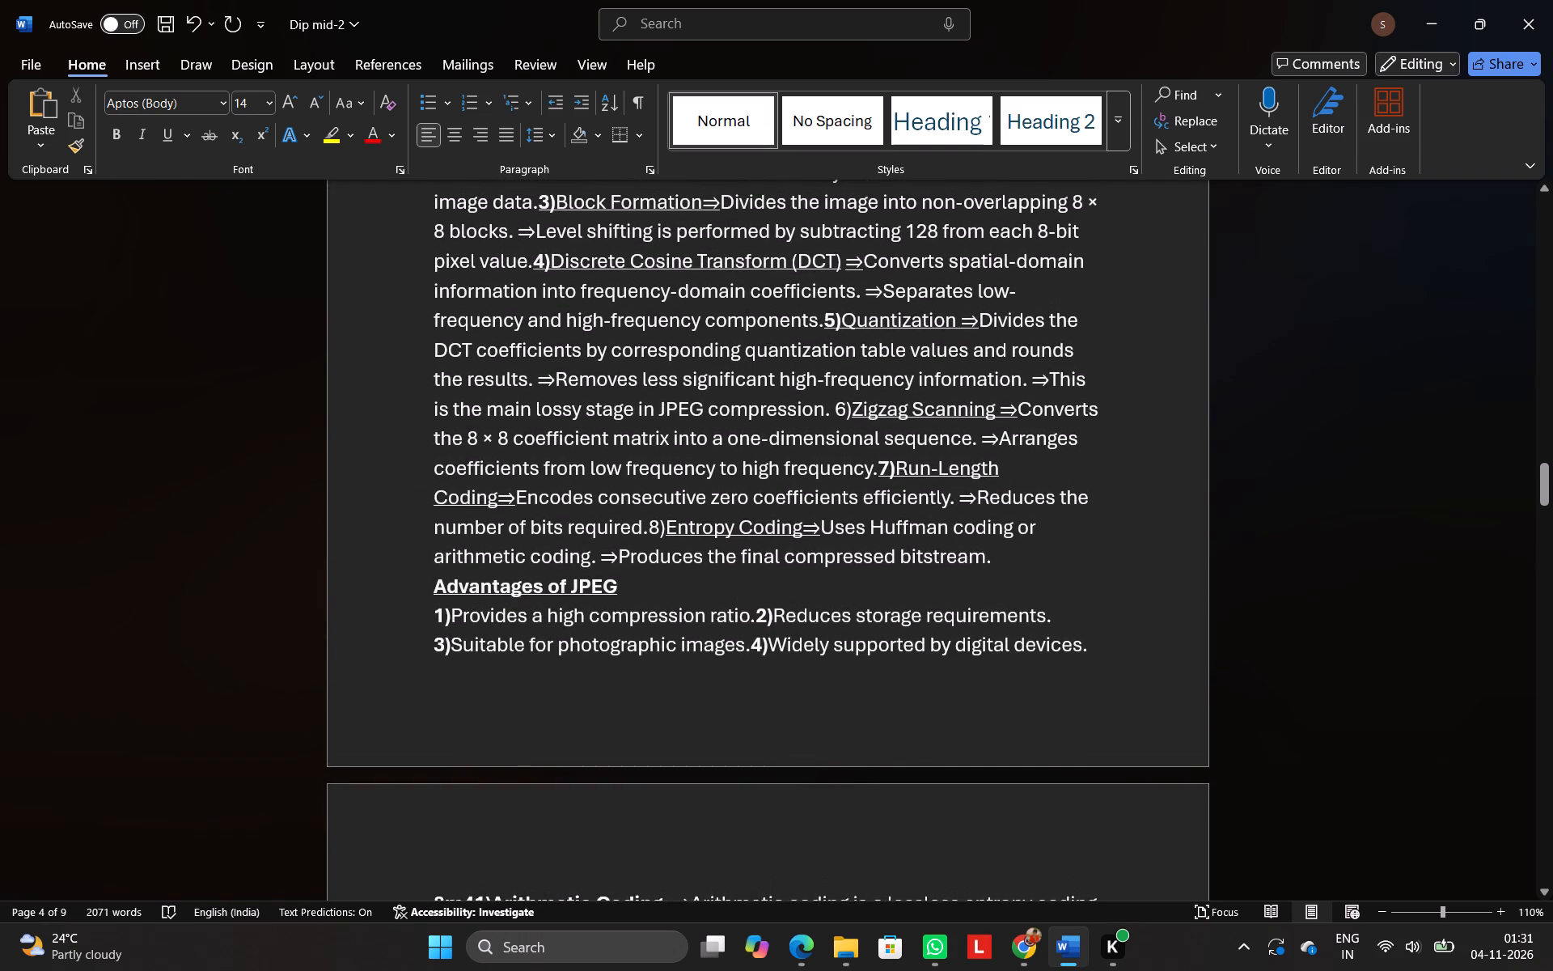
pyautogui.scroll(2, 578, 462)
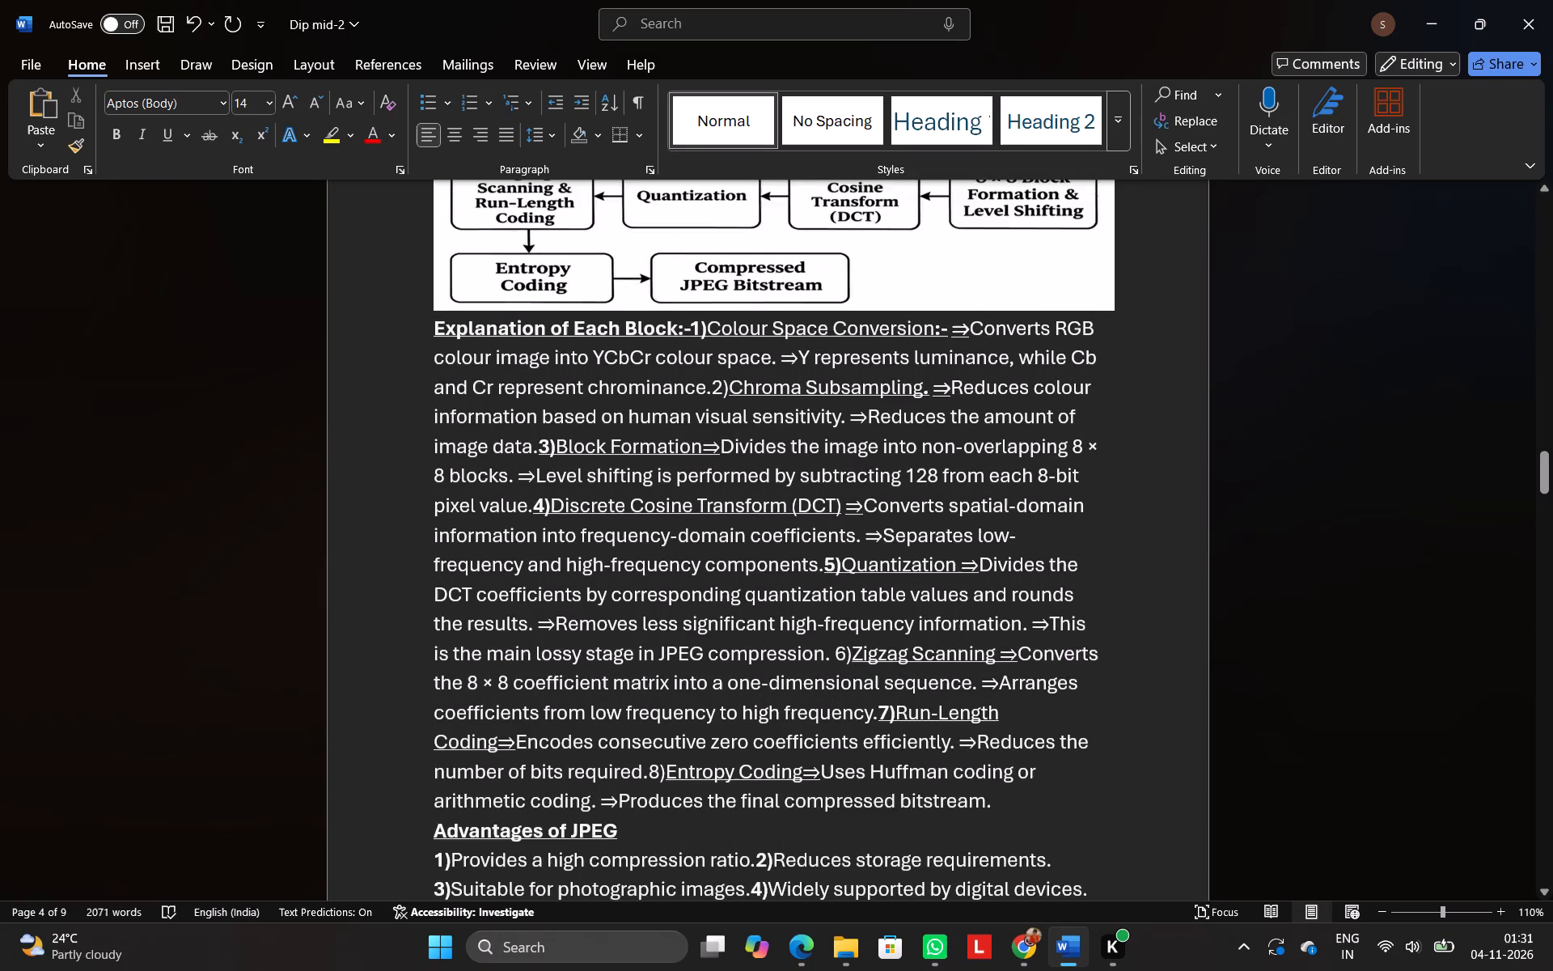
pyautogui.scroll(3, 578, 462)
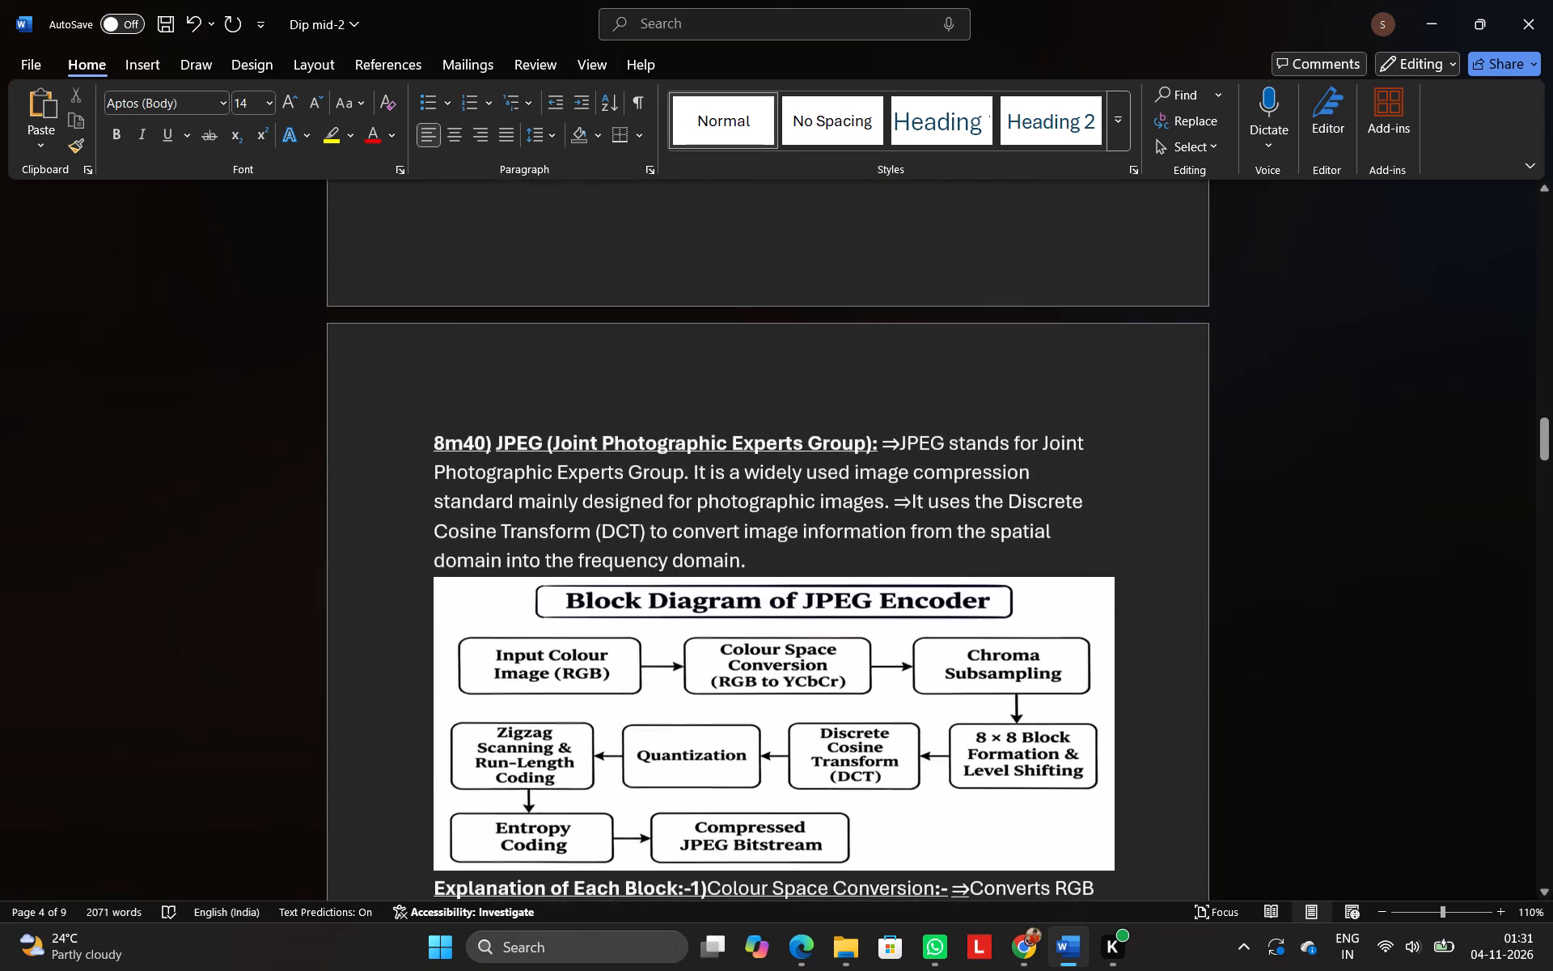
# Delete the space between the inverse Fourier transform equation image and "Block diagram:" in the inverse filtering section.
pyautogui.scroll(2, 578, 462)
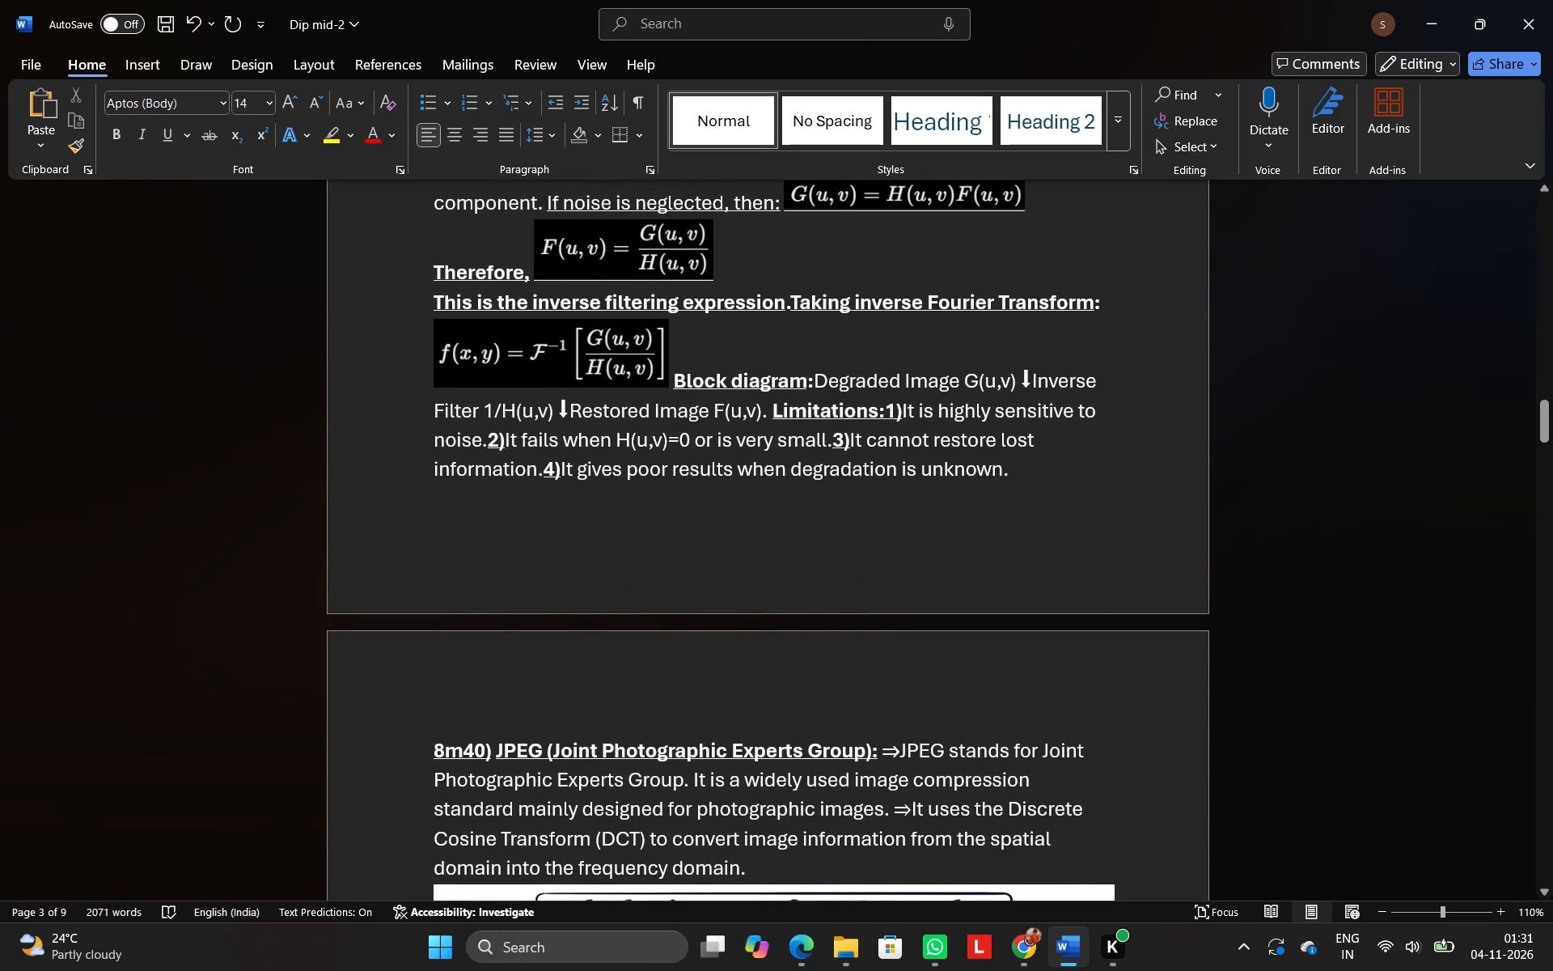
pyautogui.click(675, 378)
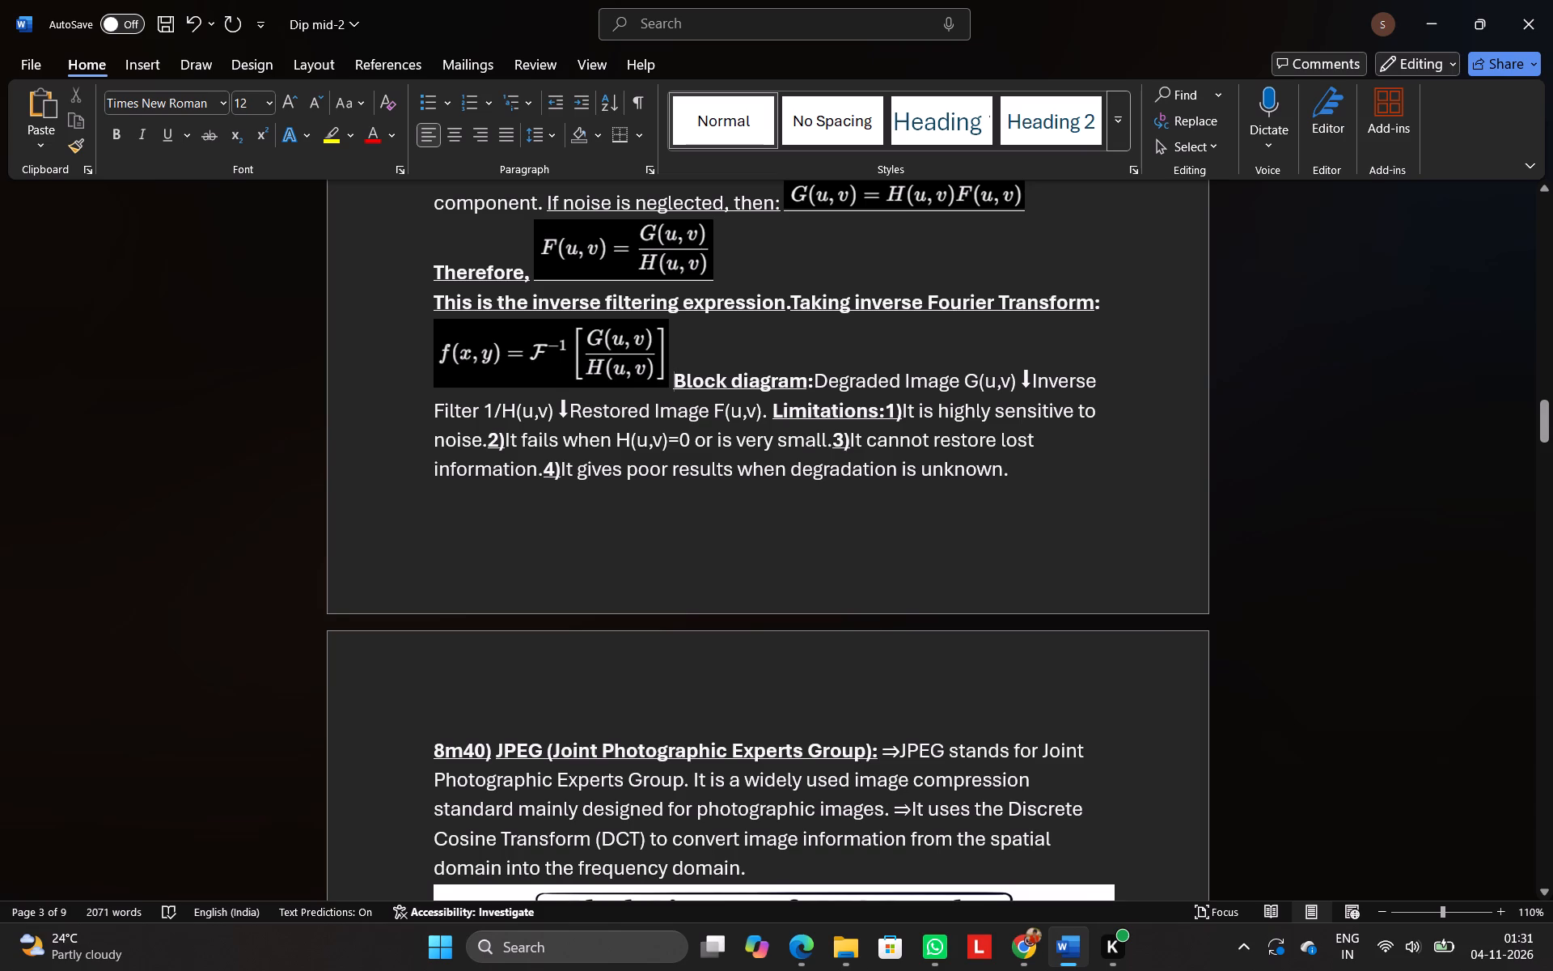
pyautogui.scroll(1, 685, 473)
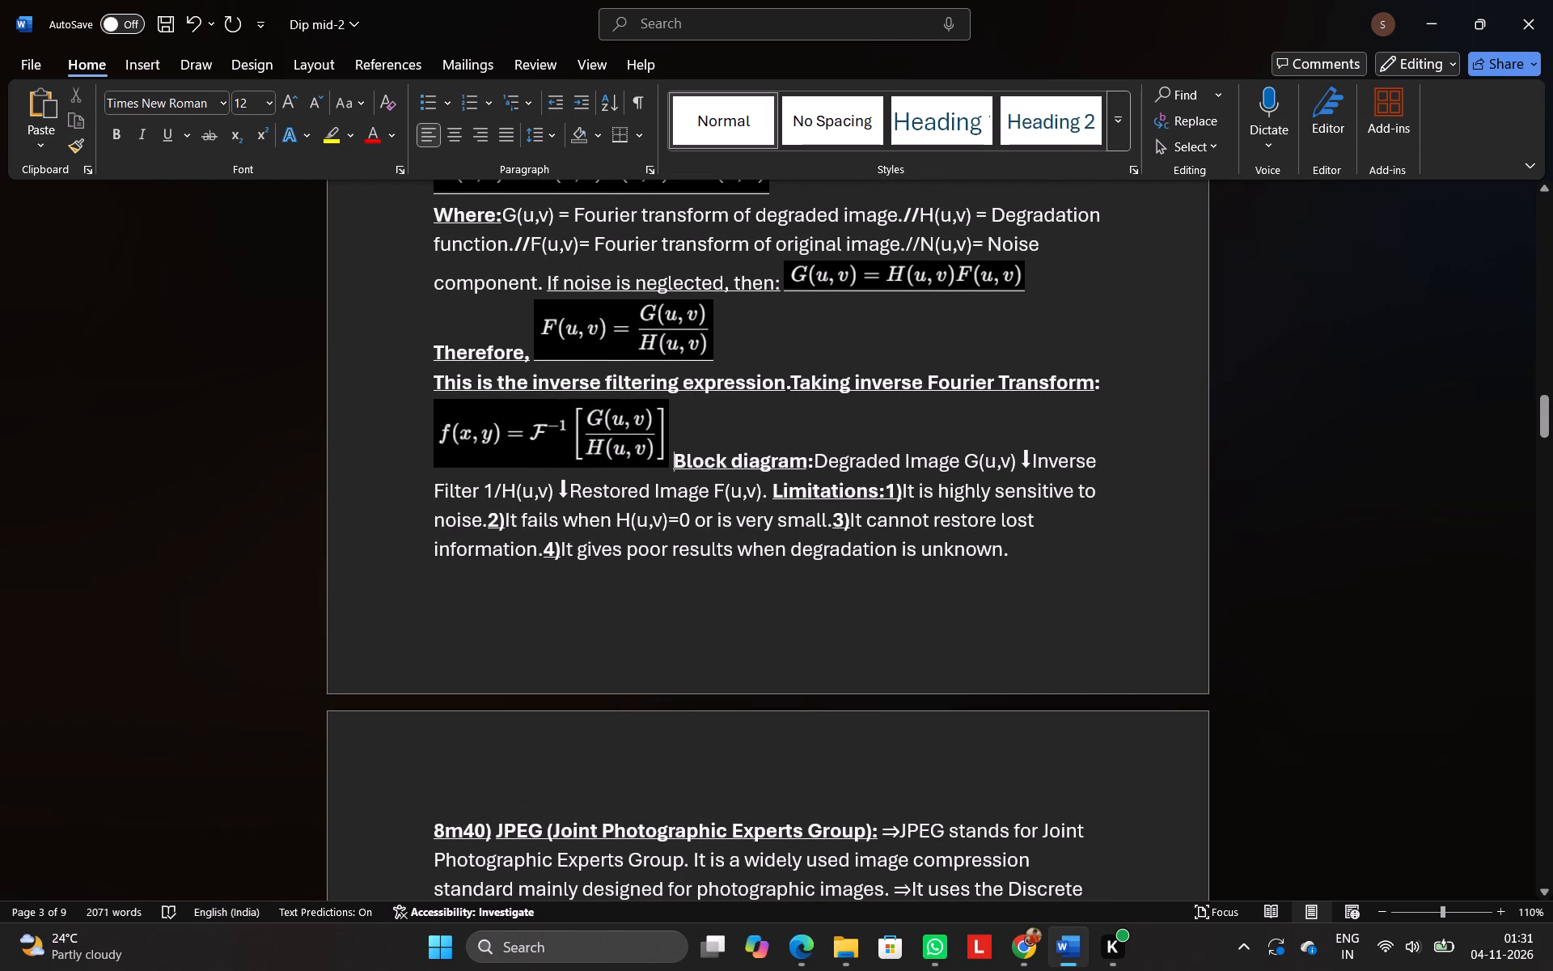
pyautogui.click(672, 461)
pyautogui.press('BackSpace')
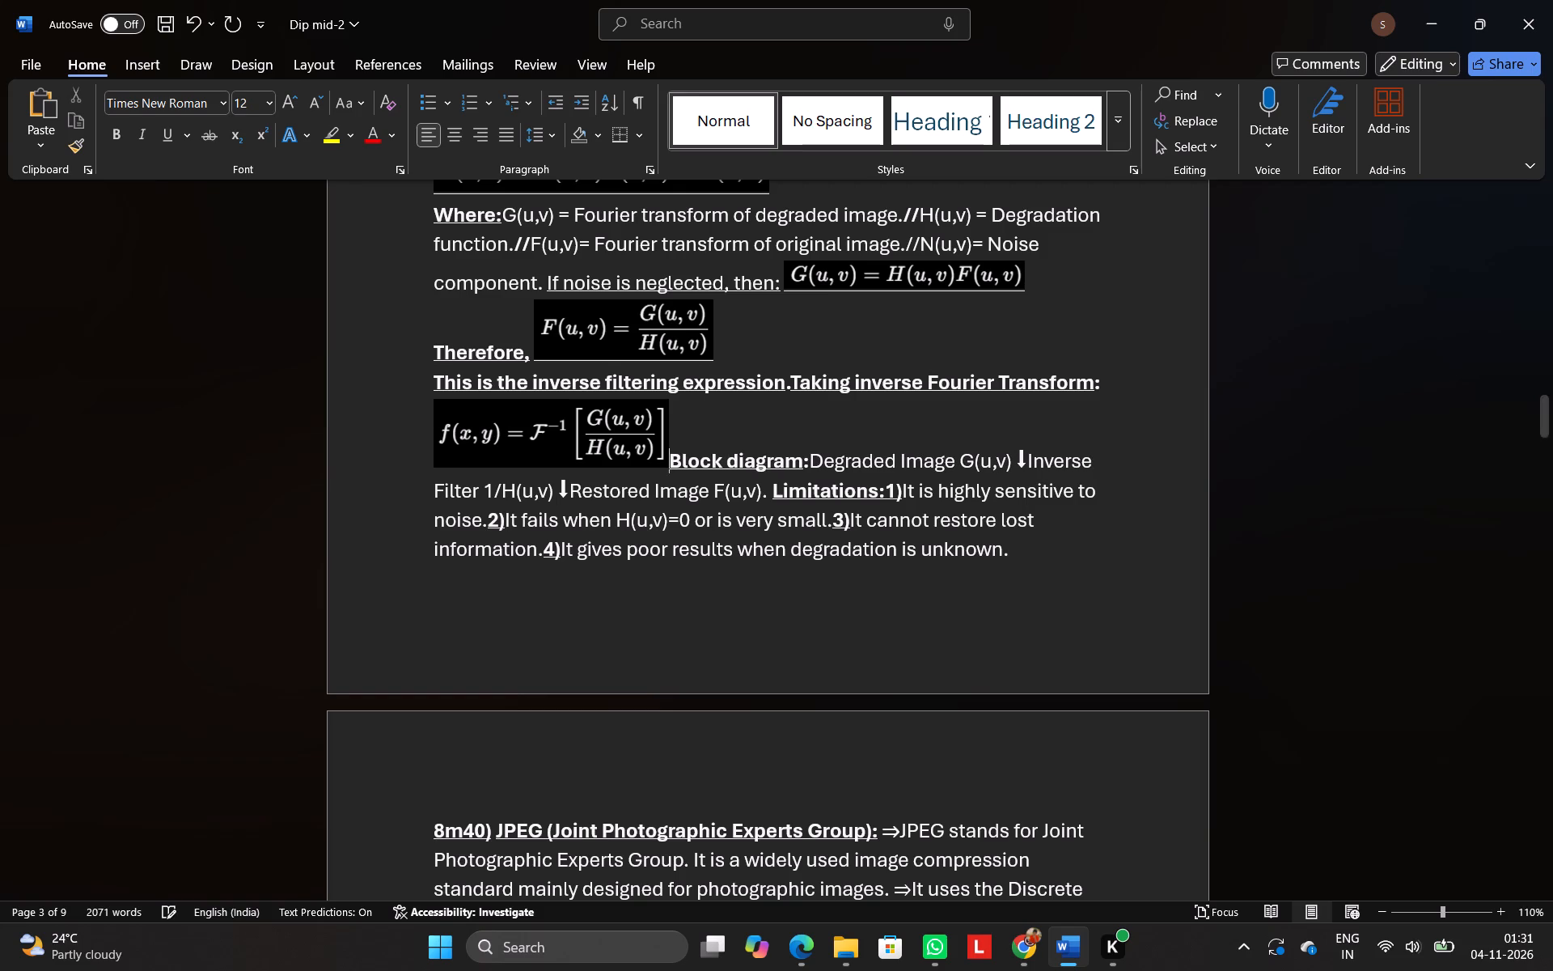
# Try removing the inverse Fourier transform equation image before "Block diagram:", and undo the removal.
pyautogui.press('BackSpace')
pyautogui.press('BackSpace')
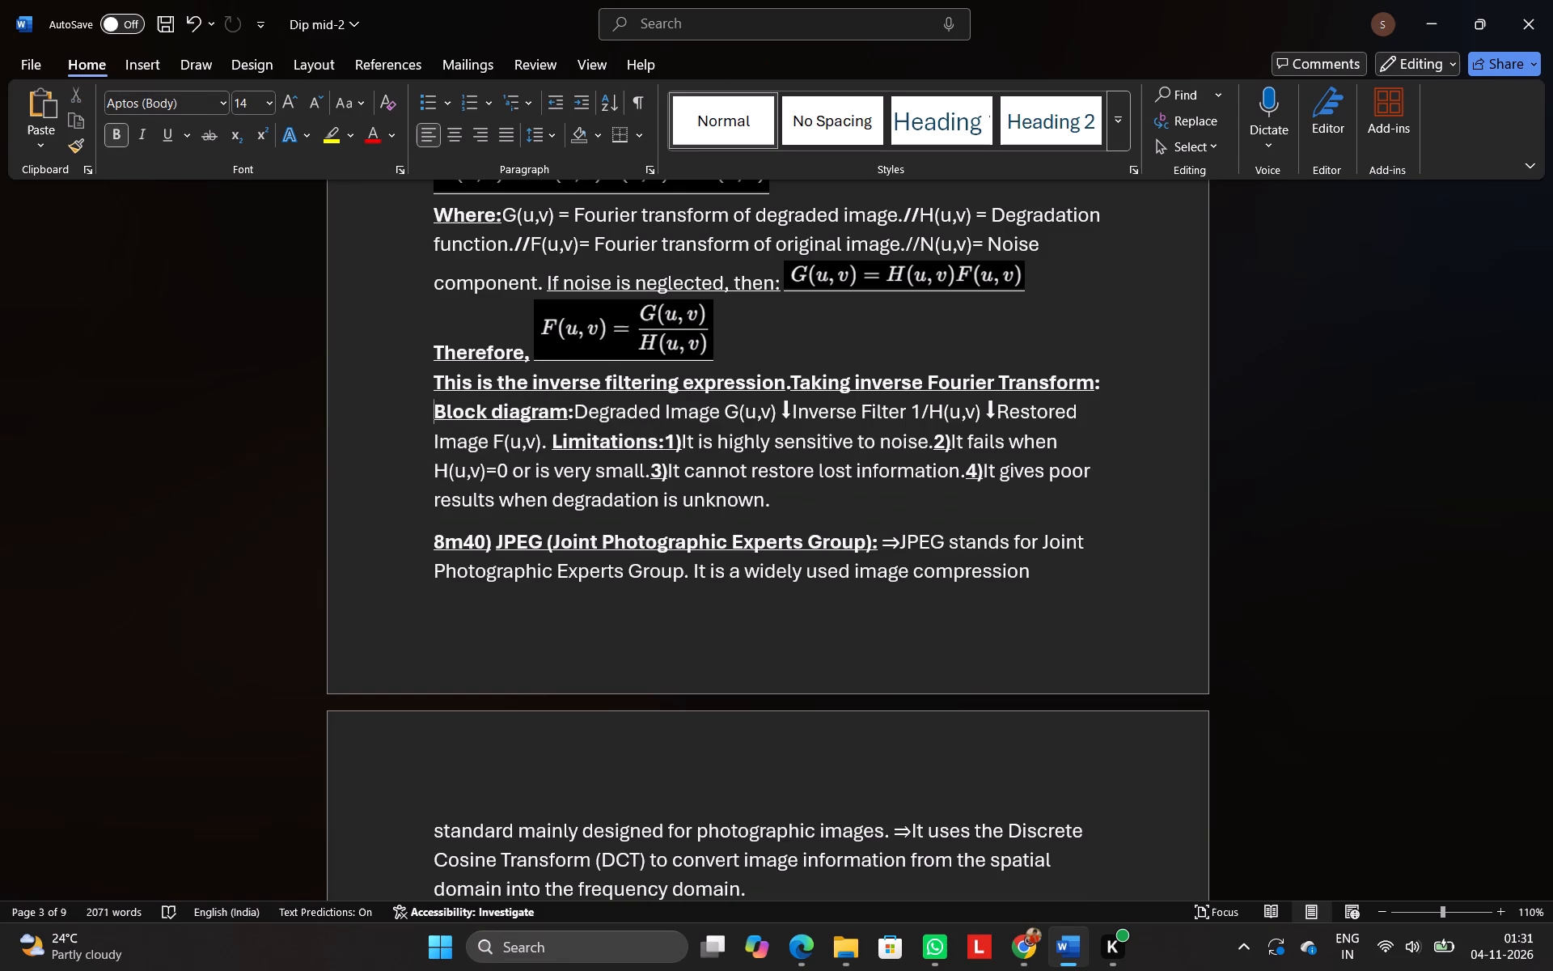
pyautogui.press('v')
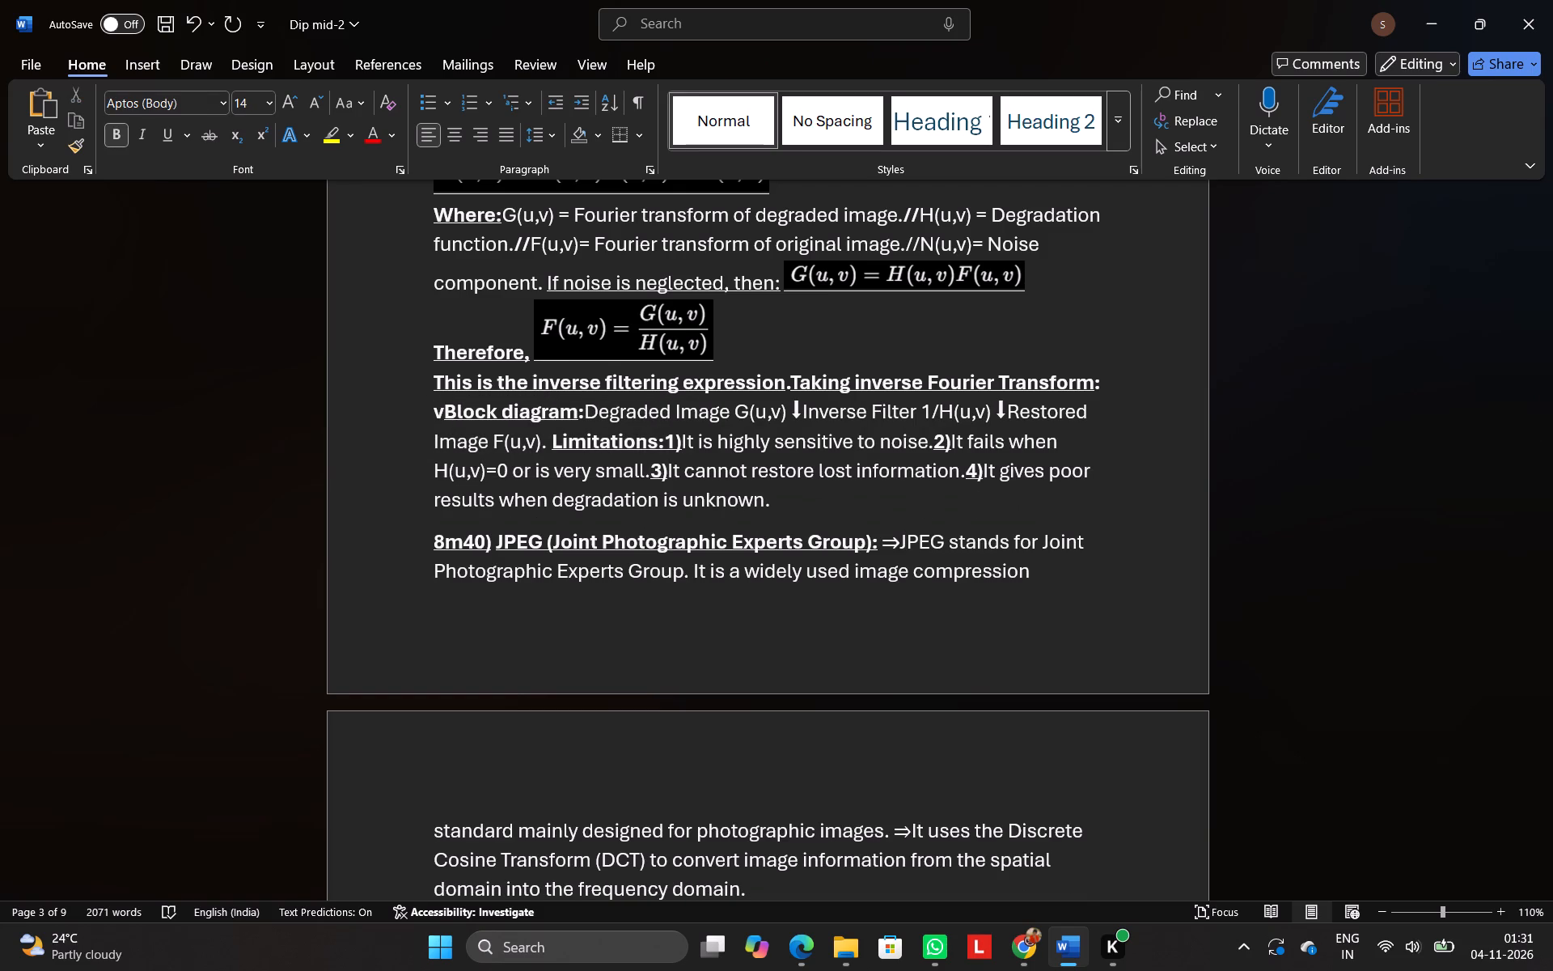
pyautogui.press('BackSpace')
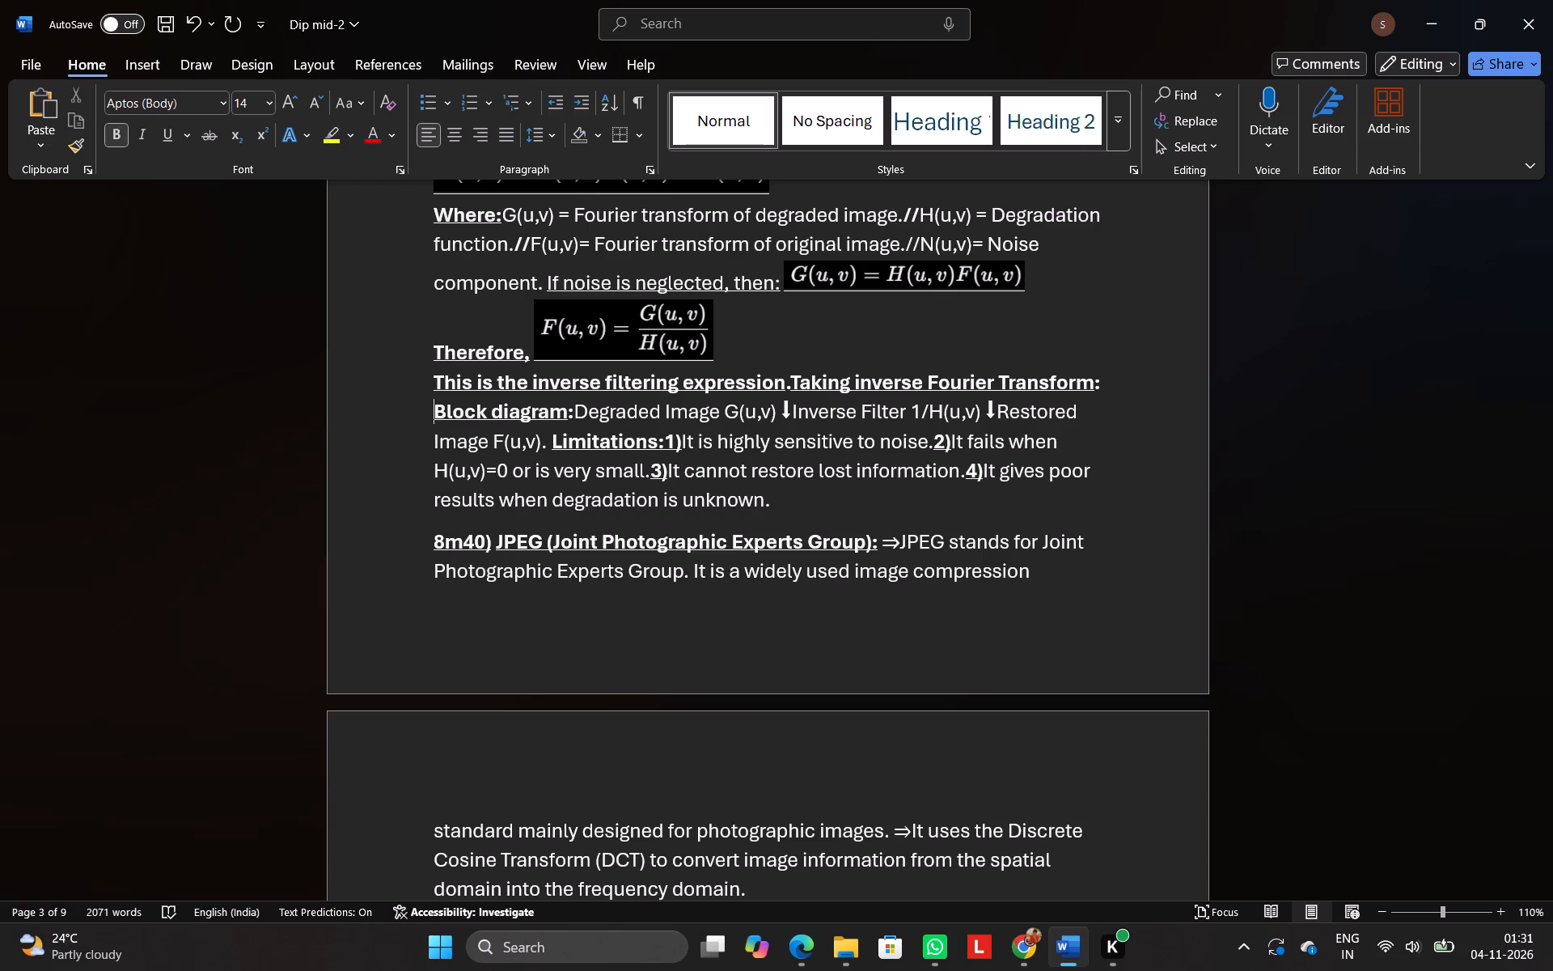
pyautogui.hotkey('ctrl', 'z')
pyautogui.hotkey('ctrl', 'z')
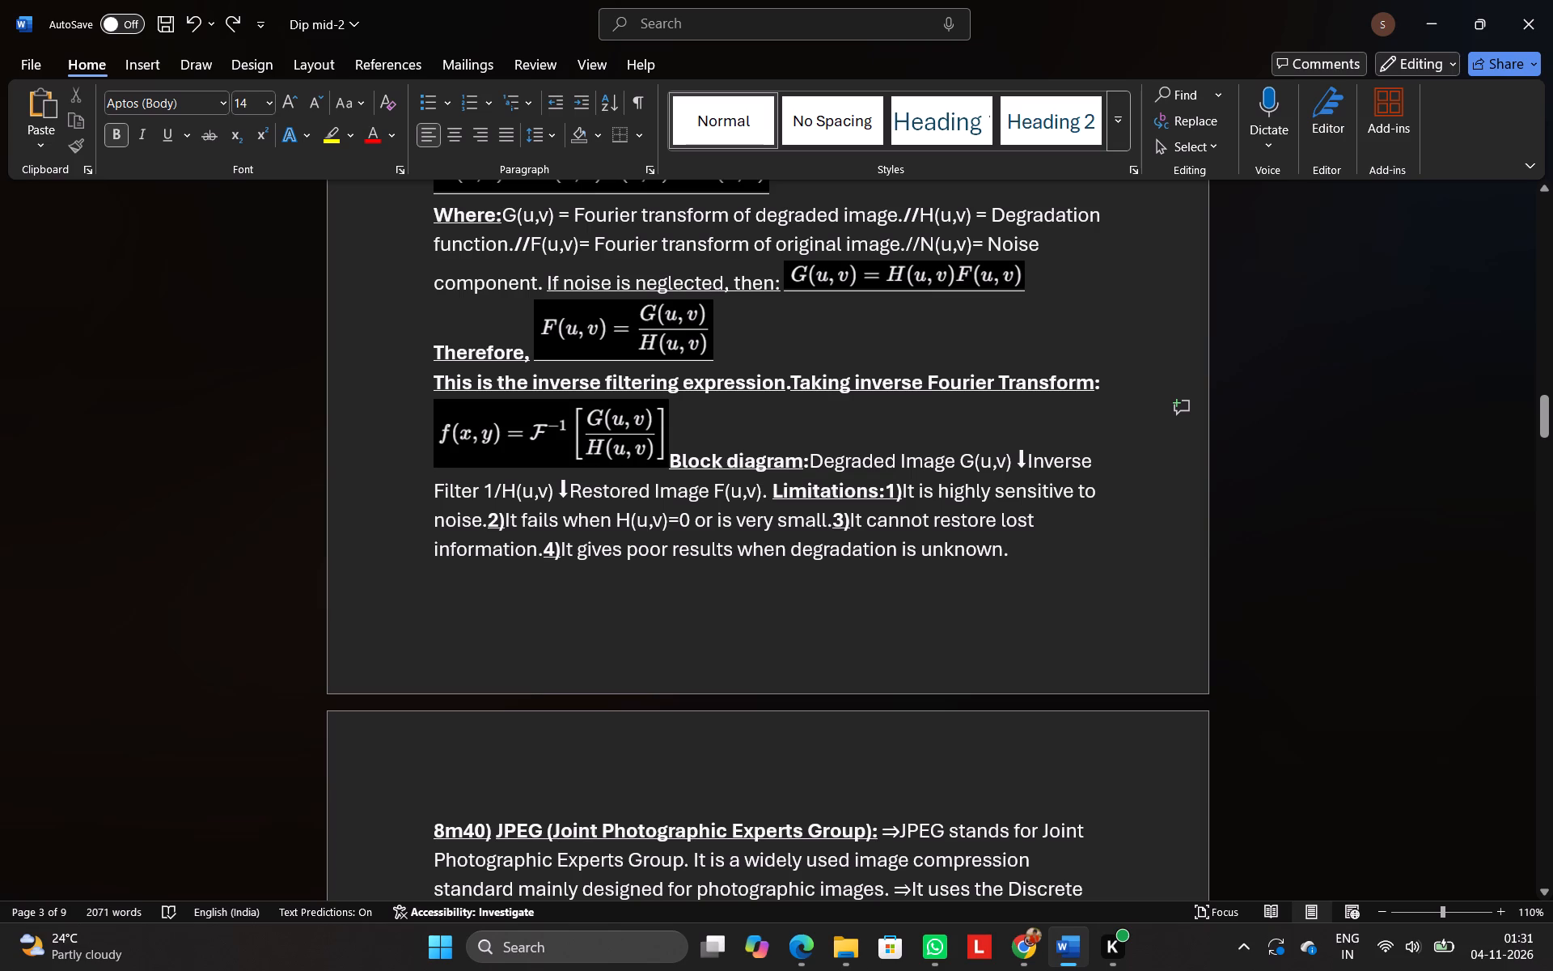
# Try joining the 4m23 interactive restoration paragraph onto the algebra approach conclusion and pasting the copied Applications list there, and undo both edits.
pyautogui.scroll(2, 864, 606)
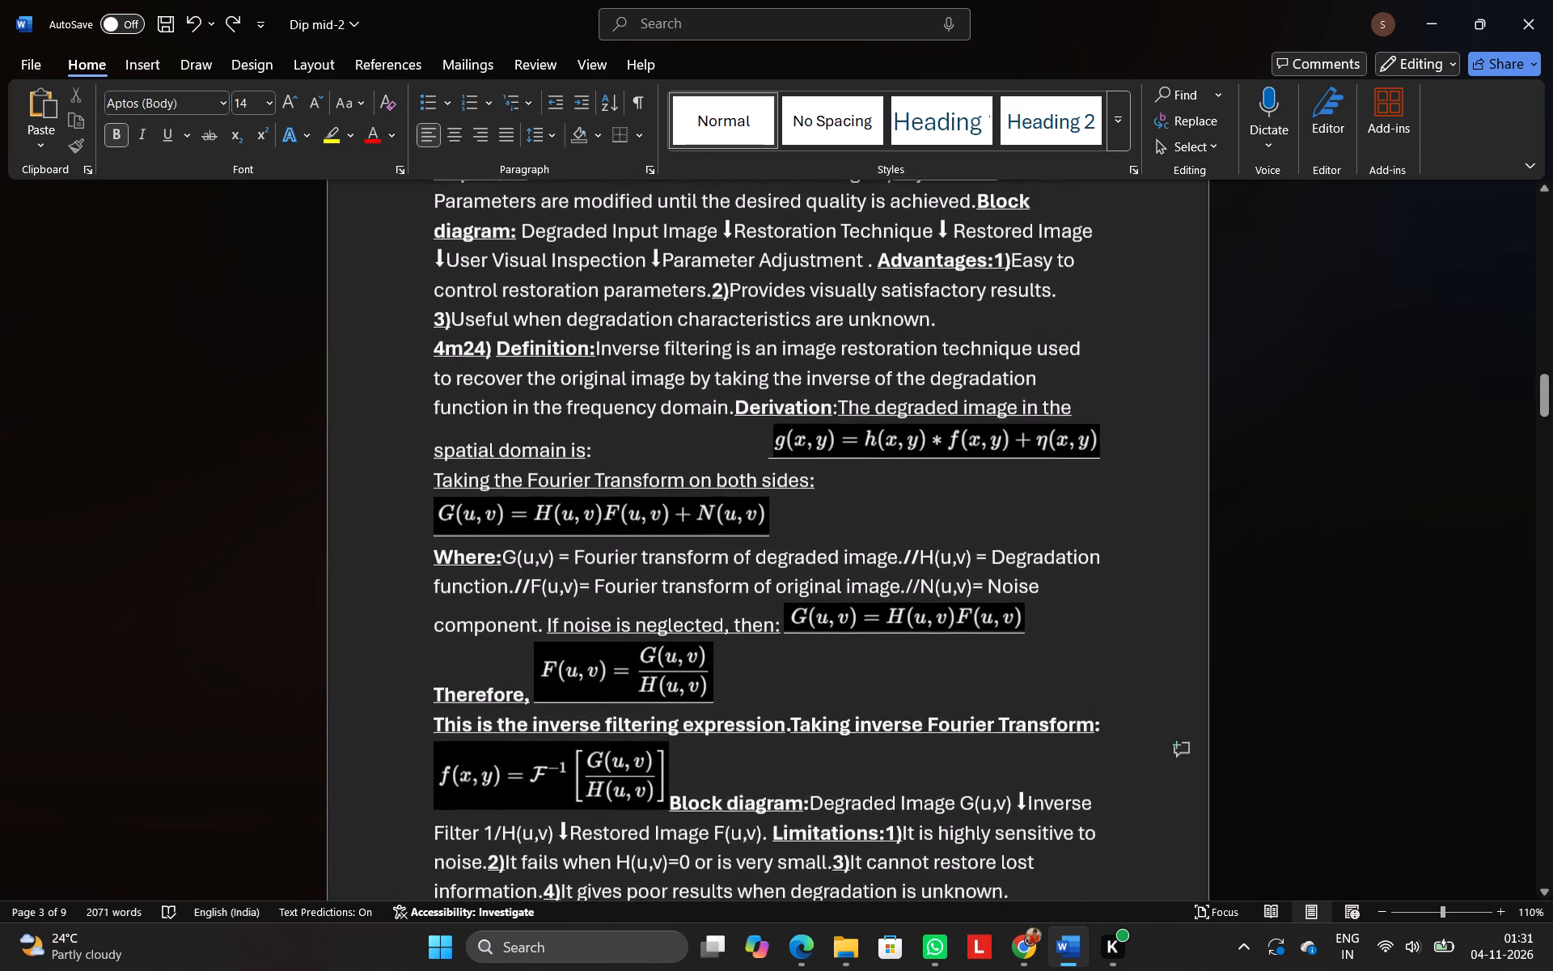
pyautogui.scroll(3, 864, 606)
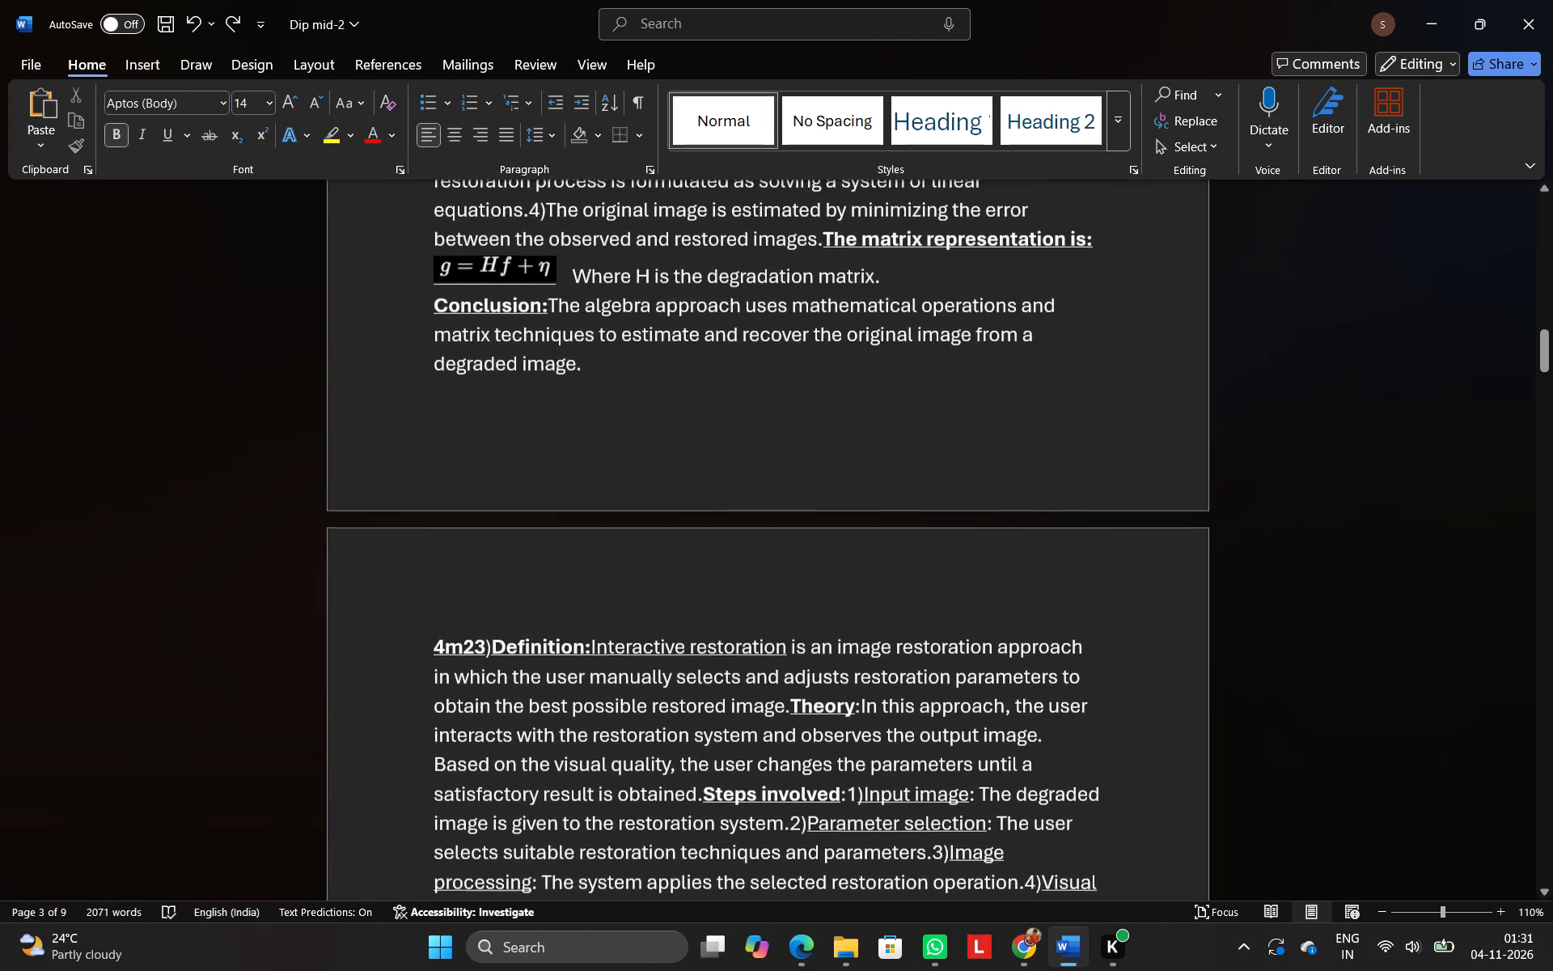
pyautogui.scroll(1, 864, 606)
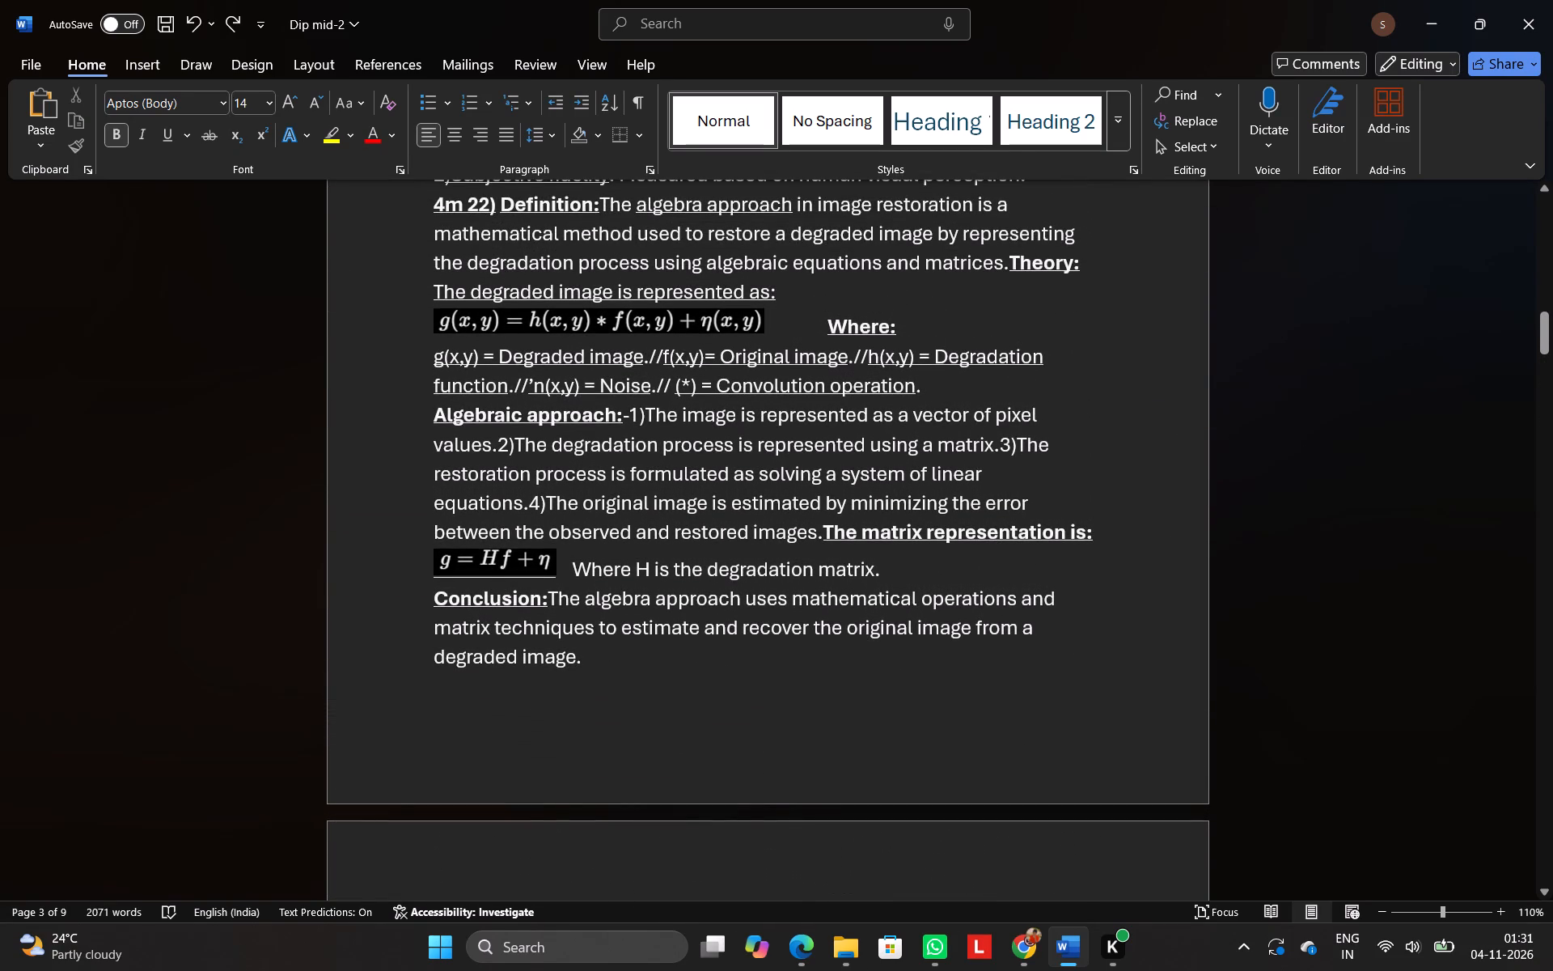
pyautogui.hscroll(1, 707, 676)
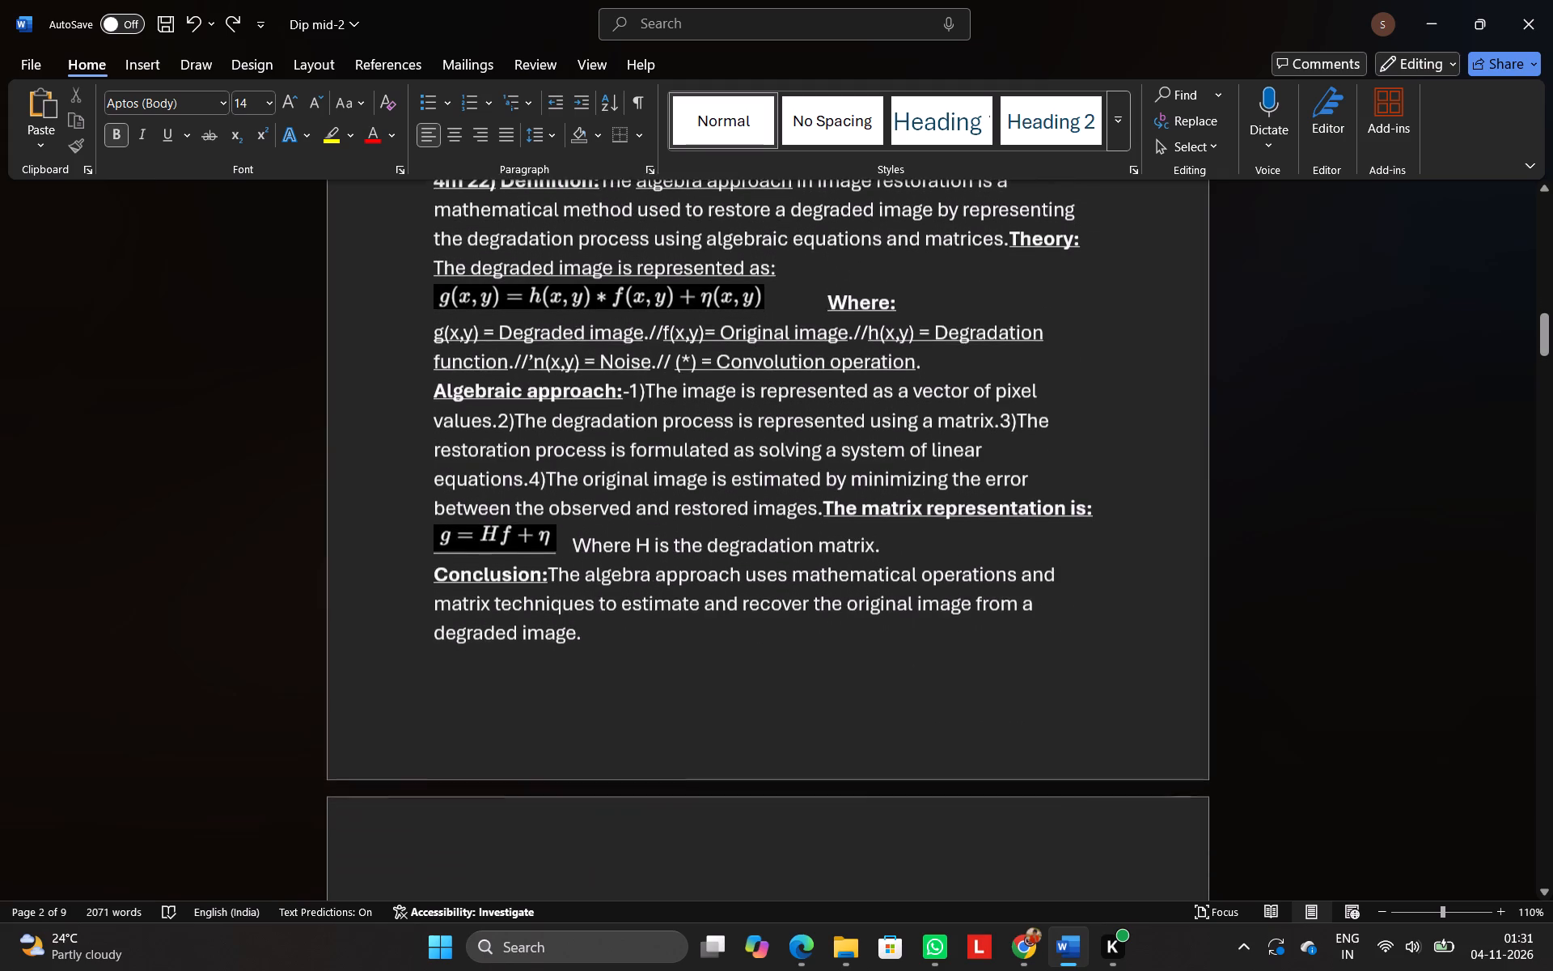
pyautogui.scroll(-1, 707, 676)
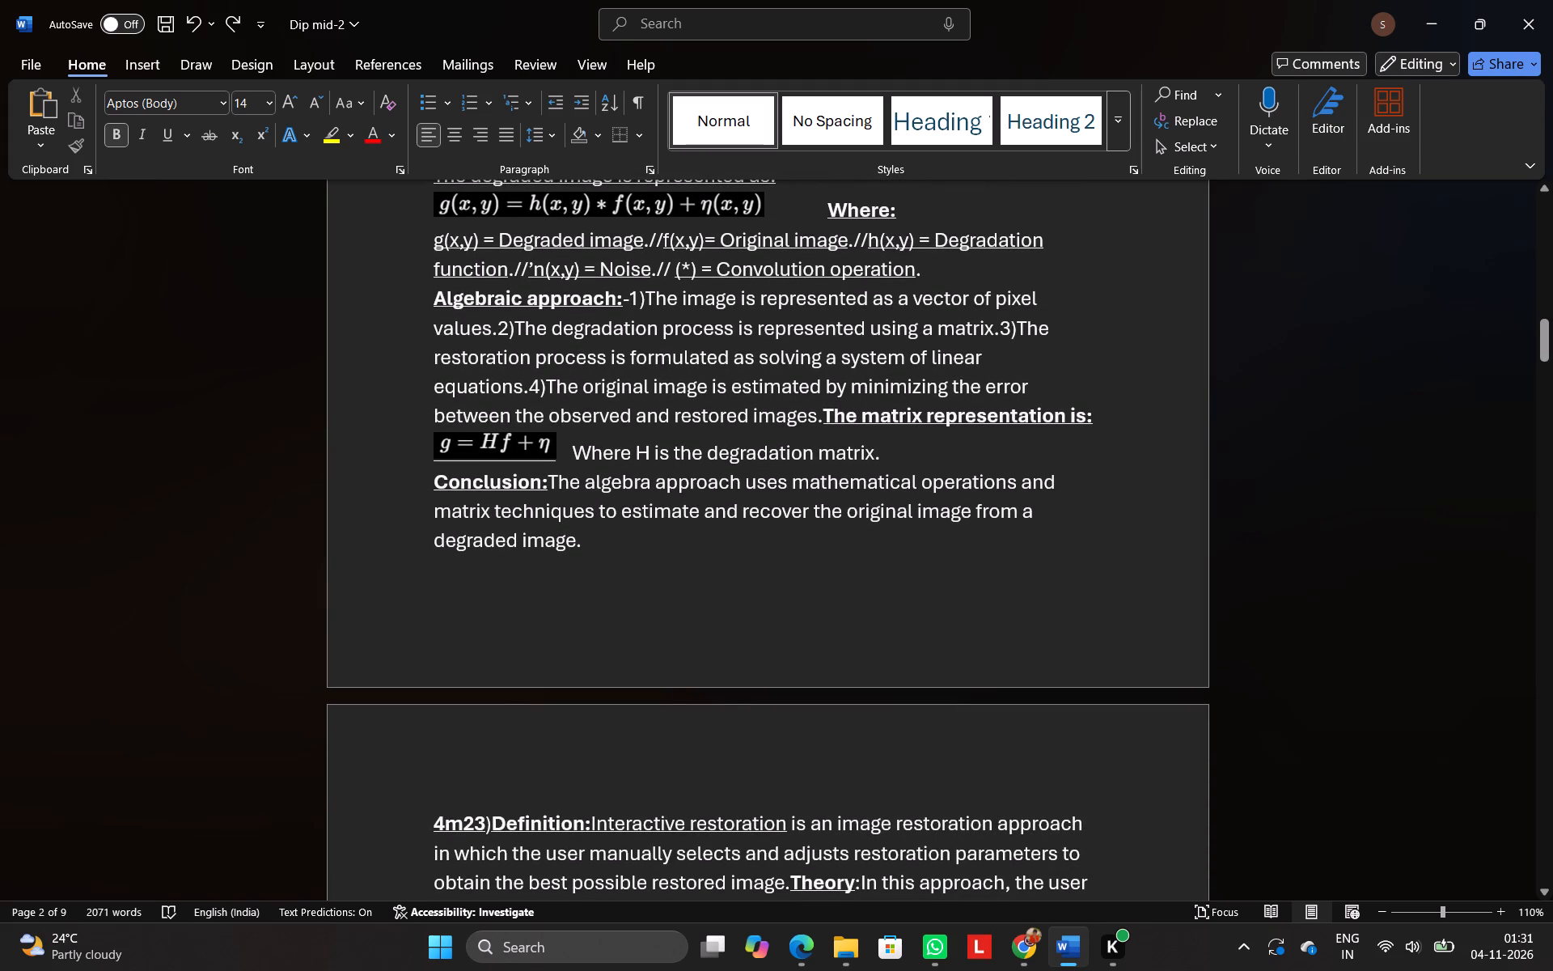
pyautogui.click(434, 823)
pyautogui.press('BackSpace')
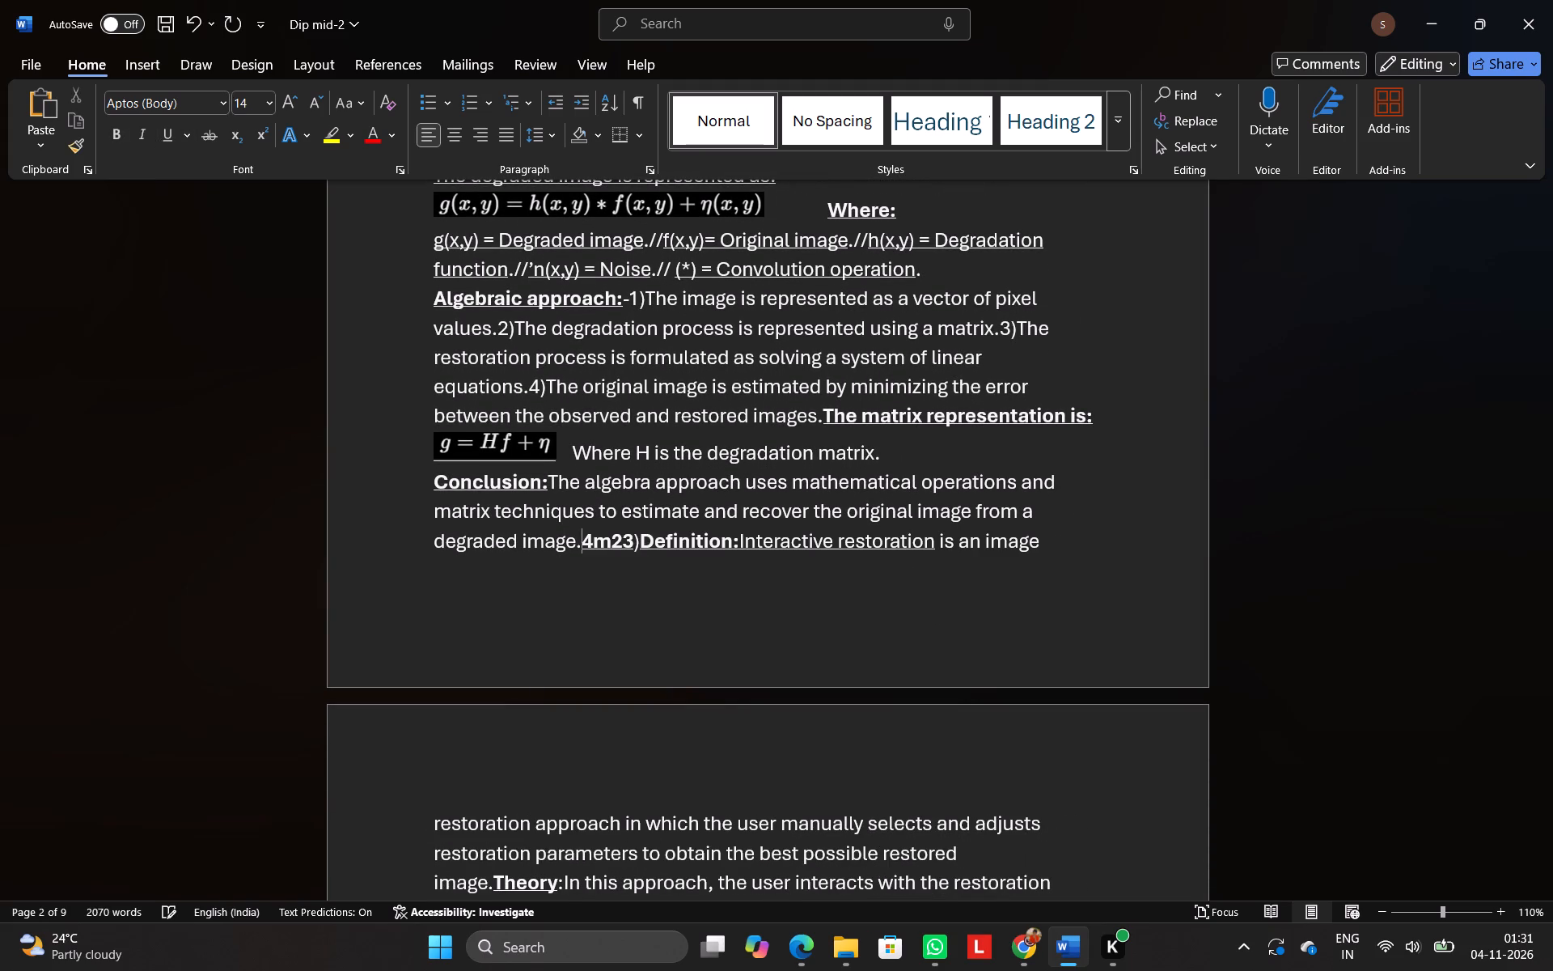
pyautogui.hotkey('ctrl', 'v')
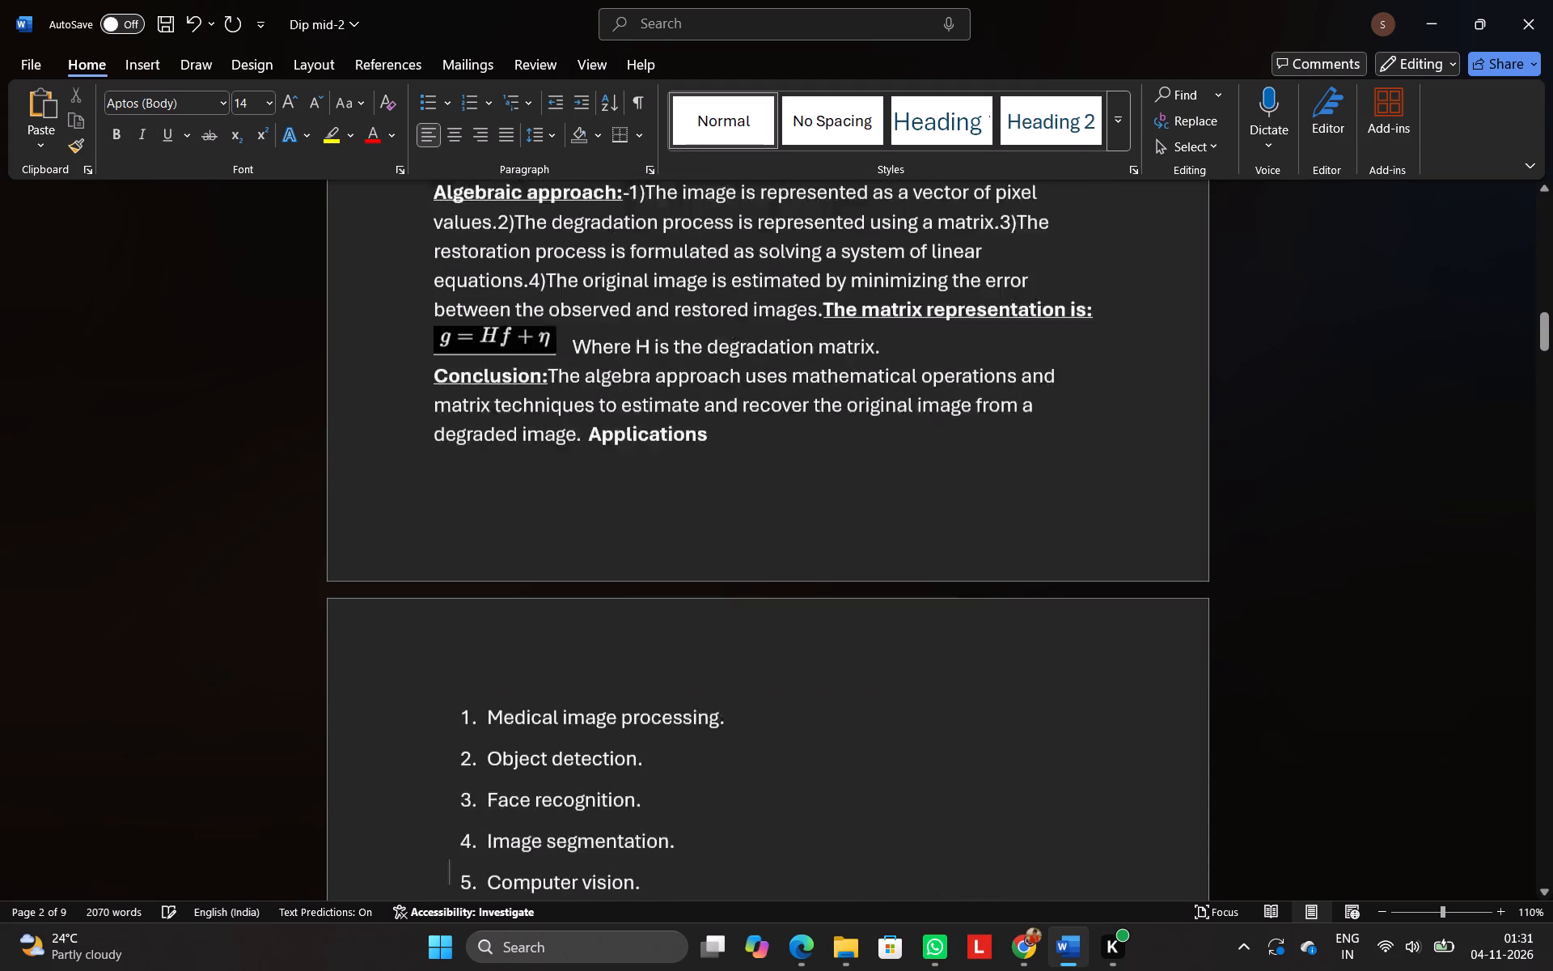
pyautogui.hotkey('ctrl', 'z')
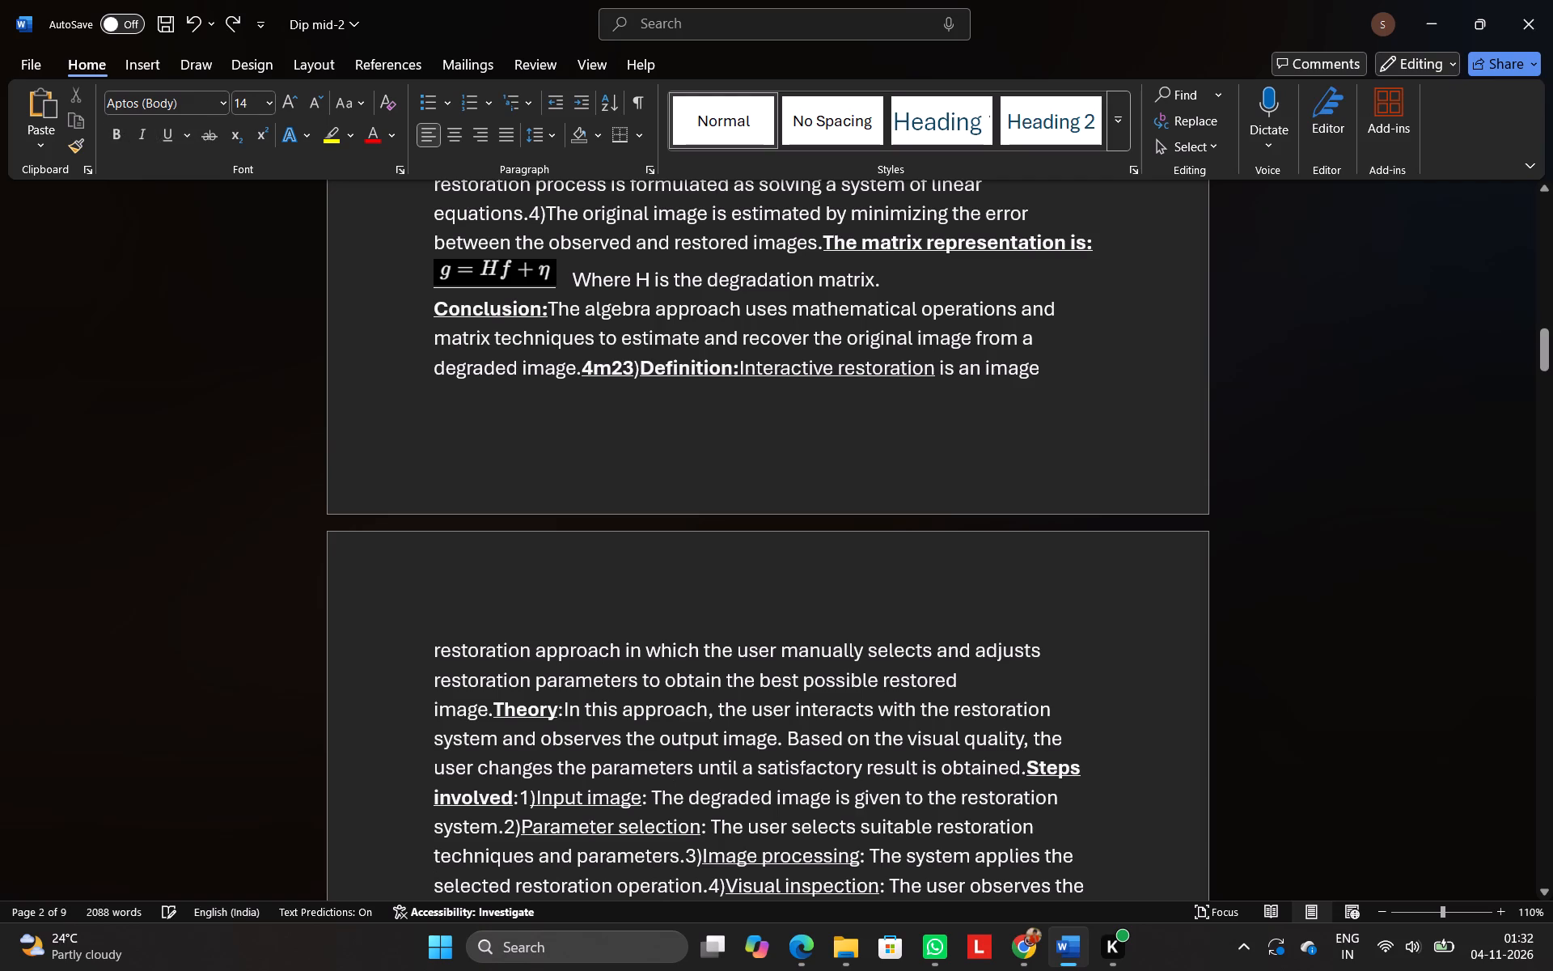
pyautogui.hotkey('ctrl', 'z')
# Save a copy of the document as a Word document named "Dip mid" in the Downloads folder.
pyautogui.scroll(-6, 674, 741)
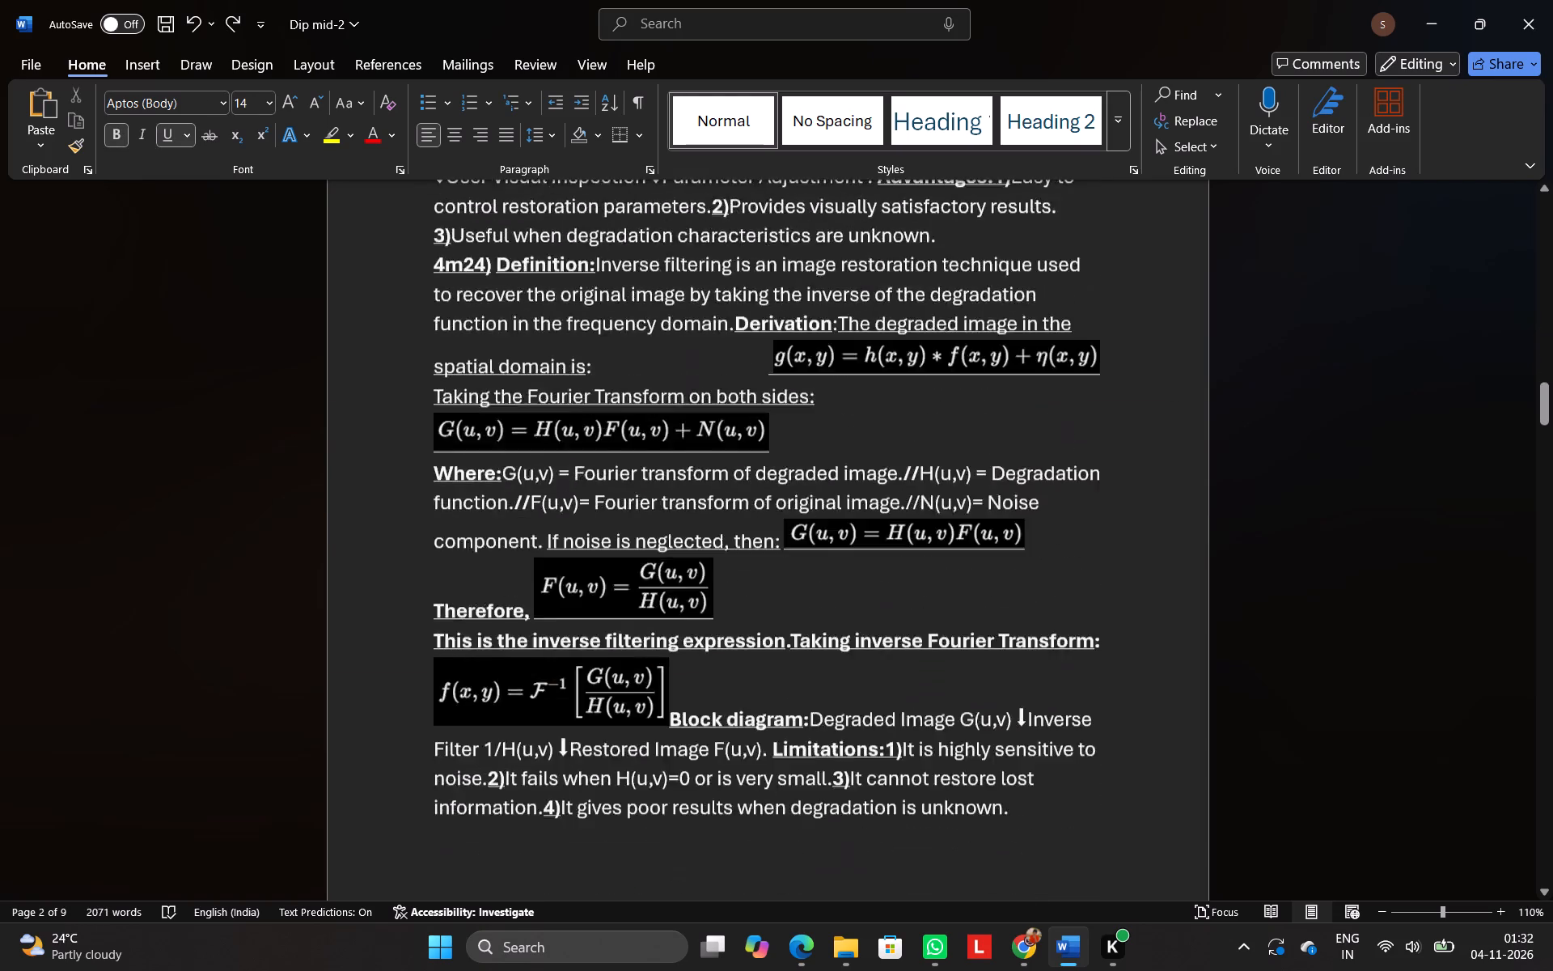
pyautogui.scroll(-20, 674, 741)
pyautogui.scroll(-3, 674, 741)
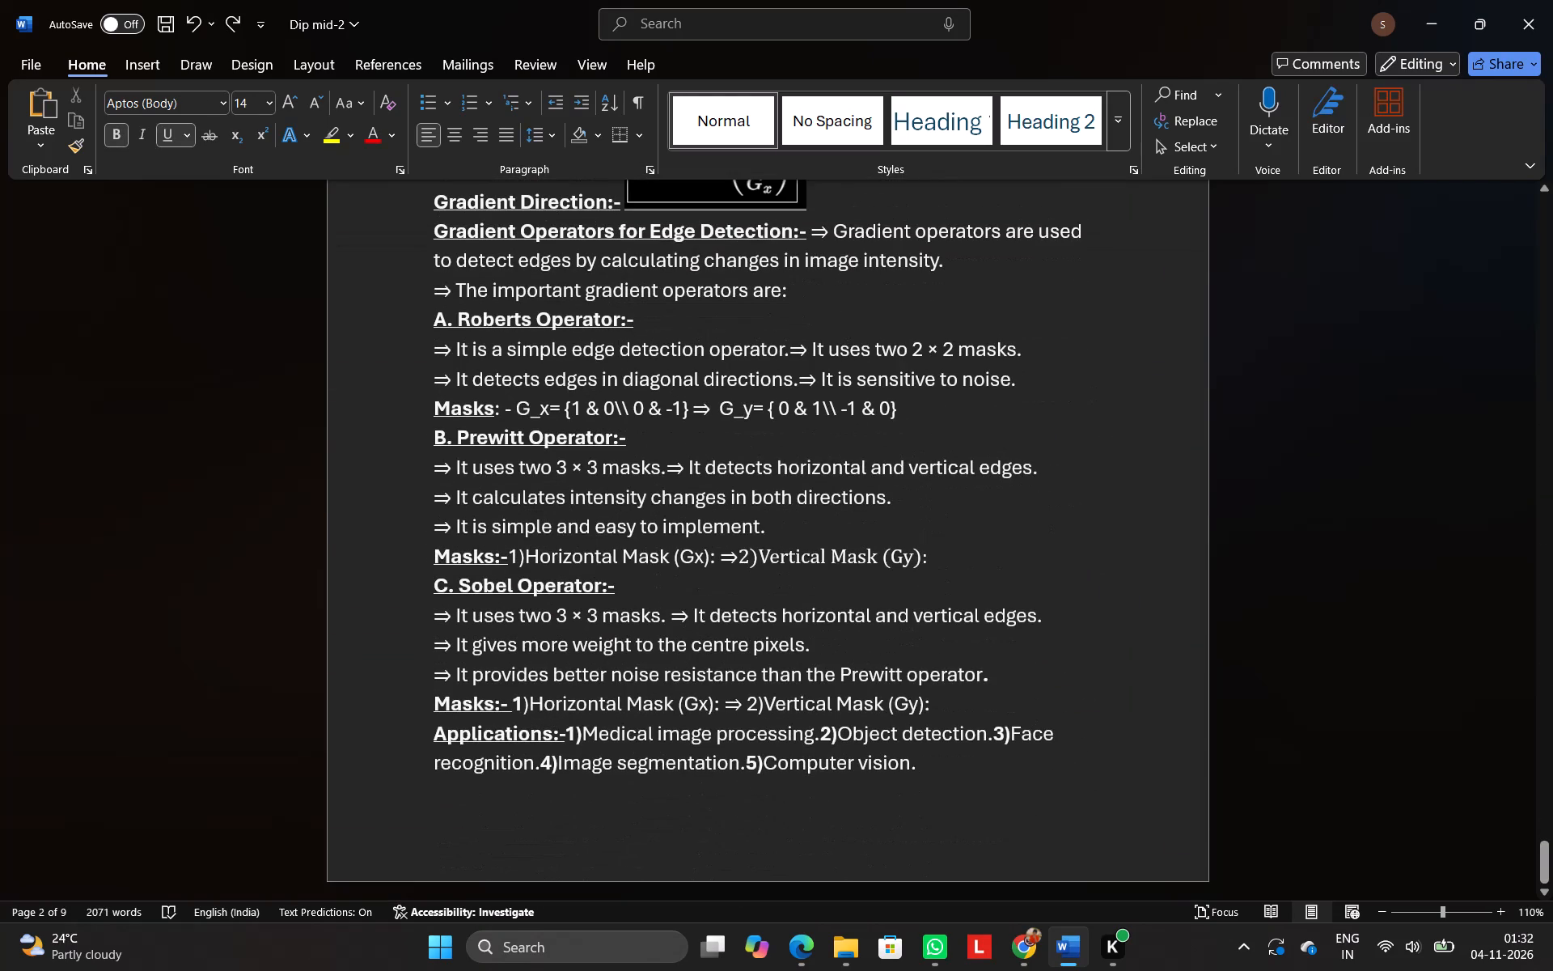
pyautogui.scroll(2, 811, 670)
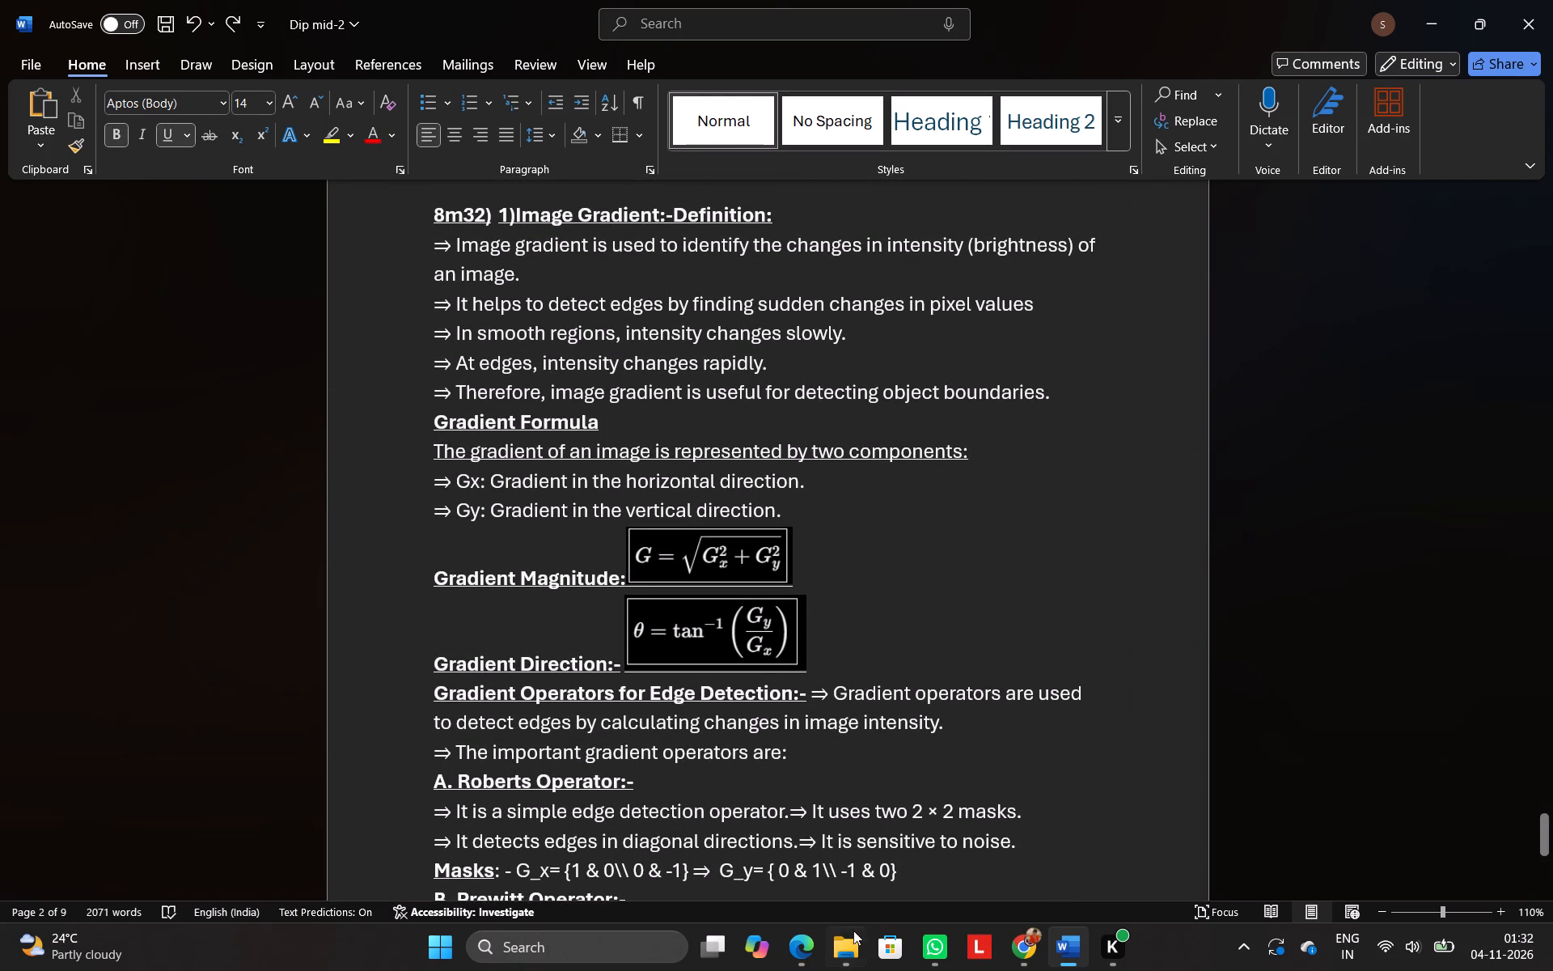
pyautogui.click(25, 57)
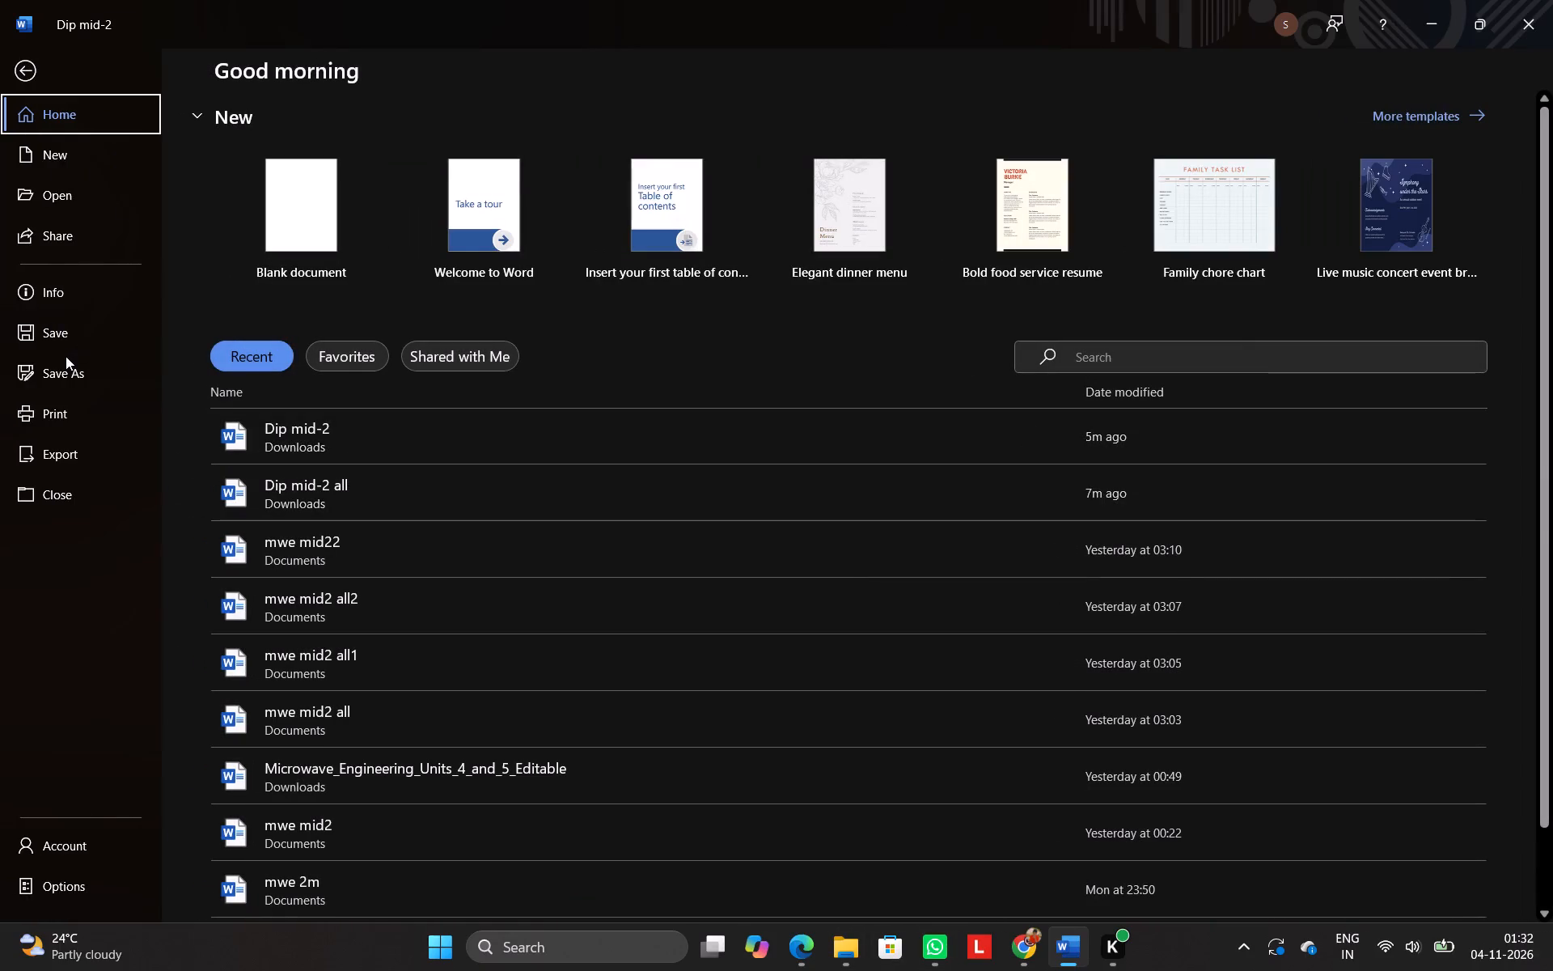
pyautogui.click(66, 356)
pyautogui.click(589, 149)
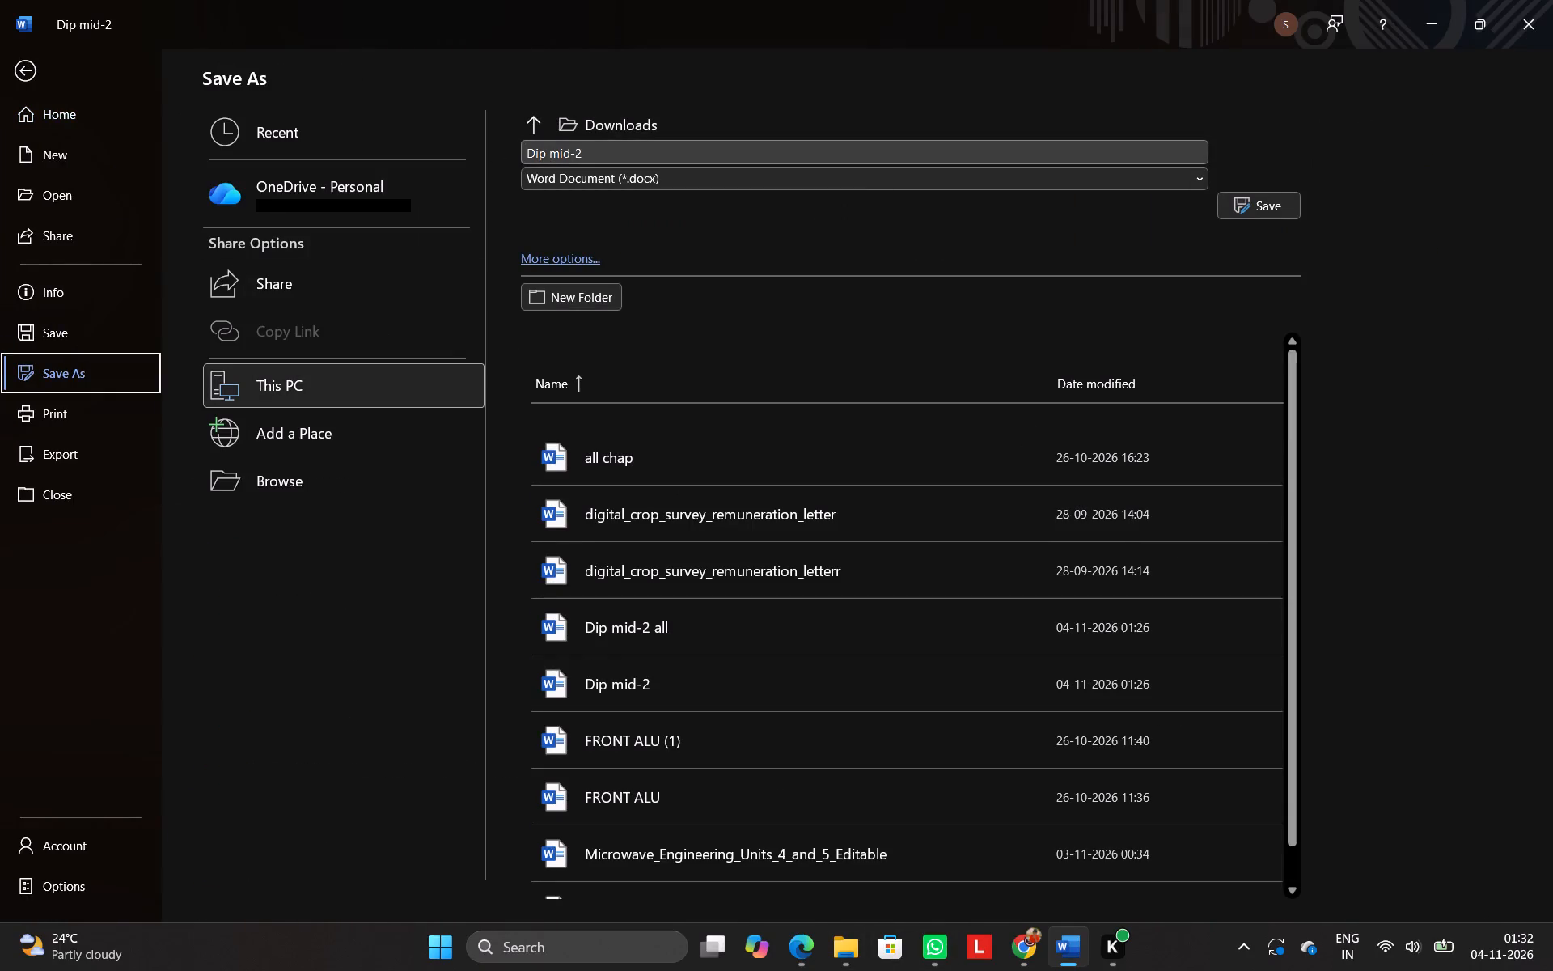
pyautogui.click(589, 149)
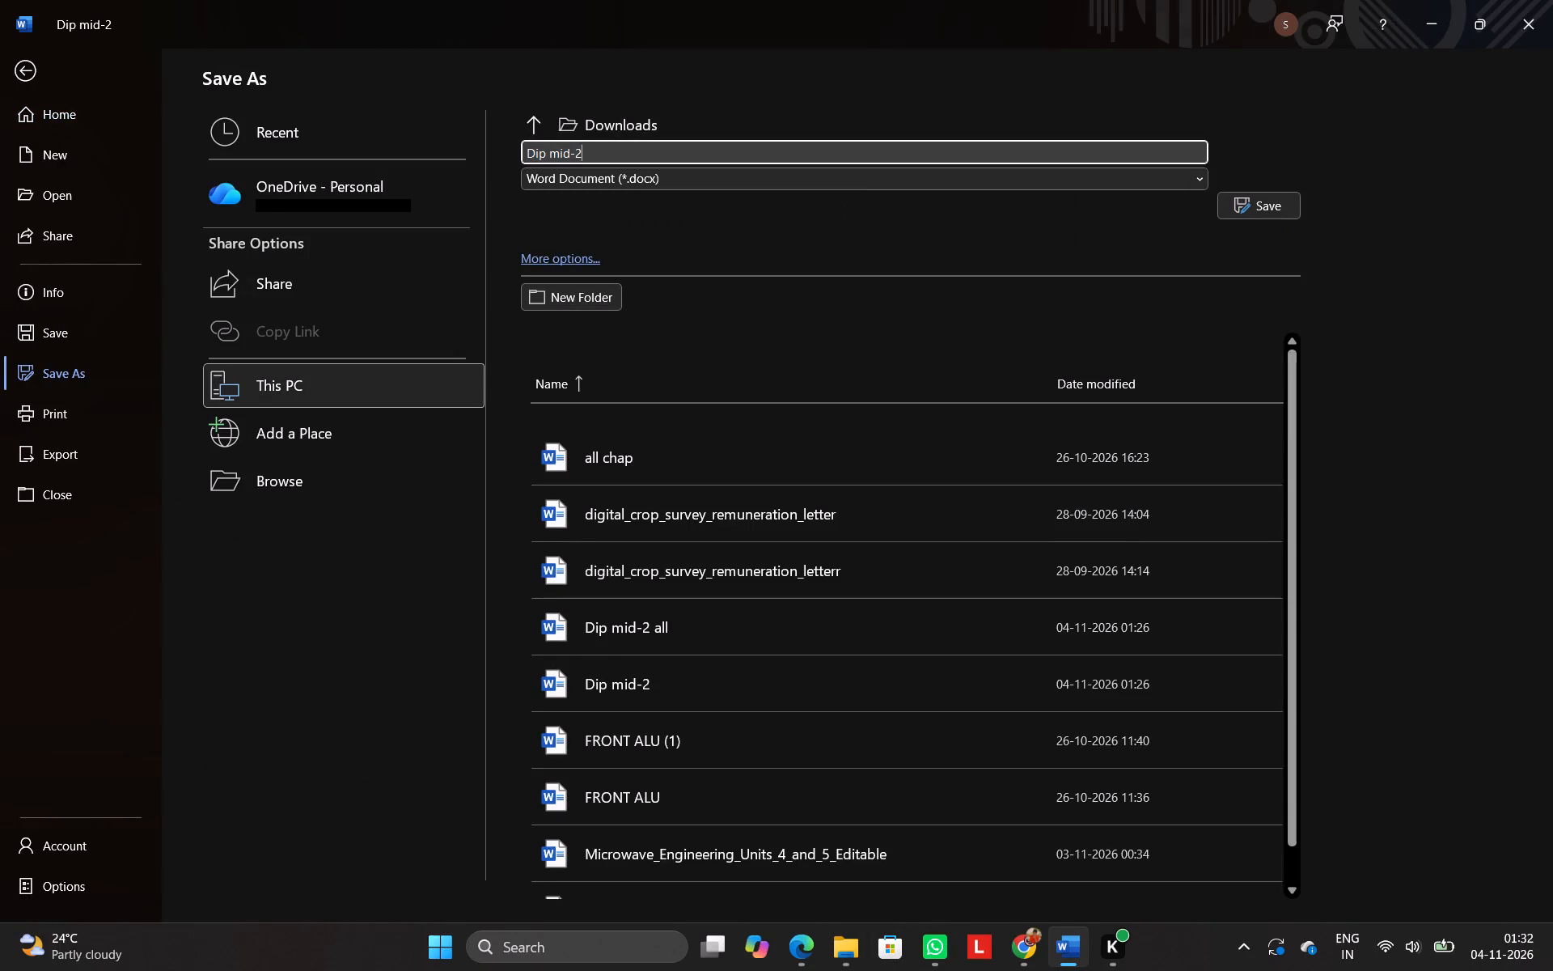
pyautogui.press('BackSpace')
pyautogui.press('BackSpace')
pyautogui.press('Return')
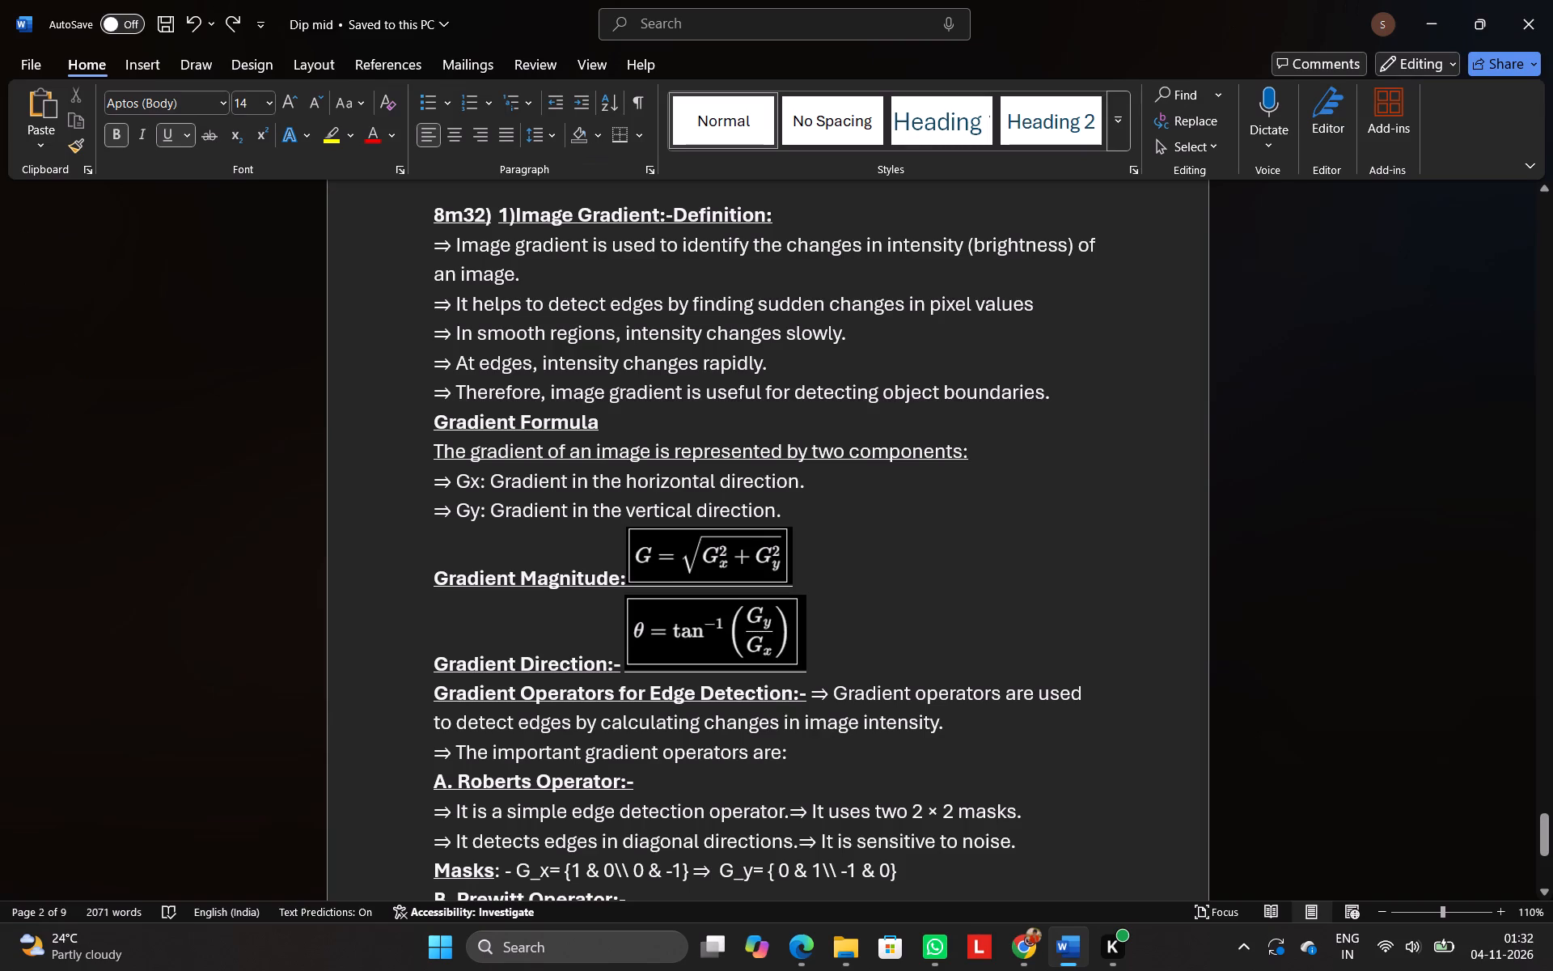
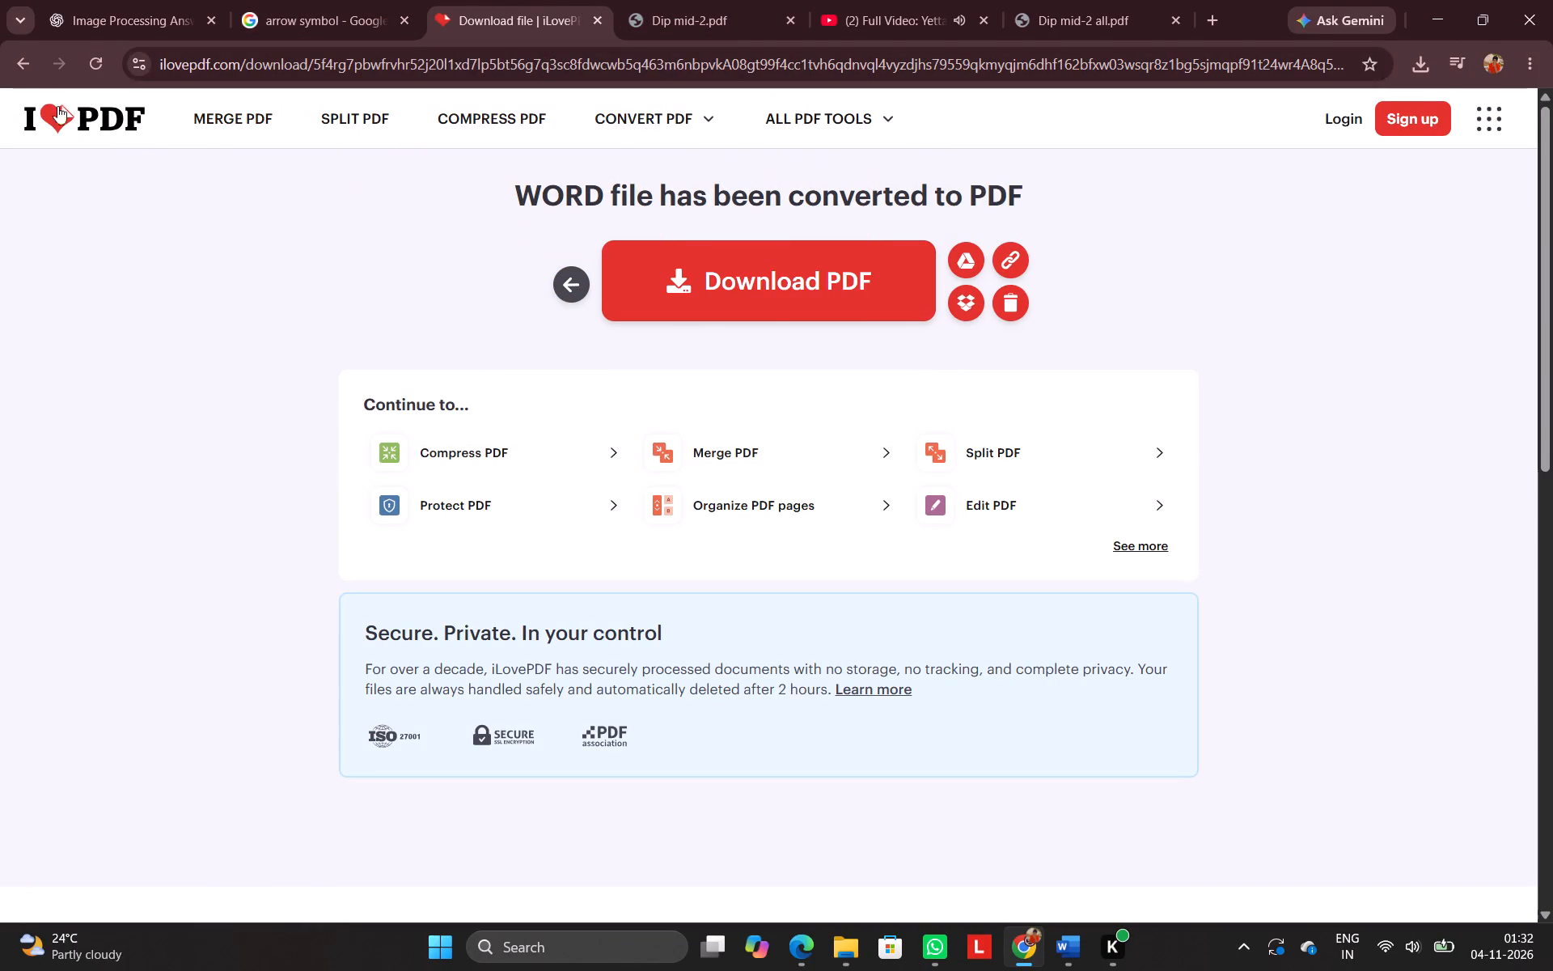
pyautogui.click(27, 57)
pyautogui.click(713, 363)
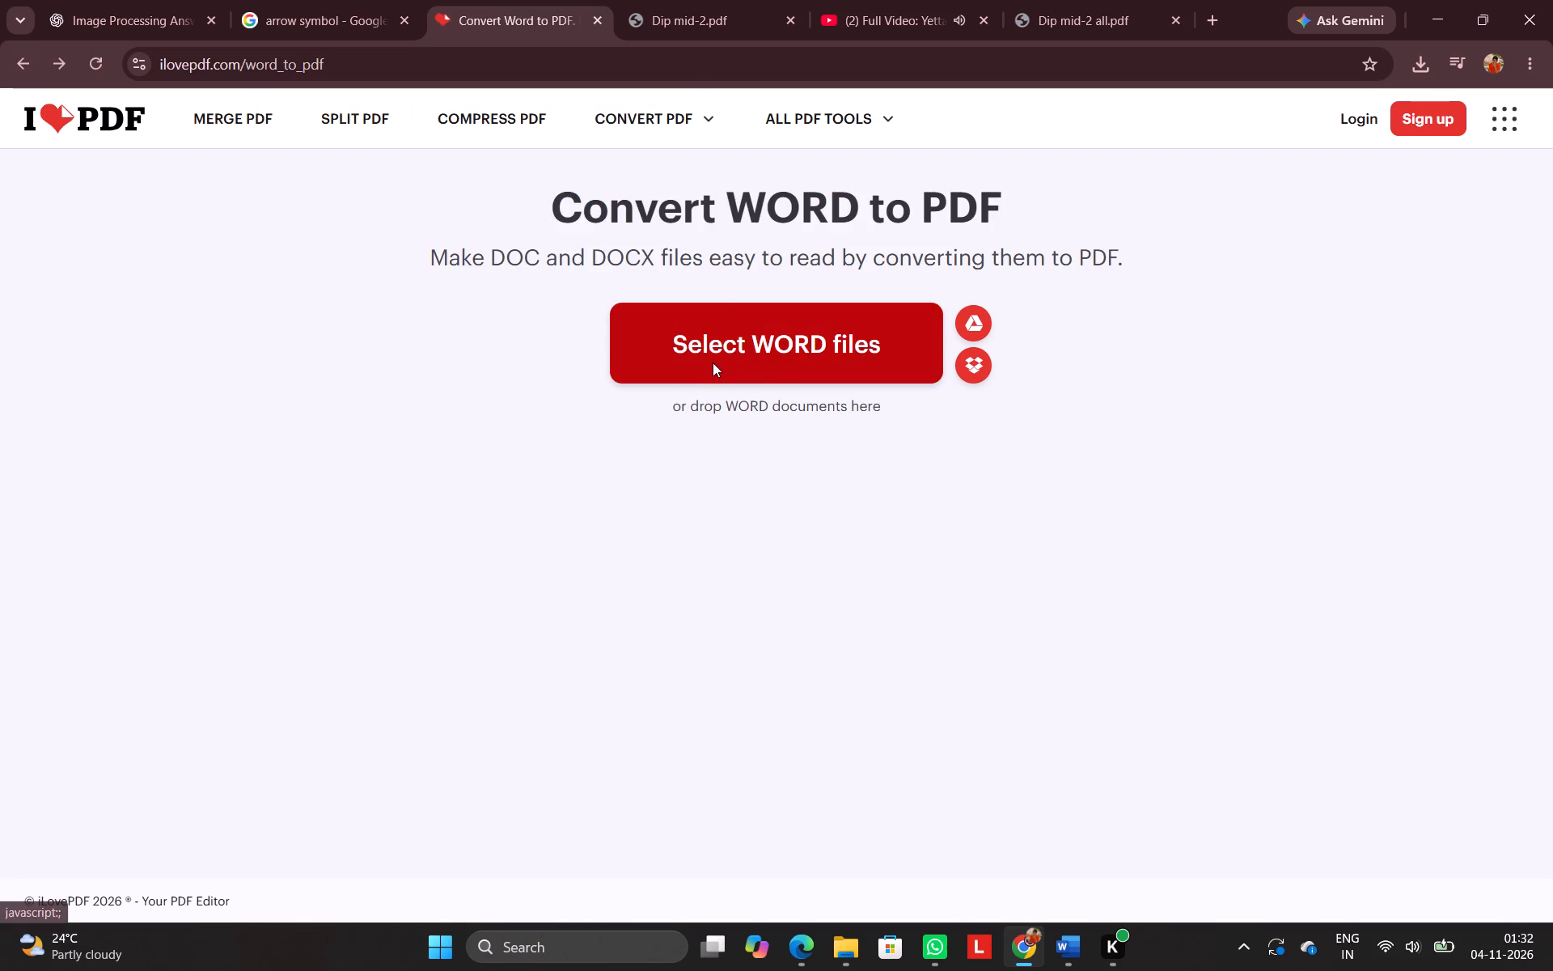
pyautogui.click(264, 176)
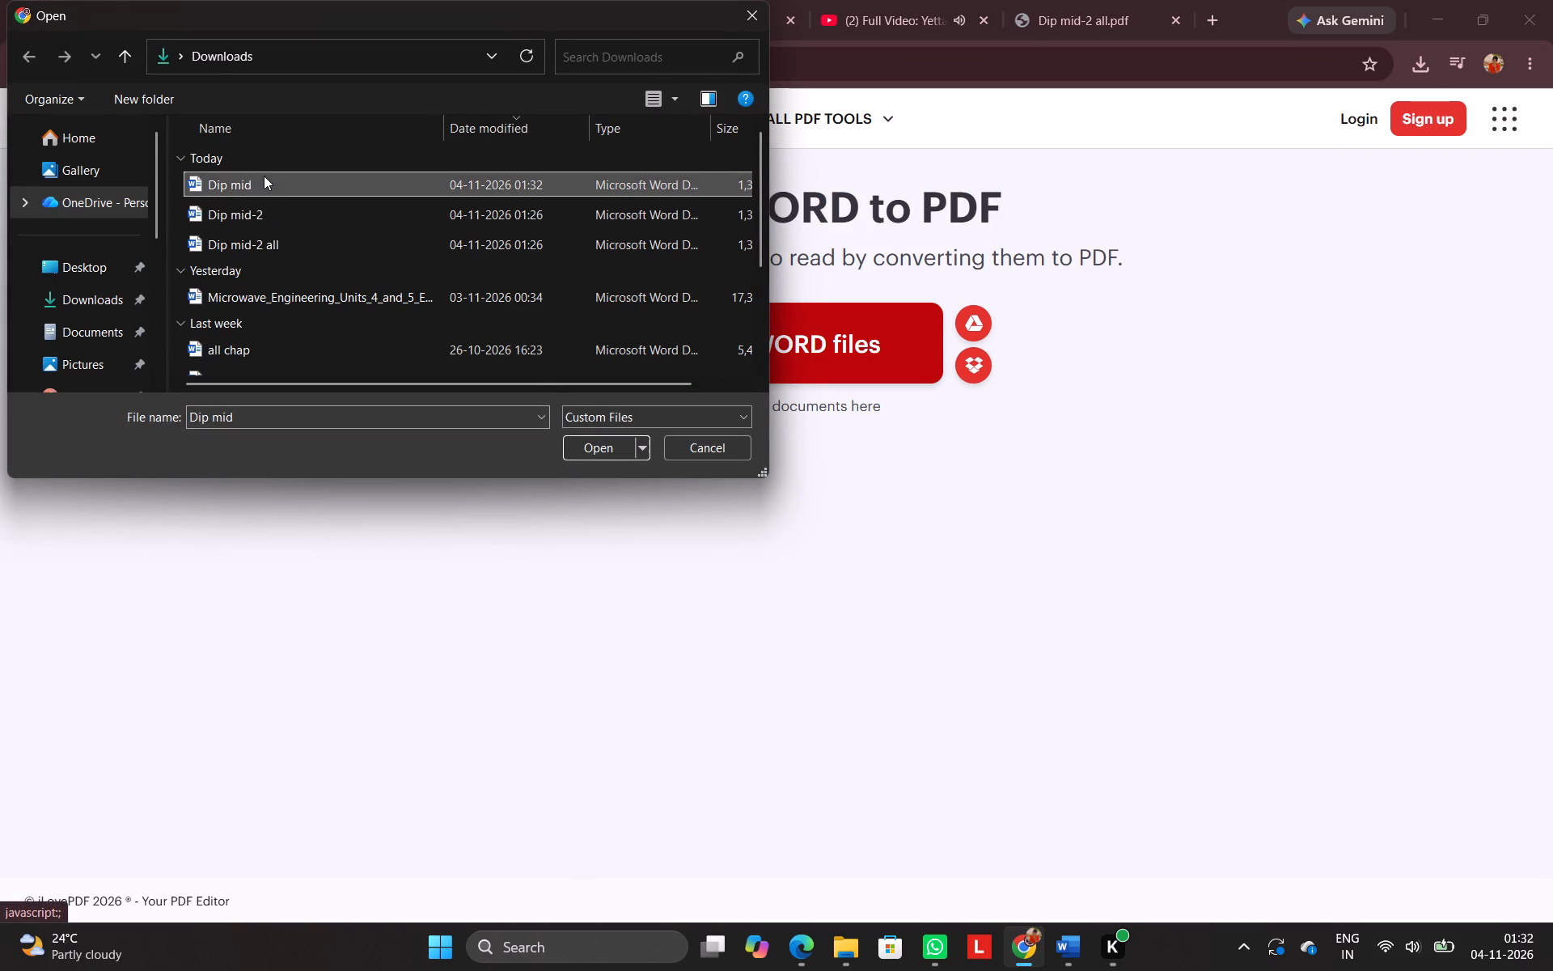
pyautogui.click(592, 446)
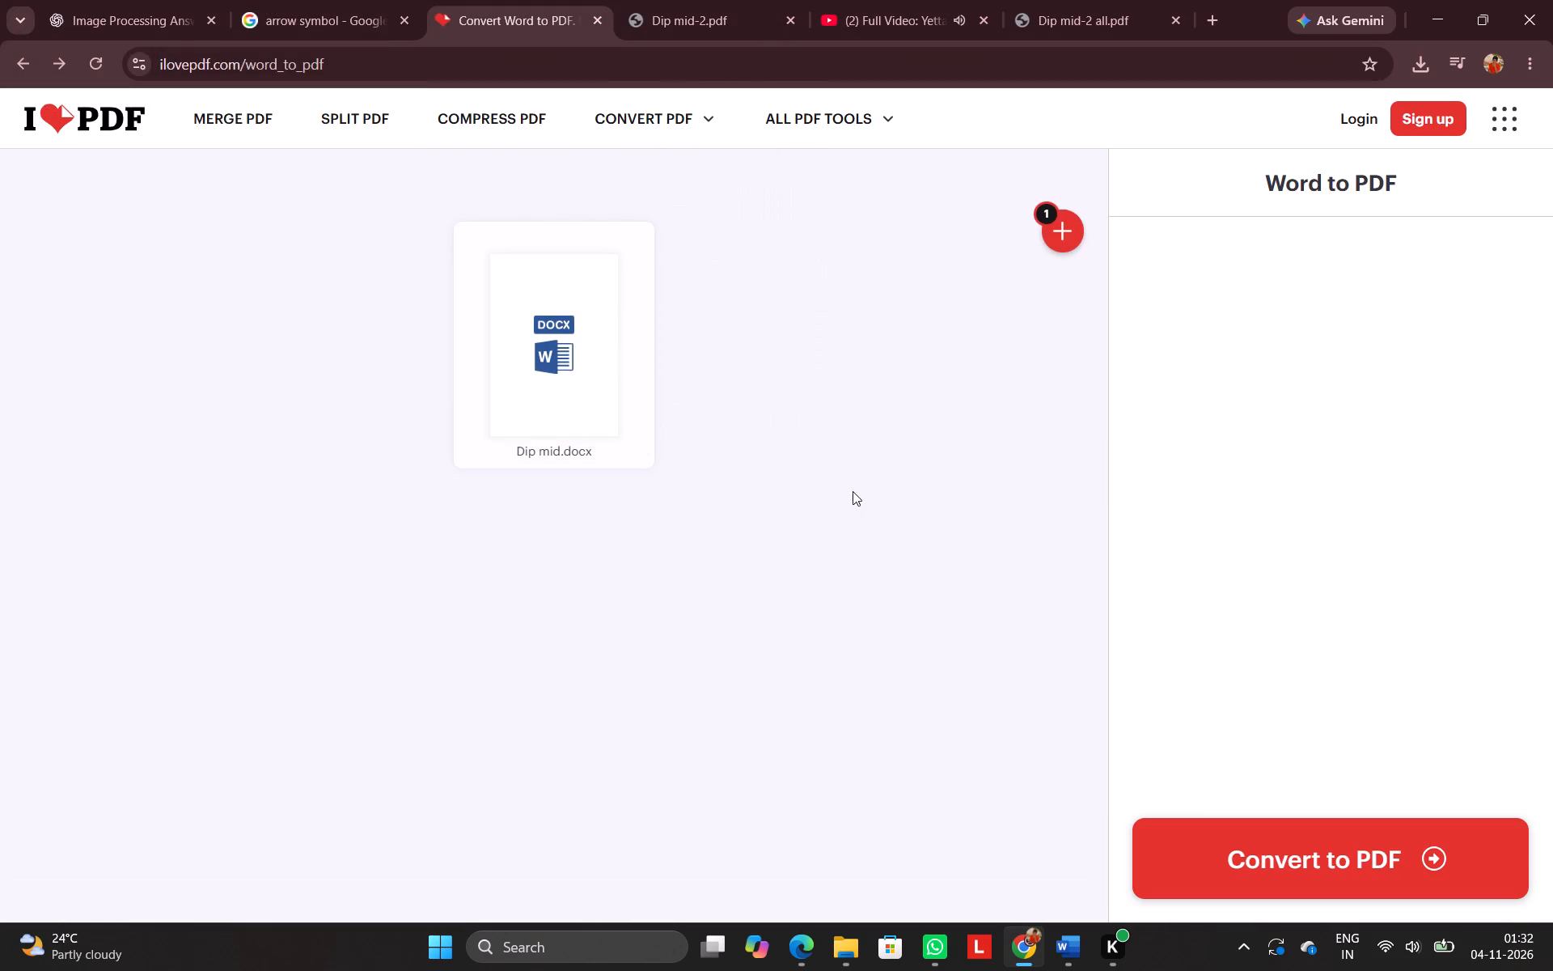
pyautogui.click(1248, 867)
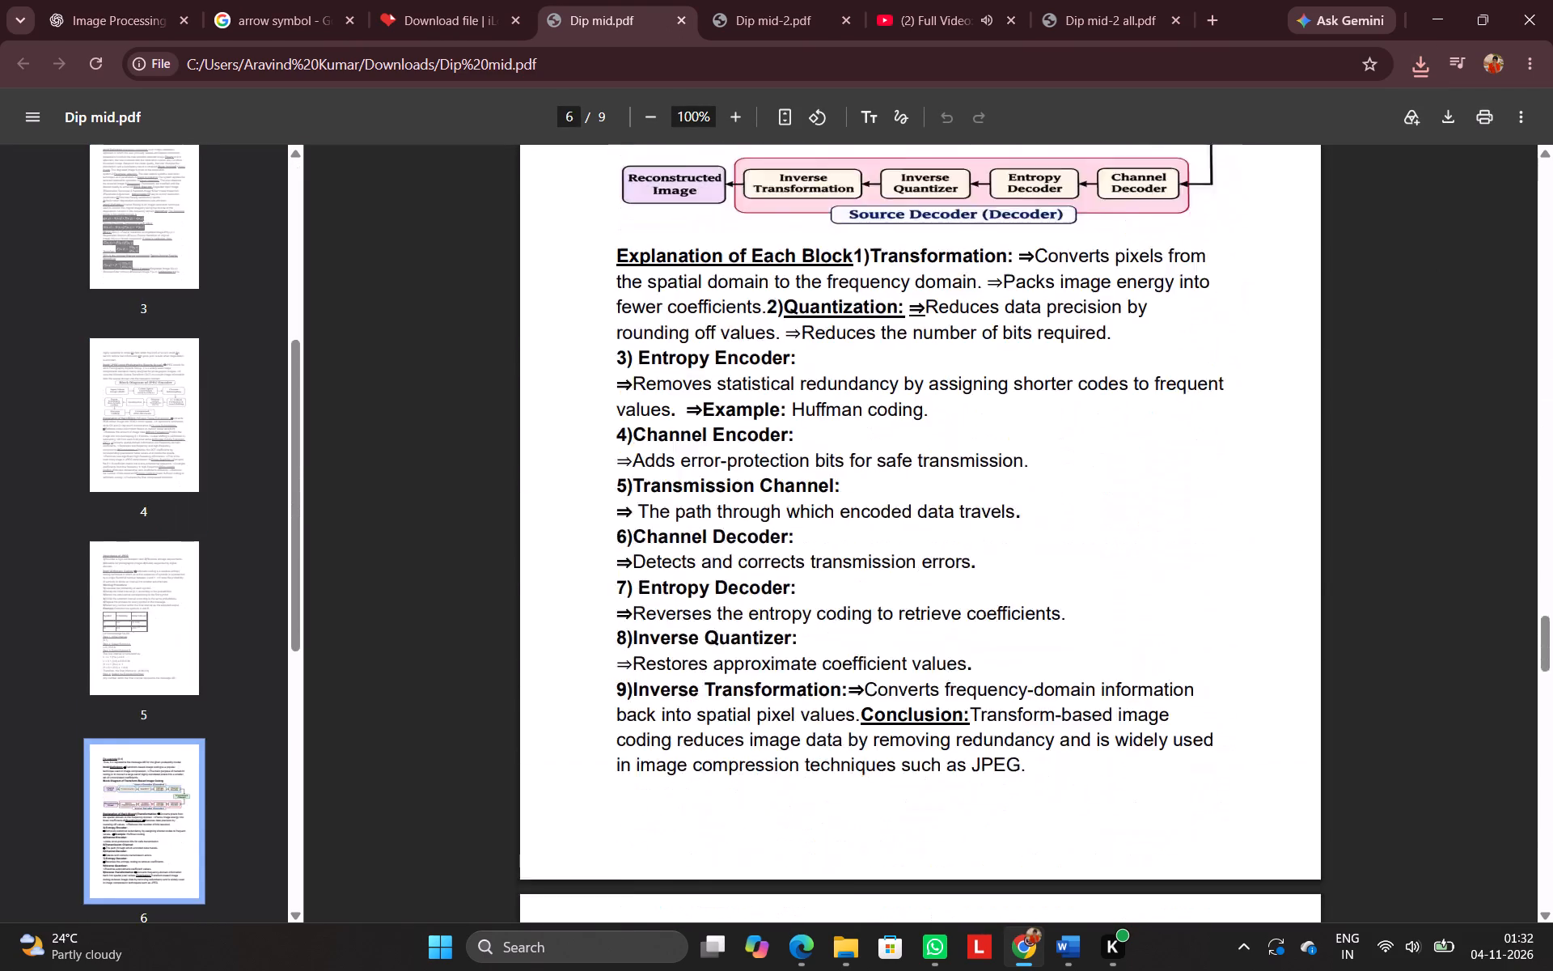
pyautogui.scroll(-7, 1108, 330)
pyautogui.scroll(3, 1108, 330)
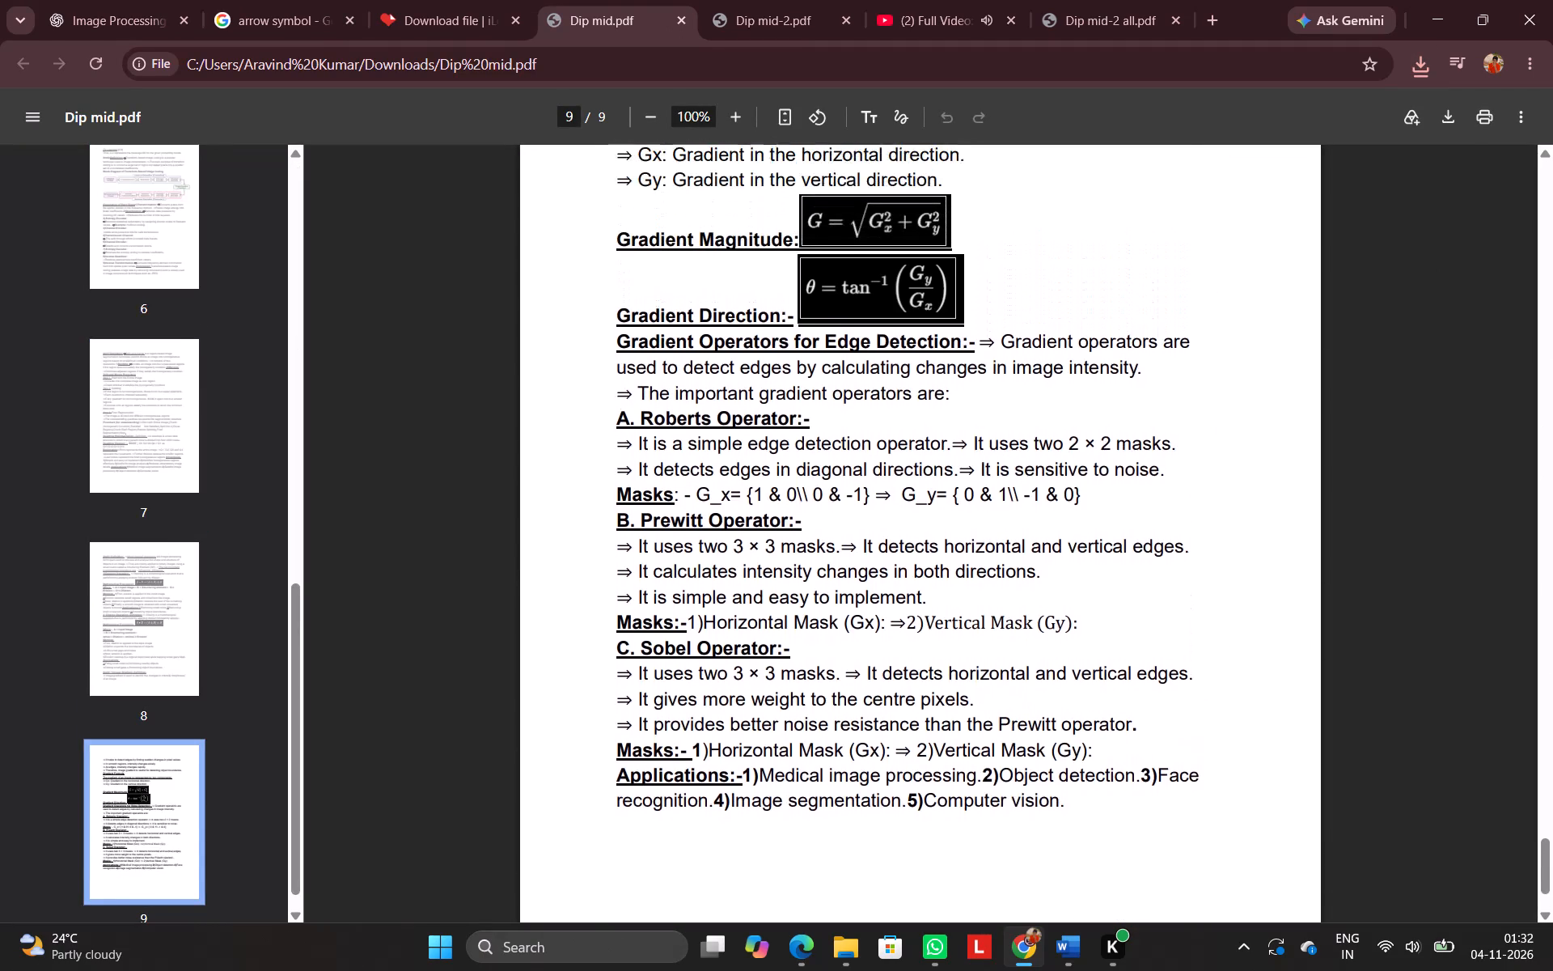
pyautogui.scroll(5, 1108, 330)
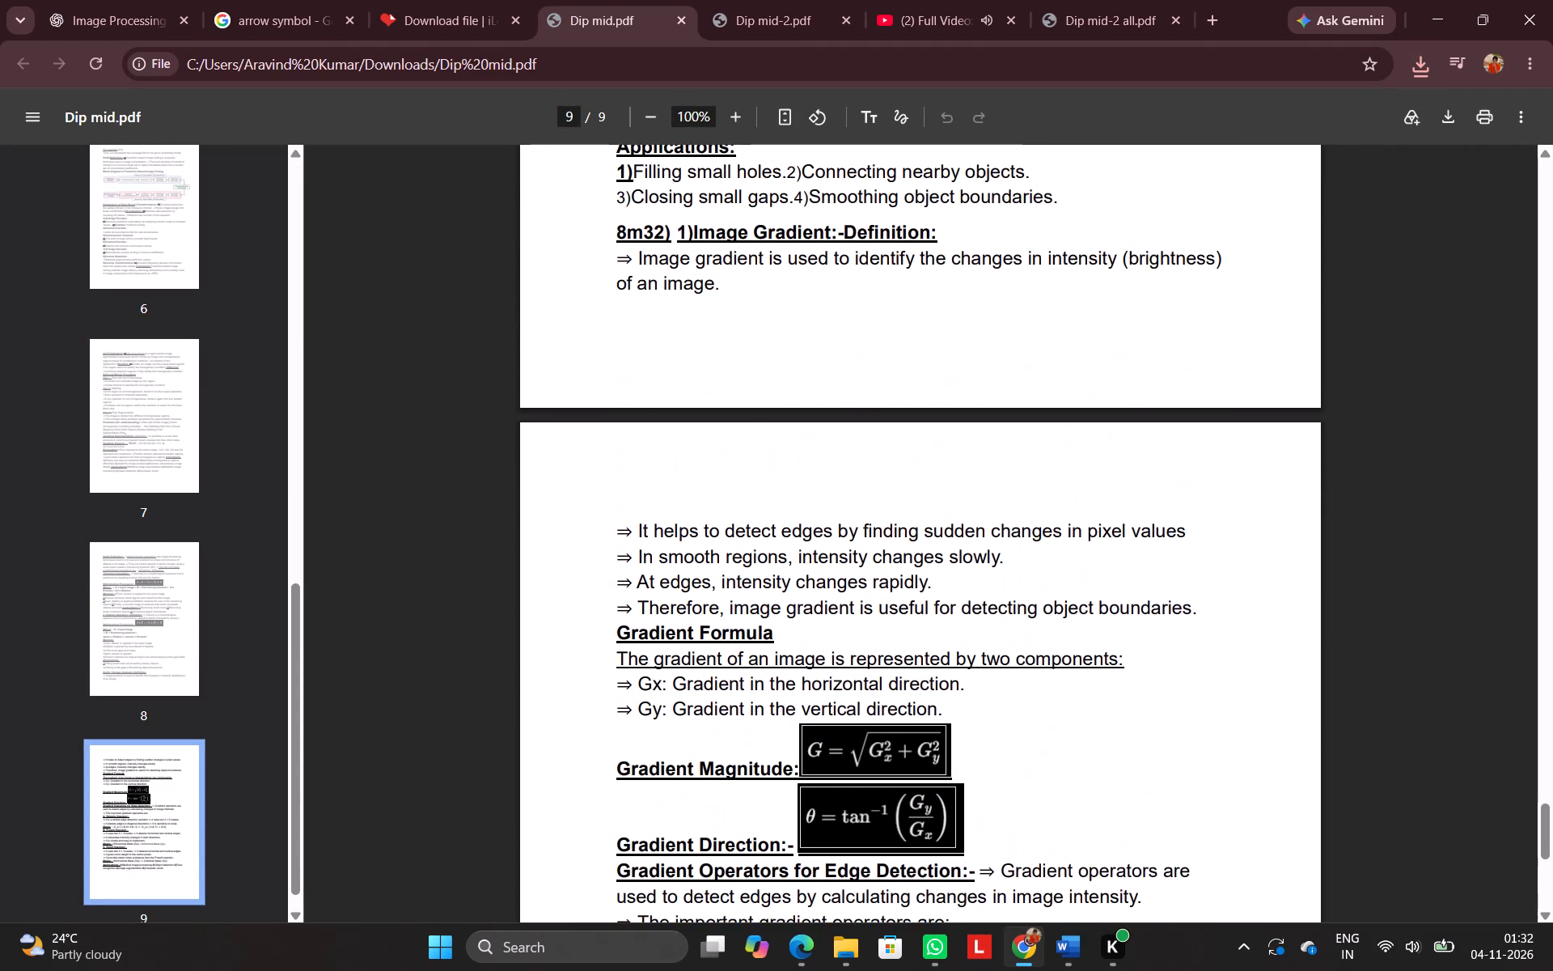
pyautogui.scroll(6, 1108, 330)
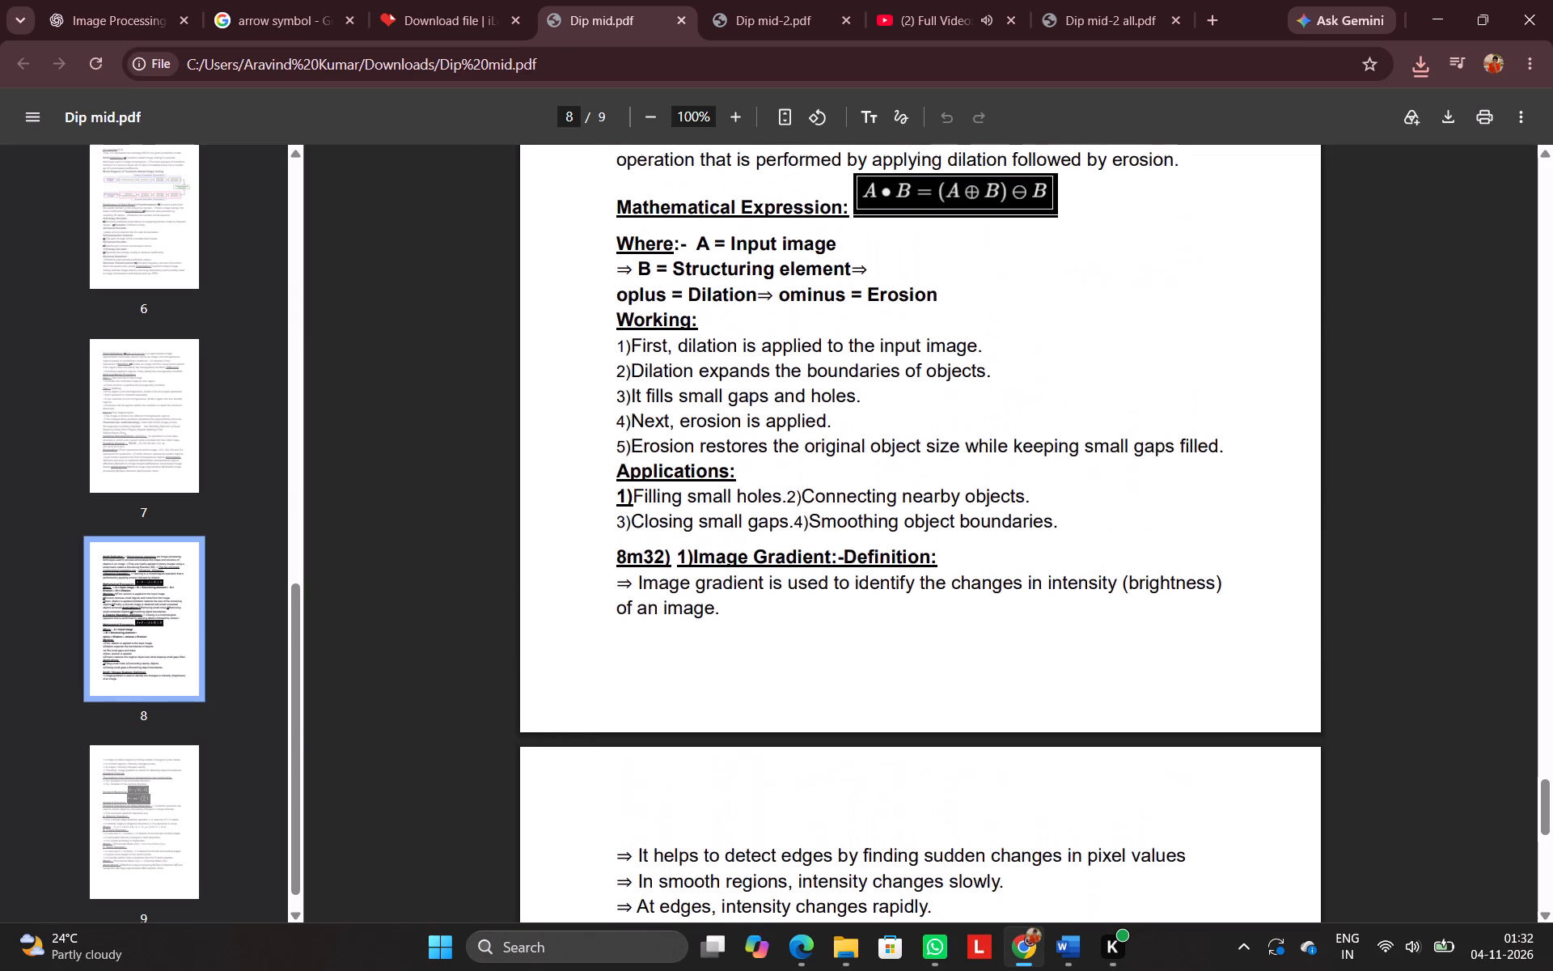
pyautogui.scroll(4, 1108, 330)
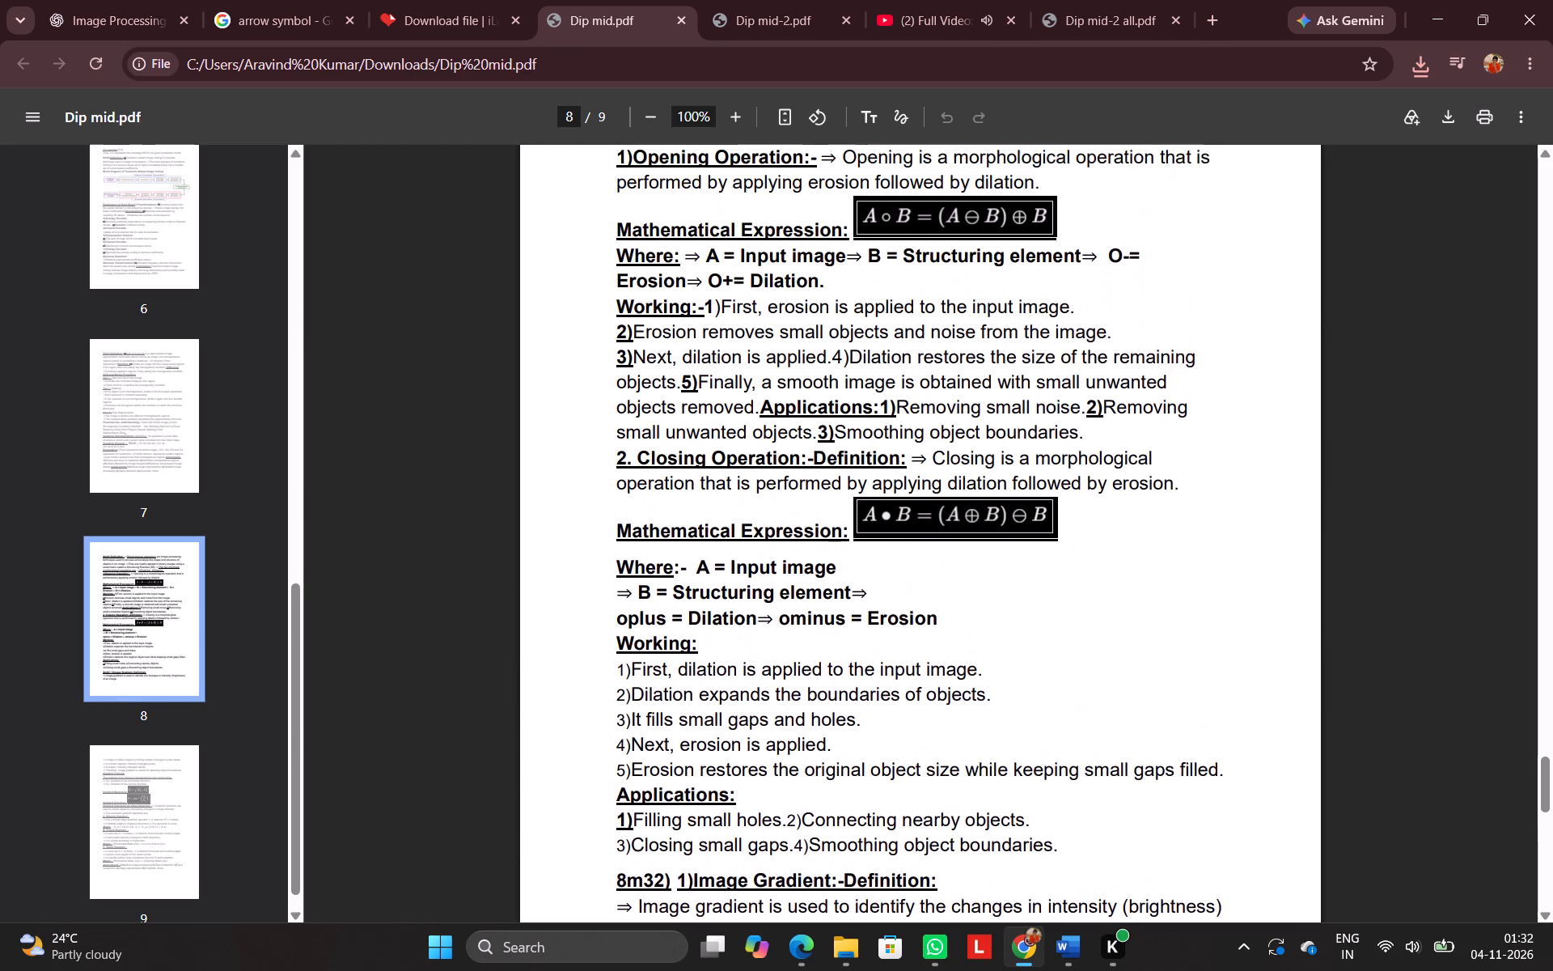
pyautogui.scroll(5, 1108, 330)
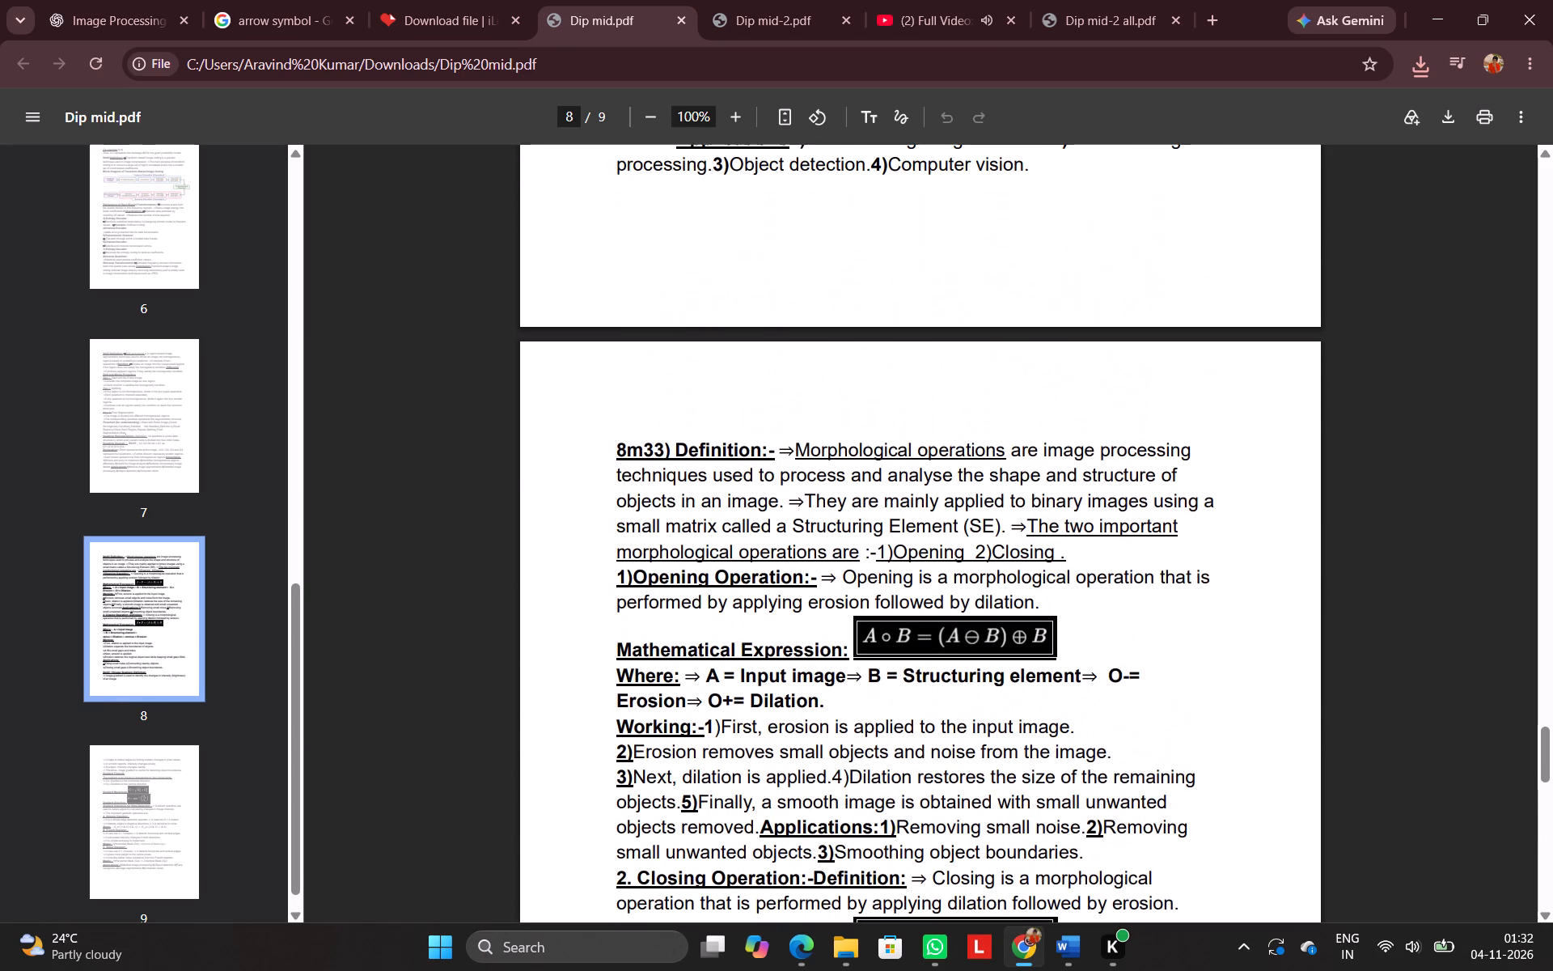
pyautogui.scroll(4, 1108, 330)
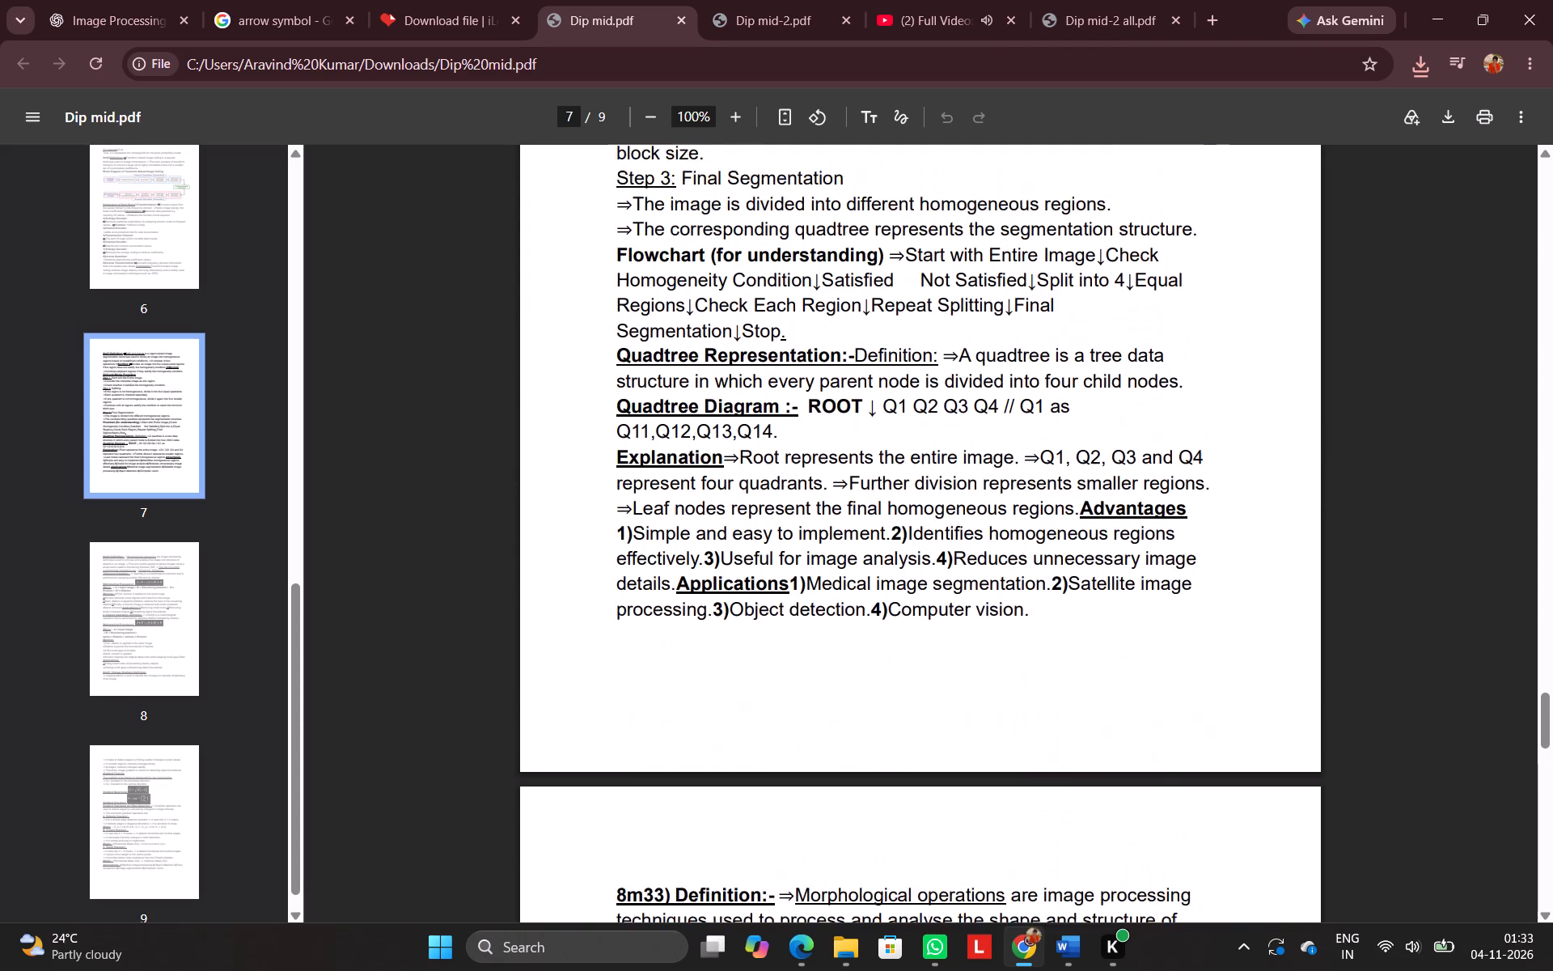
pyautogui.scroll(4, 1108, 330)
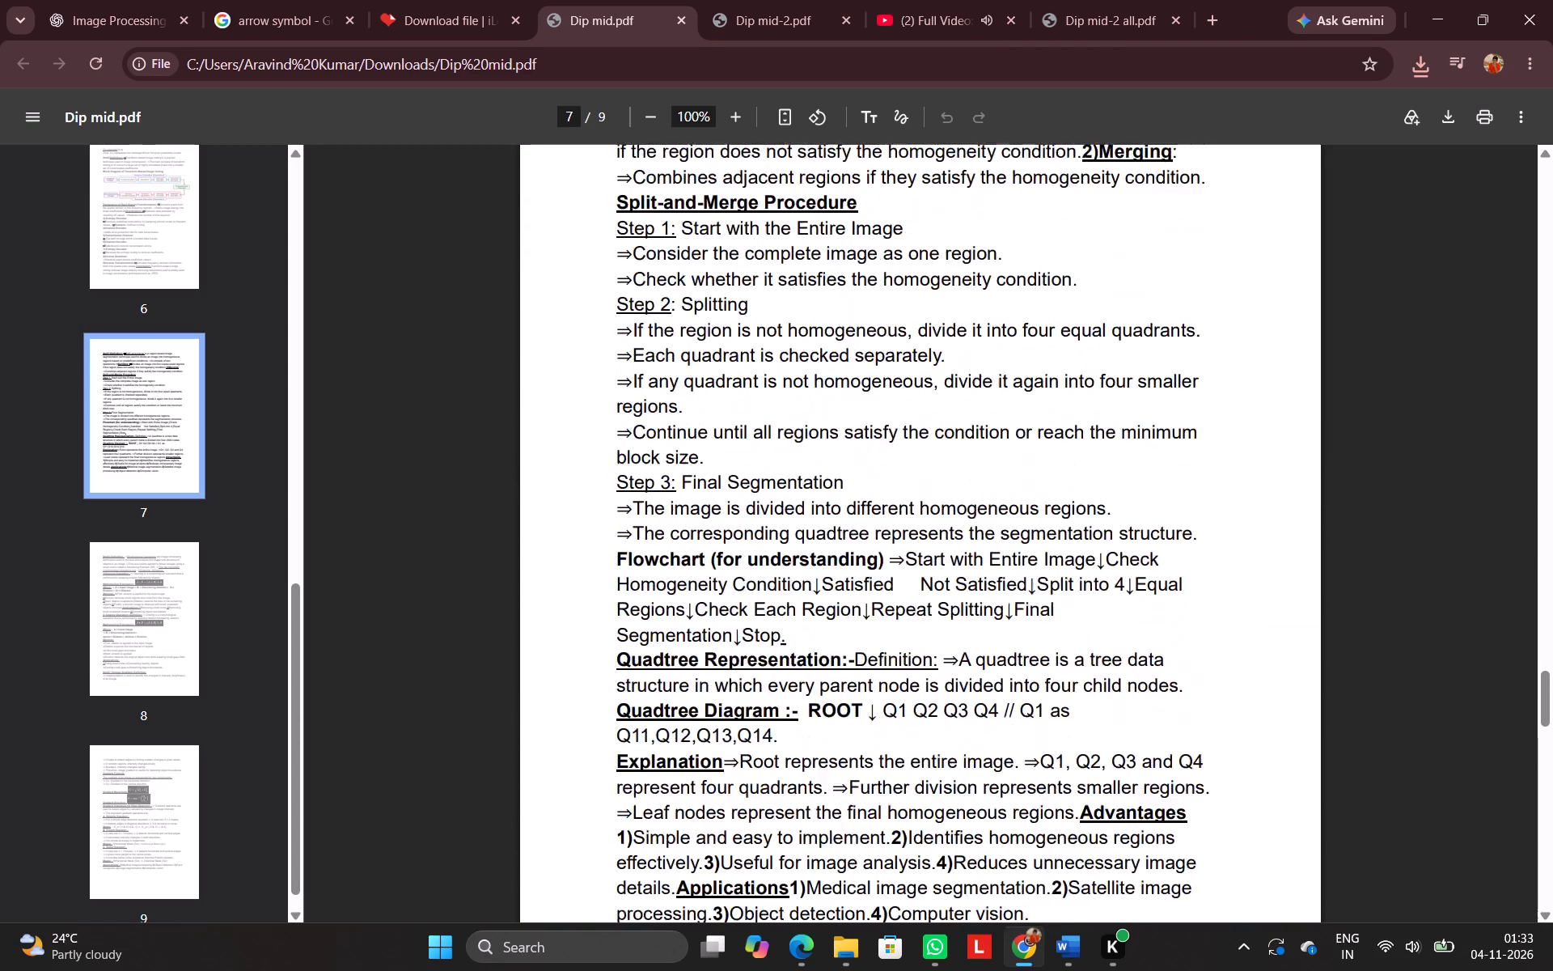
pyautogui.scroll(5, 1108, 330)
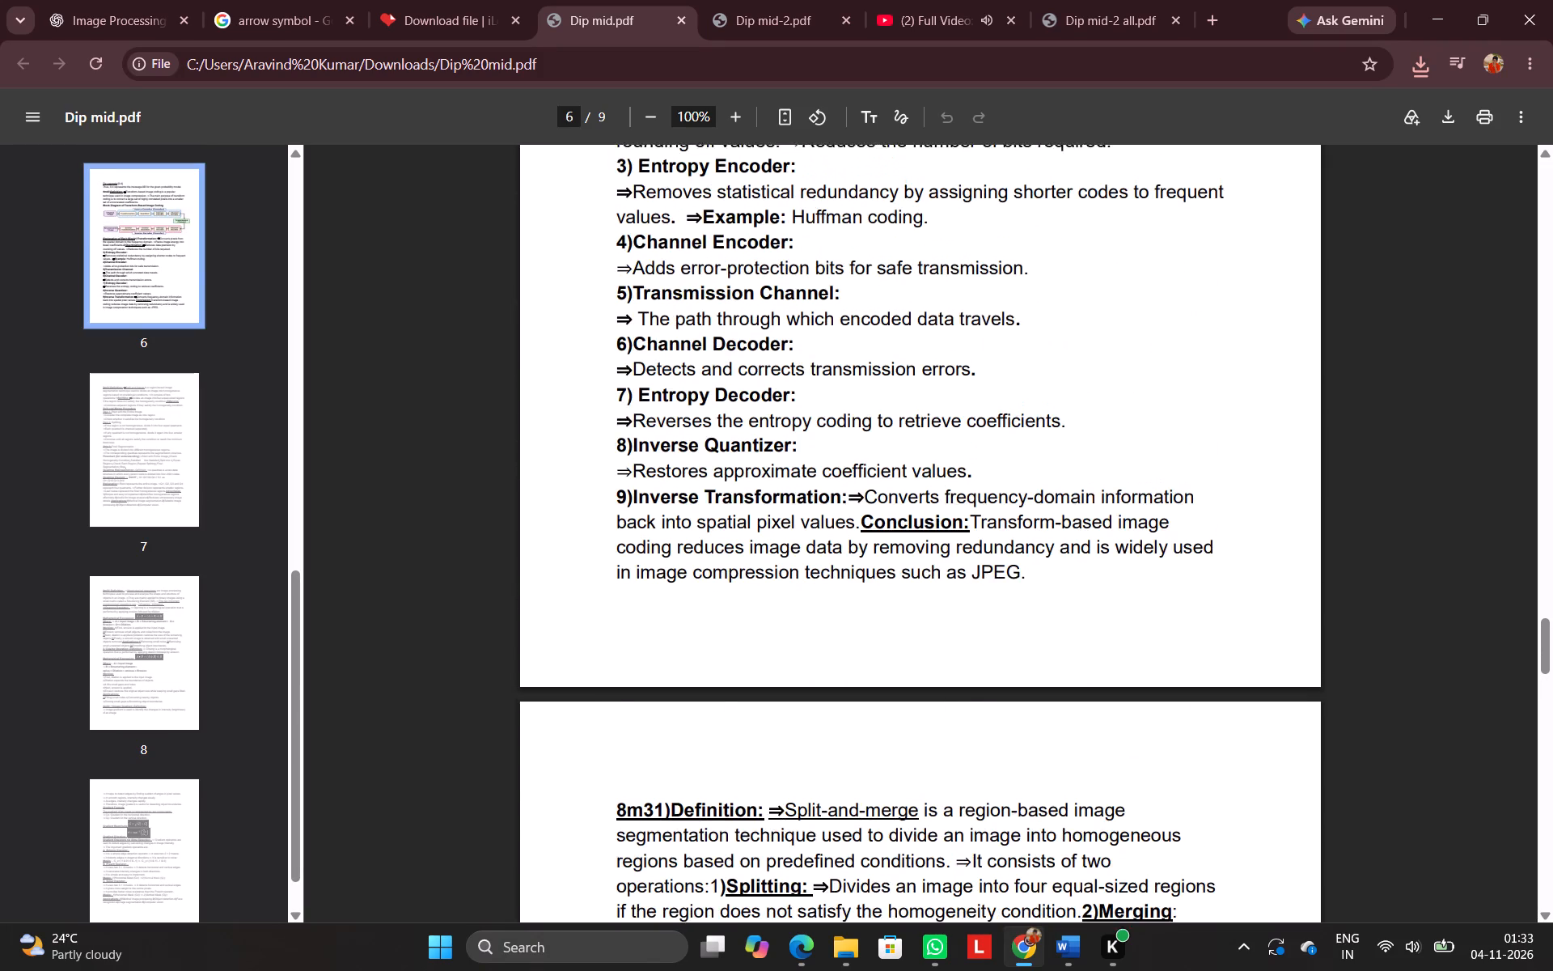
pyautogui.scroll(5, 1108, 330)
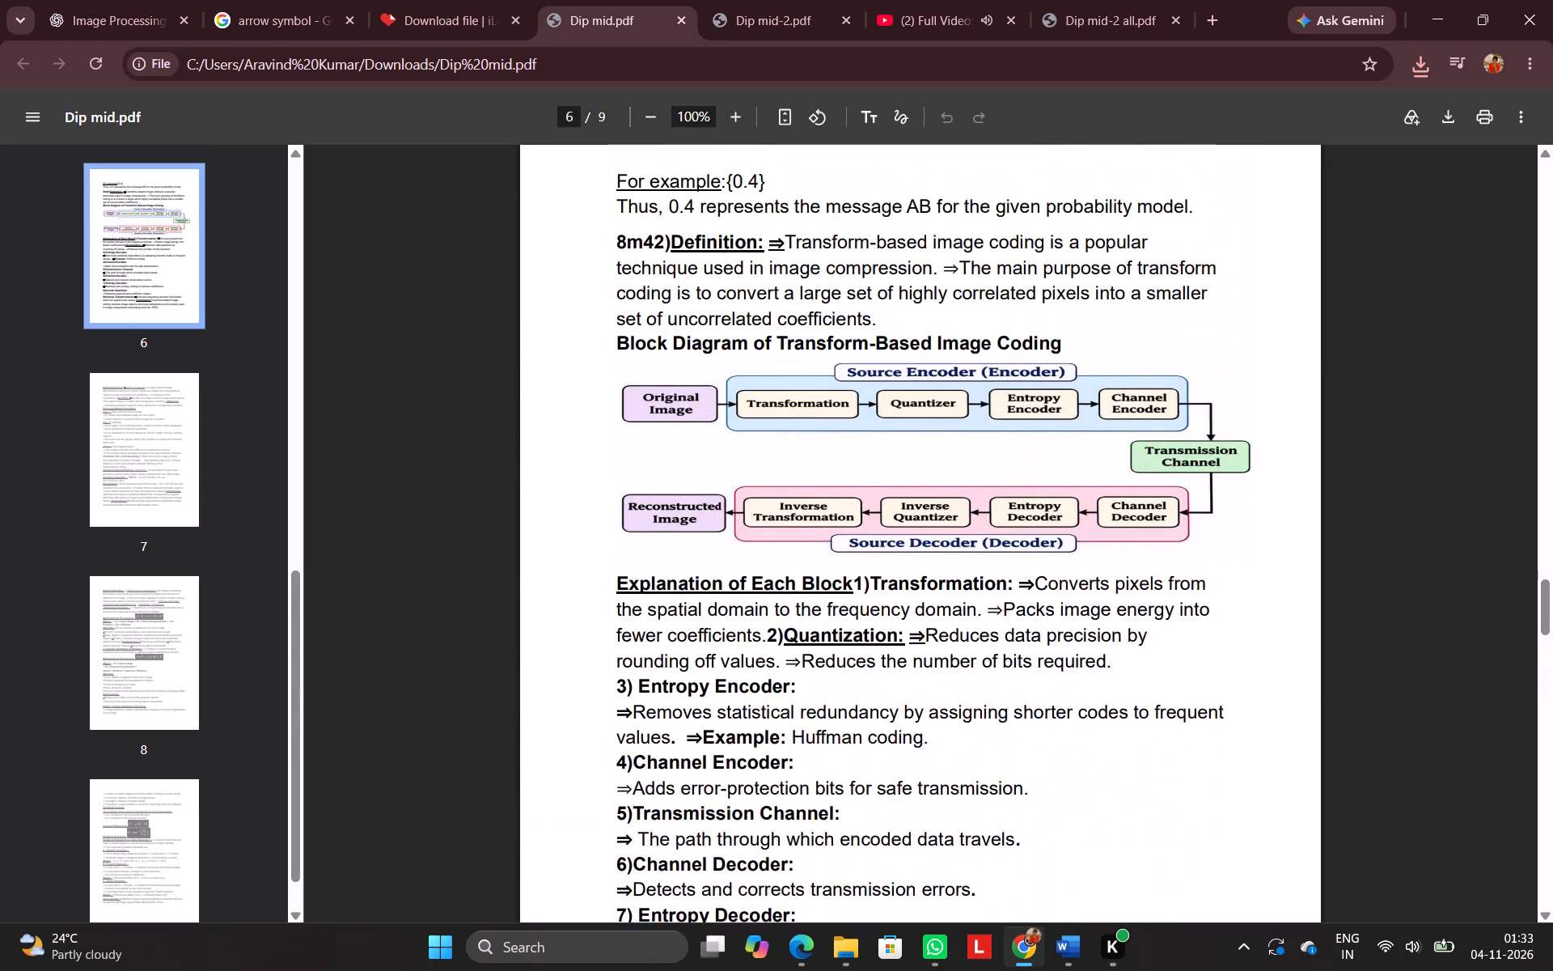
pyautogui.scroll(4, 1108, 330)
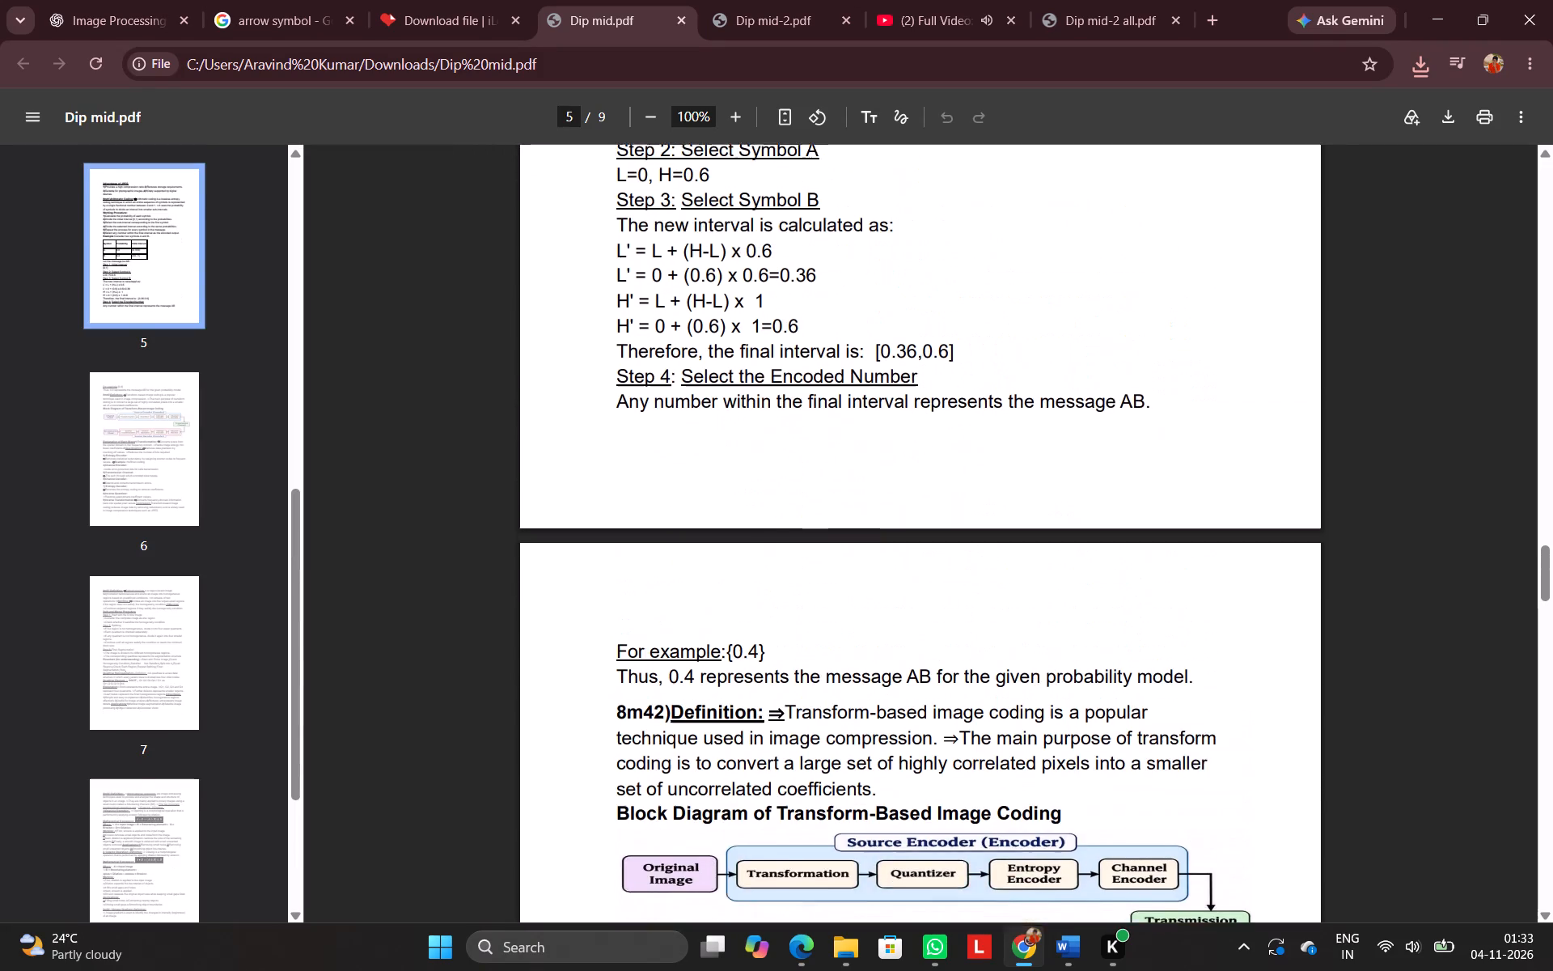
pyautogui.scroll(4, 1108, 330)
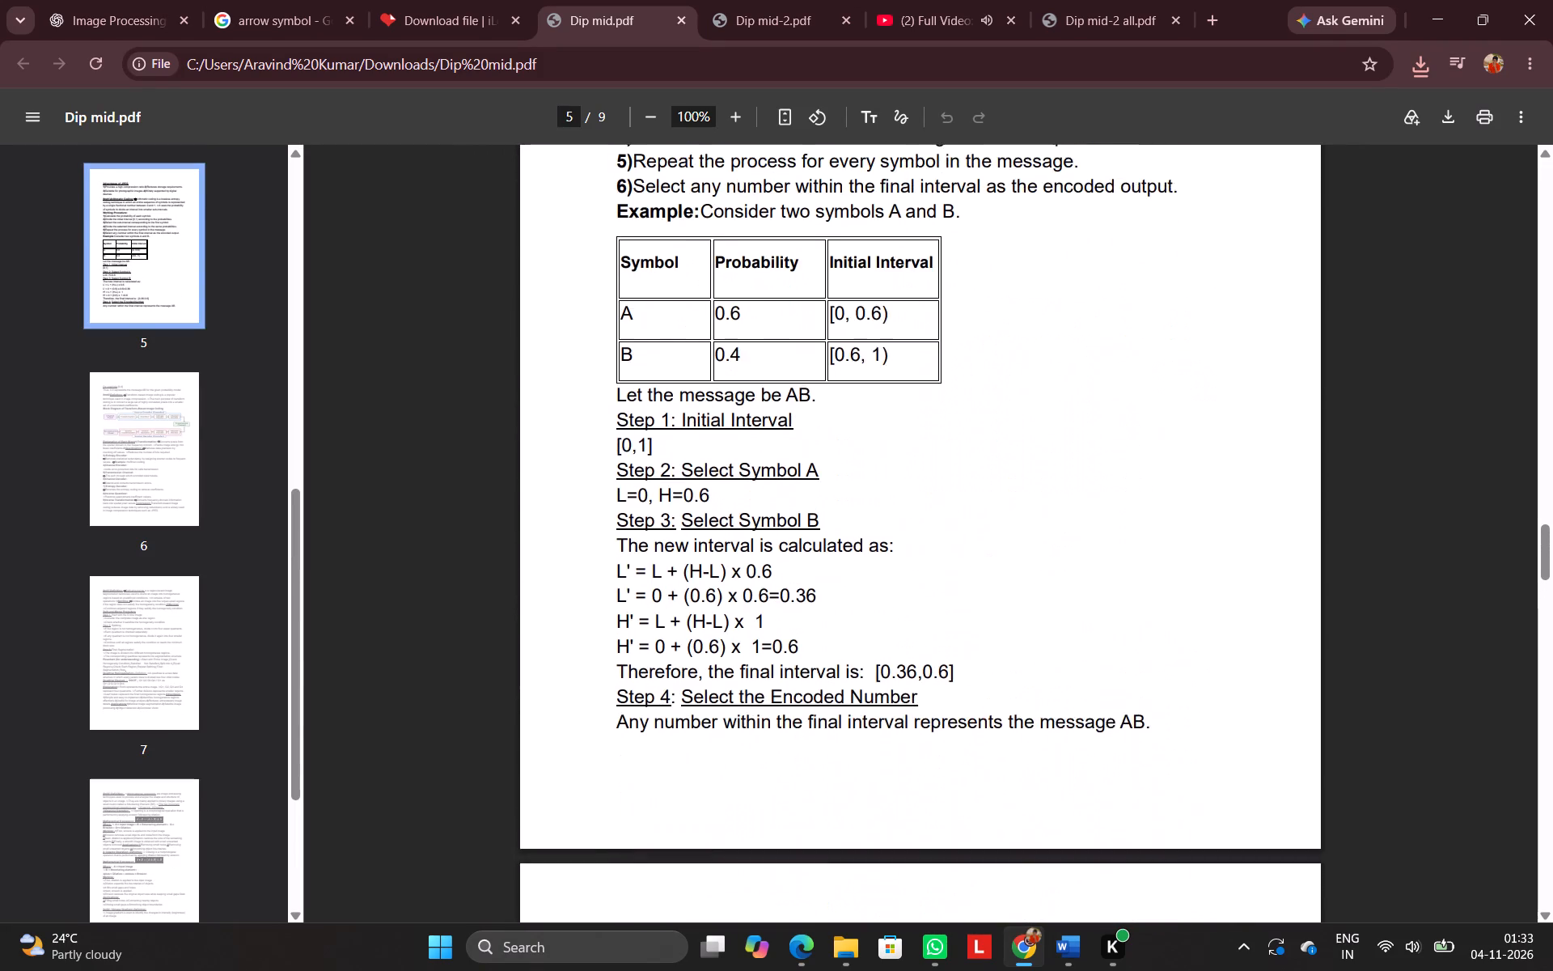
pyautogui.scroll(5, 1108, 330)
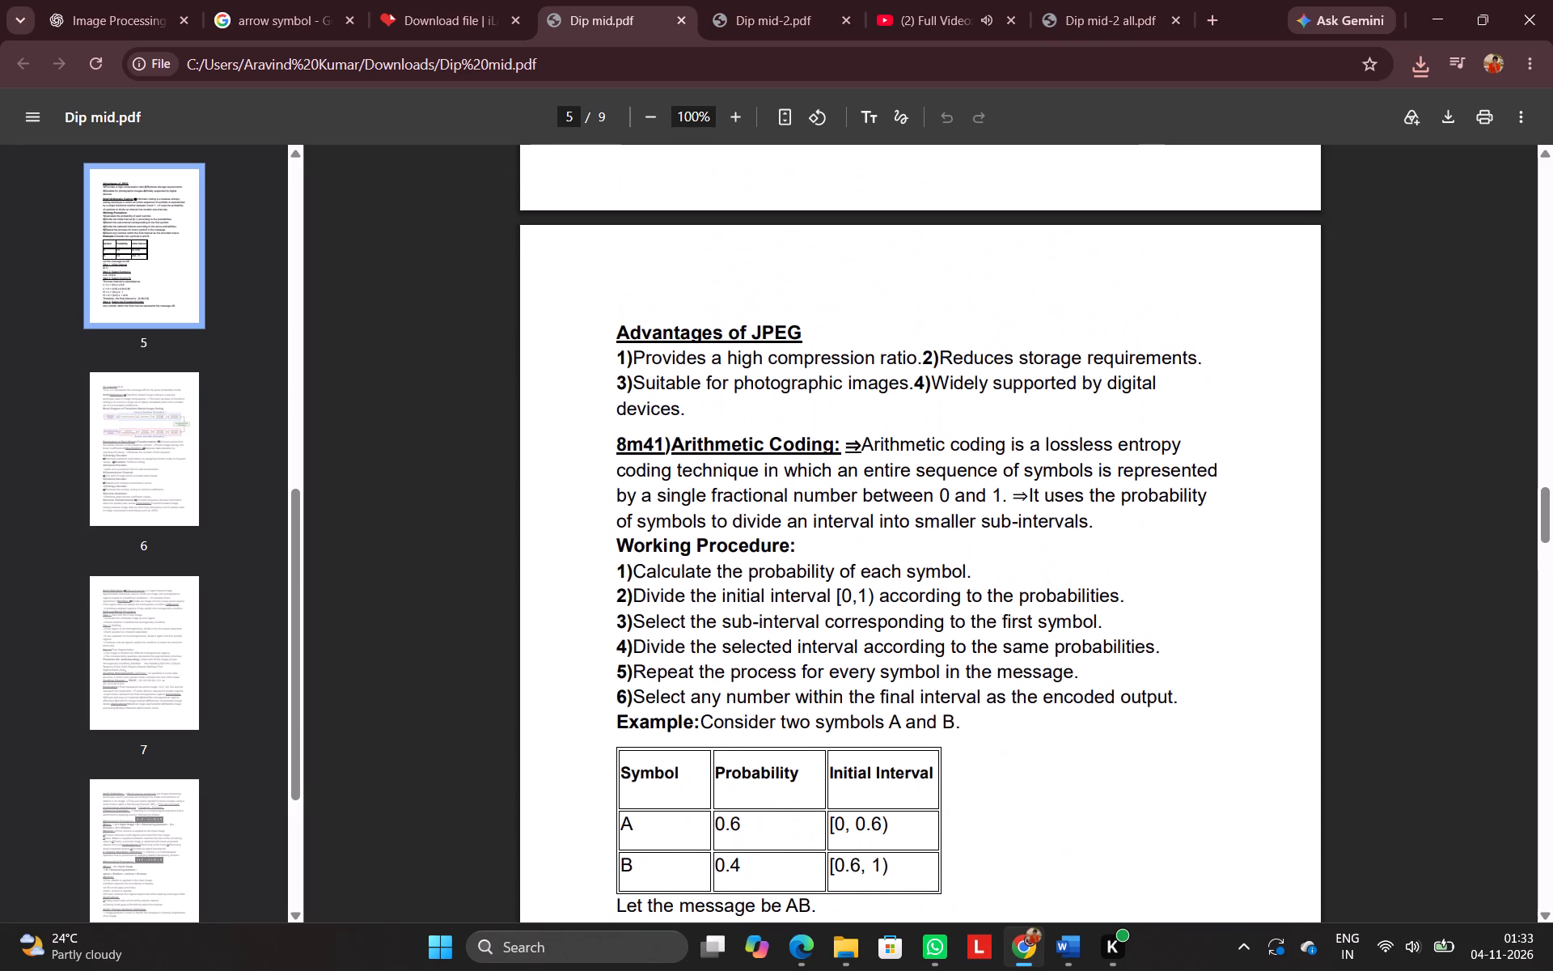
pyautogui.scroll(5, 1108, 330)
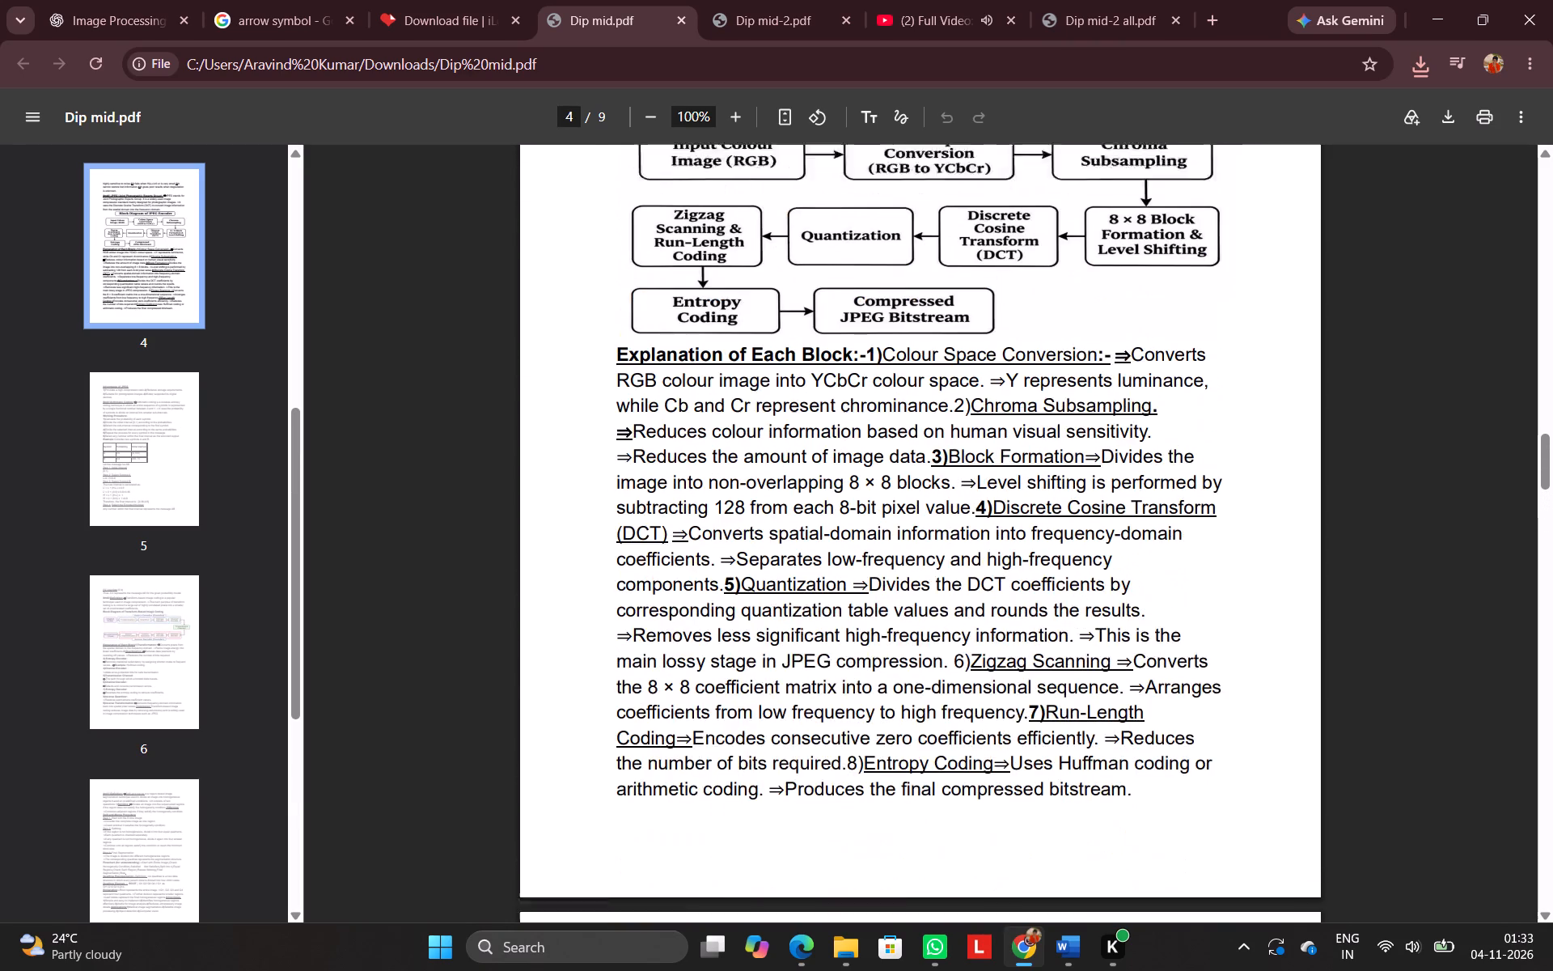
pyautogui.scroll(6, 1108, 330)
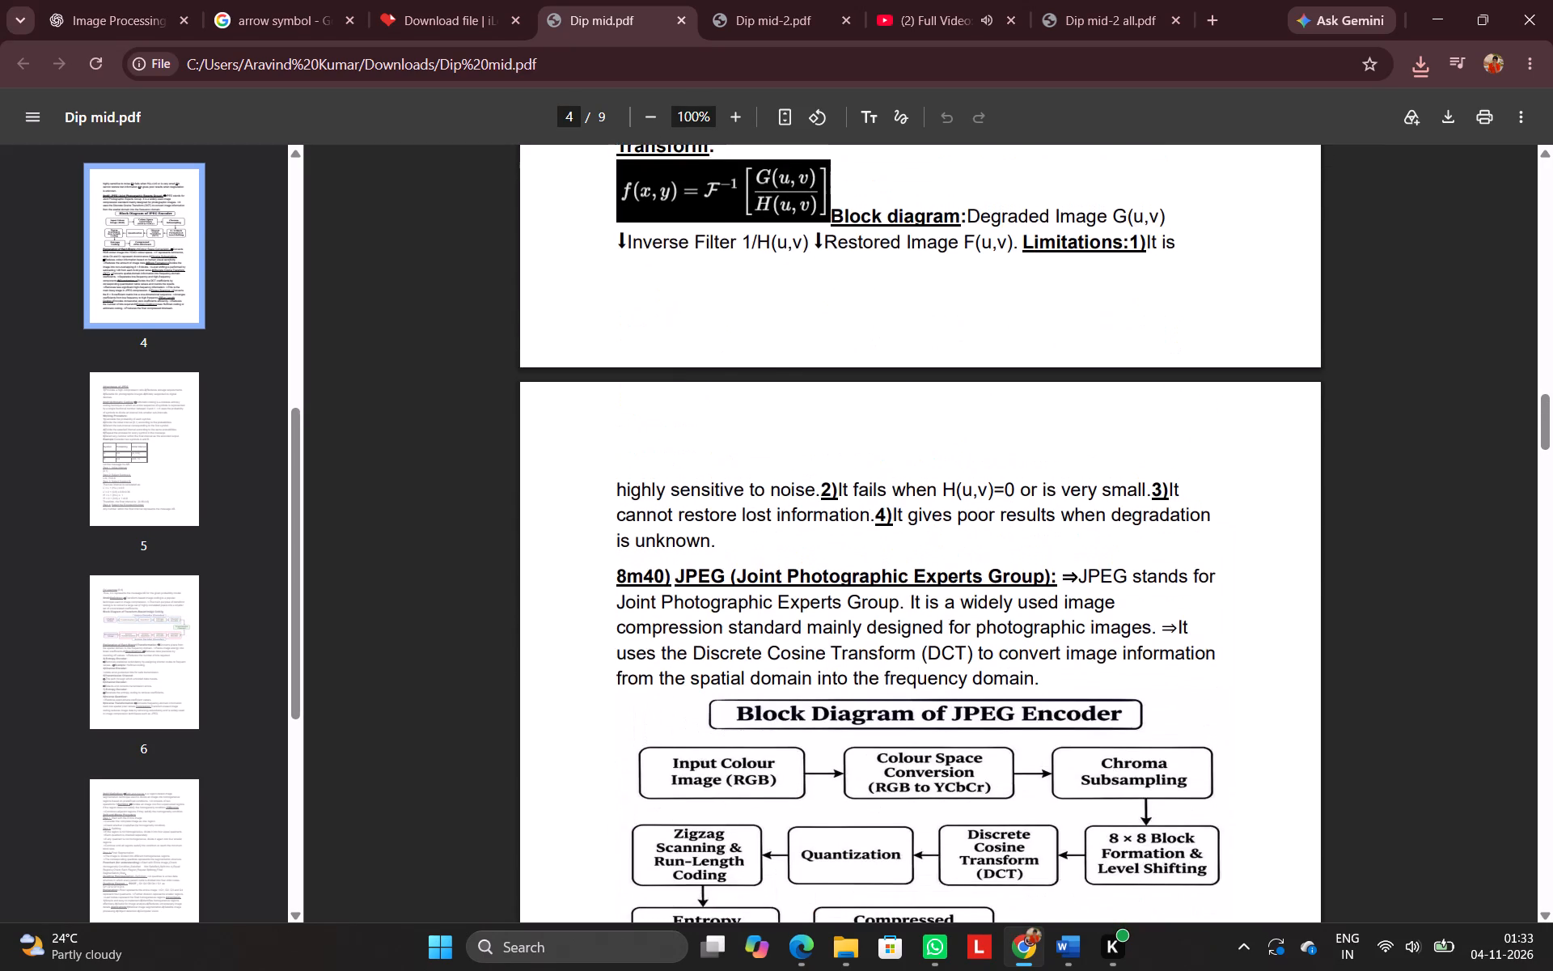
pyautogui.scroll(3, 1108, 330)
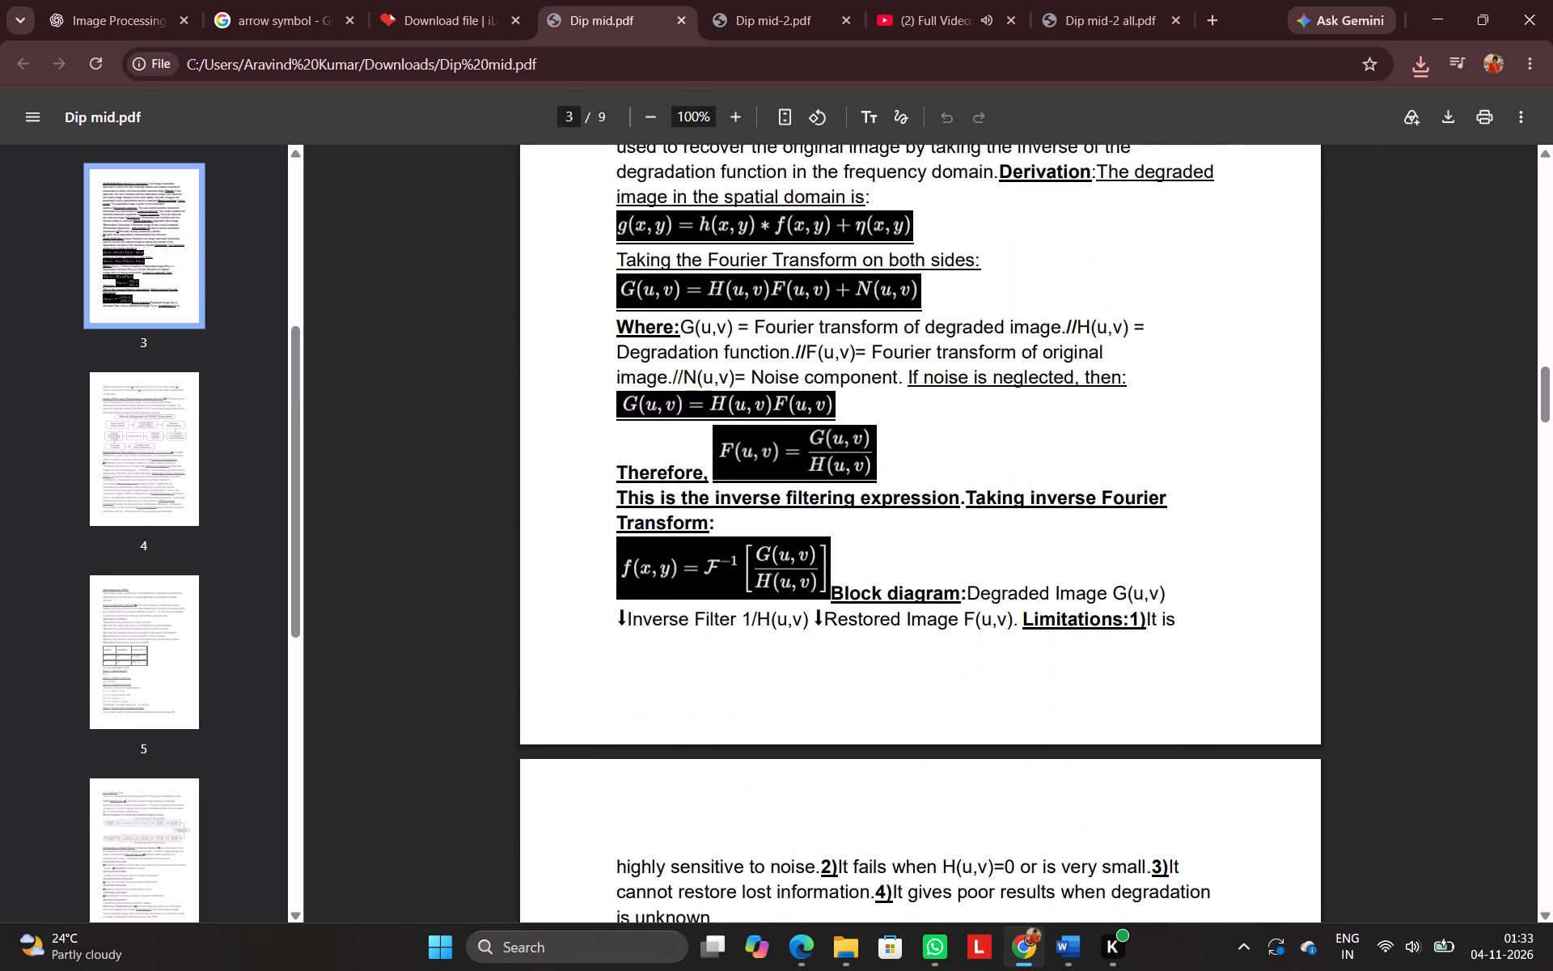
pyautogui.scroll(9, 1108, 330)
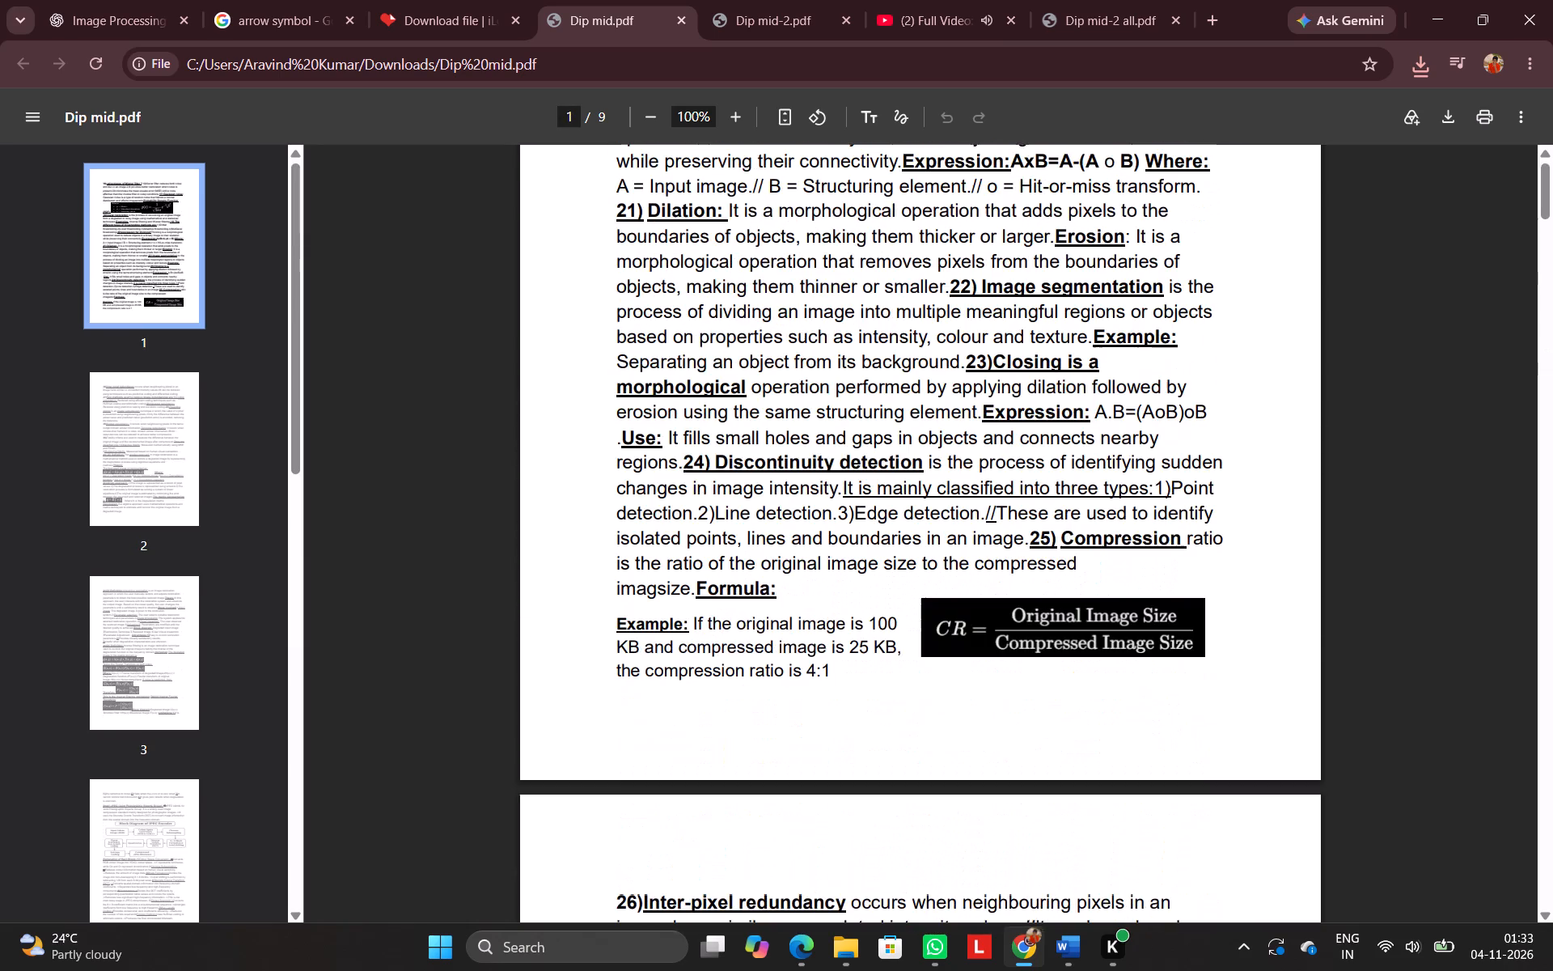
pyautogui.scroll(-20, 1108, 330)
pyautogui.scroll(-16, 1108, 330)
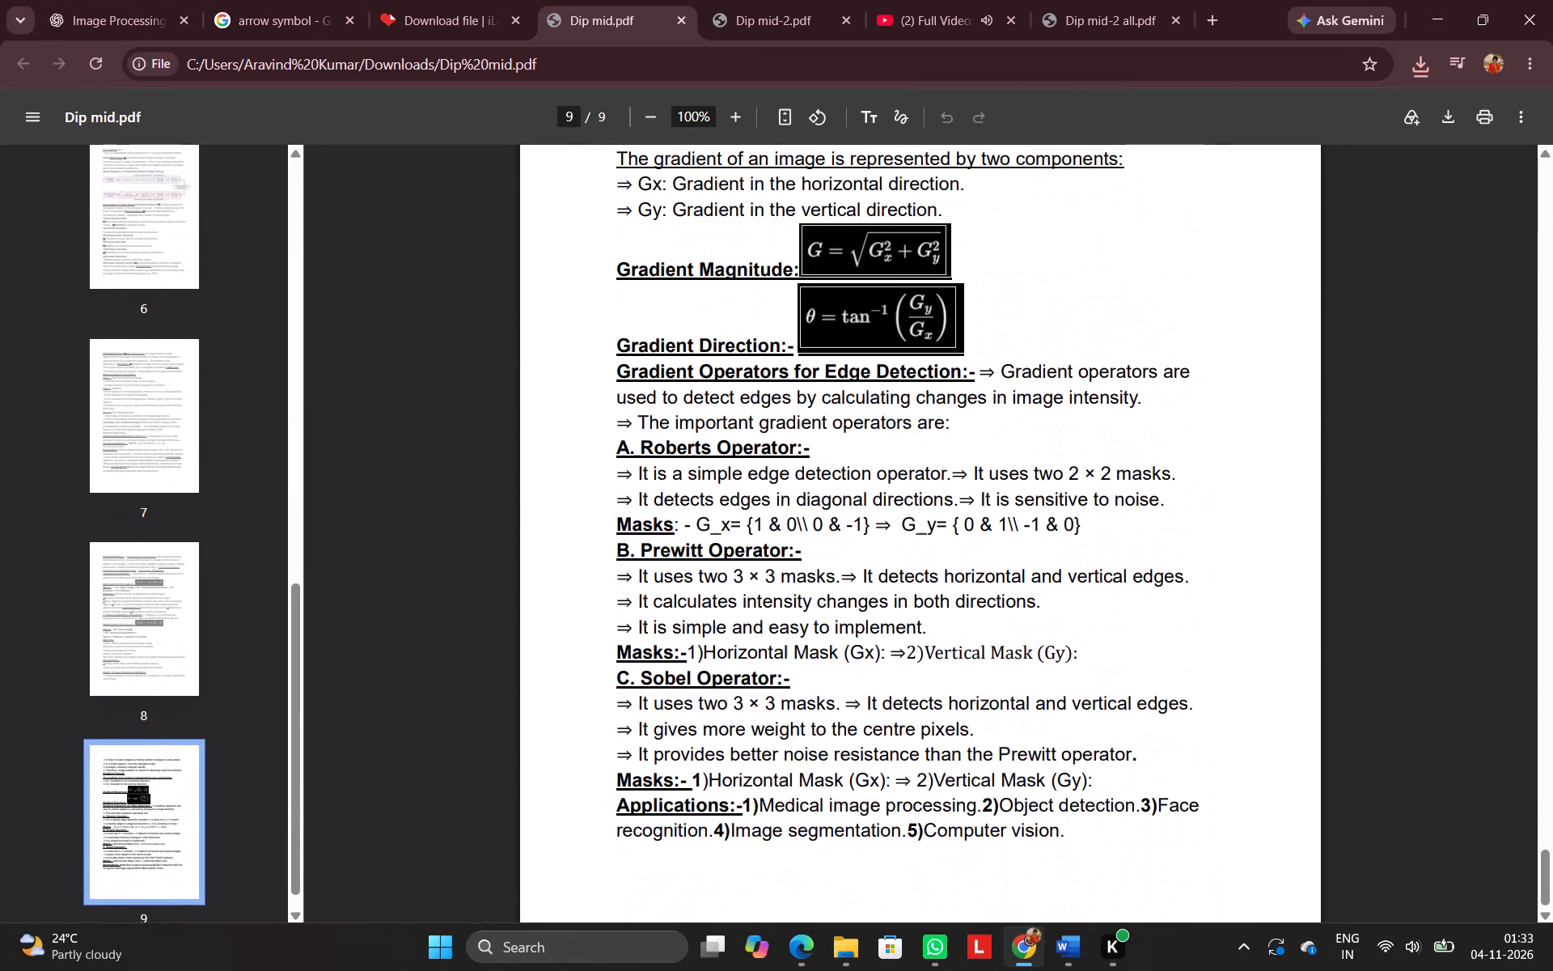
pyautogui.scroll(-6, 1108, 330)
pyautogui.scroll(1, 1108, 330)
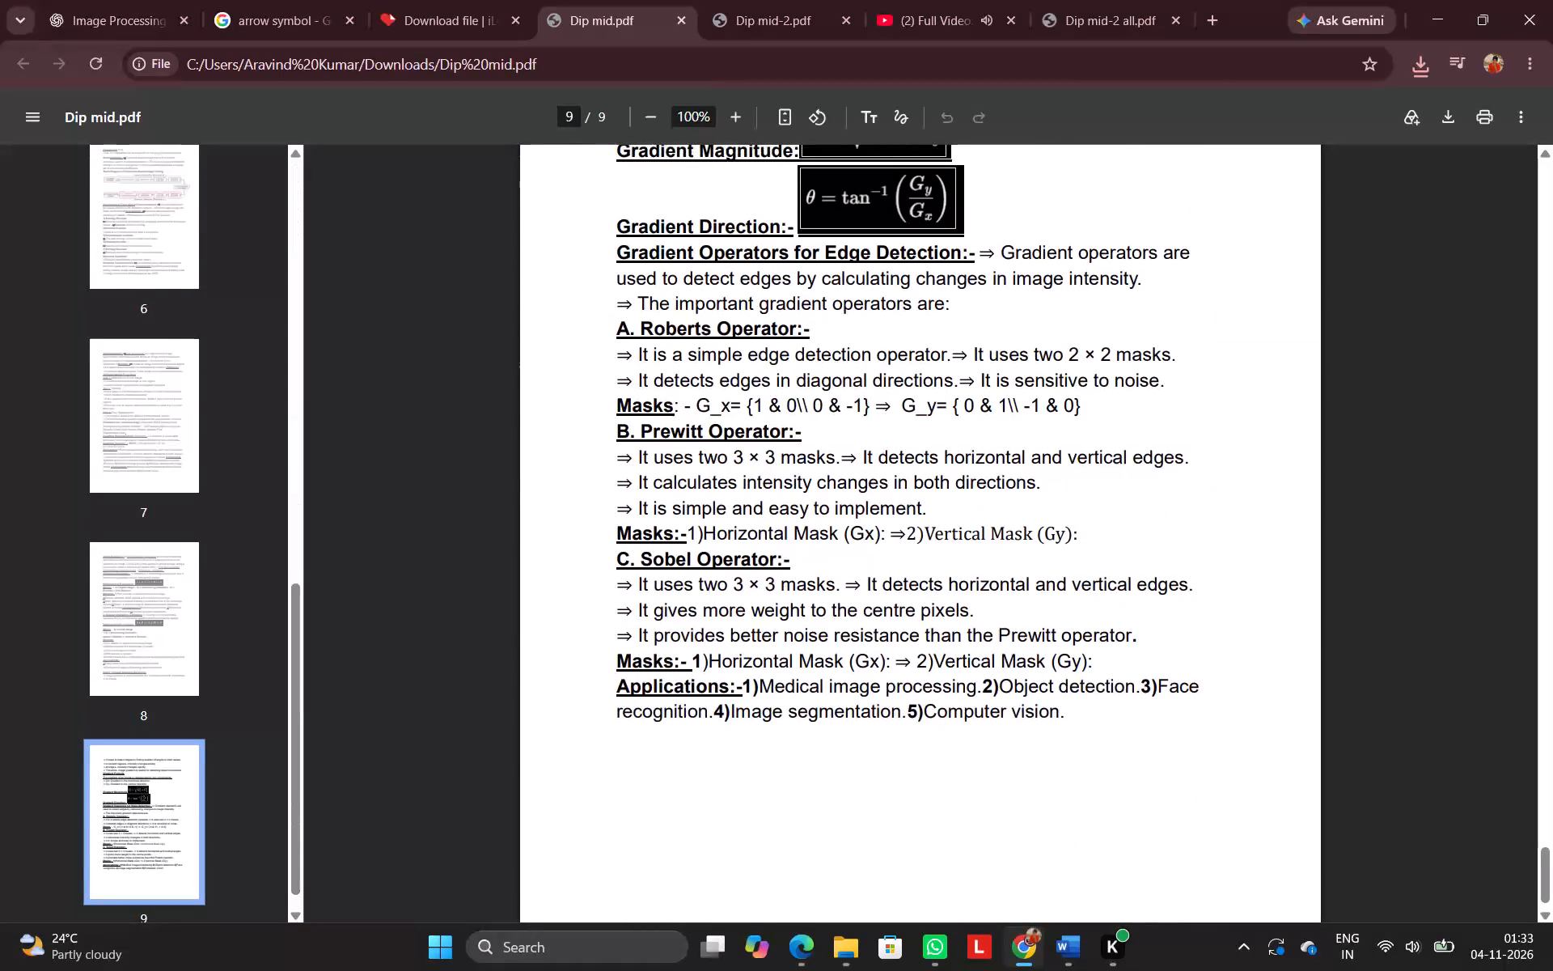
pyautogui.scroll(2, 1108, 330)
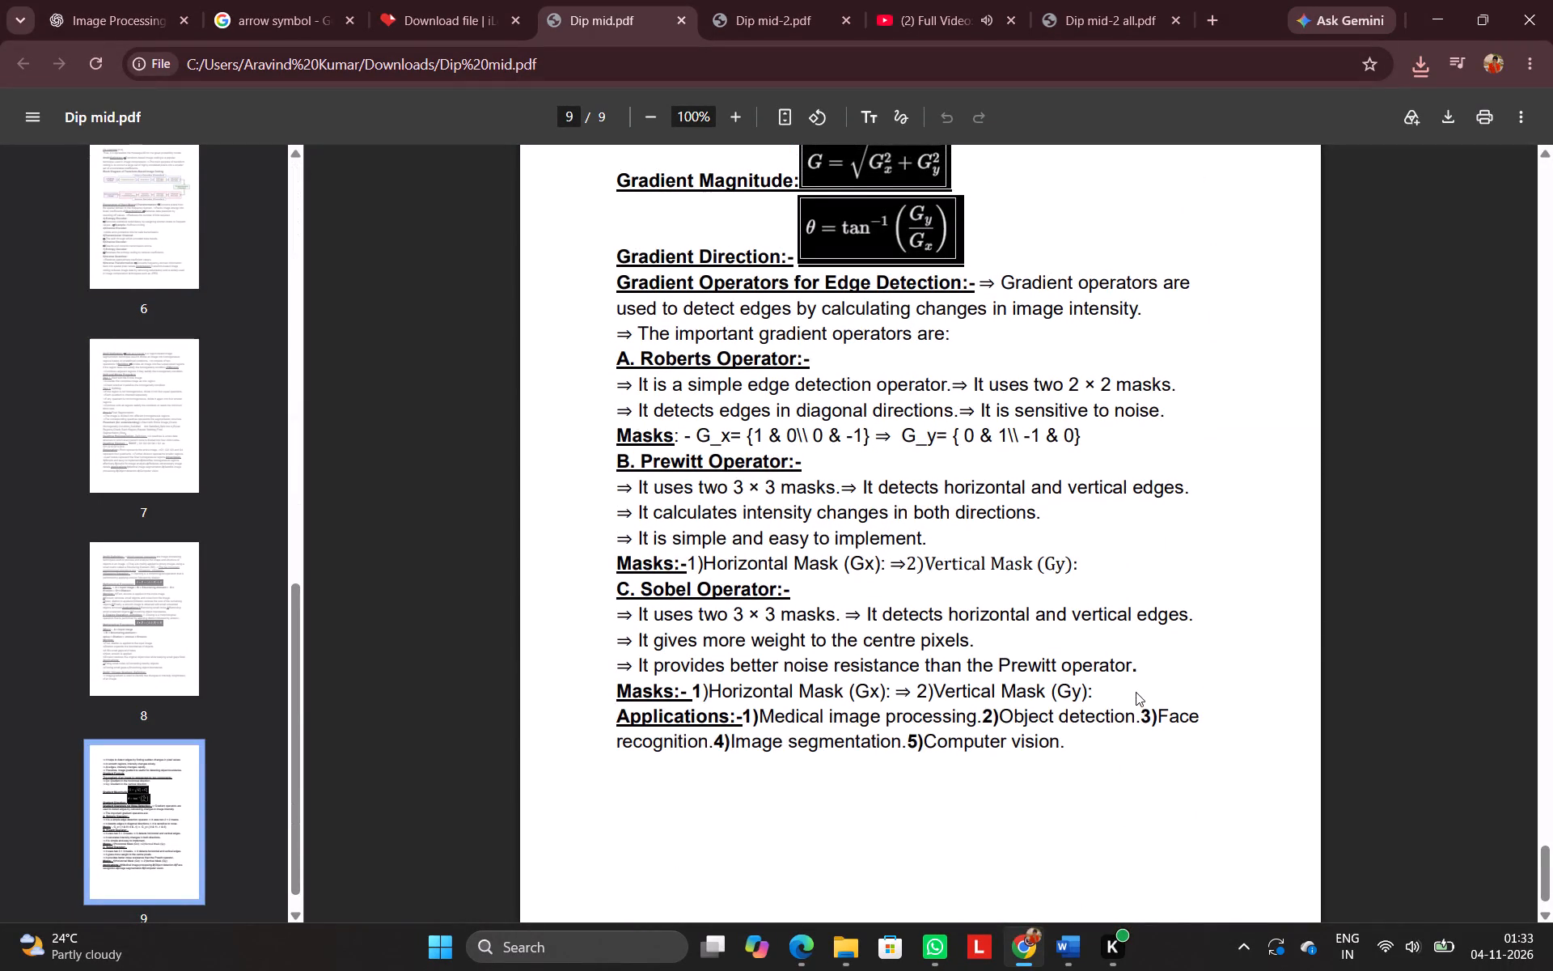
# Switch to File Explorer, refresh the Downloads folder listing, and bring up the available actions for the "Dip mid" PDF.
pyautogui.click(827, 943)
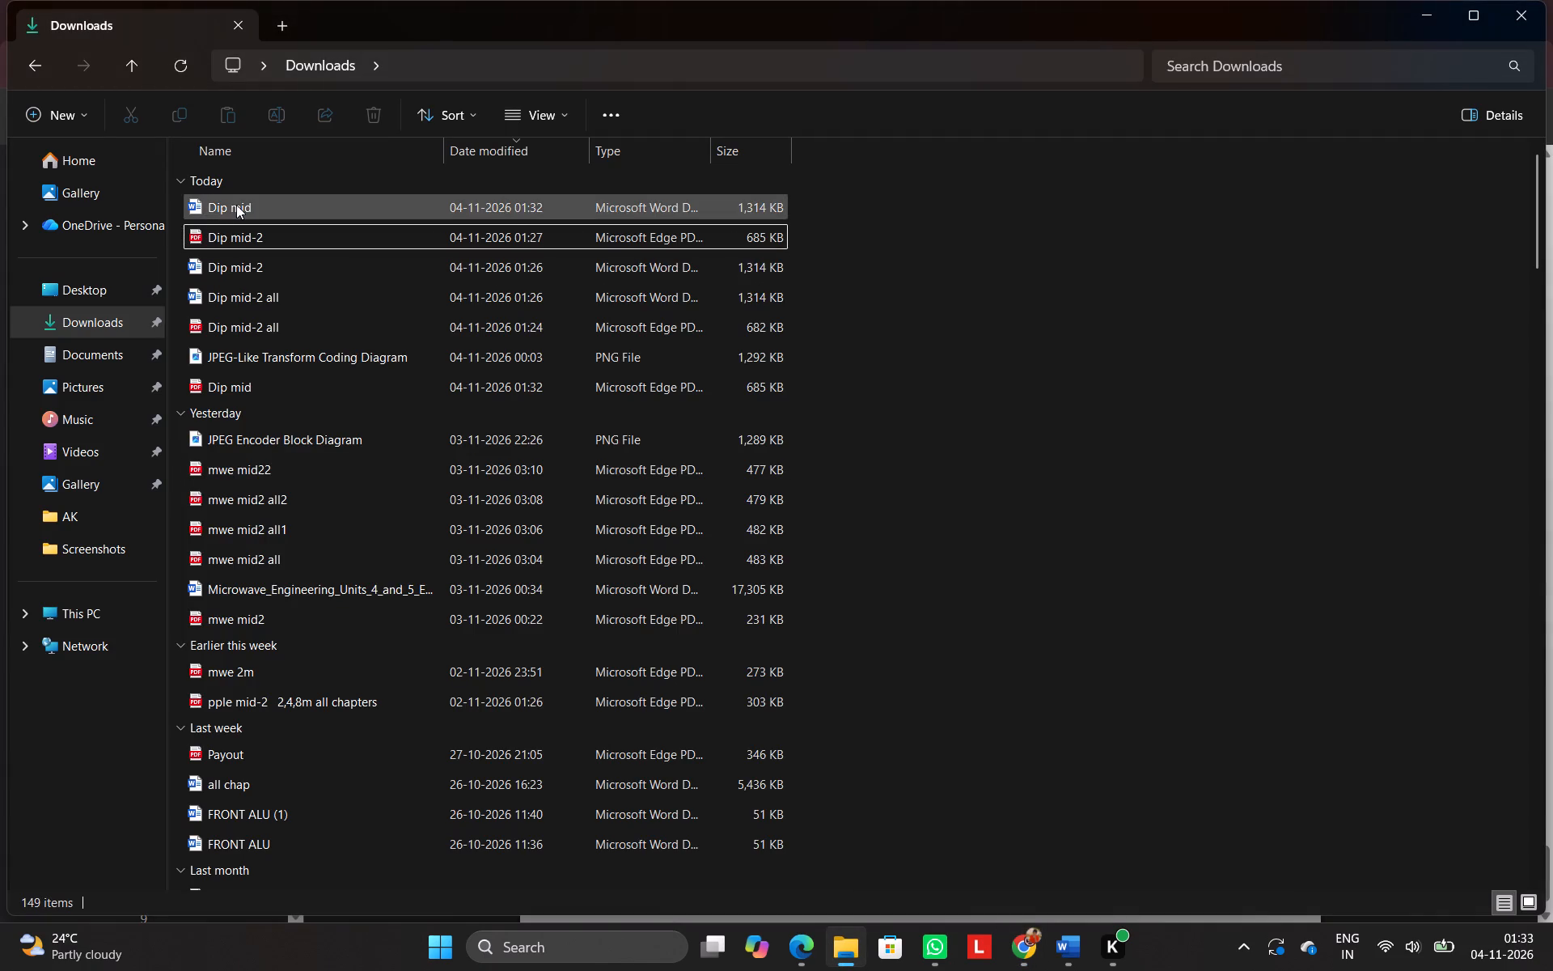
pyautogui.click(115, 289)
pyautogui.click(115, 305)
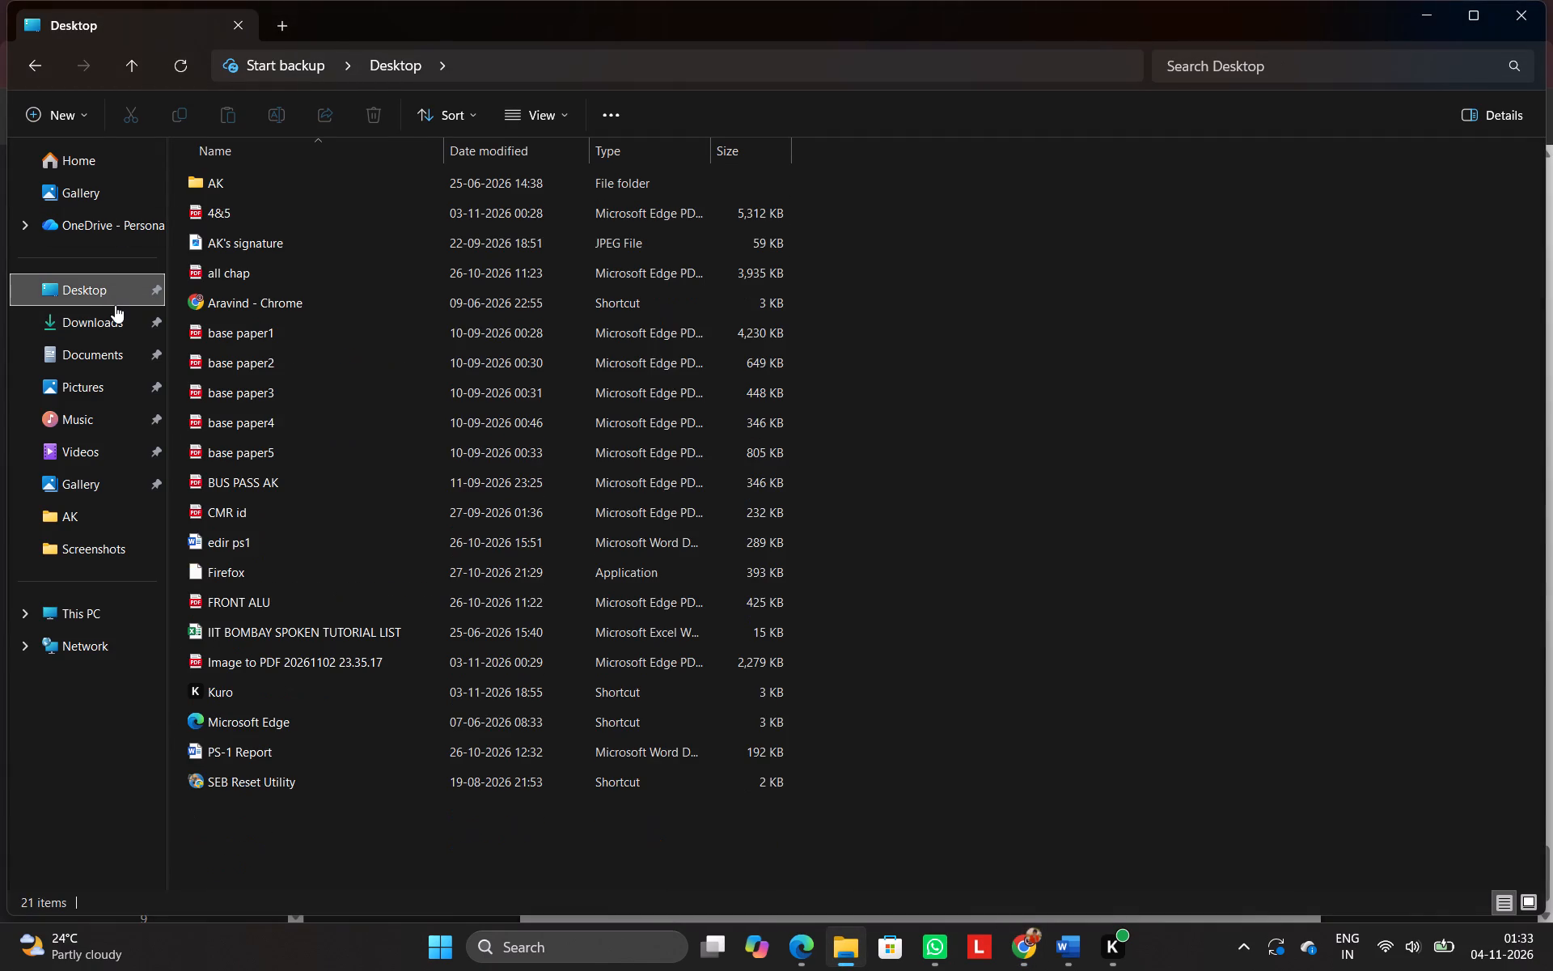
pyautogui.click(115, 313)
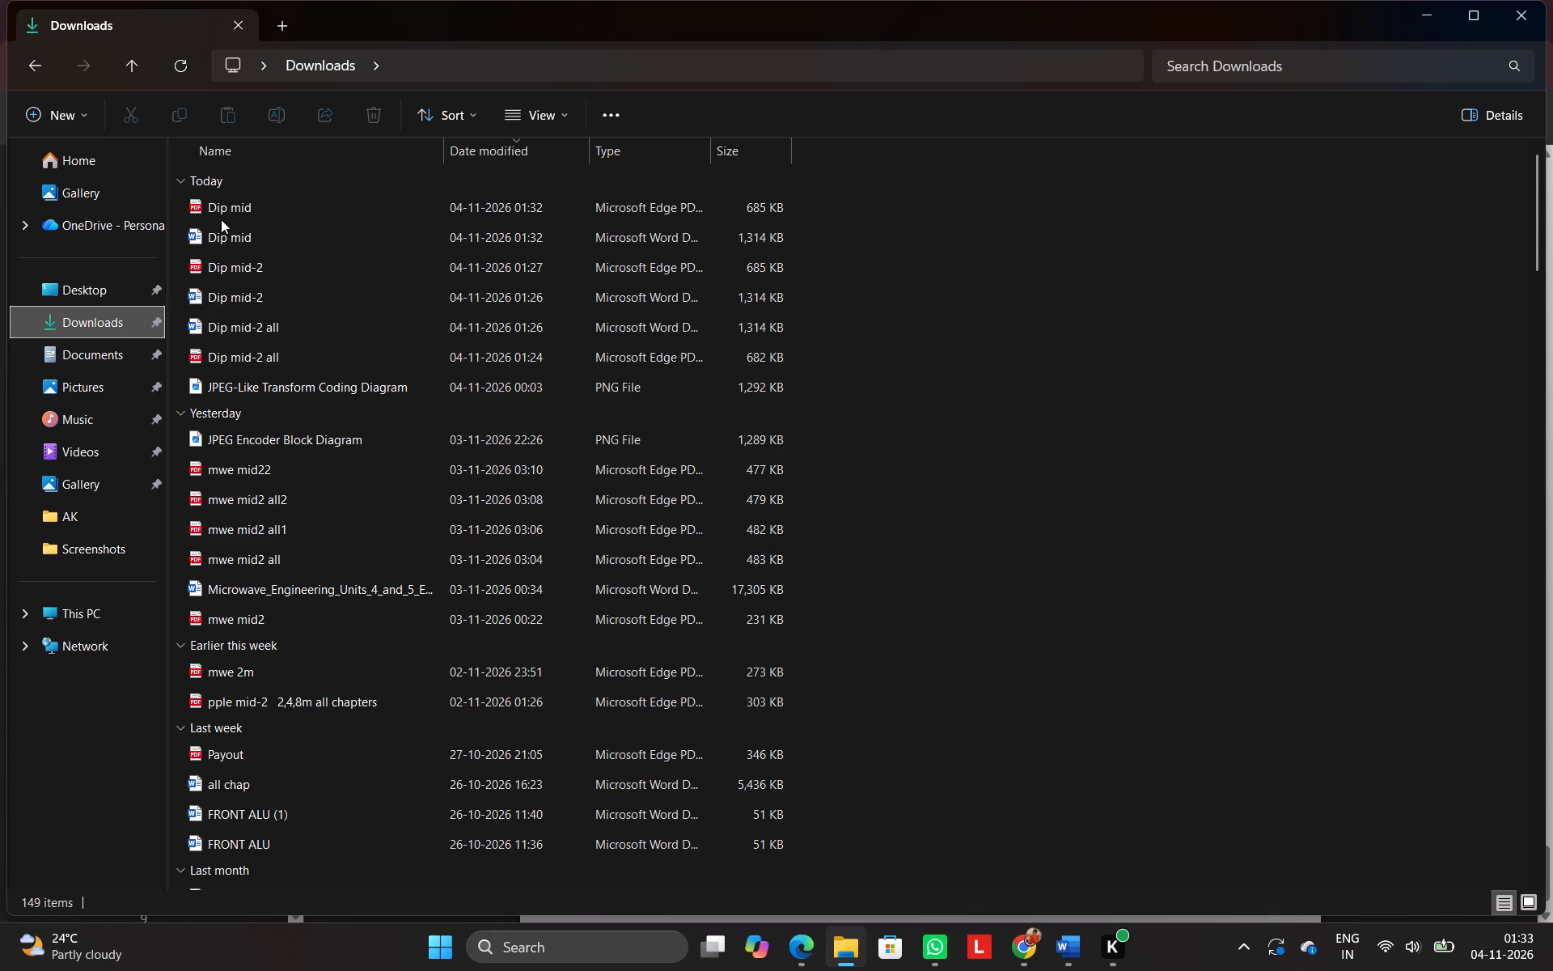
pyautogui.rightClick(233, 211)
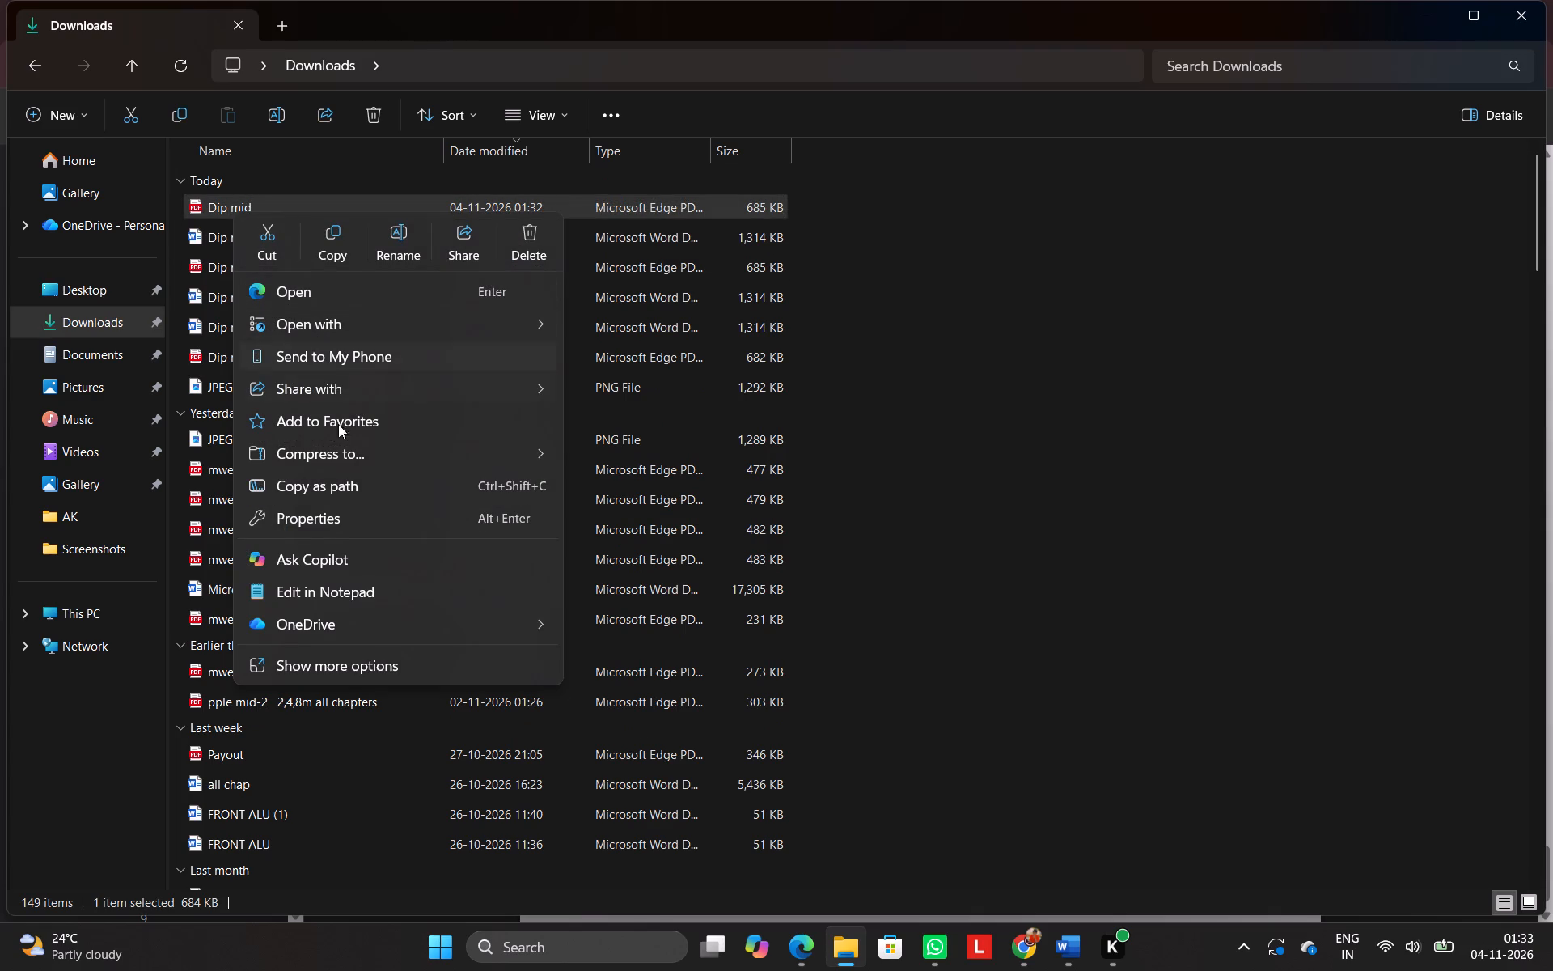
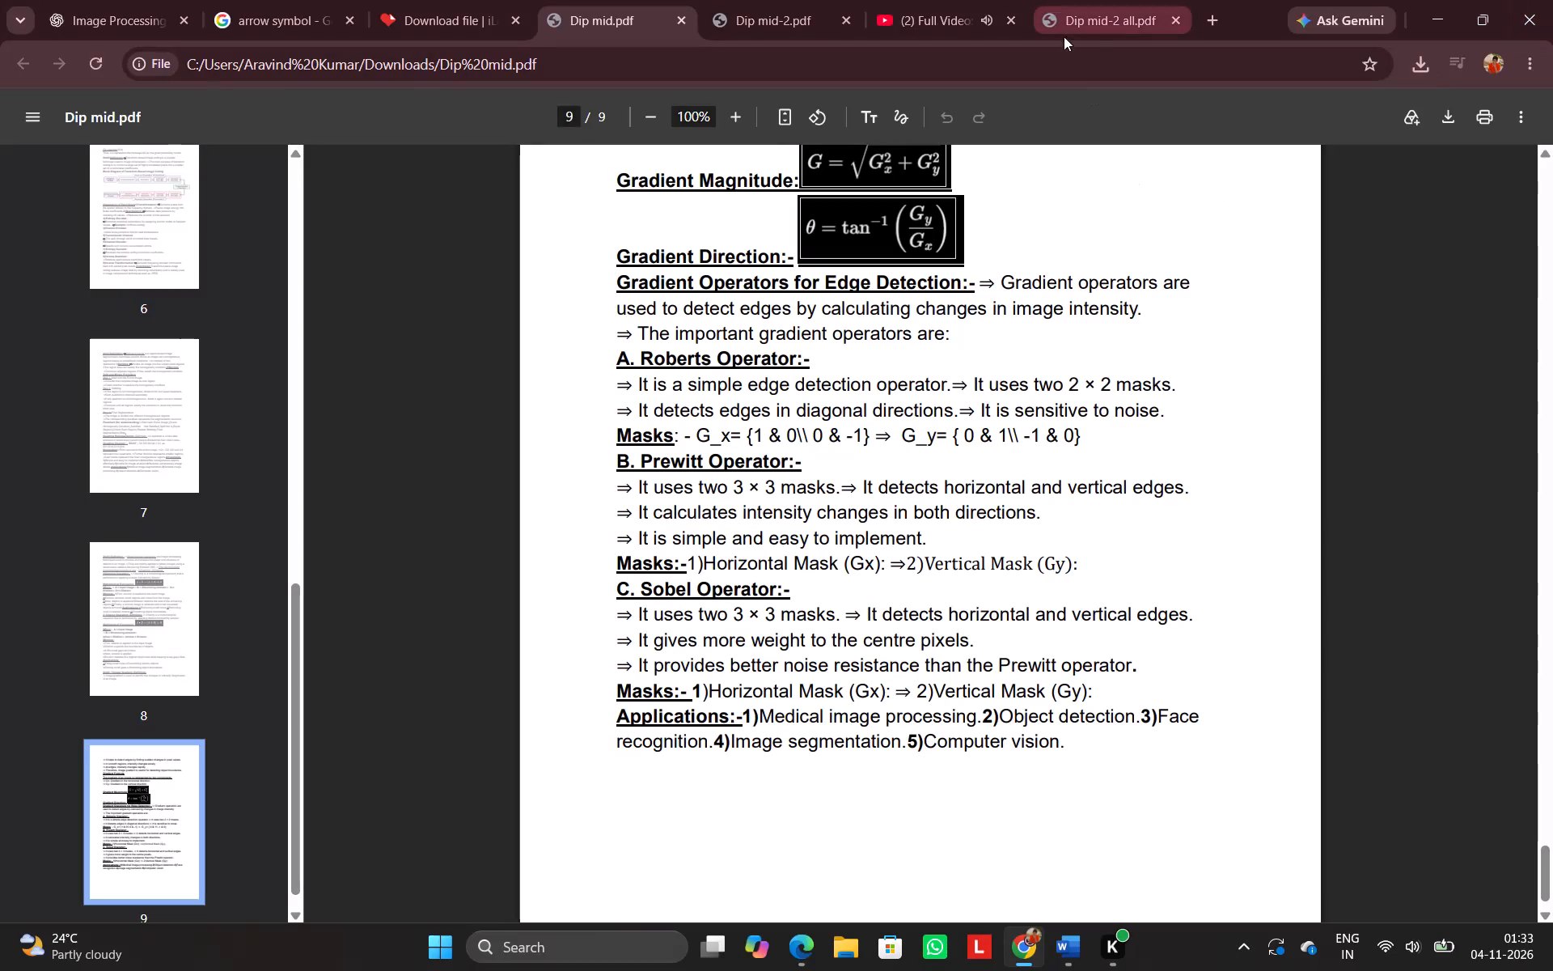
# Review the "Dip mid-2 all" PDF through to its final applications page and close it.
pyautogui.click(1173, 18)
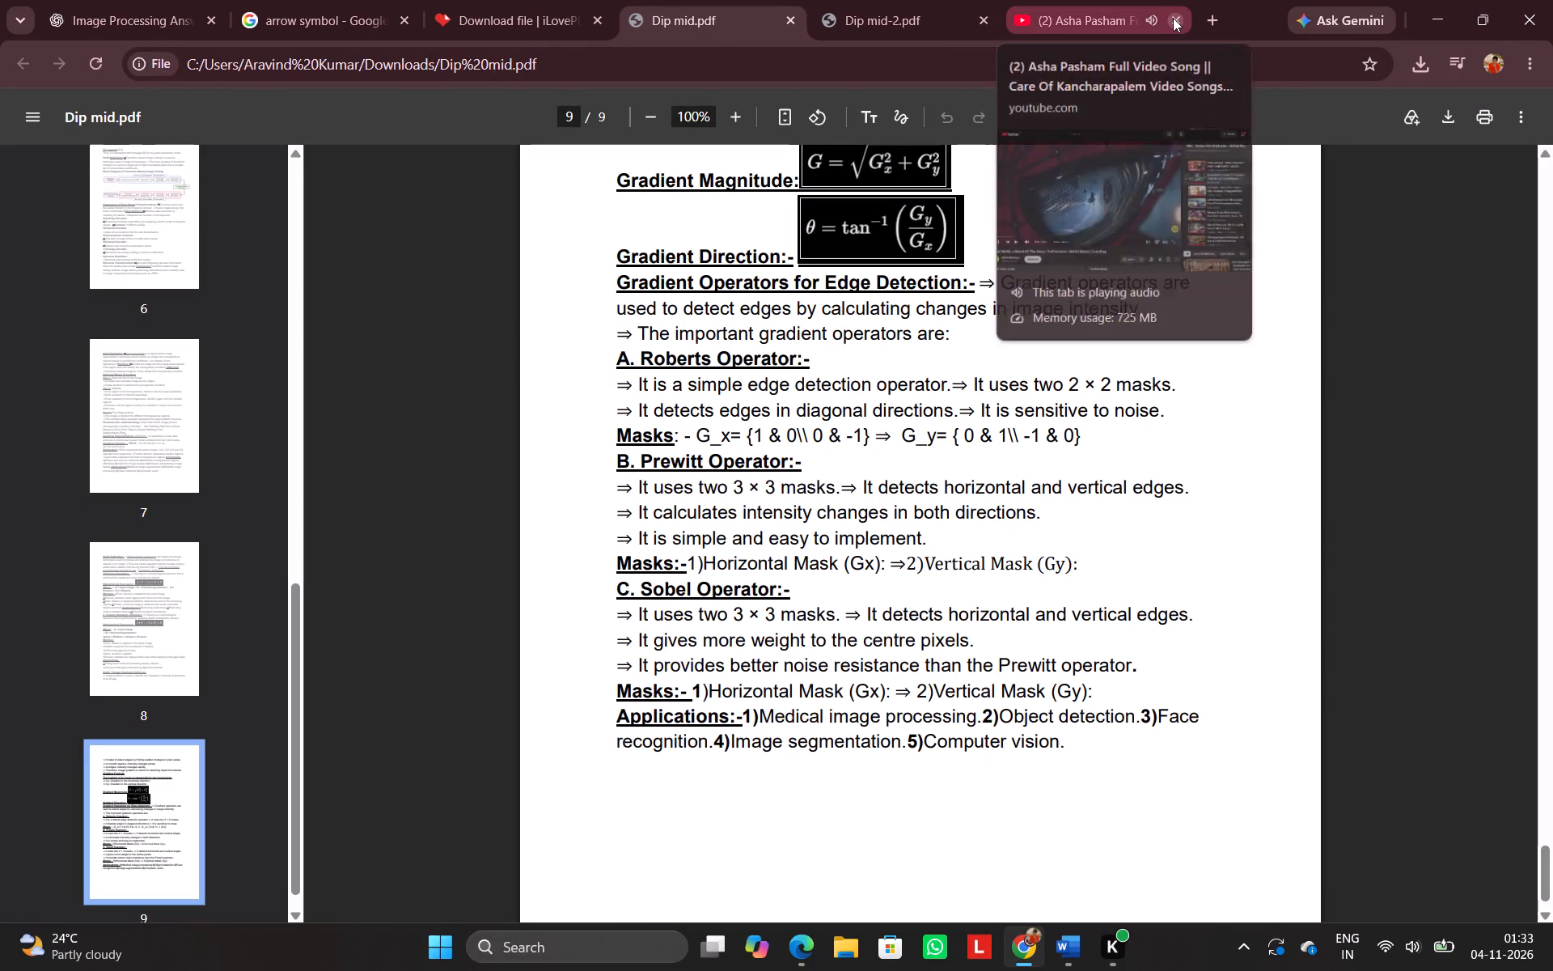
pyautogui.hotkey('ctrl', 'shift', 't')
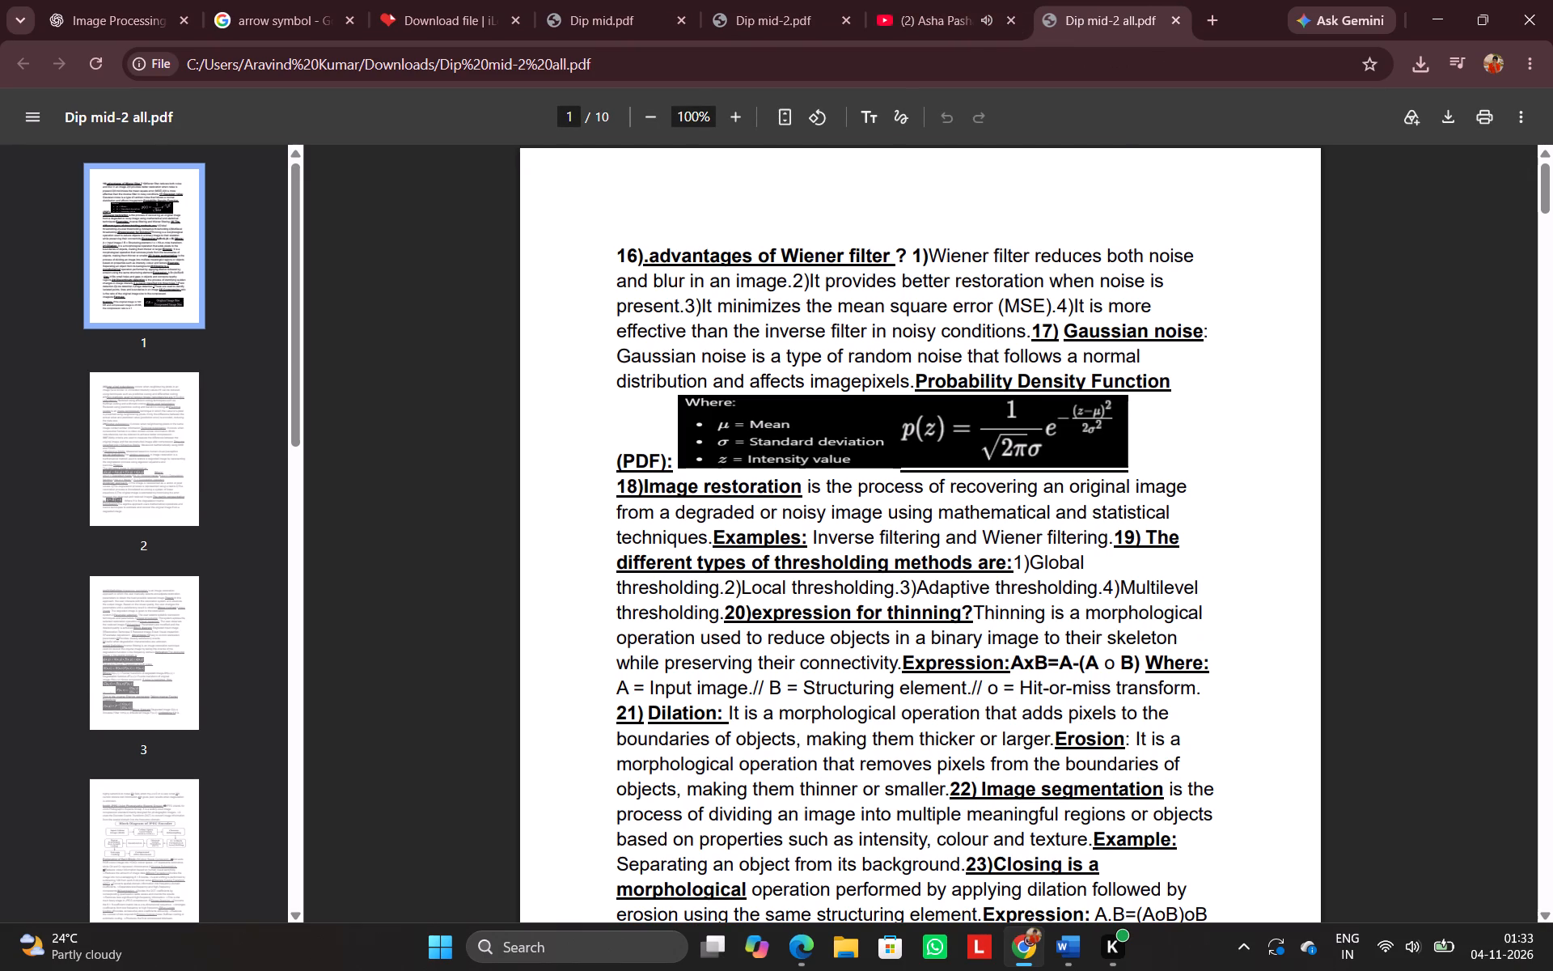
pyautogui.scroll(-17, 990, 398)
pyautogui.scroll(-6, 990, 398)
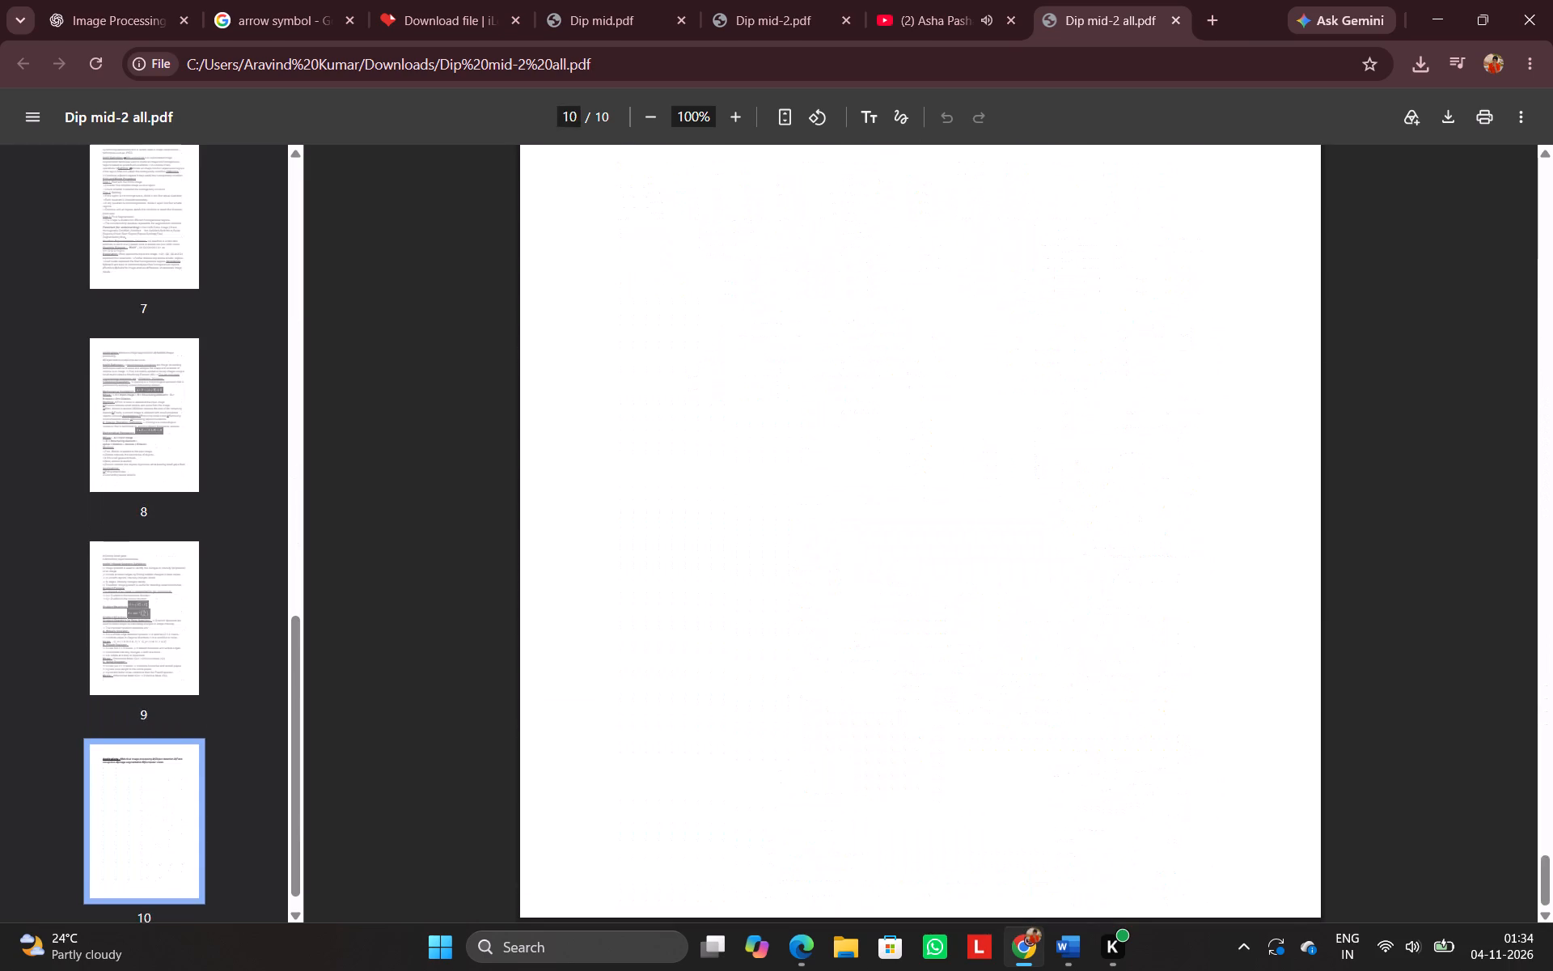
pyautogui.scroll(6, 990, 398)
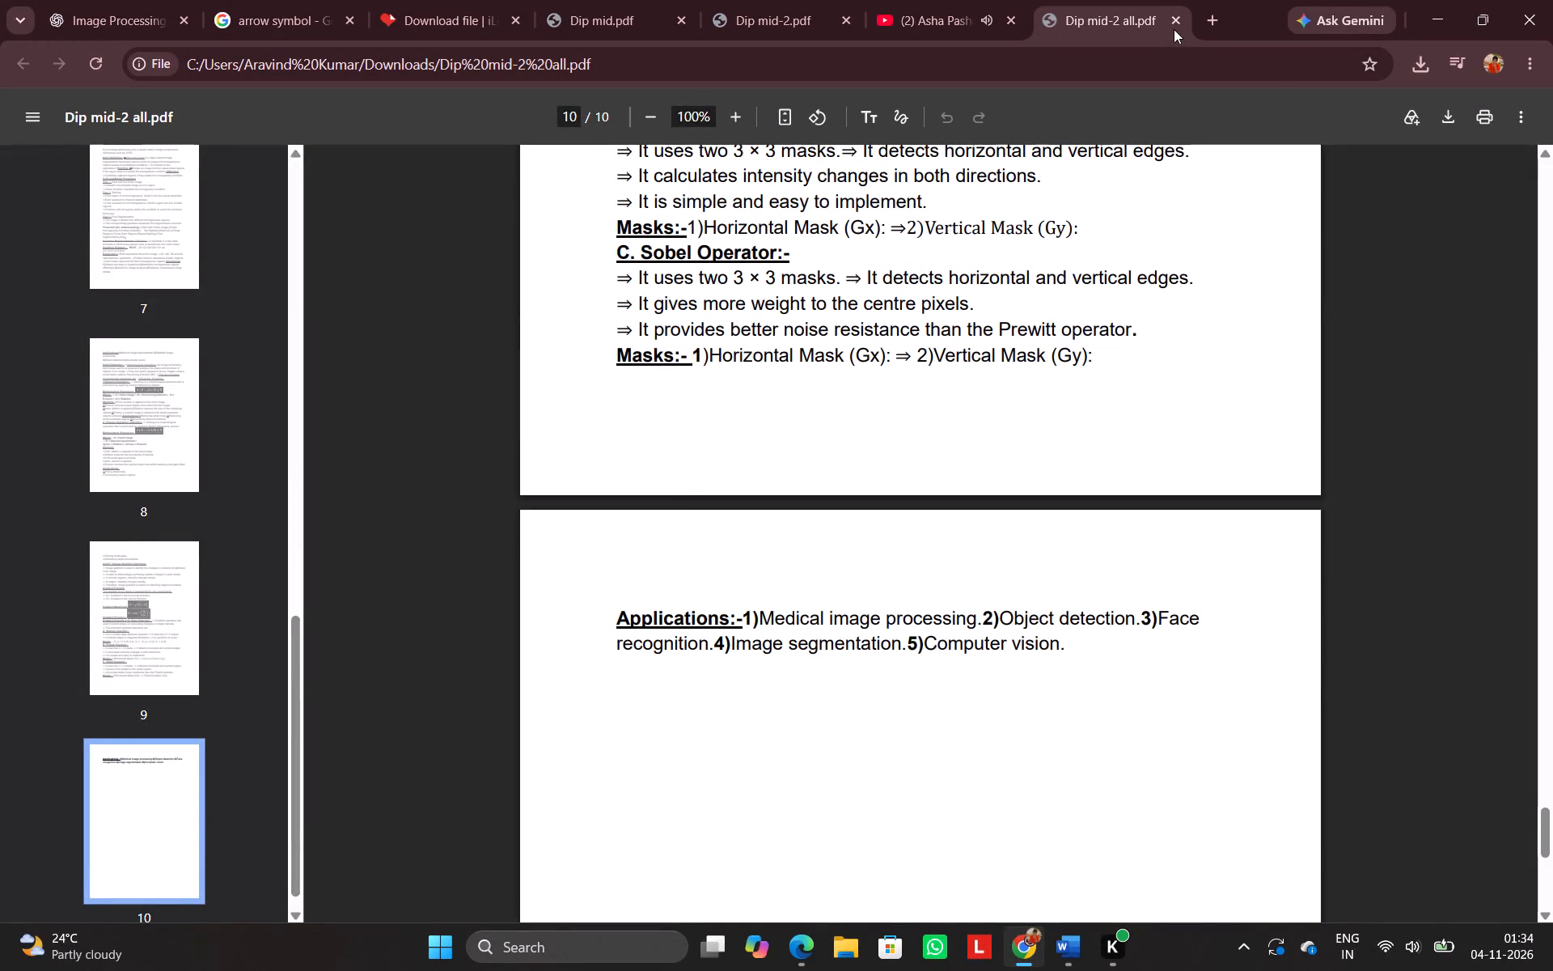
pyautogui.click(1174, 22)
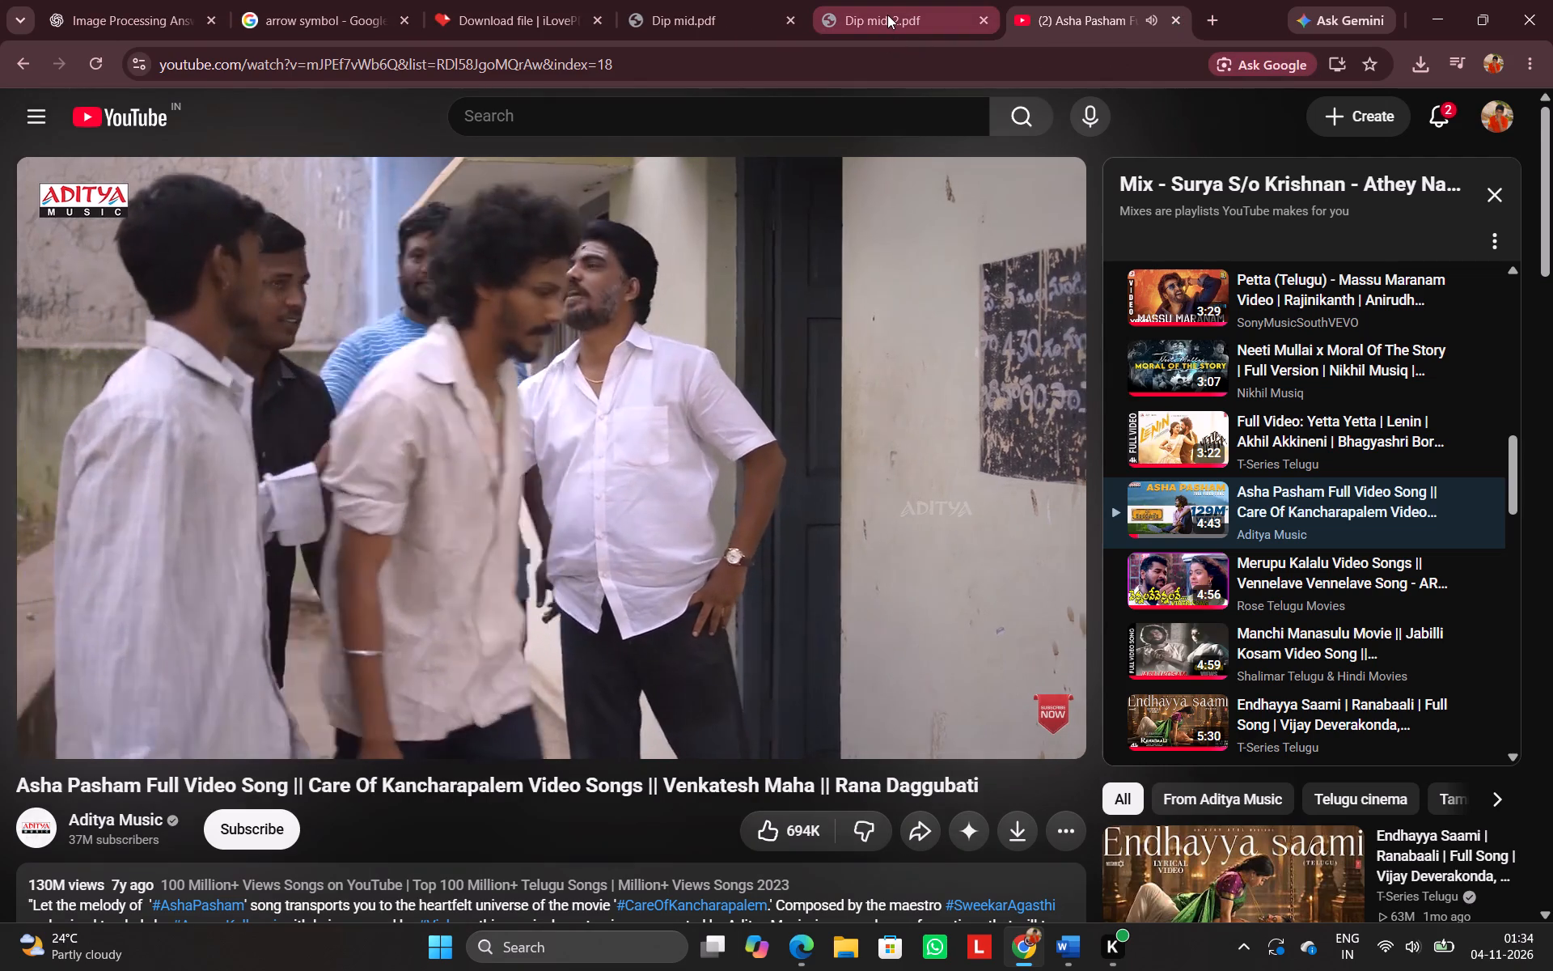
# Review the "Dip mid-2" PDF from its last page back to the transform-based image coding page, checking page breaks and spacing.
pyautogui.click(887, 15)
pyautogui.scroll(-15, 869, 655)
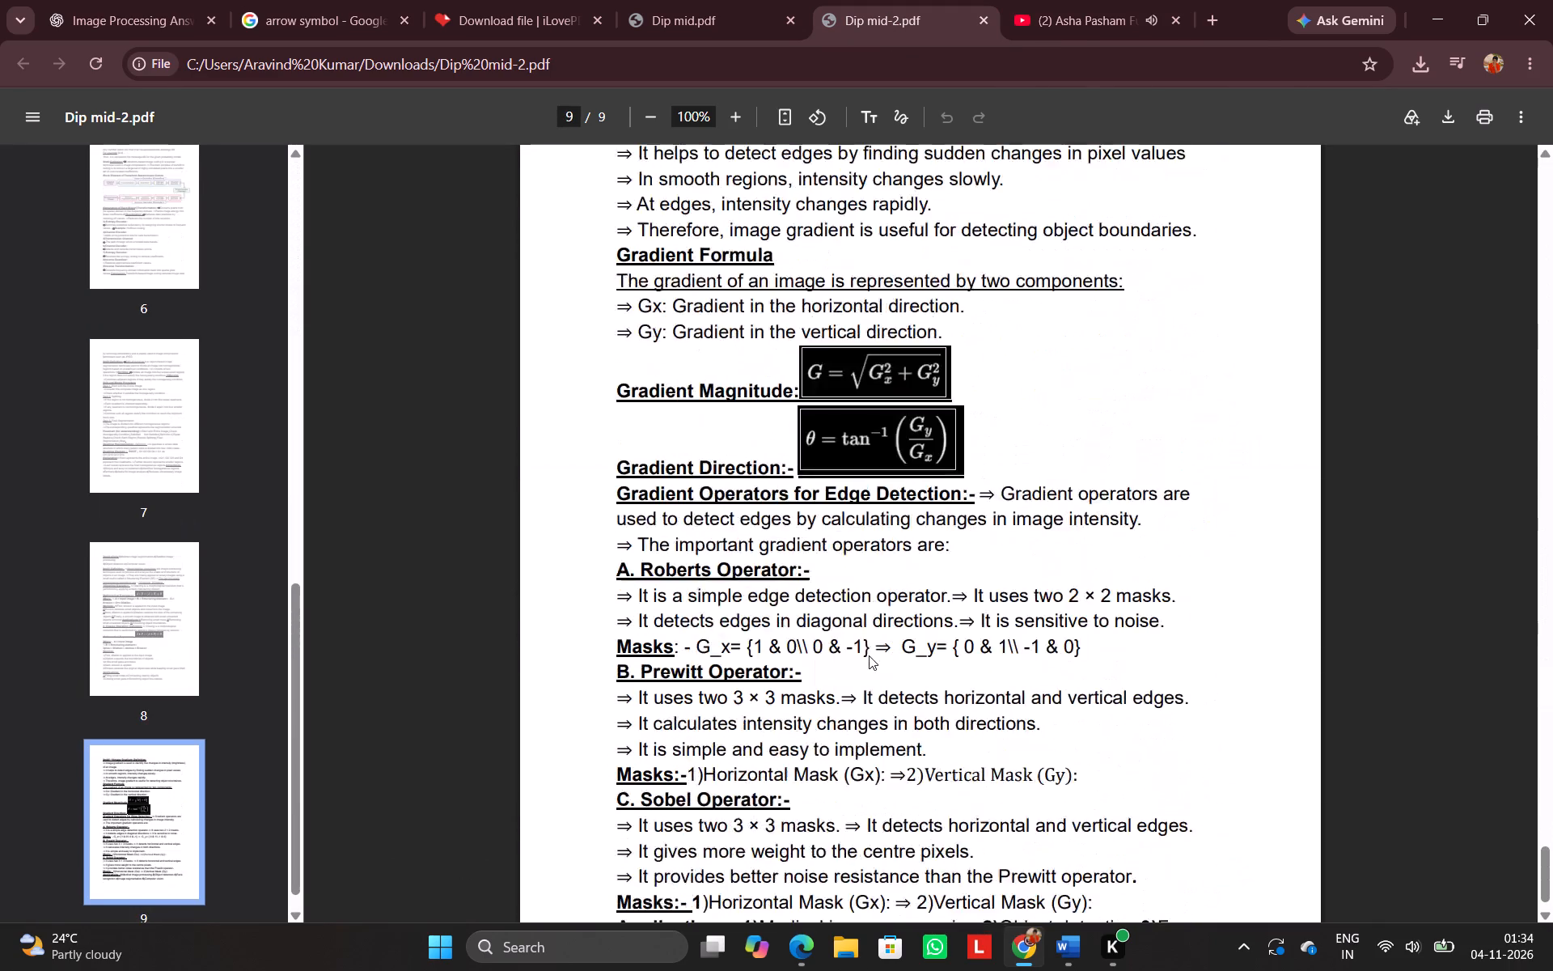
pyautogui.scroll(-20, 869, 655)
pyautogui.scroll(-3, 869, 655)
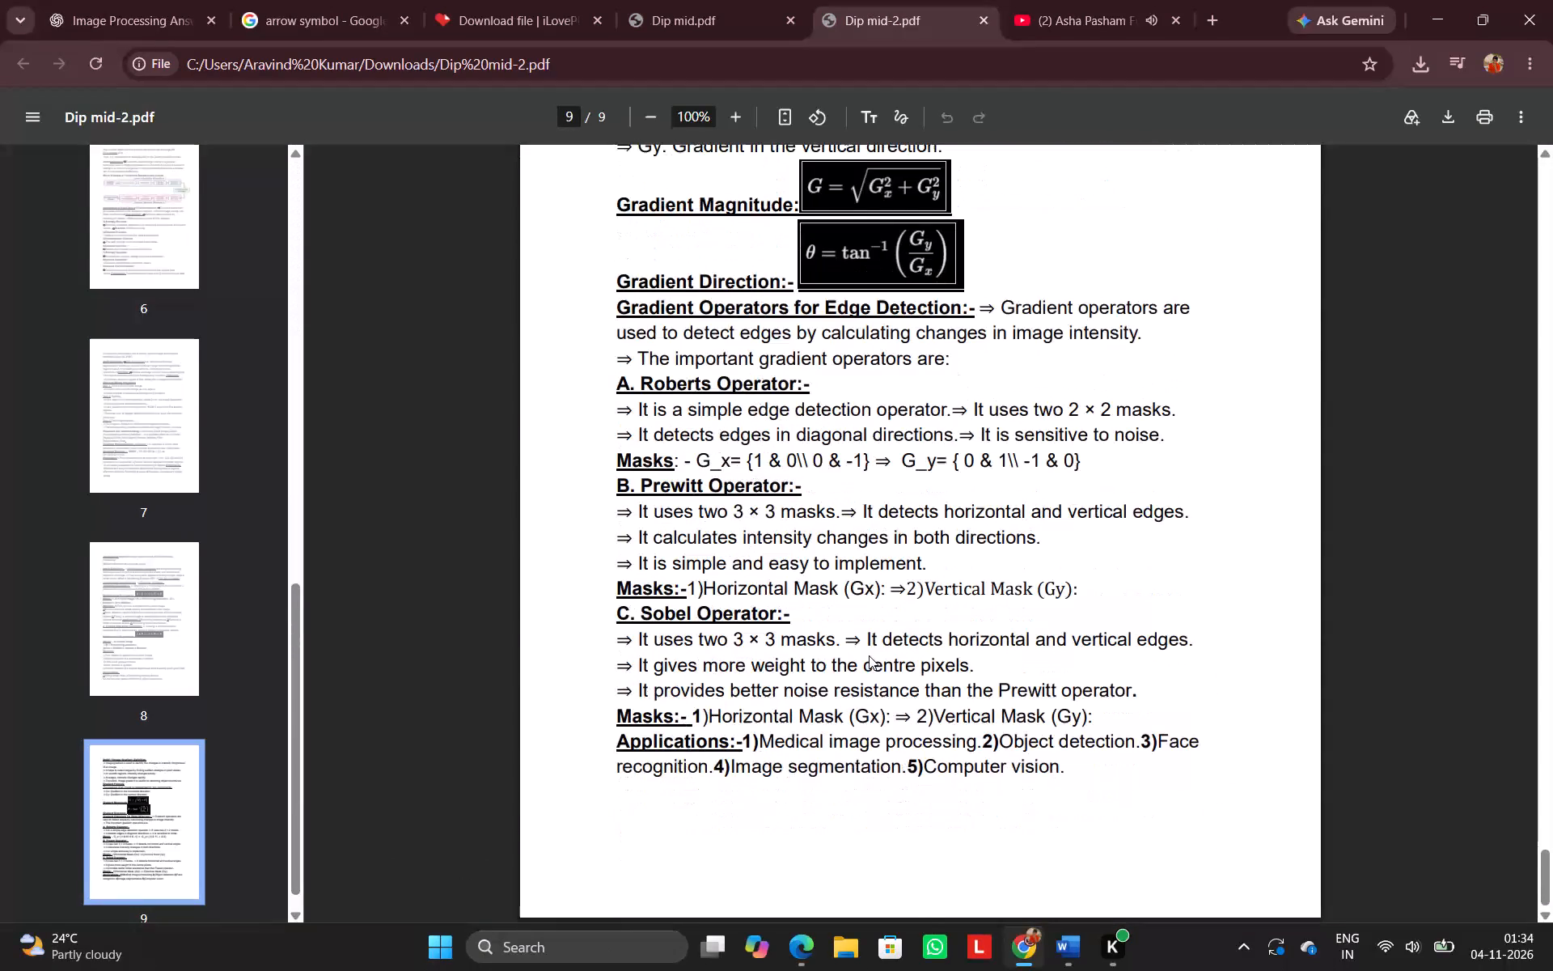
pyautogui.scroll(6, 869, 655)
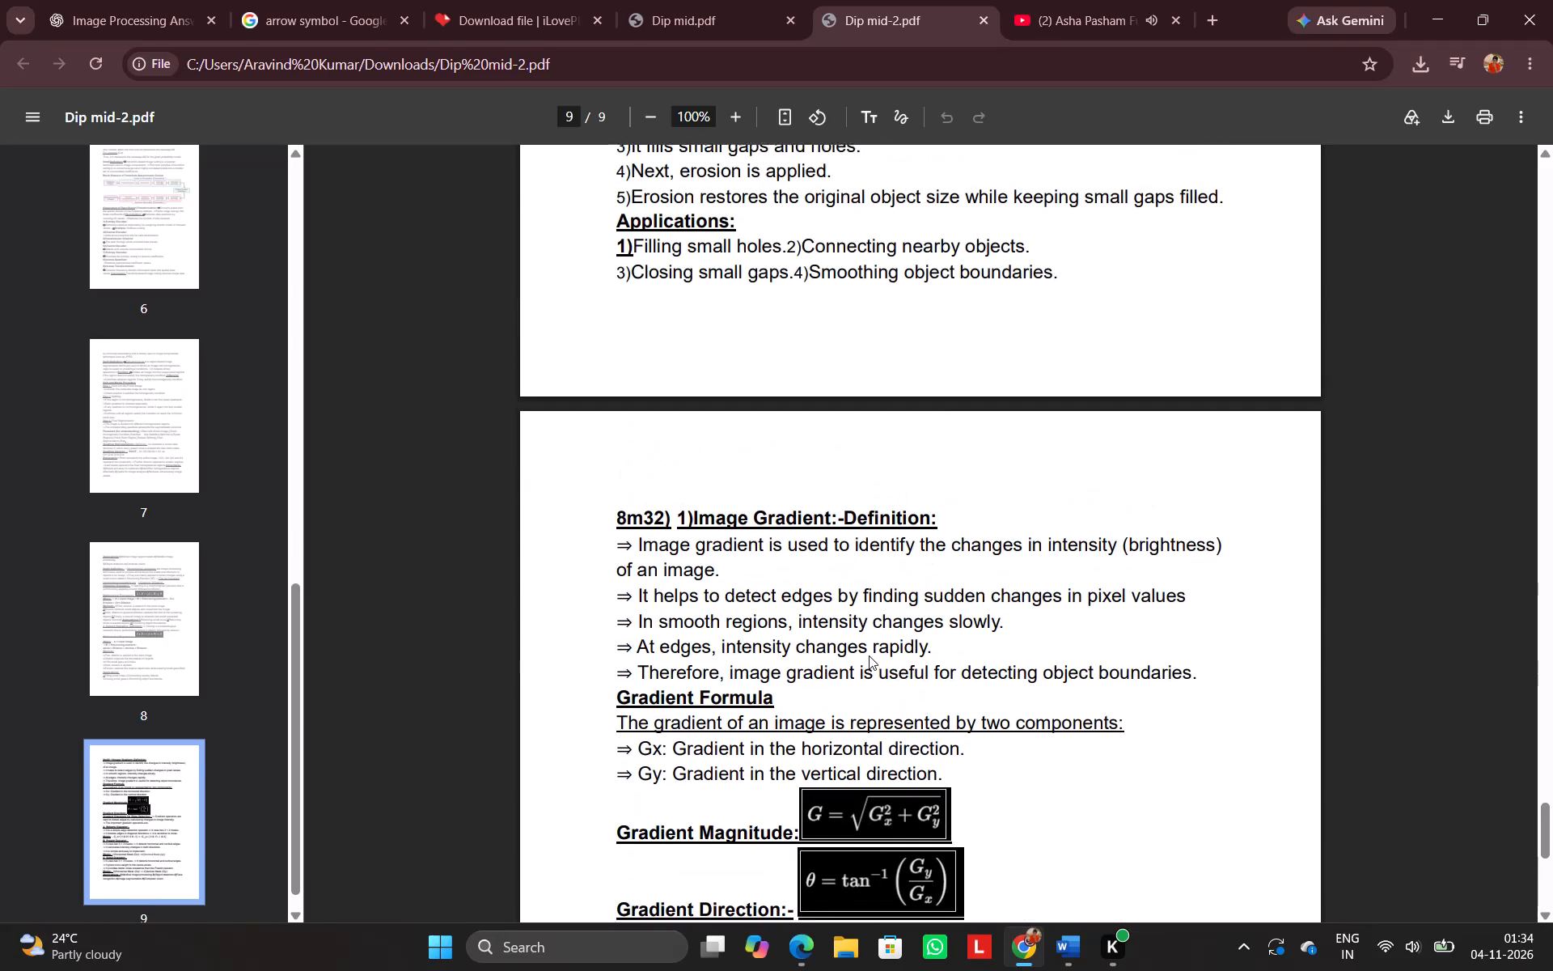
pyautogui.scroll(4, 869, 655)
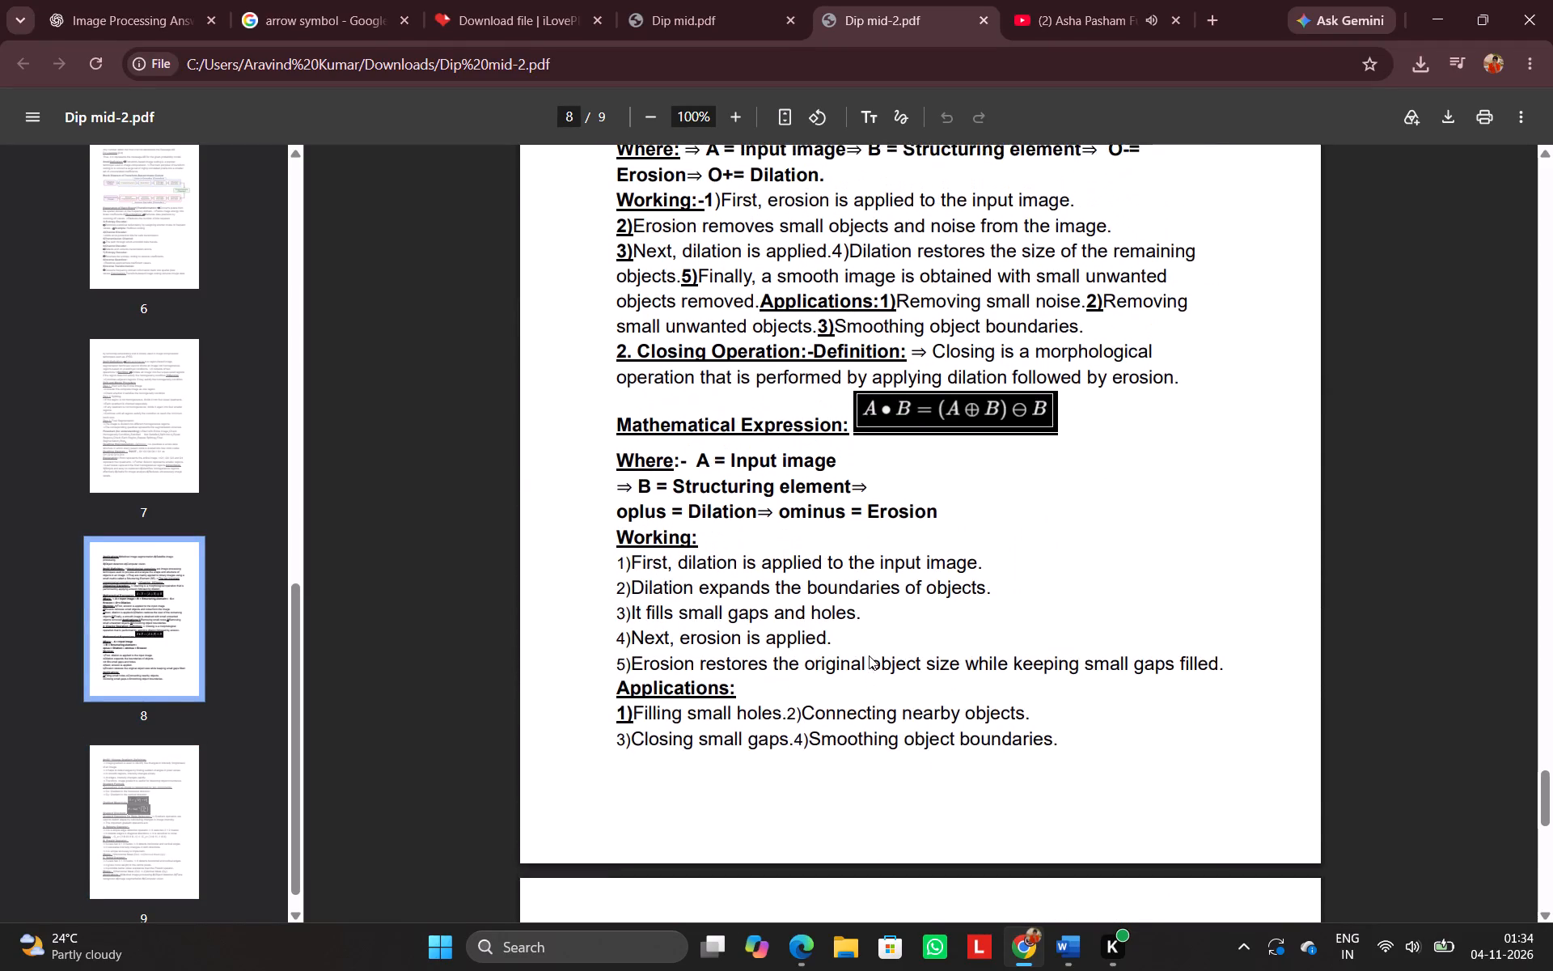
pyautogui.scroll(5, 869, 655)
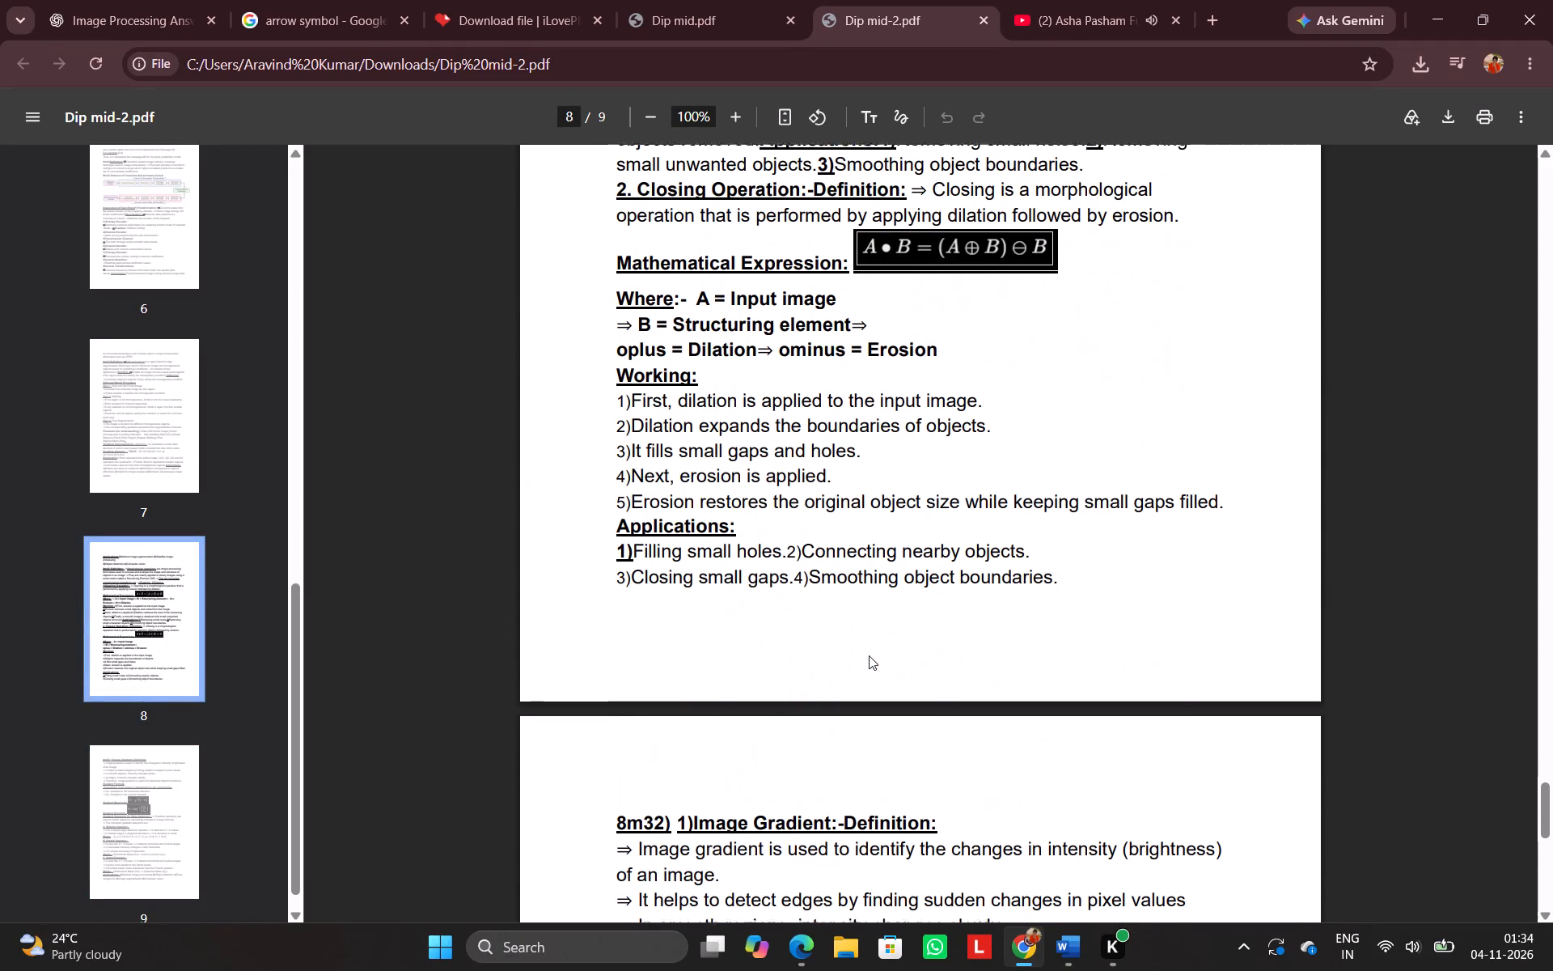
pyautogui.scroll(5, 869, 655)
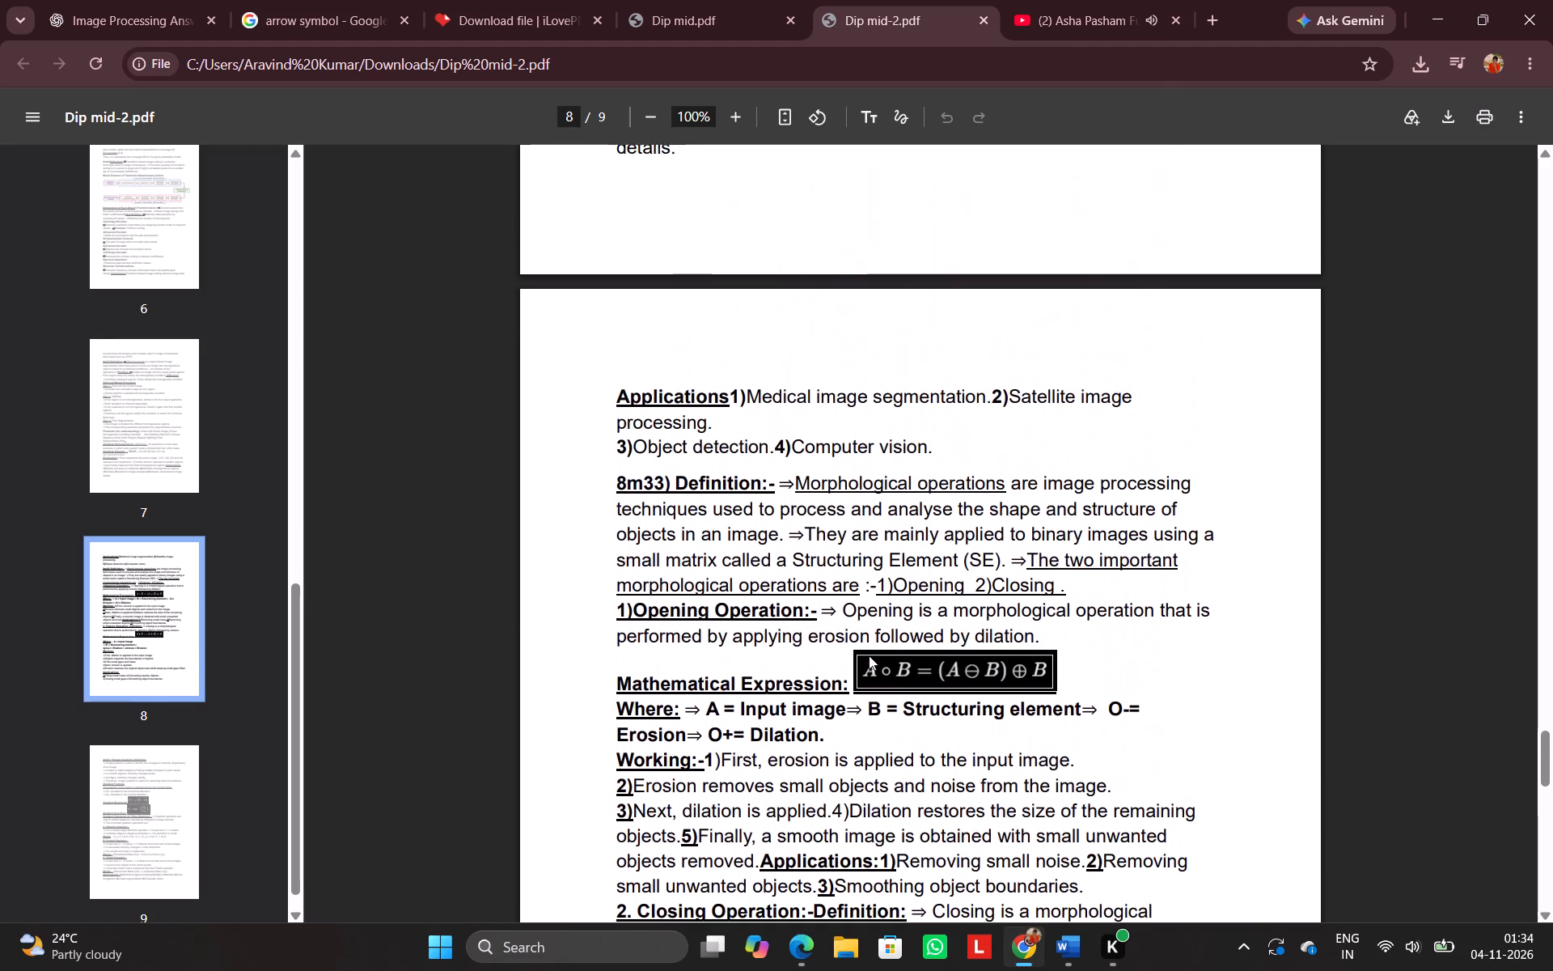
pyautogui.scroll(6, 869, 655)
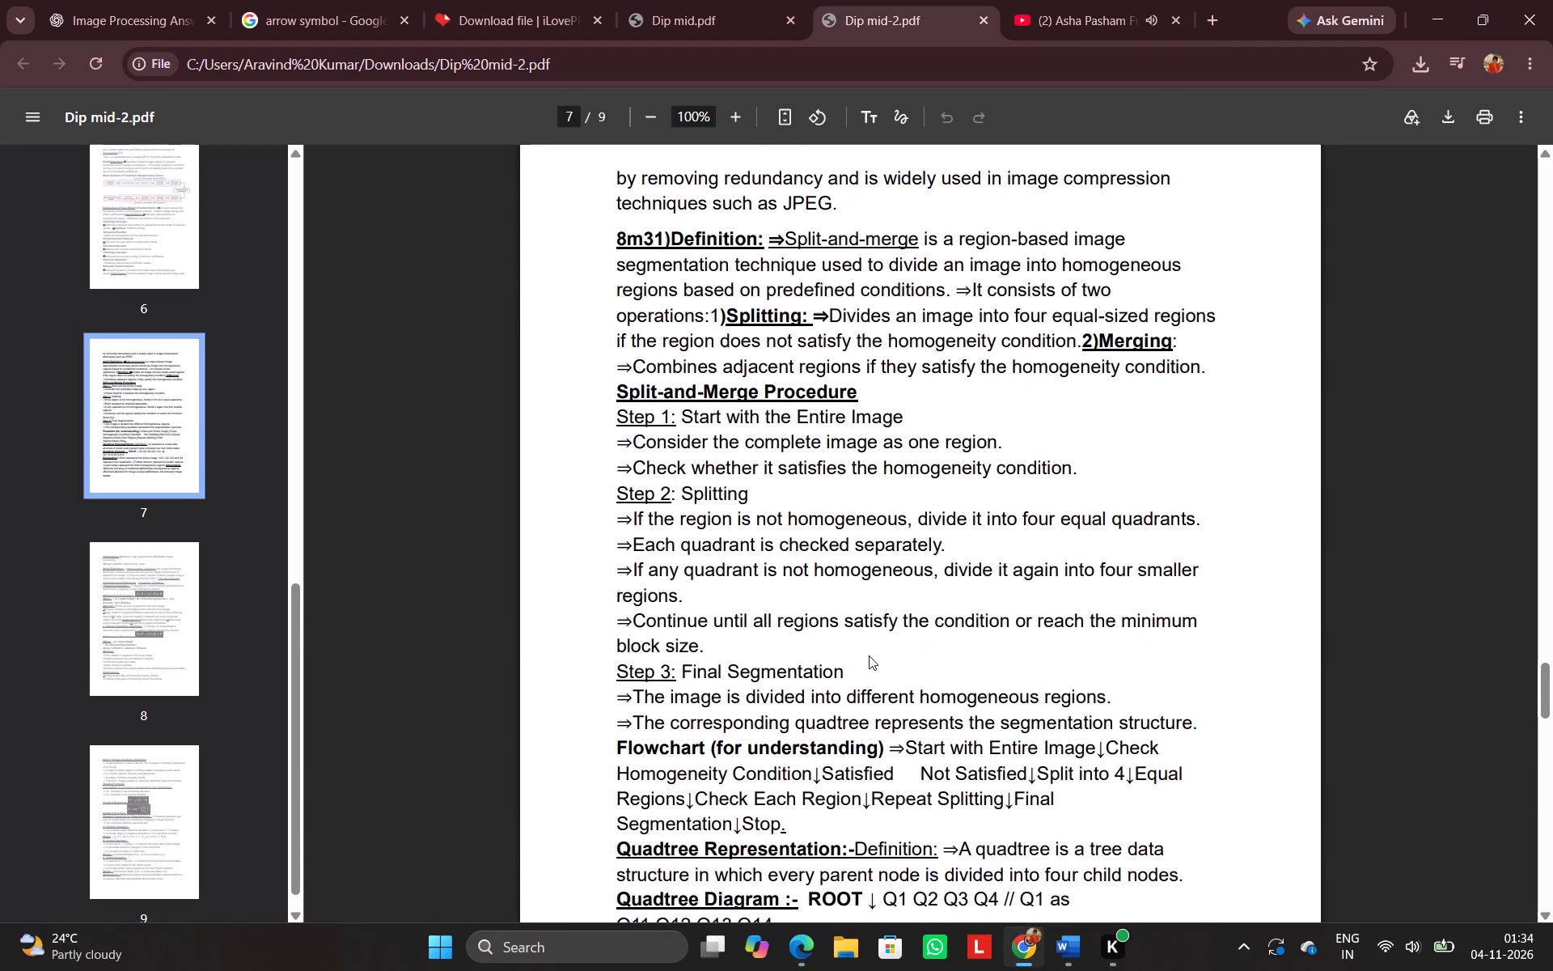
pyautogui.scroll(7, 869, 655)
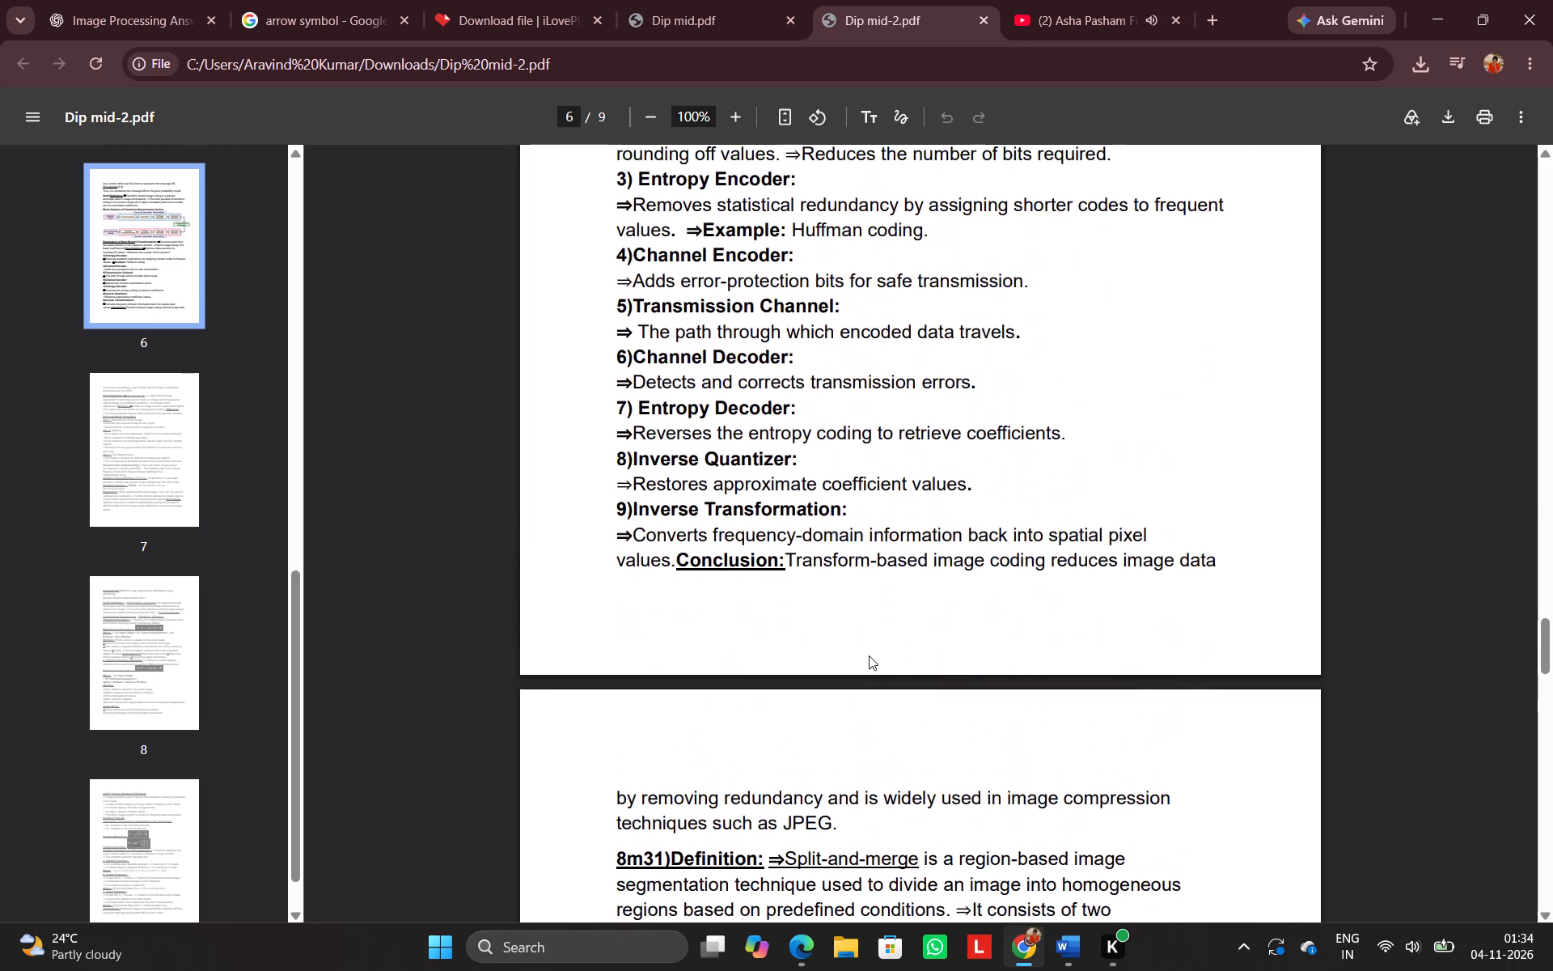
pyautogui.scroll(5, 869, 655)
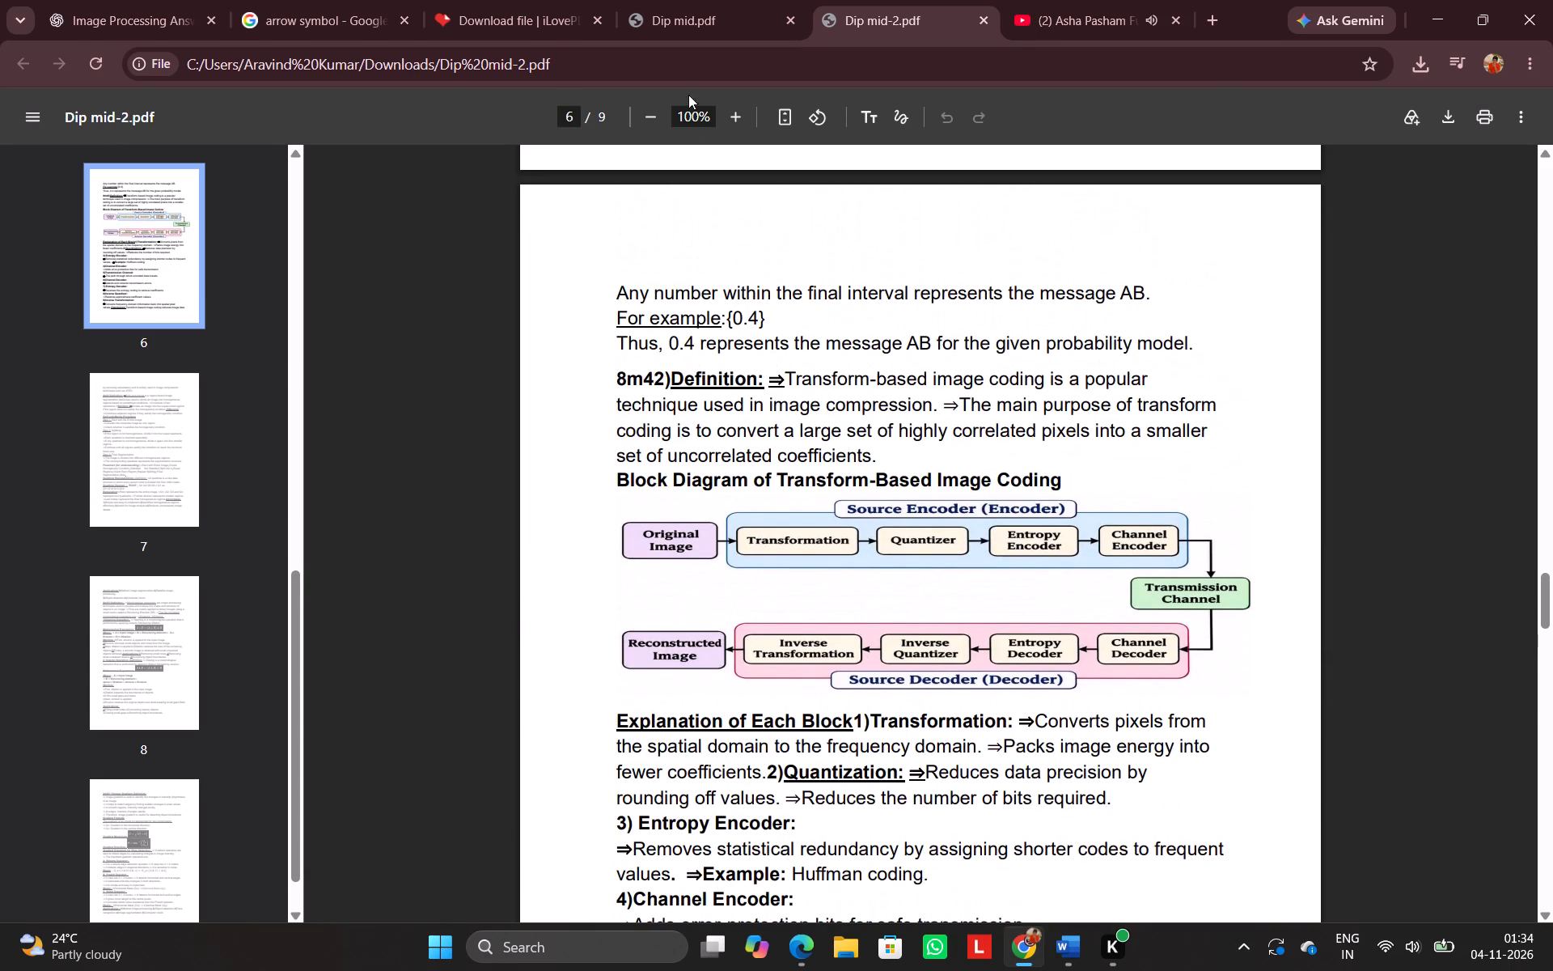
pyautogui.click(684, 33)
pyautogui.scroll(4, 776, 443)
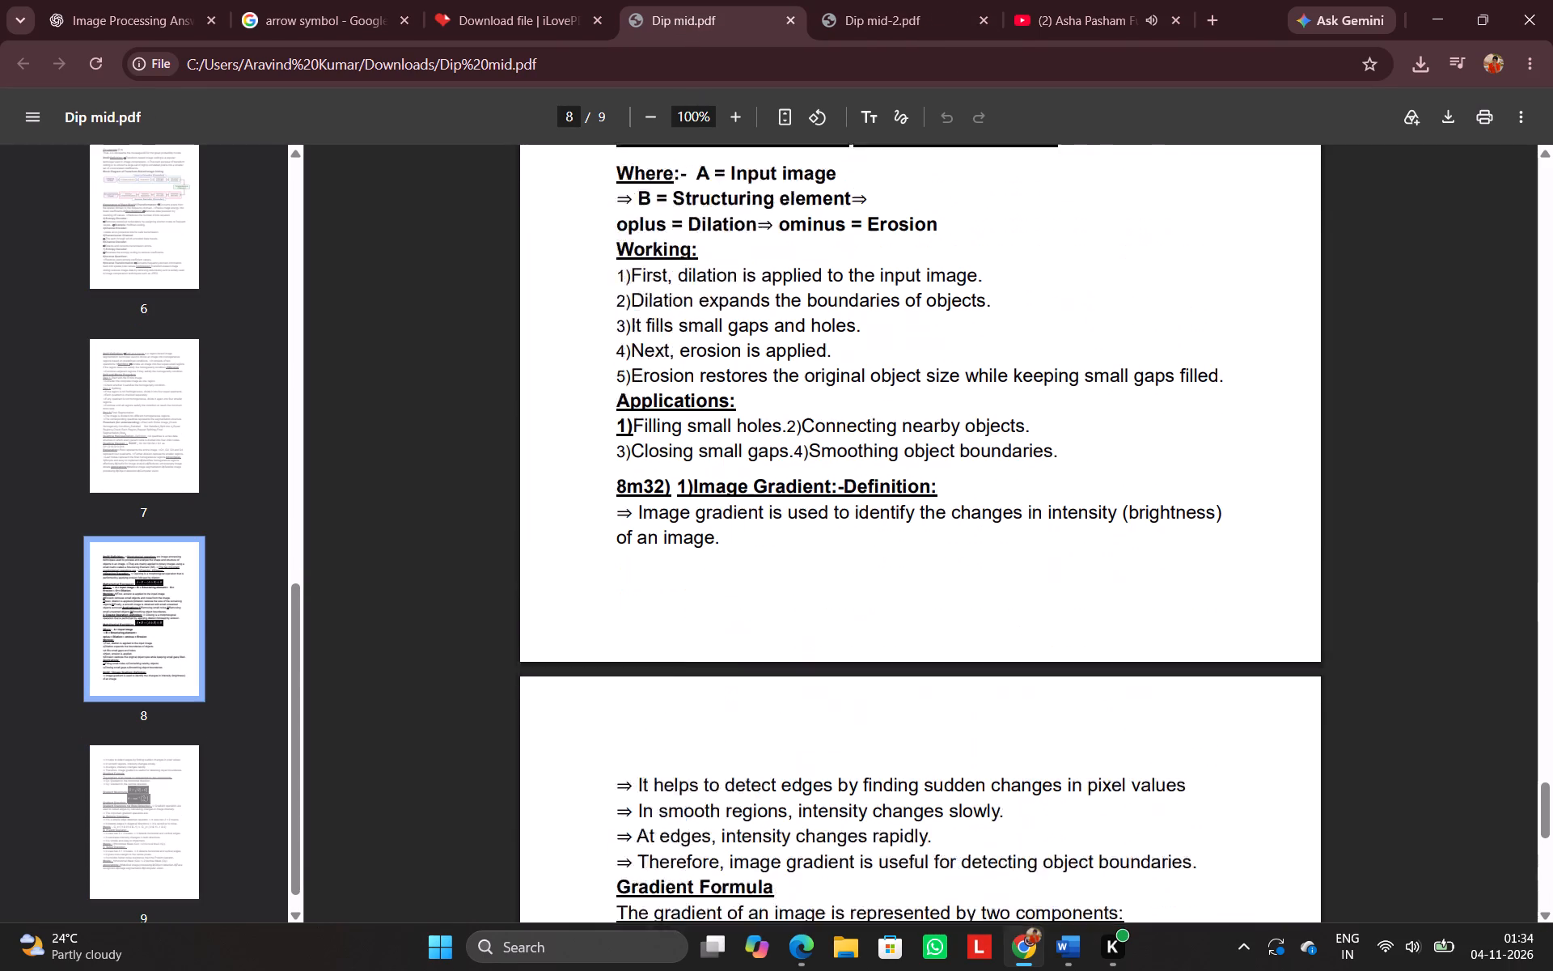
pyautogui.scroll(3, 776, 443)
pyautogui.scroll(-2, 776, 443)
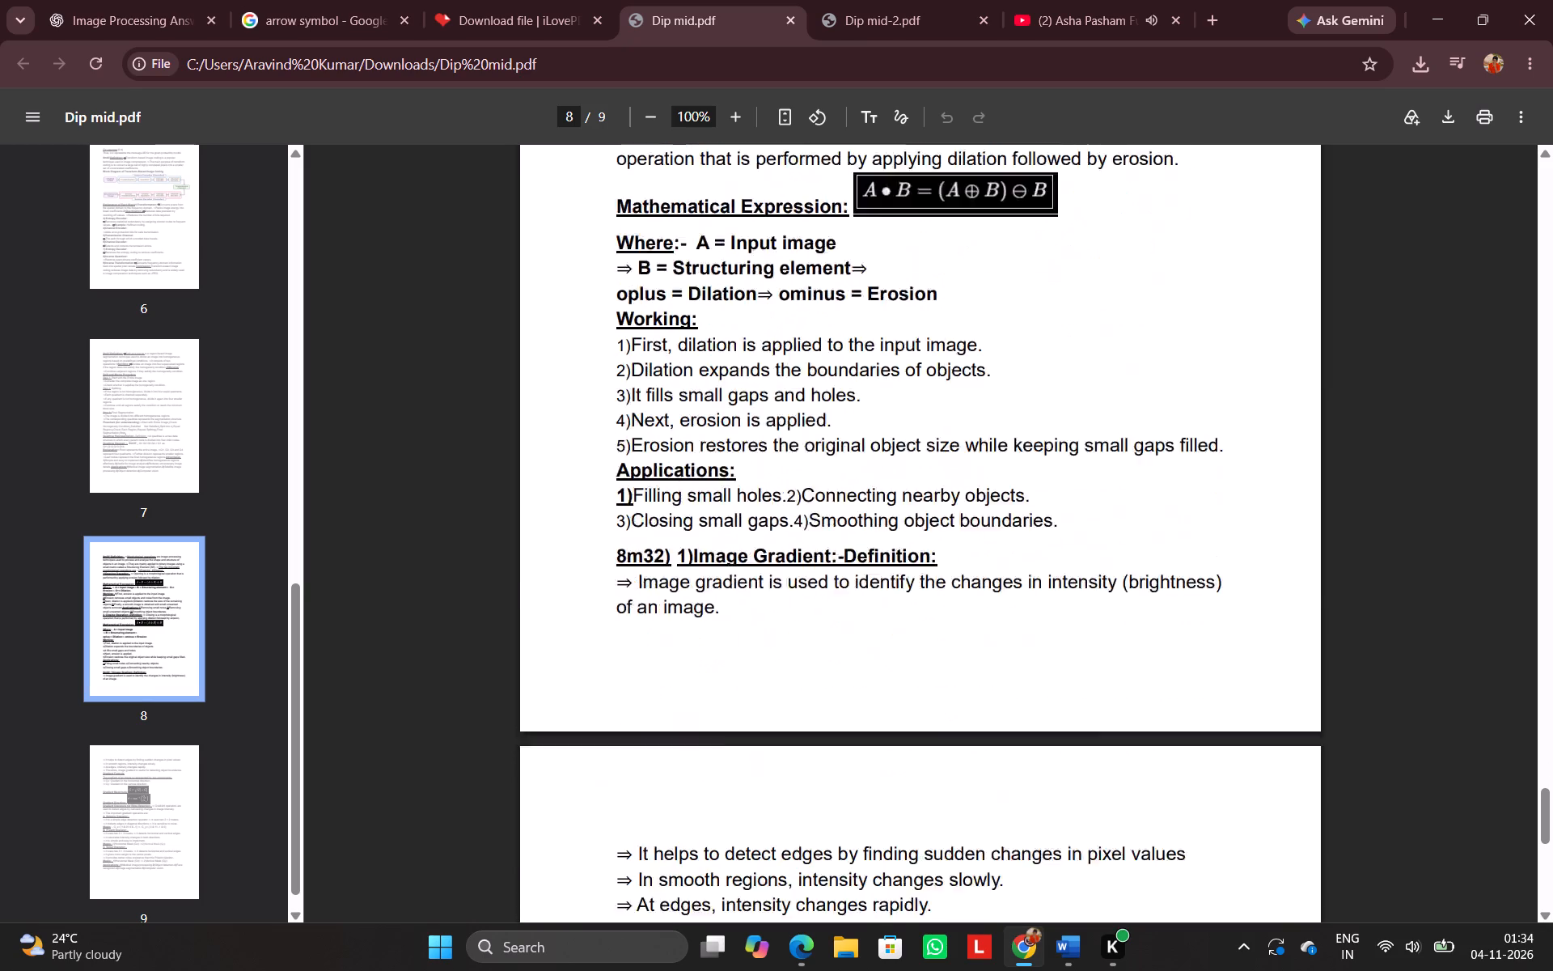
pyautogui.scroll(-9, 776, 443)
pyautogui.scroll(1, 776, 443)
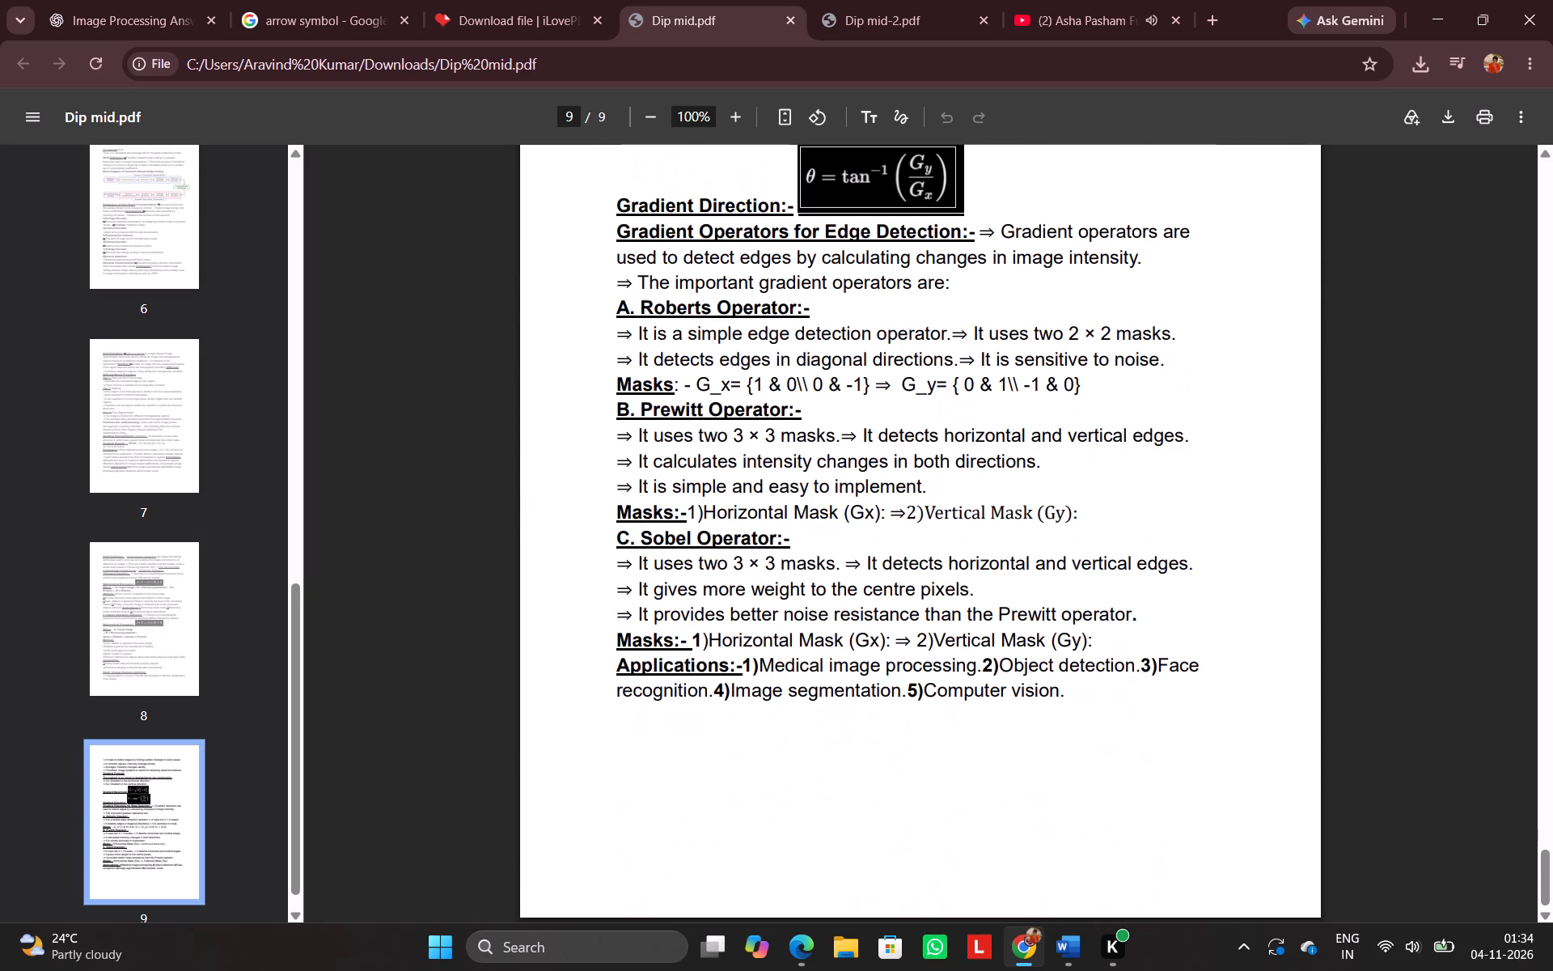
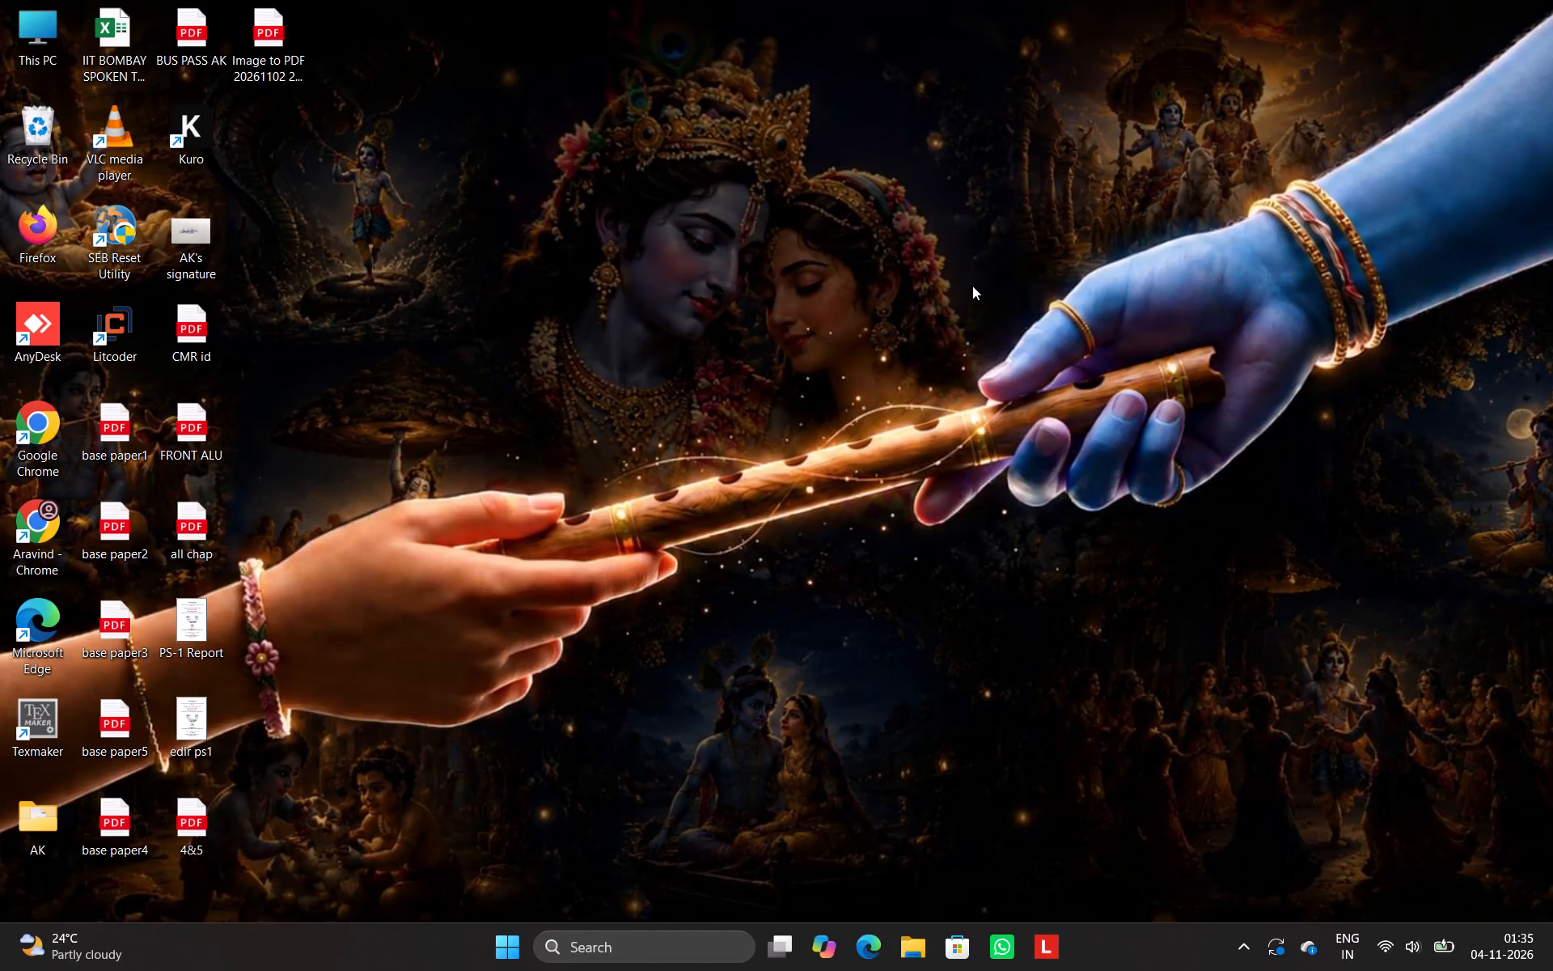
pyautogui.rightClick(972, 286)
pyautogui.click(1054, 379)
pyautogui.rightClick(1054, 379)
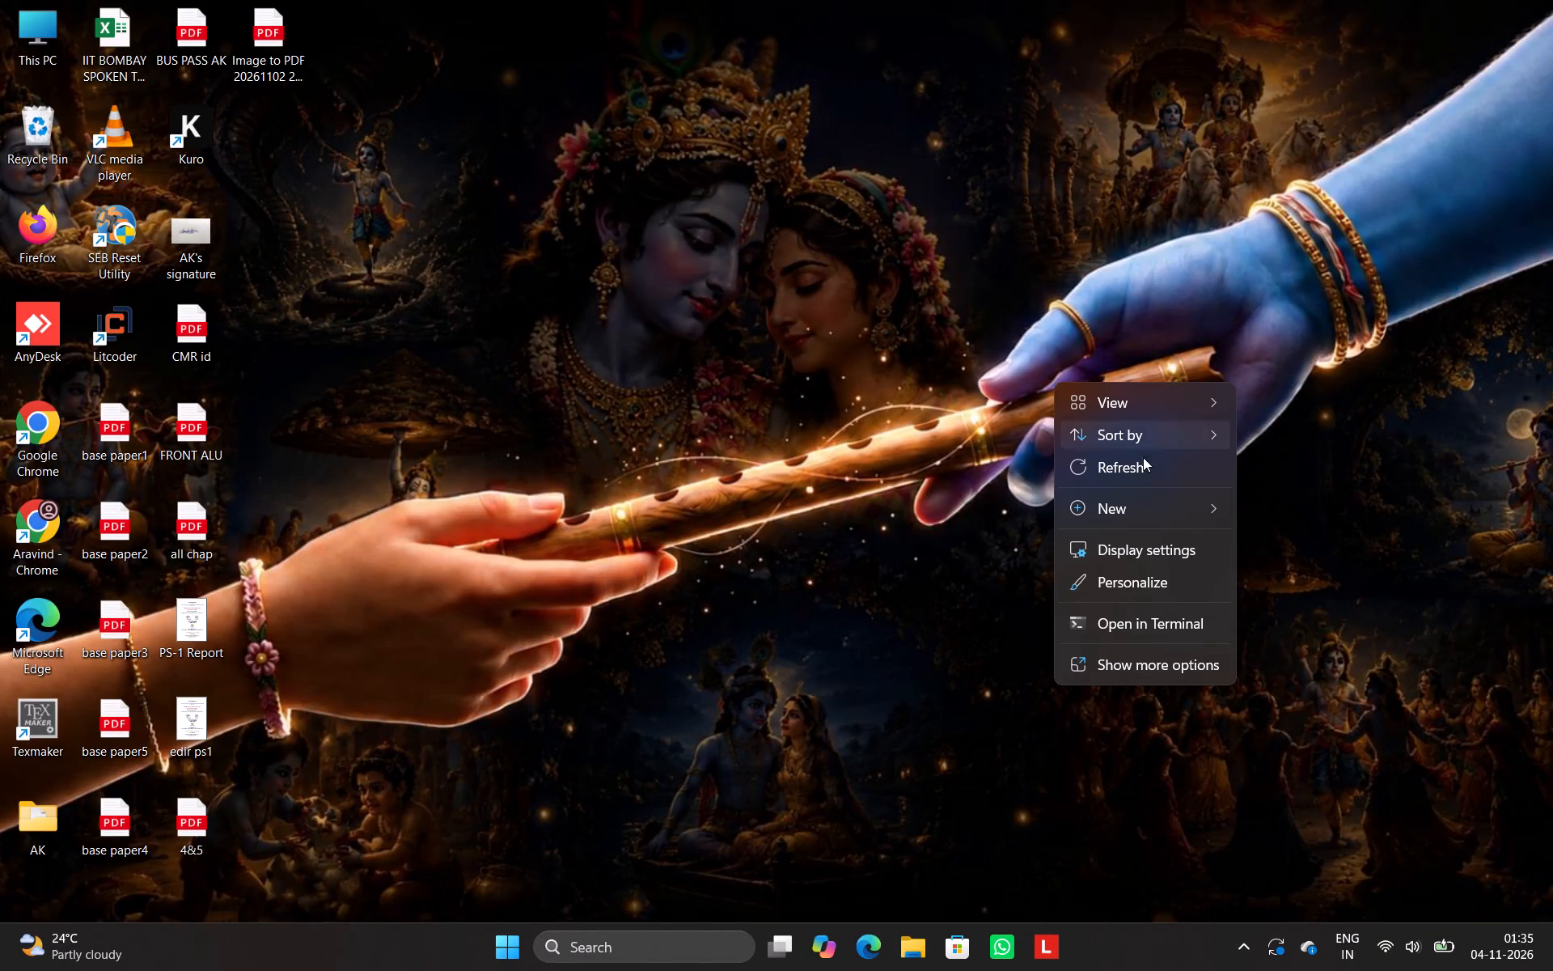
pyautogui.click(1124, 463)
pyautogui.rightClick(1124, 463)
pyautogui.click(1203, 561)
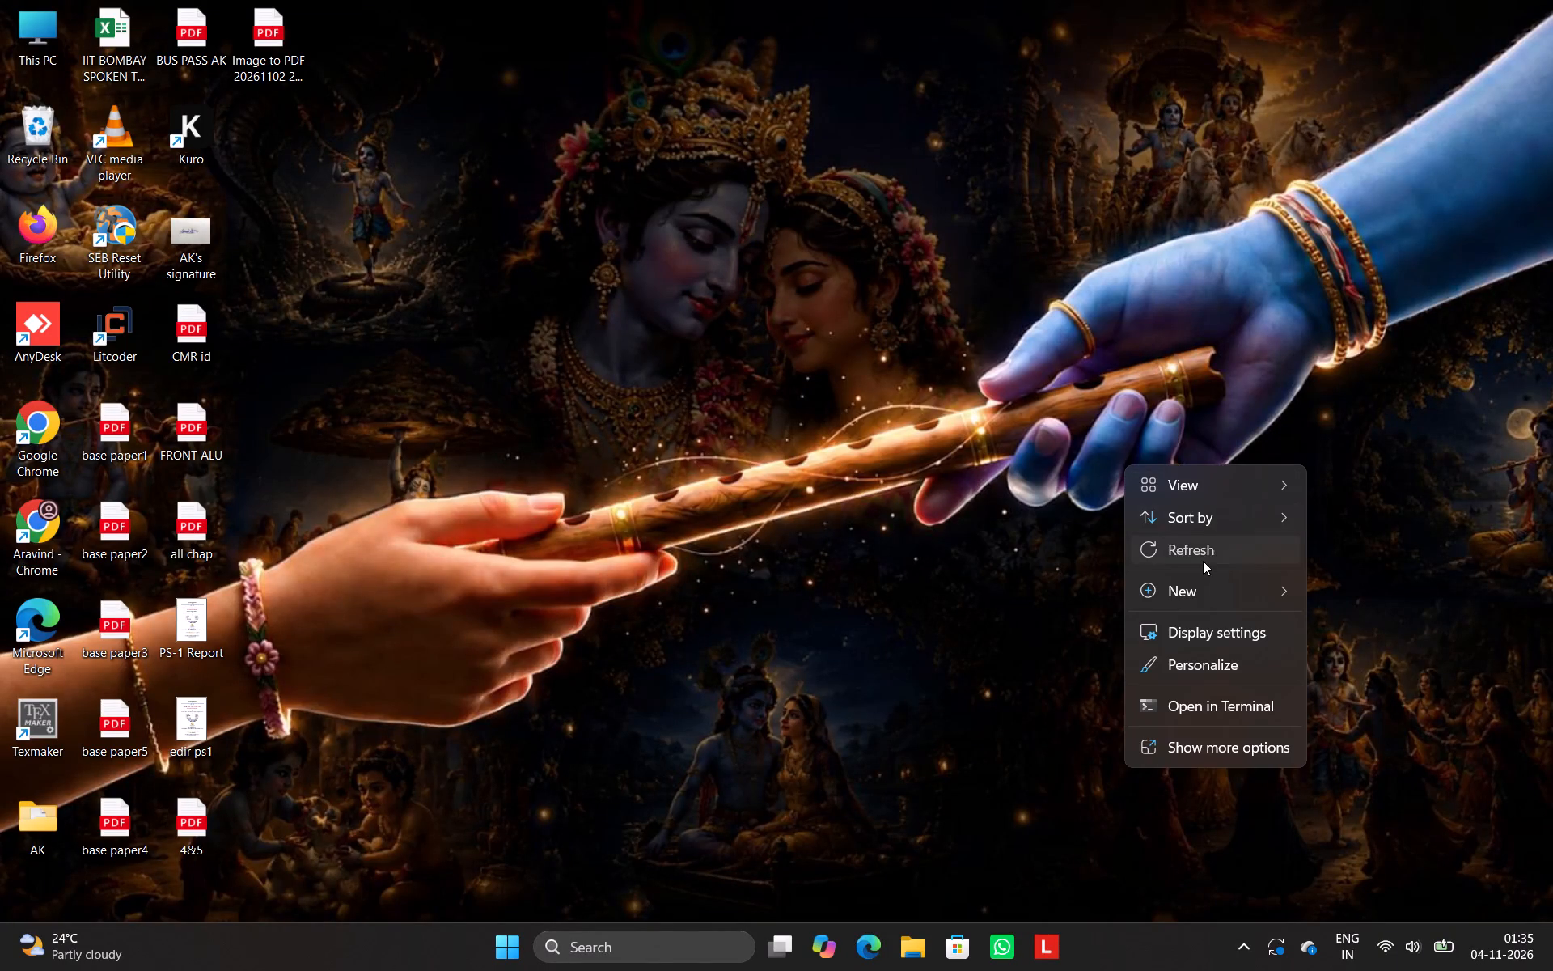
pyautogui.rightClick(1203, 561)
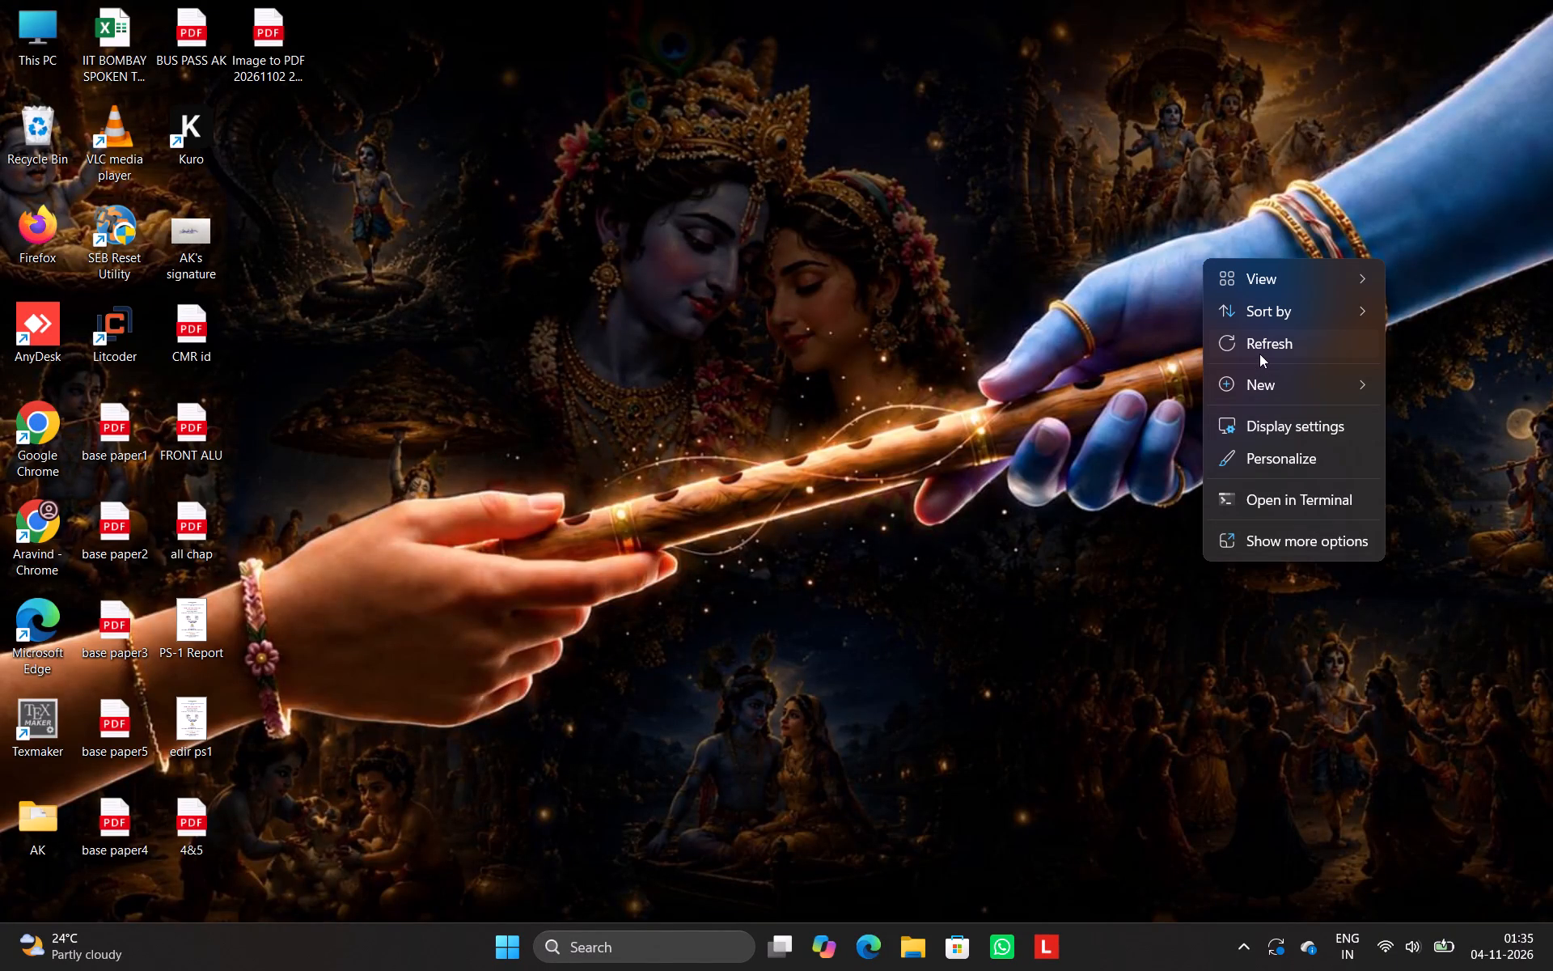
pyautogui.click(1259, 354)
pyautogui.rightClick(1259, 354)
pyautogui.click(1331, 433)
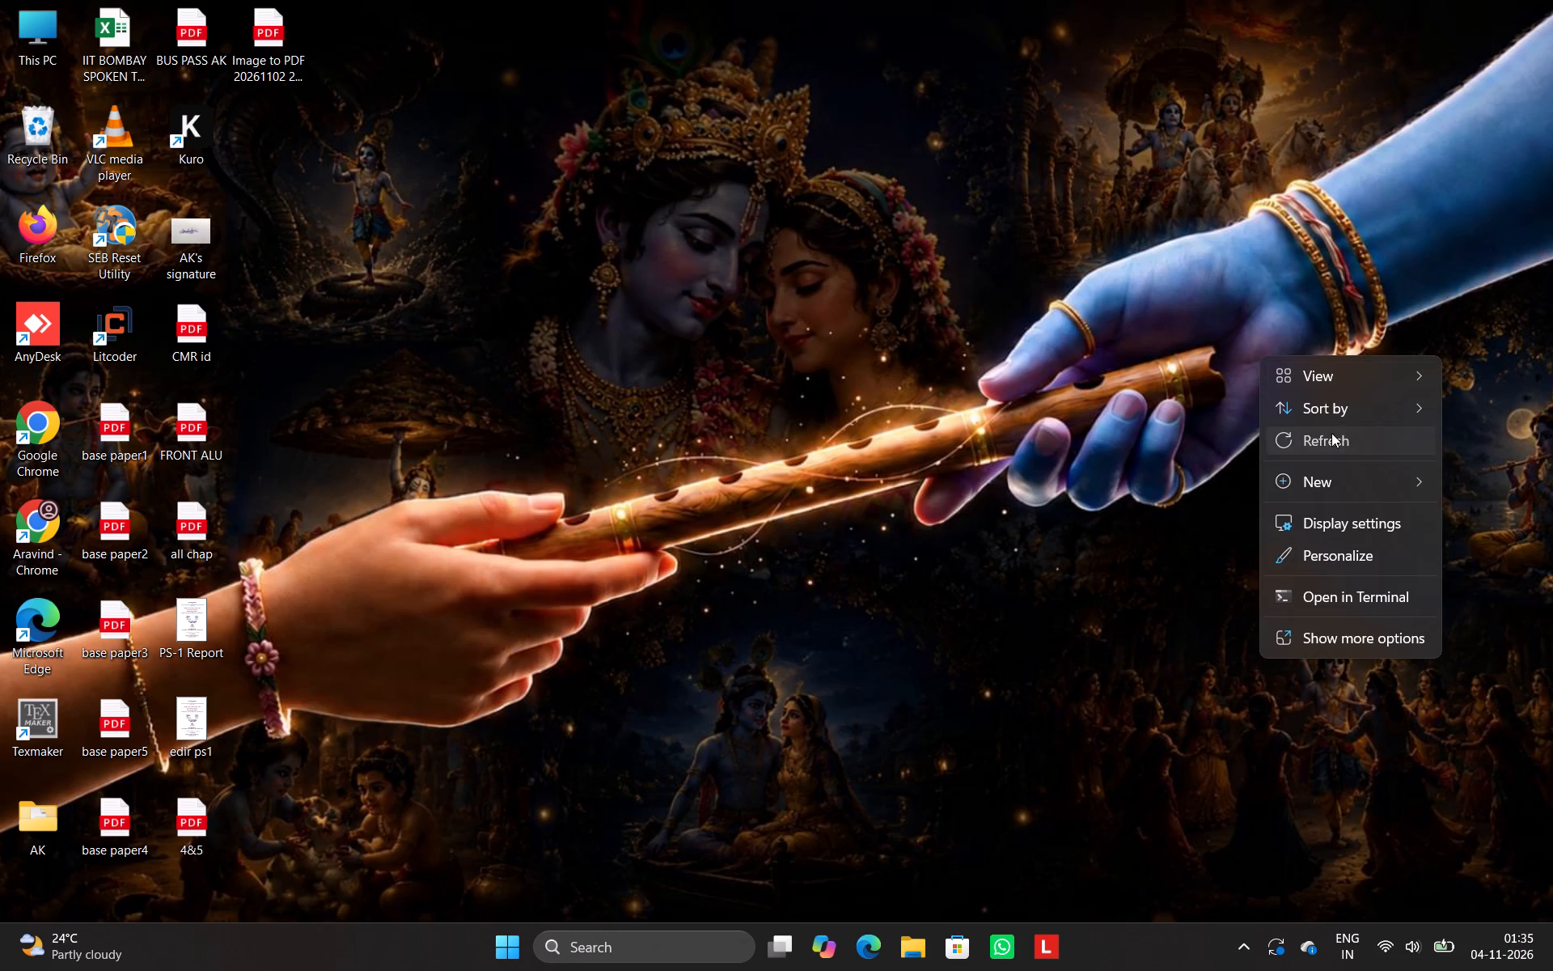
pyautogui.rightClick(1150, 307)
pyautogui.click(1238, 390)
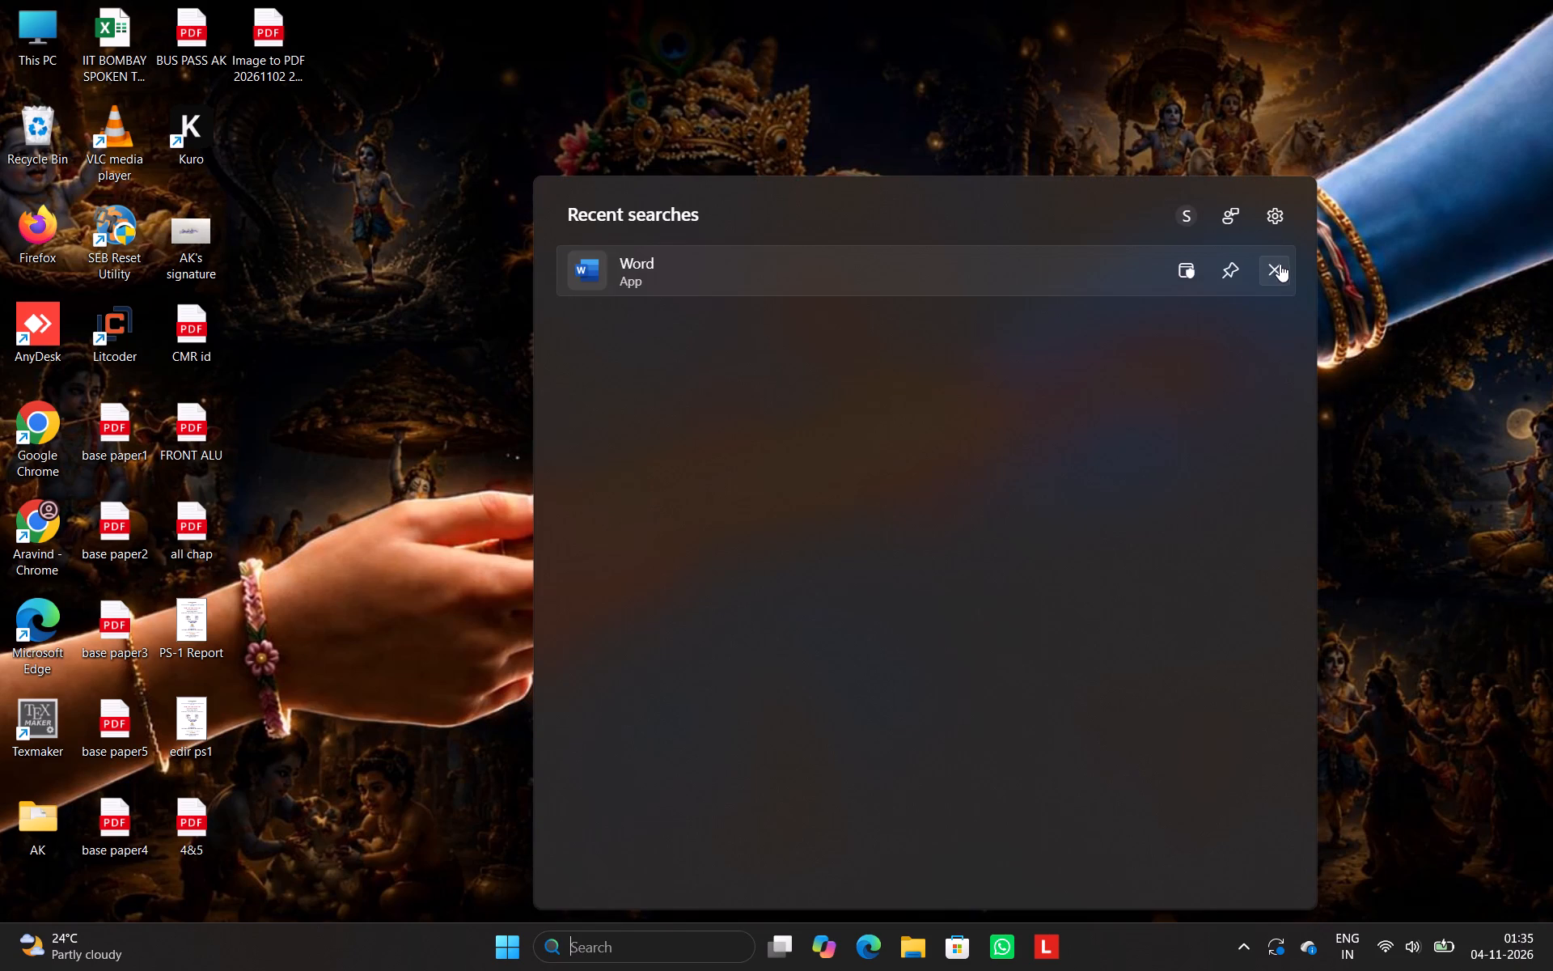
# Remove Word from the recent searches in Windows Search.
pyautogui.click(1278, 261)
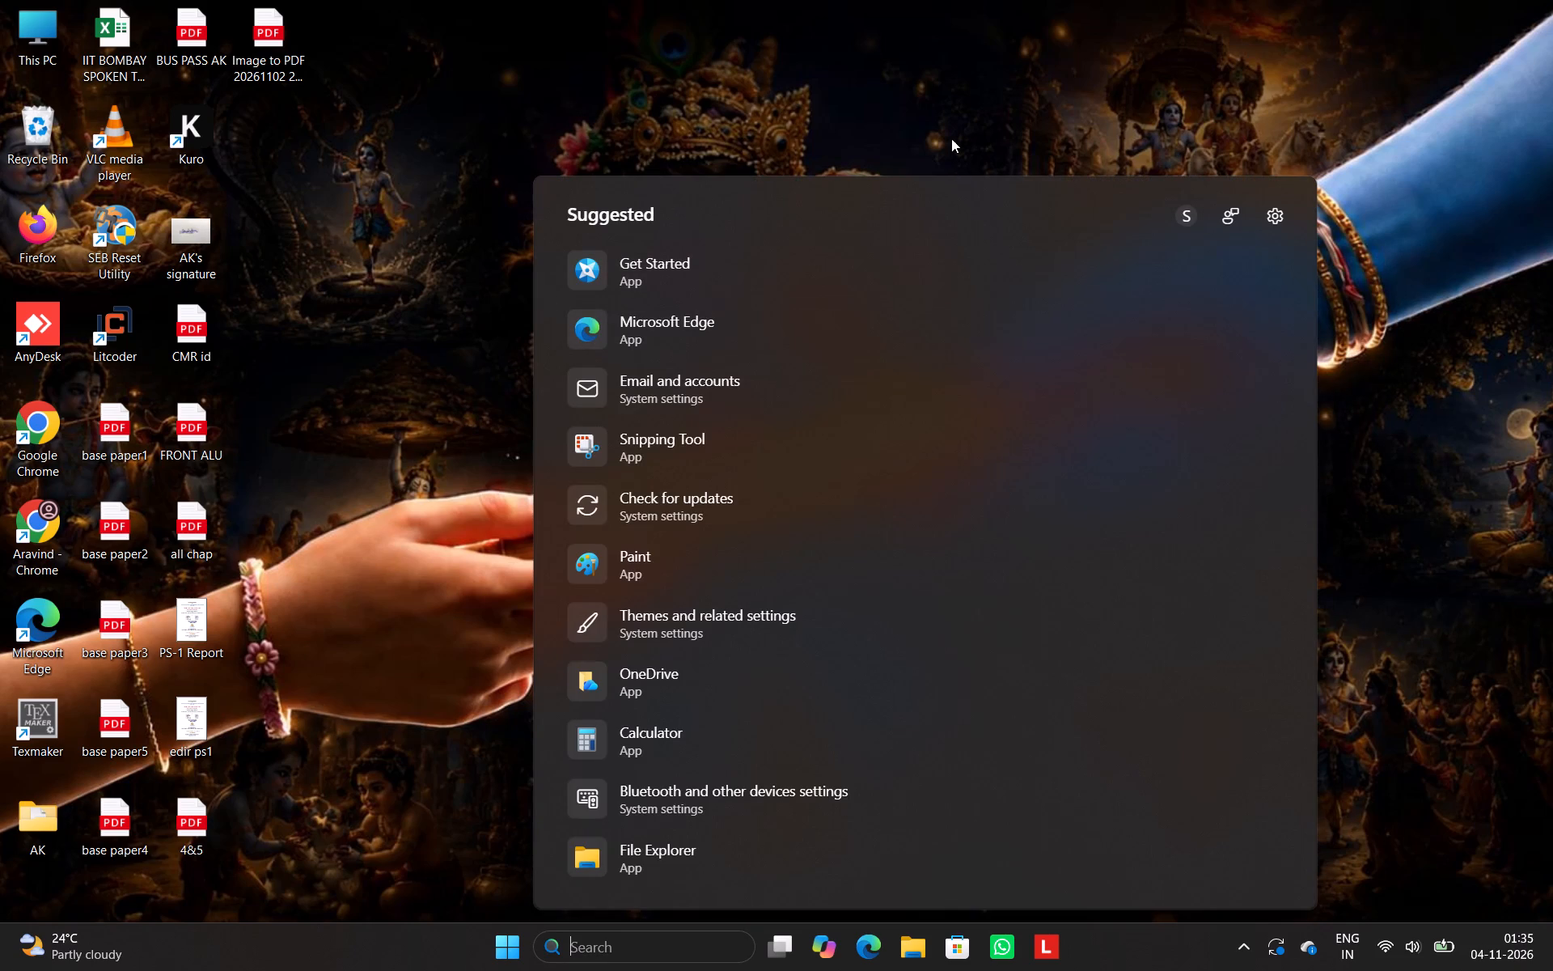
# Clear all notifications from the Windows notification center and close it.
pyautogui.click(950, 138)
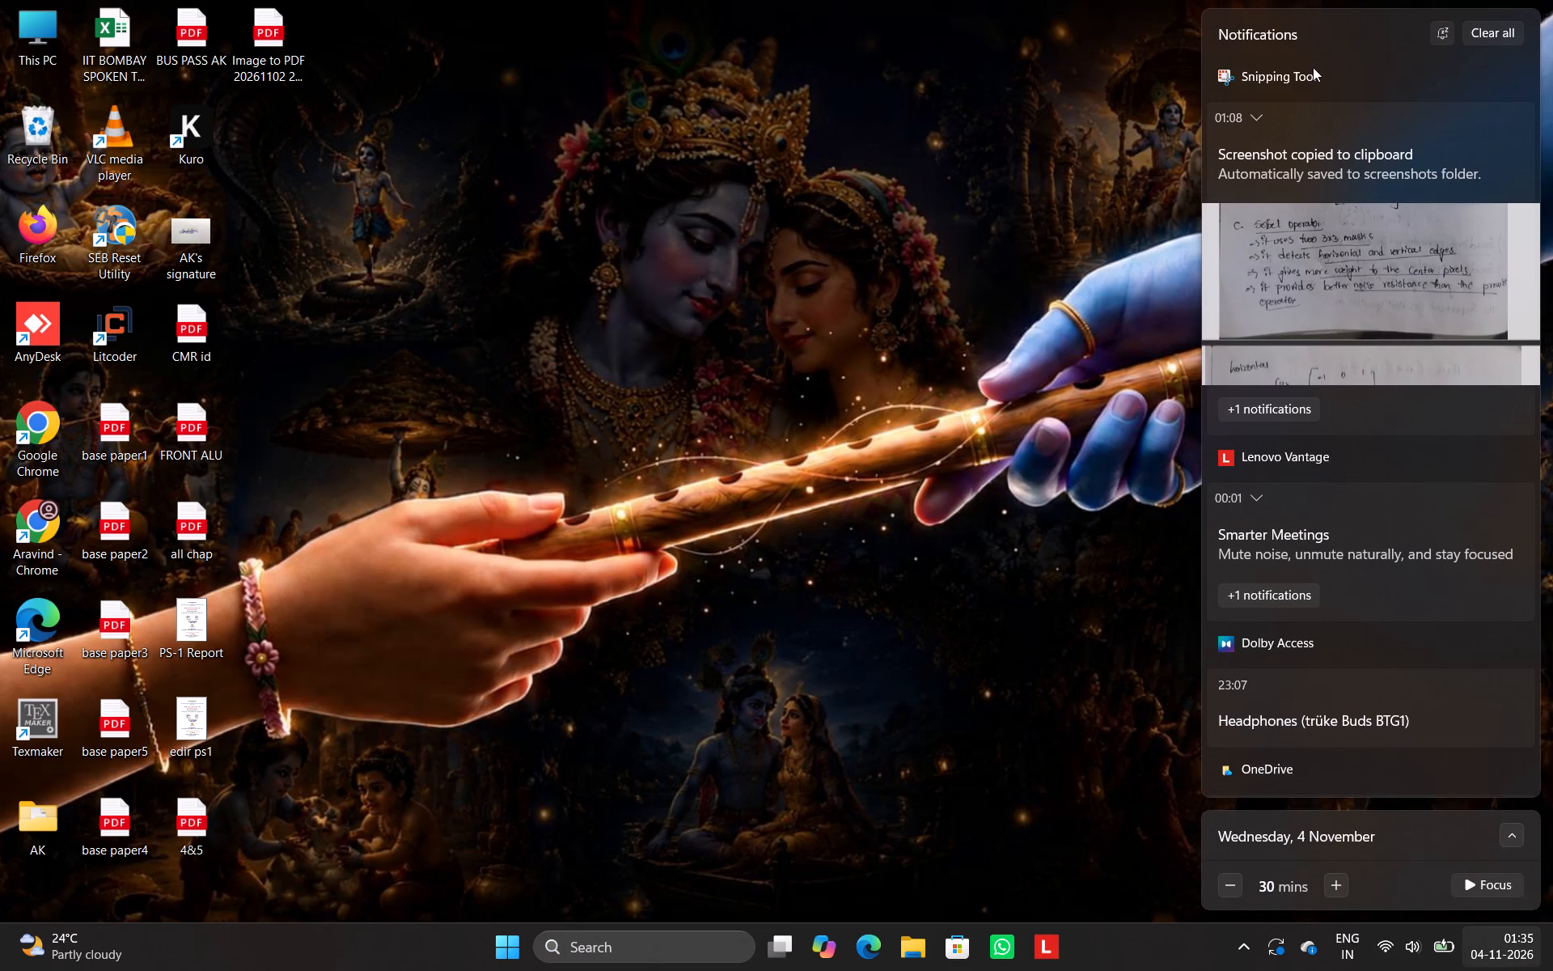
pyautogui.click(1487, 32)
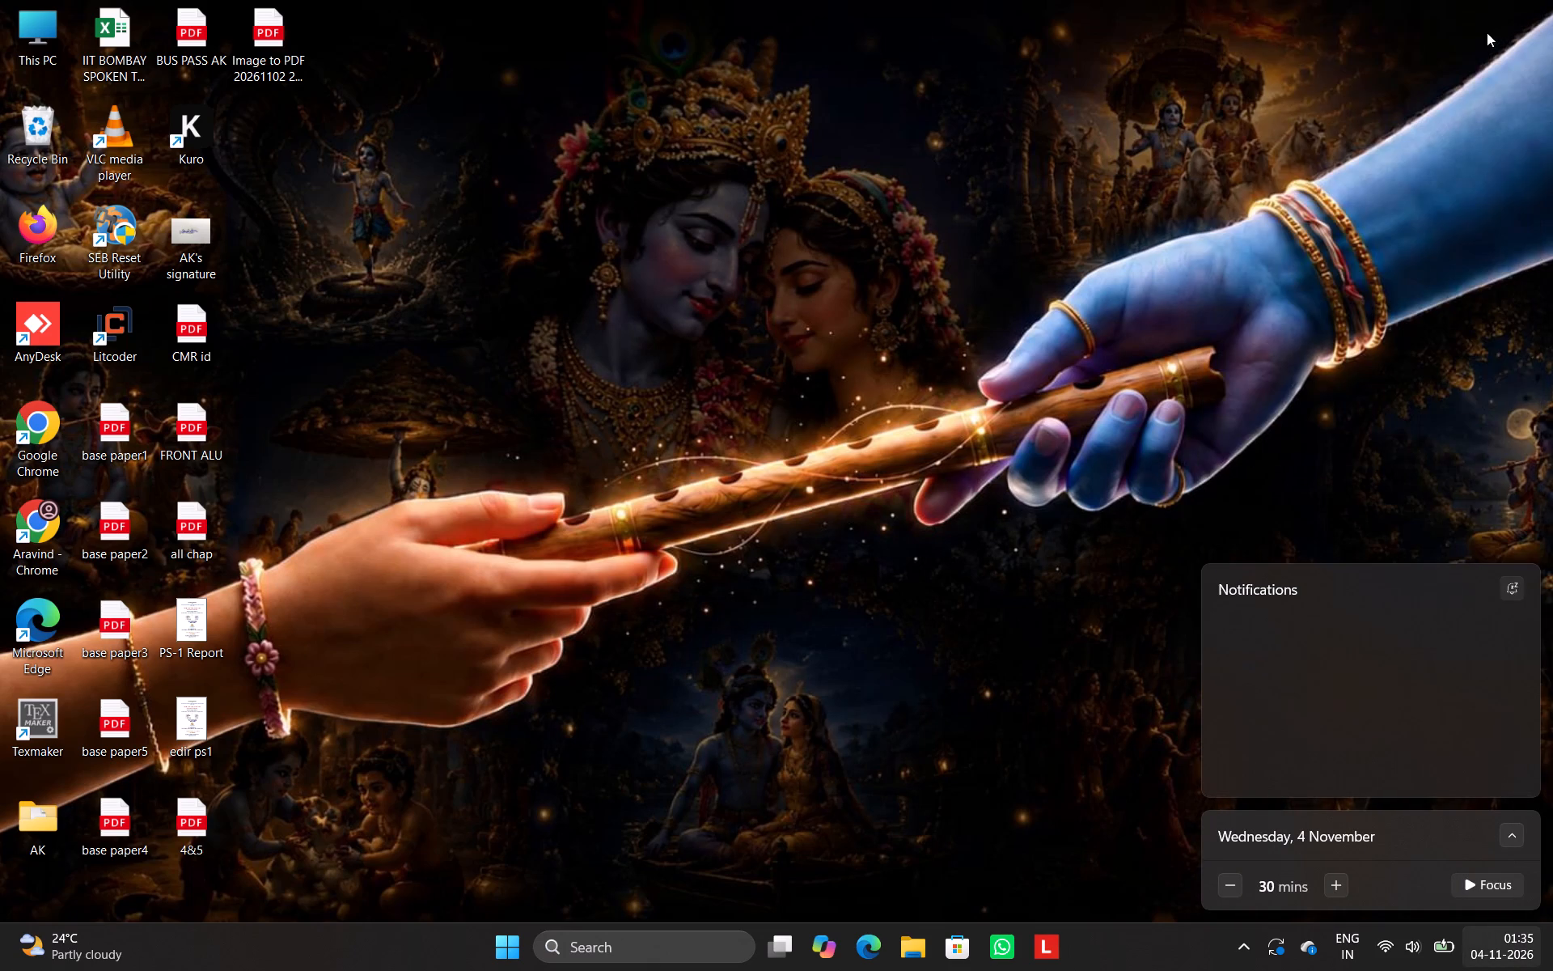
pyautogui.click(1295, 350)
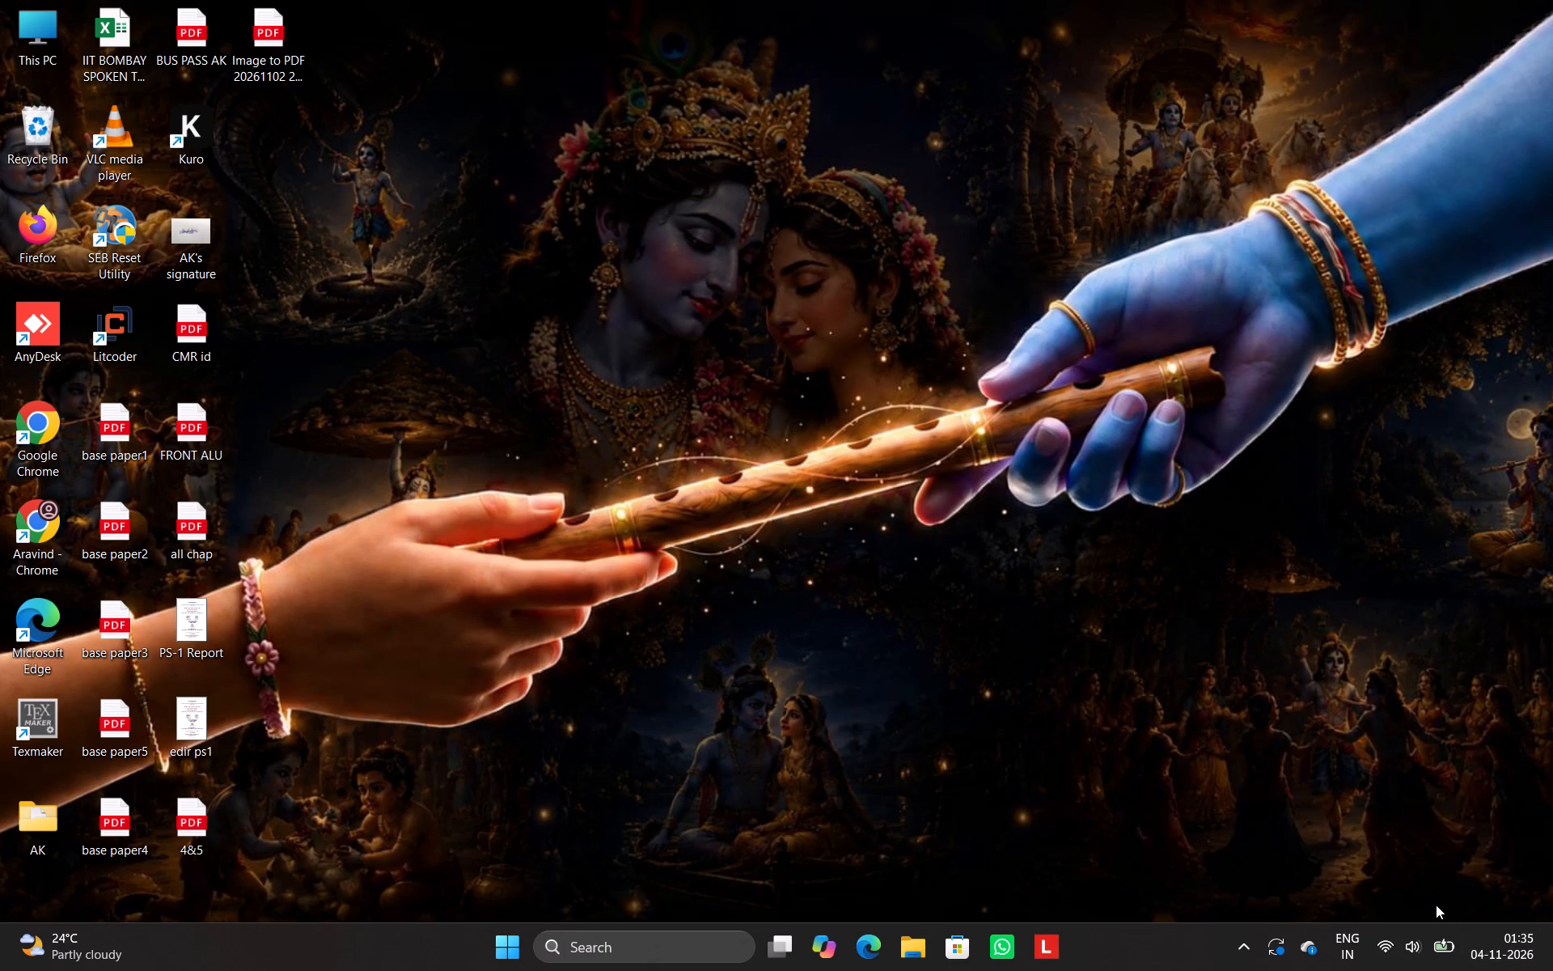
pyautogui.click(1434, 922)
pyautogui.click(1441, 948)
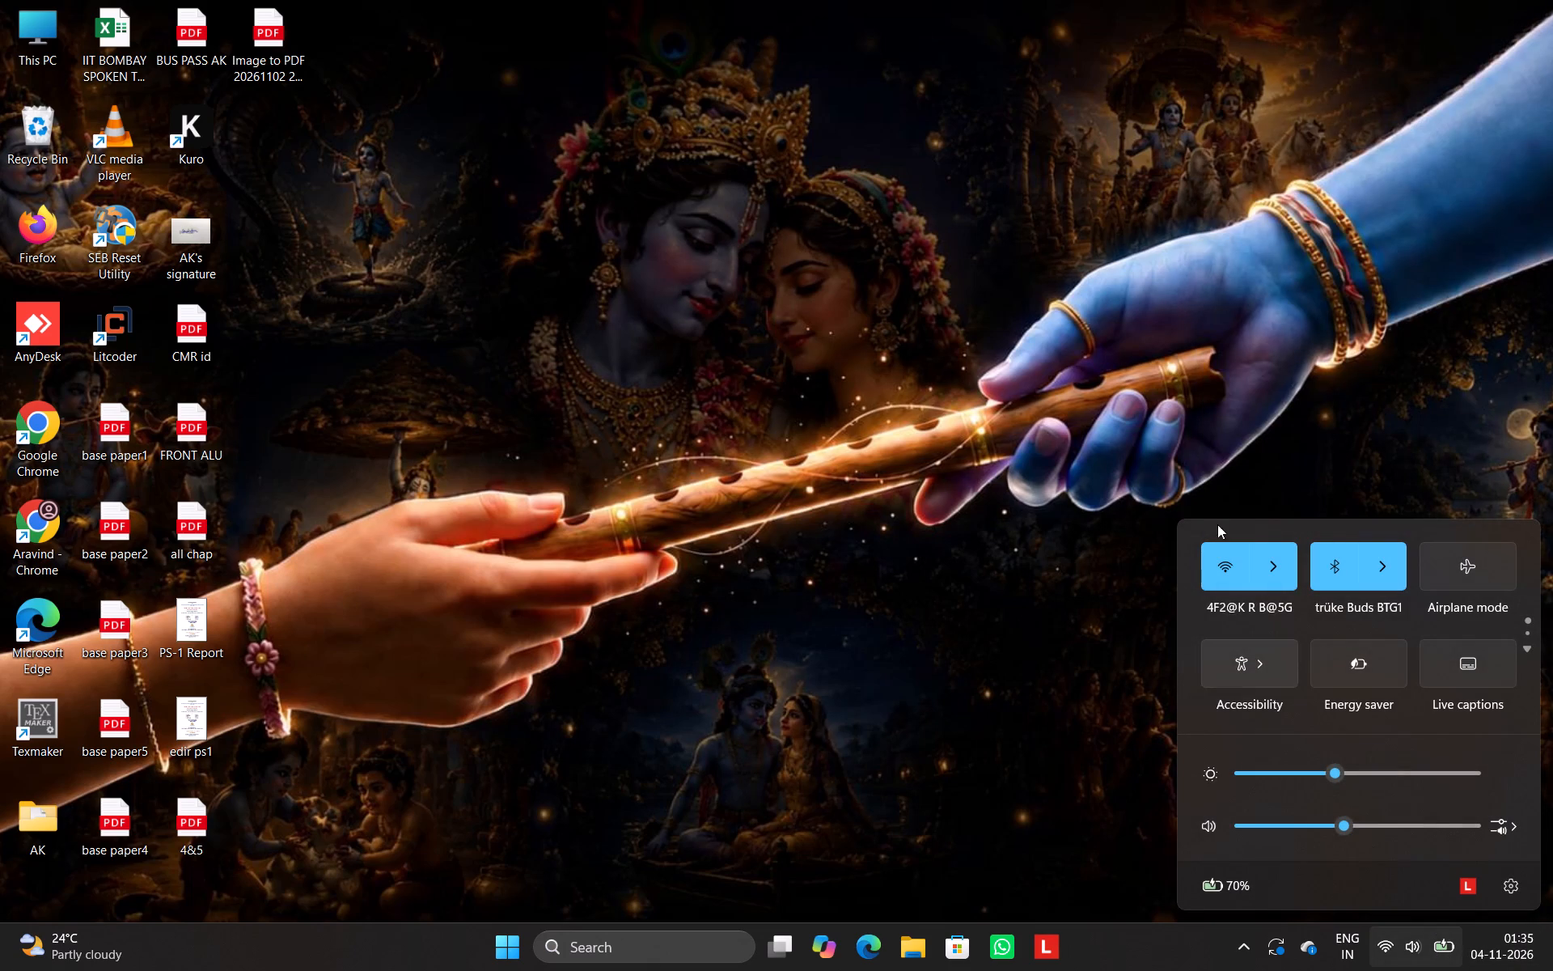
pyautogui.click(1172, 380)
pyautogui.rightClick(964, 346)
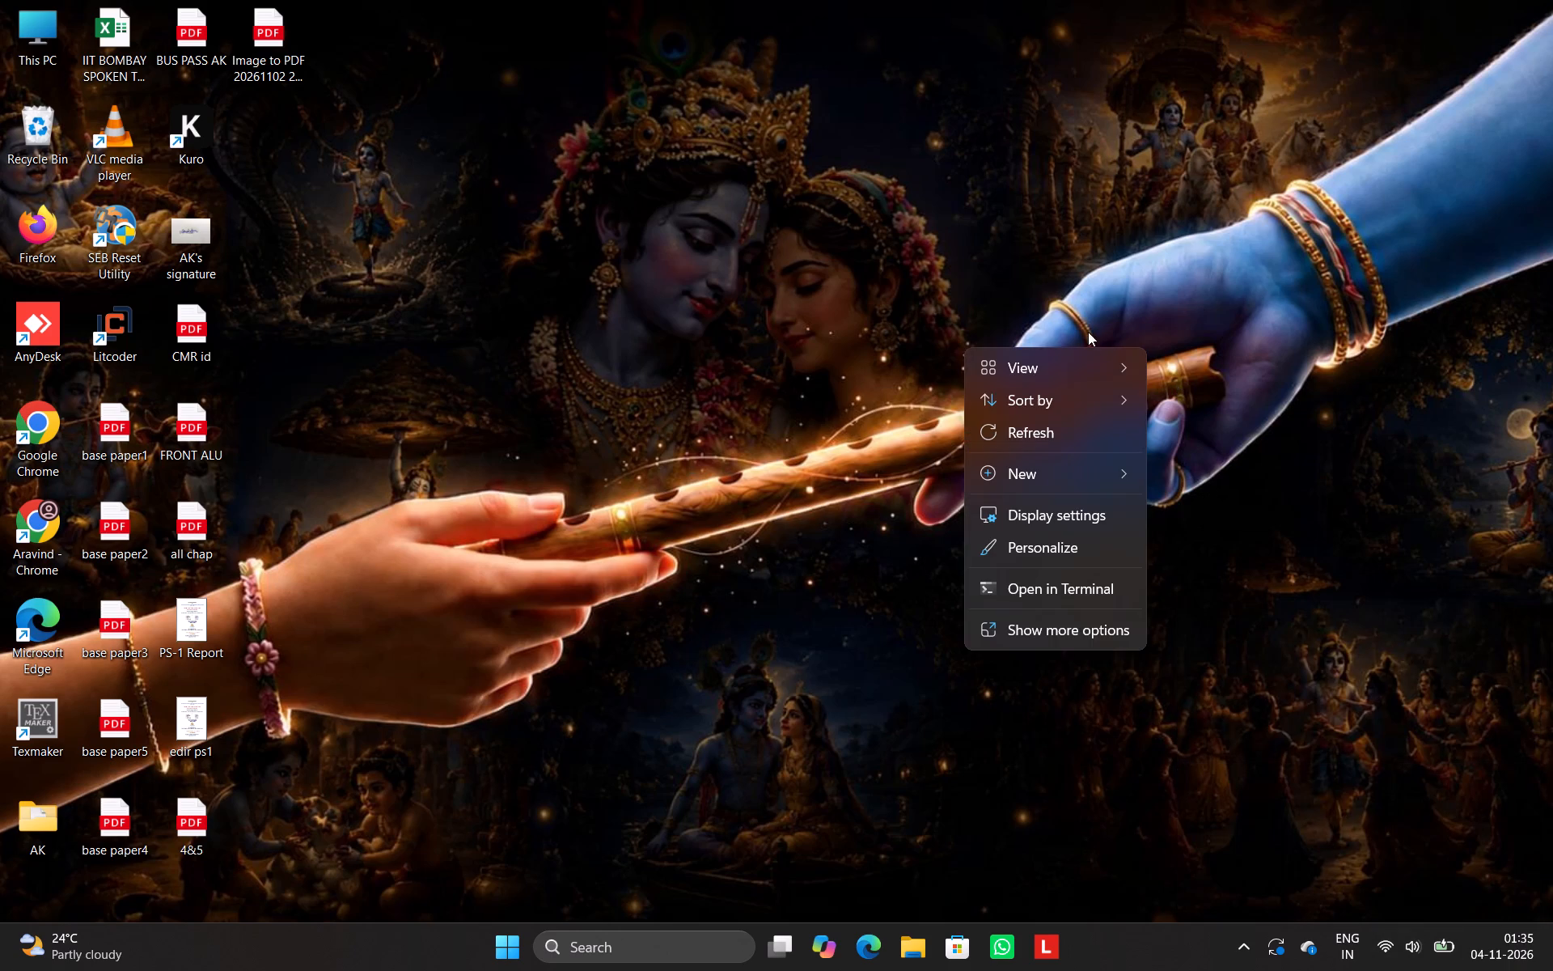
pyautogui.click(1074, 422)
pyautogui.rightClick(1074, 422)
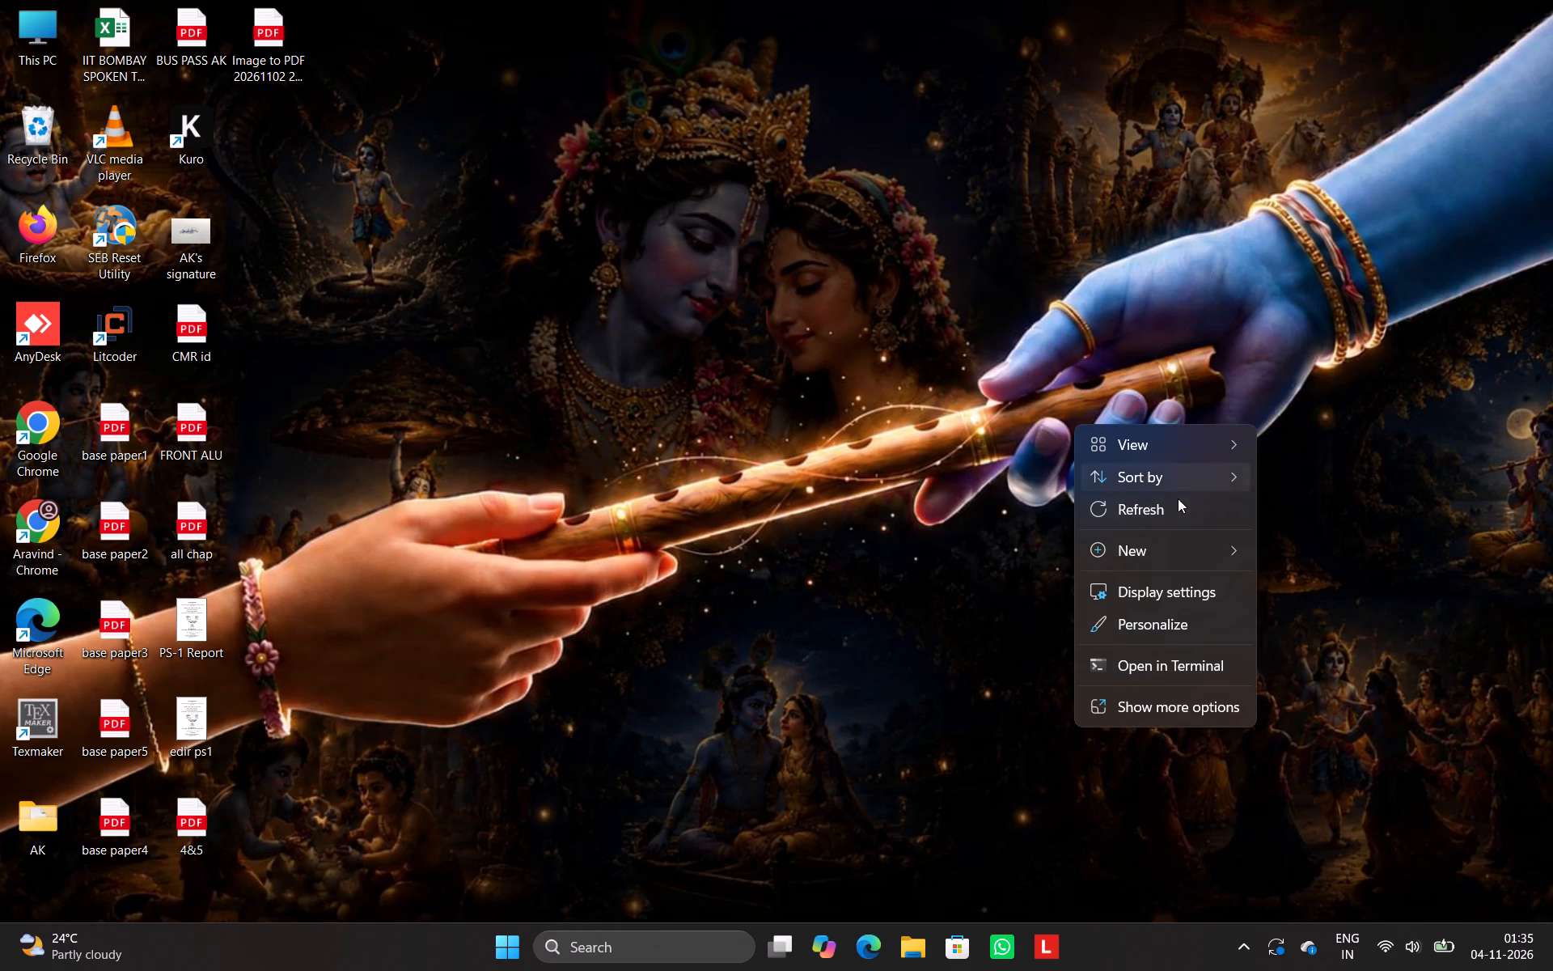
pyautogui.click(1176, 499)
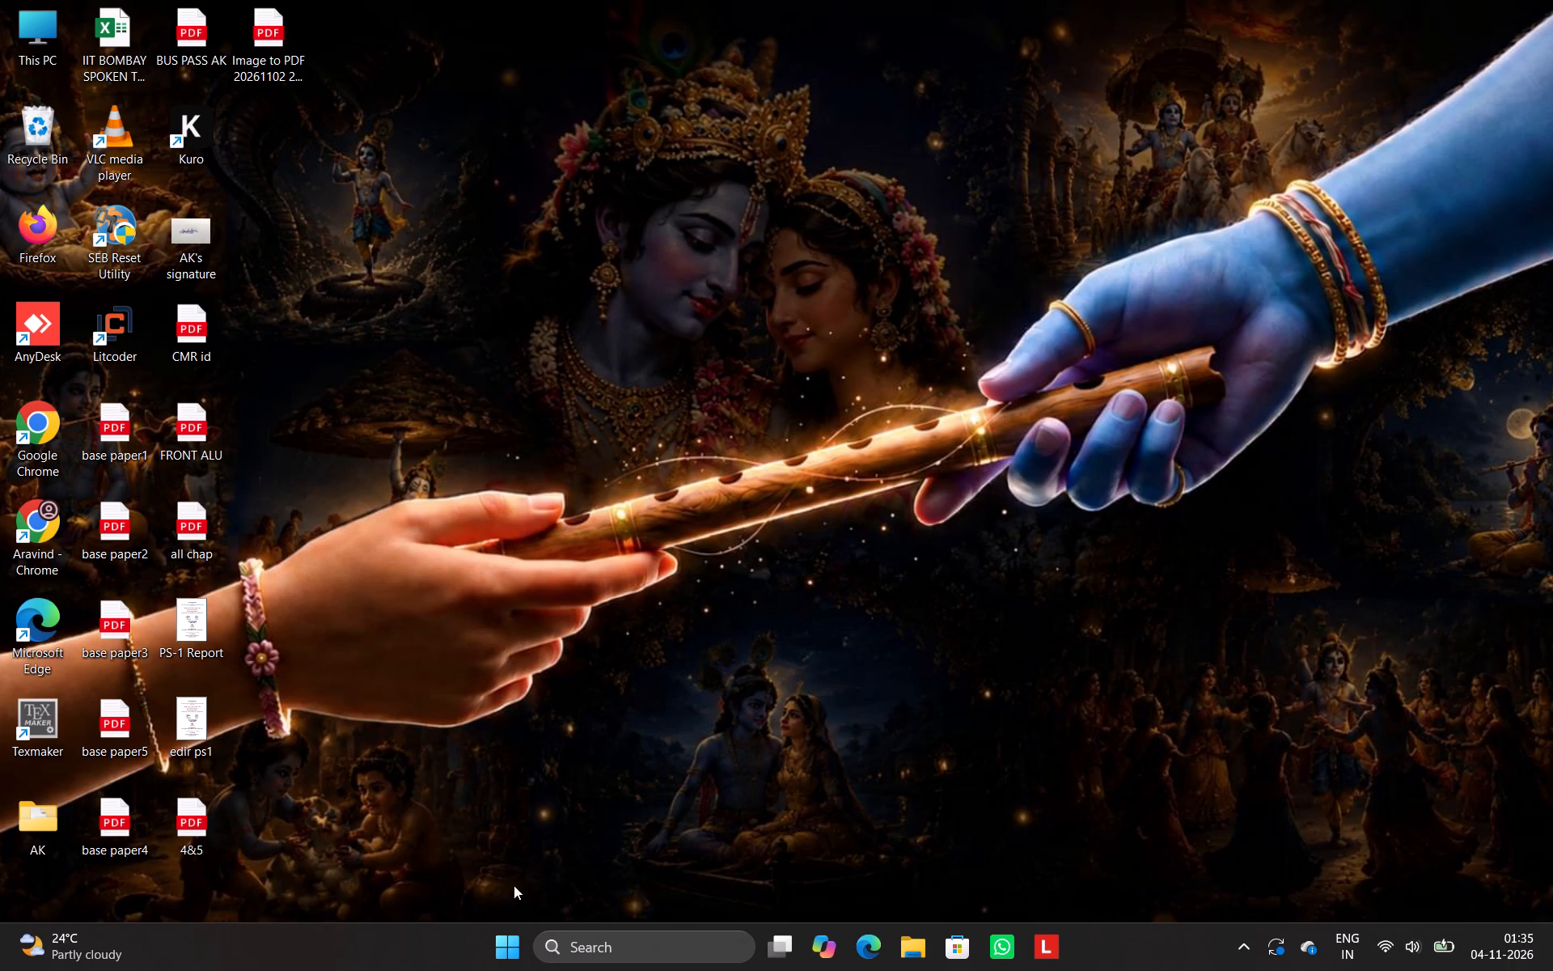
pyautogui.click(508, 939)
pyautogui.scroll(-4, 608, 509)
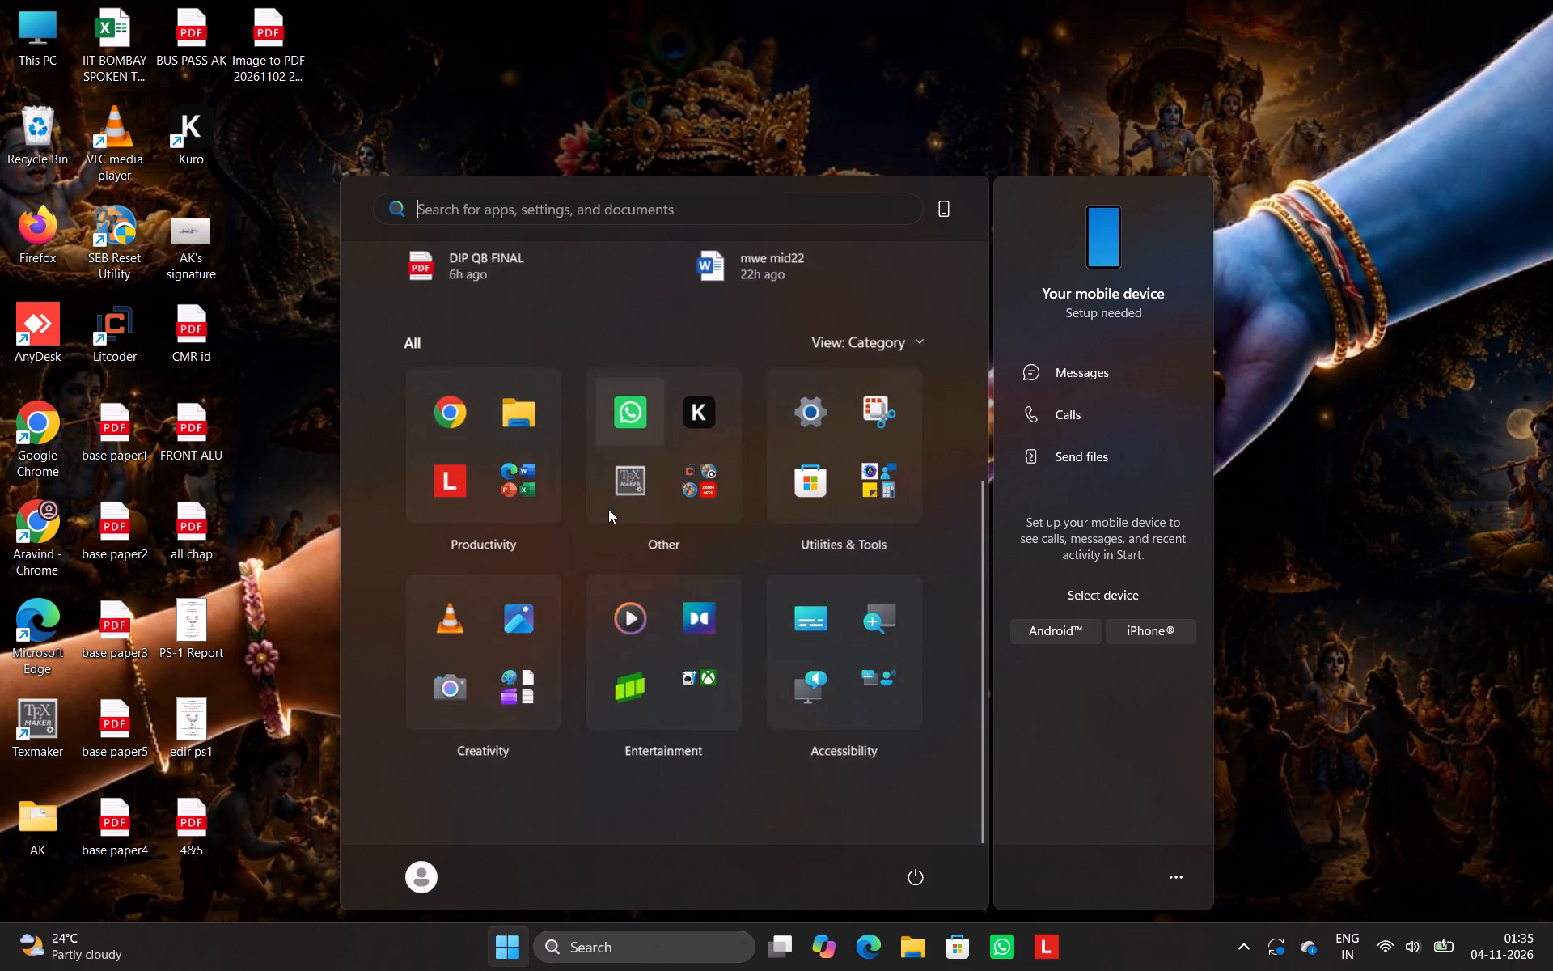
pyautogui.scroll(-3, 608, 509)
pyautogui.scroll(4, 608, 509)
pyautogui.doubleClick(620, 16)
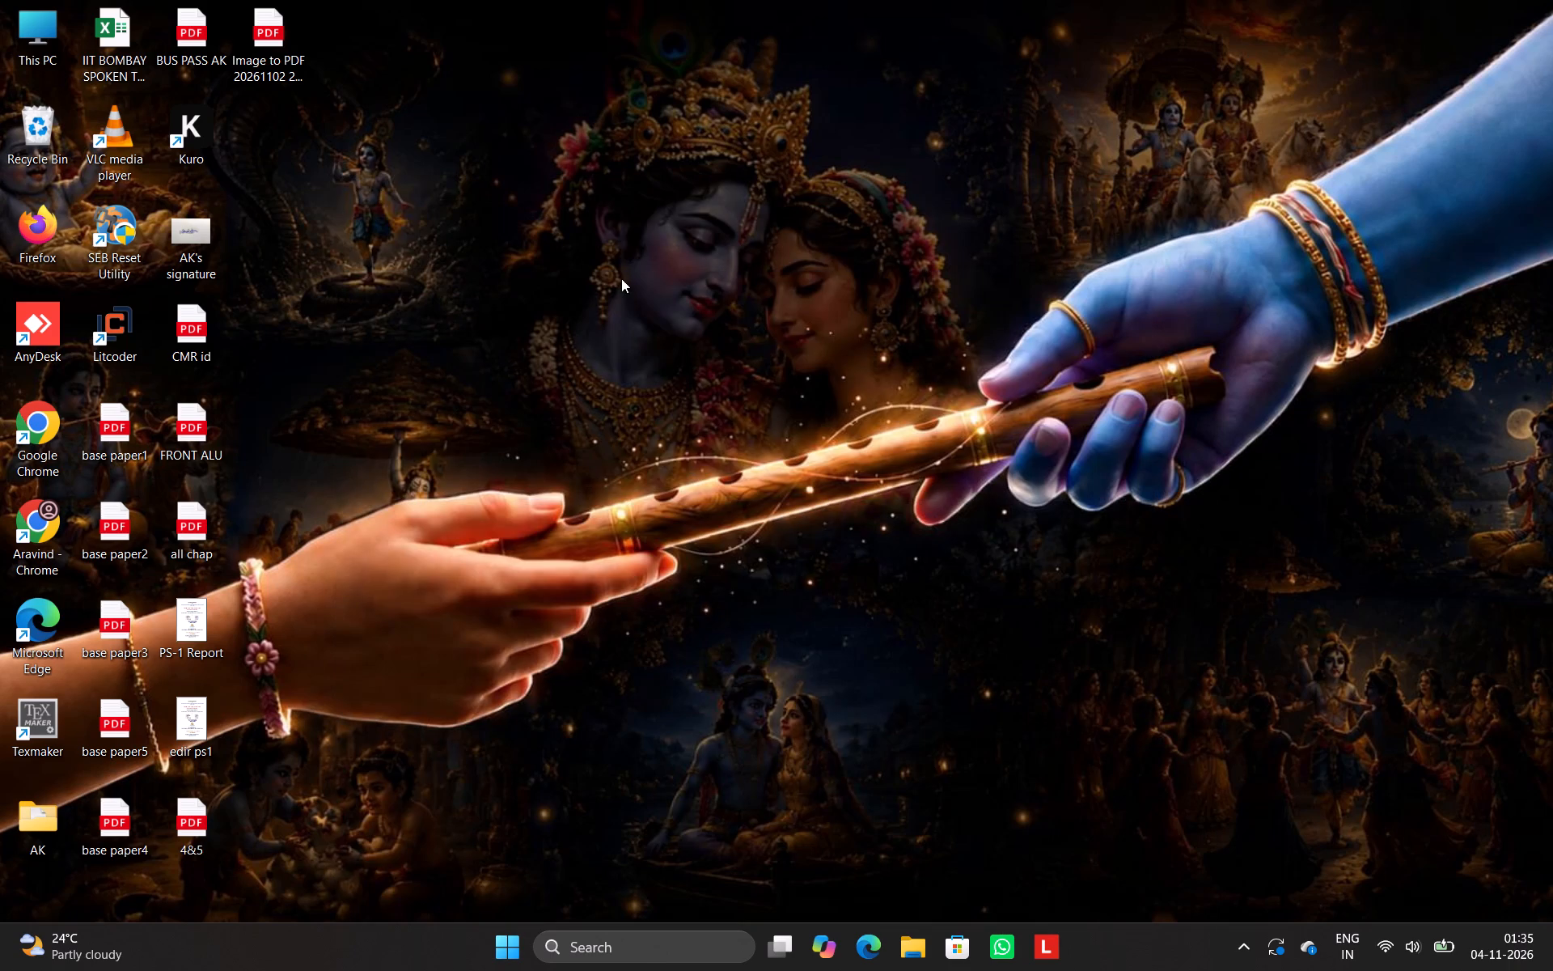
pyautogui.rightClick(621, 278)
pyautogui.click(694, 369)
# Launch the Kuro application from the desktop.
pyautogui.doubleClick(197, 129)
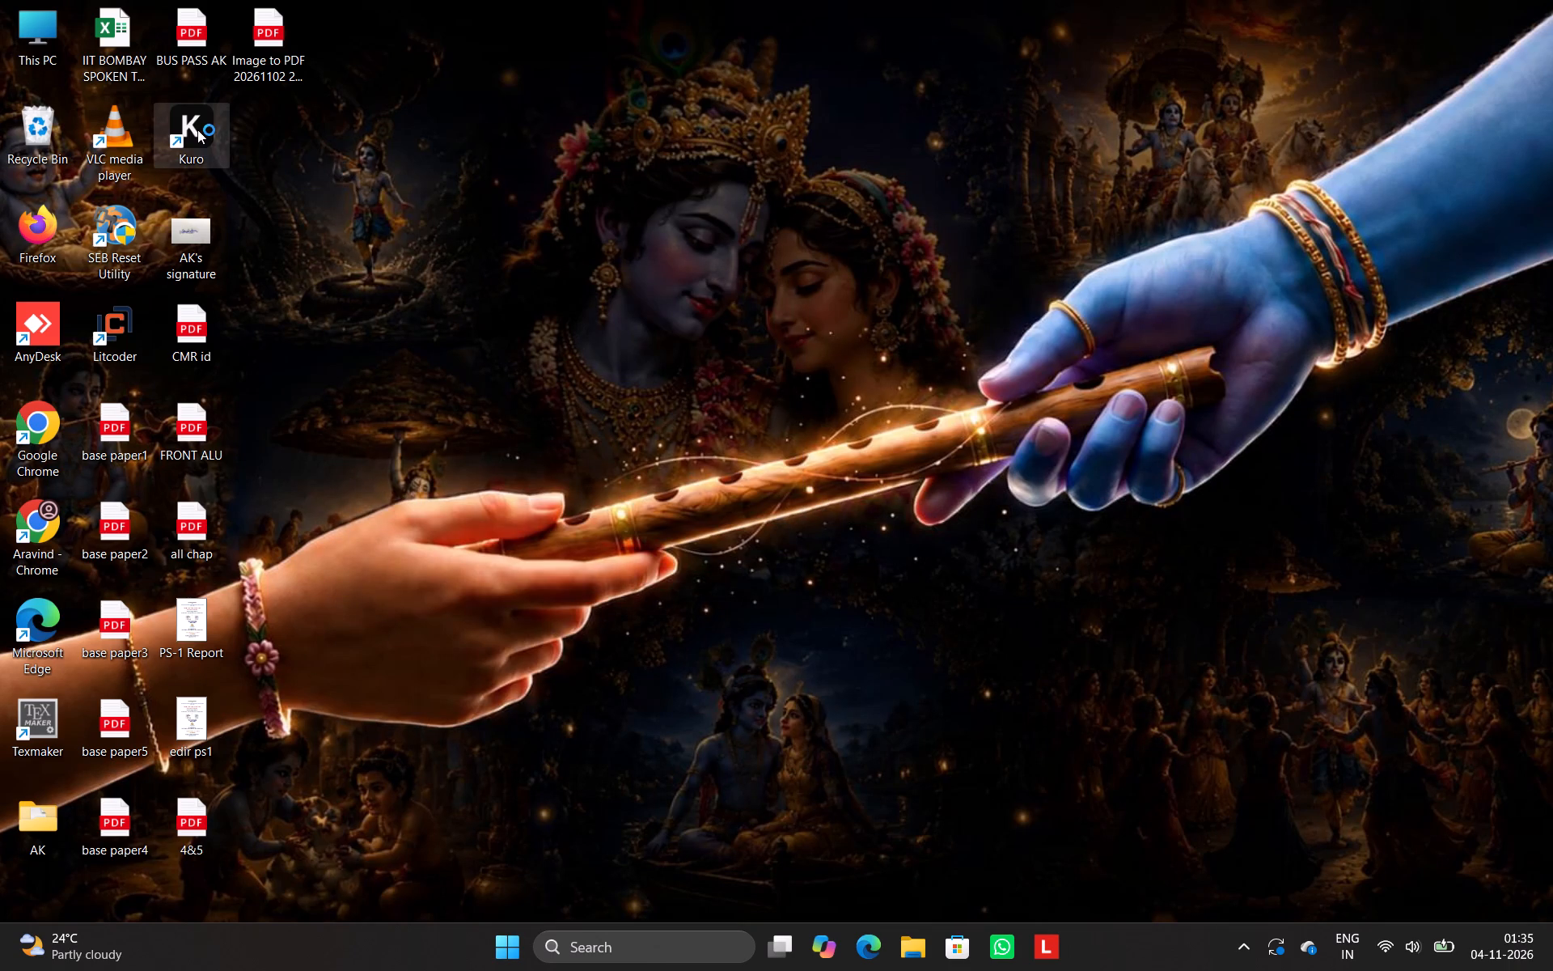
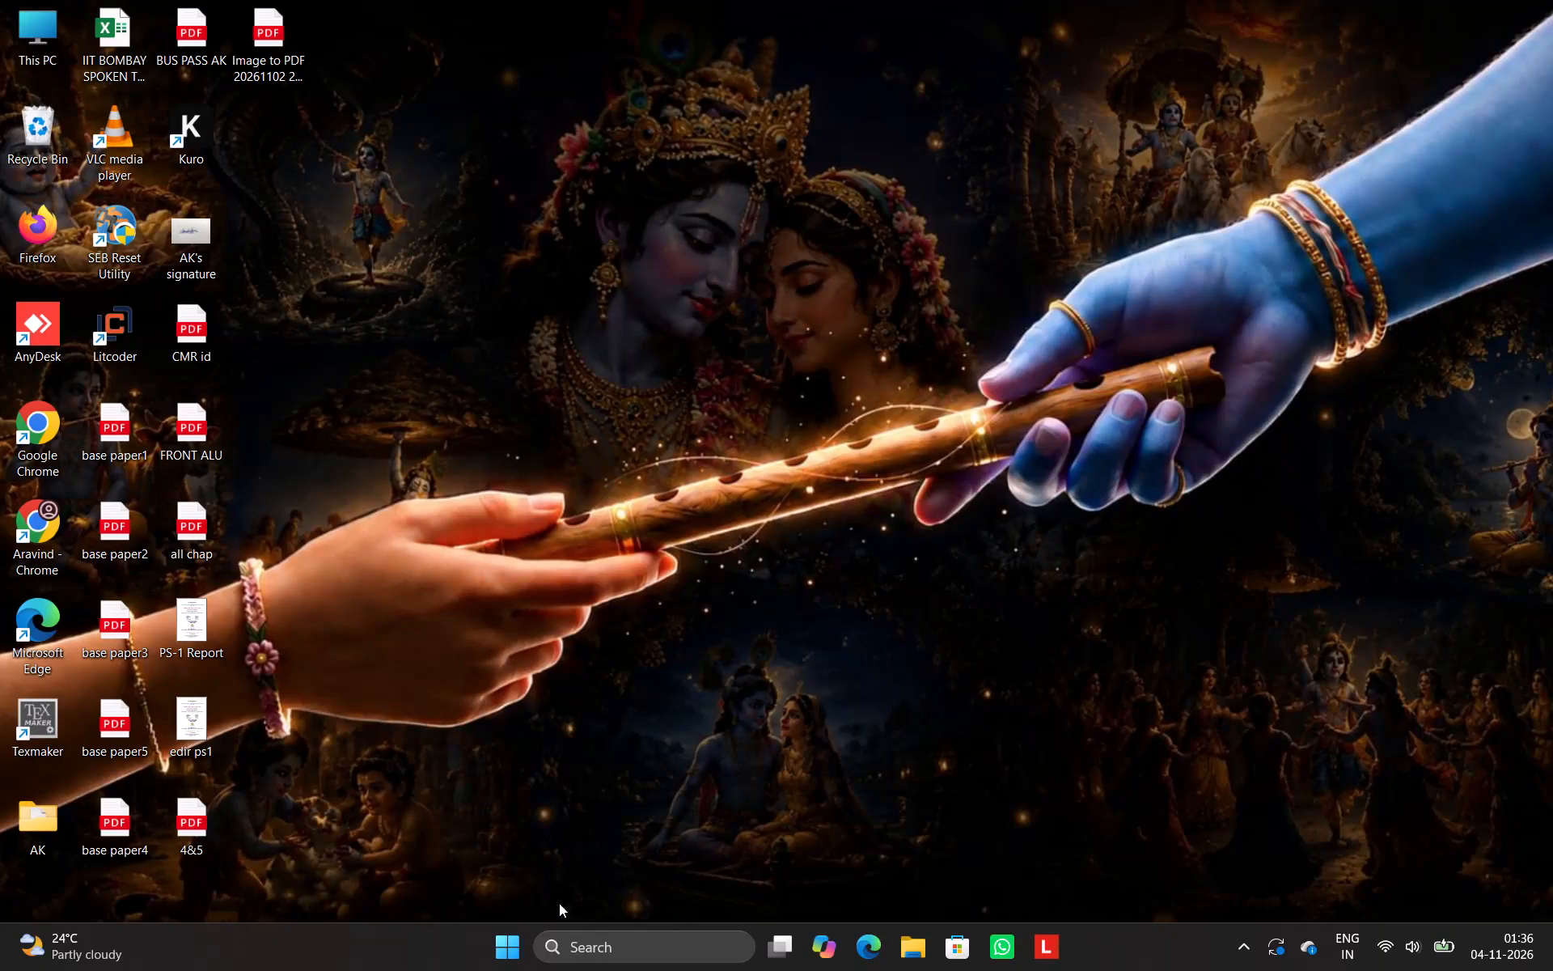
# Bring up the Windows power options for shutting down the computer.
pyautogui.click(518, 935)
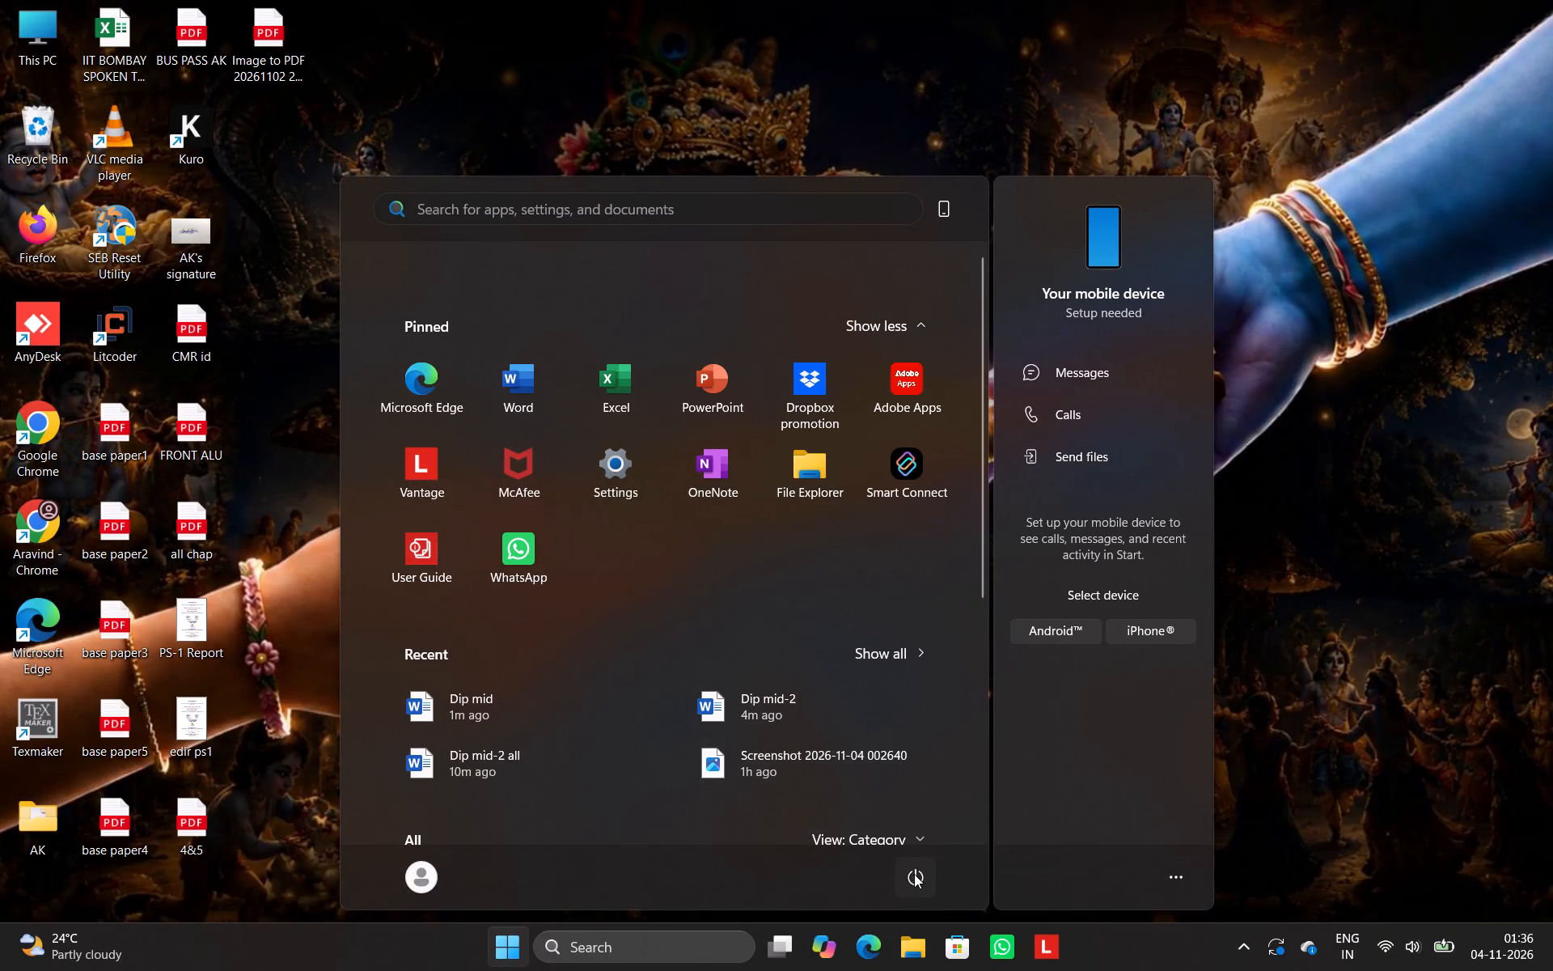
pyautogui.click(917, 877)
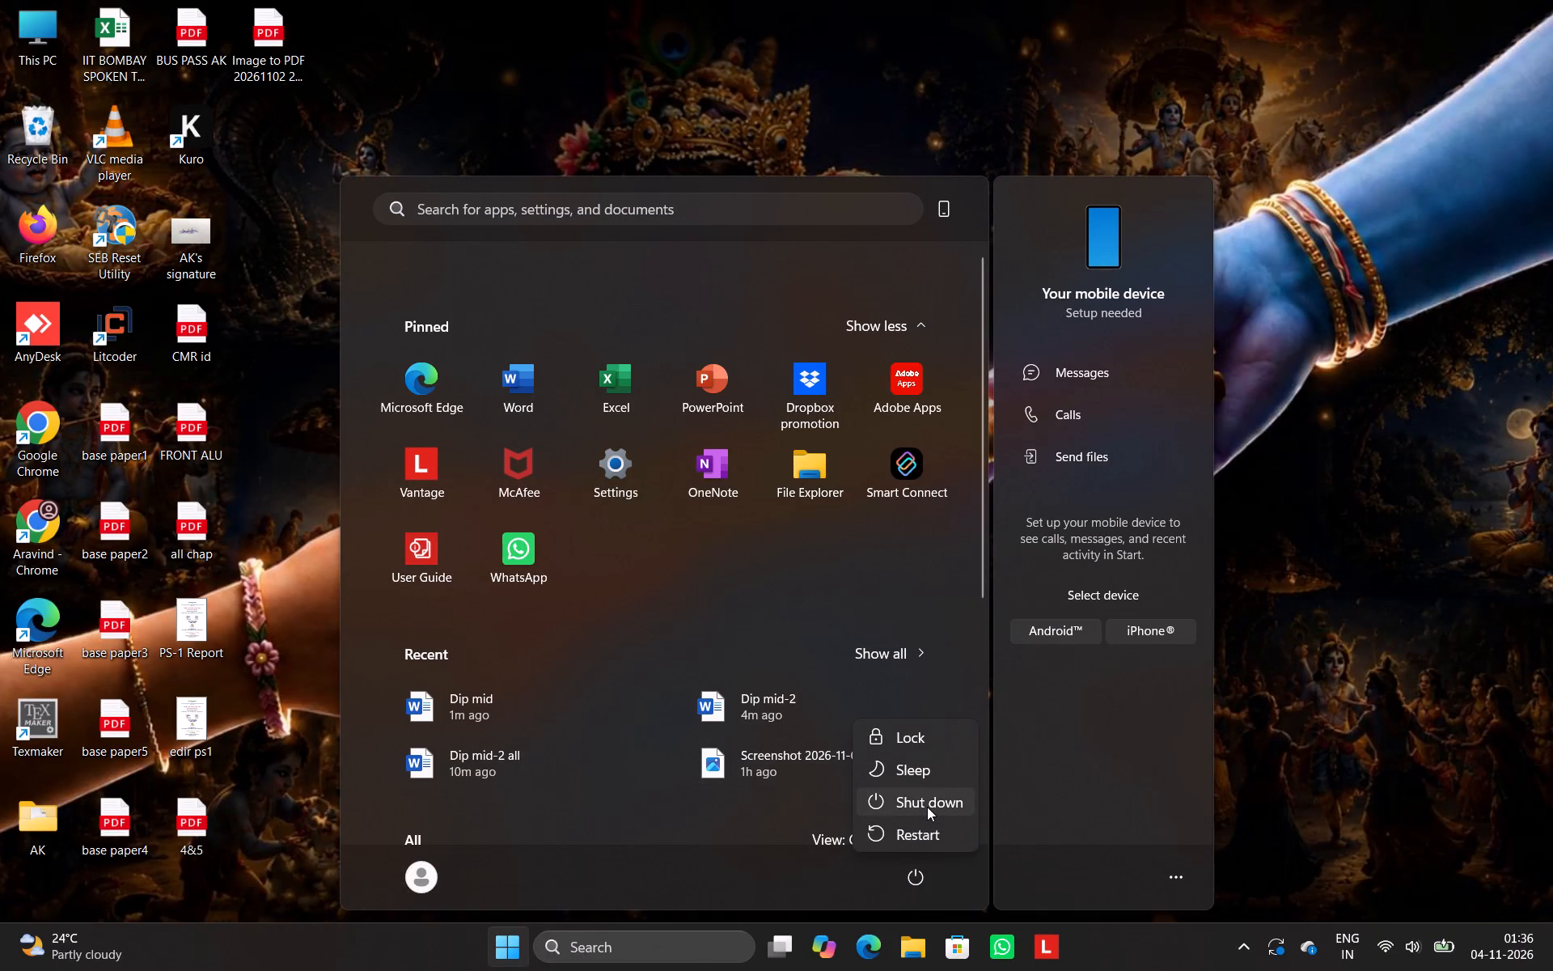